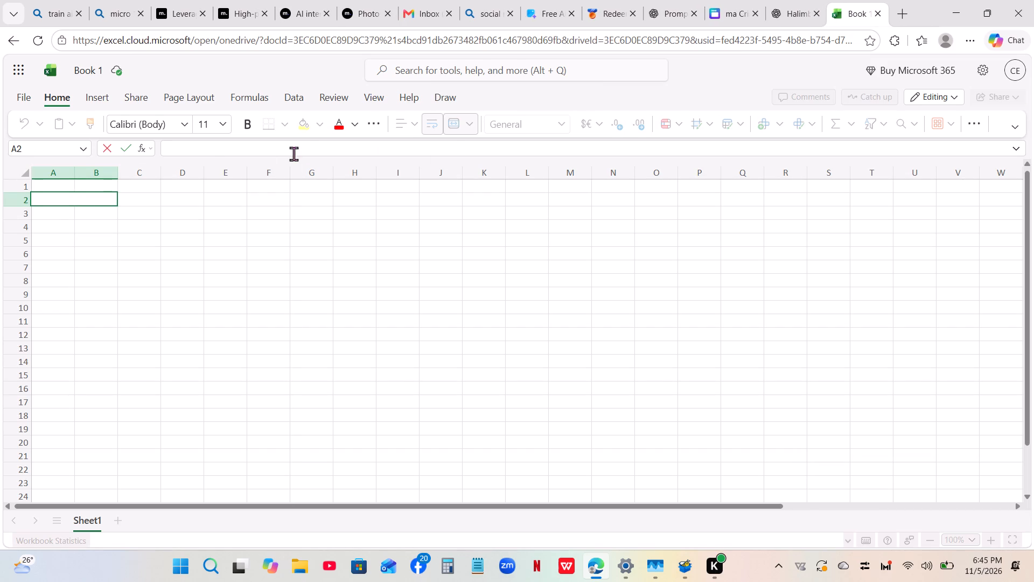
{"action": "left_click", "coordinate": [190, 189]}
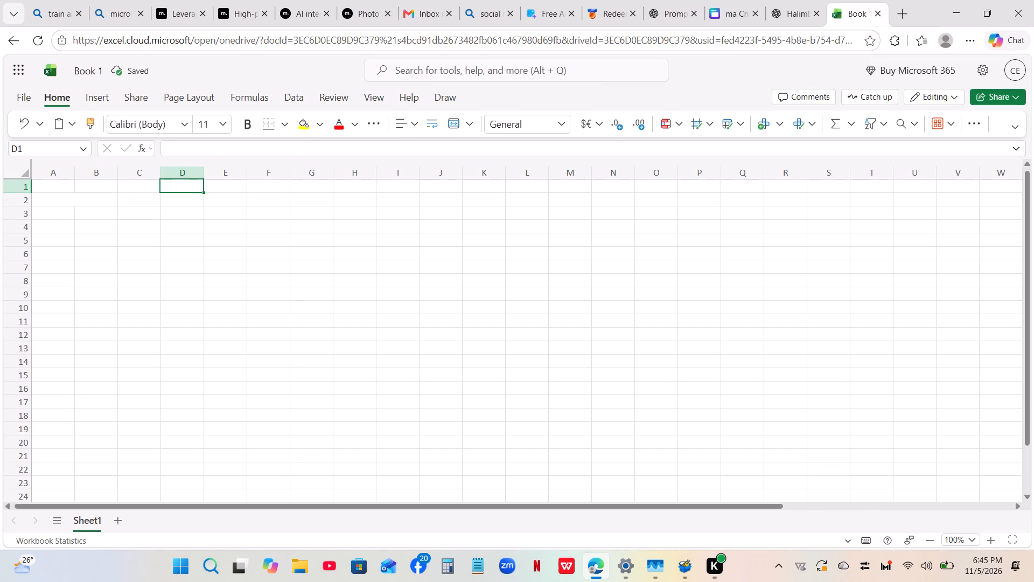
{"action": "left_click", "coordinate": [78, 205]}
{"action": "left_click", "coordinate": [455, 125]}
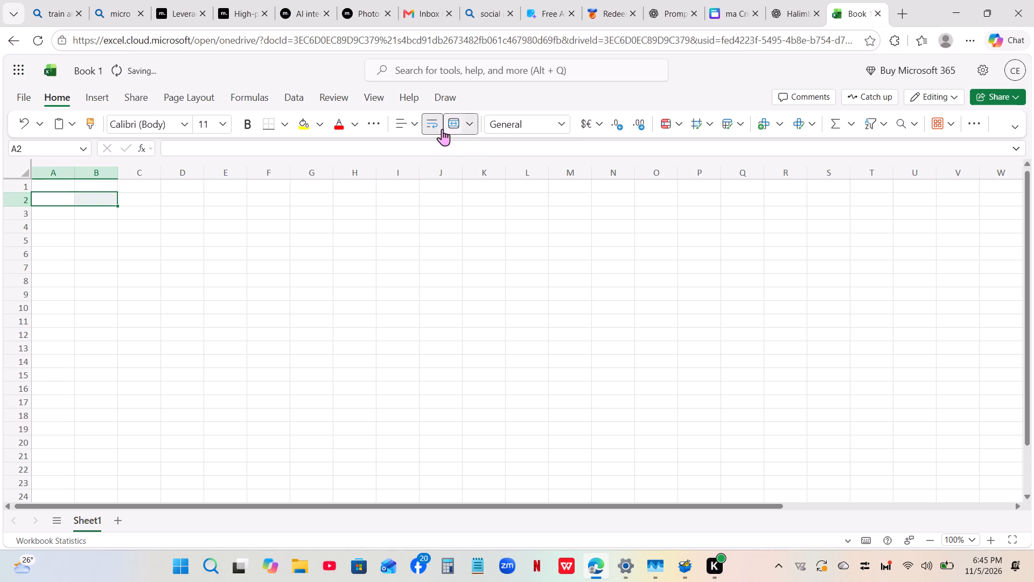
Enter the column header "Date" in cell A2.
{"action": "left_click", "coordinate": [59, 203]}
{"action": "type", "text": "da"}
{"action": "key", "text": "BackSpace"}
{"action": "key", "text": "BackSpace"}
{"action": "key", "text": "BackSpace"}
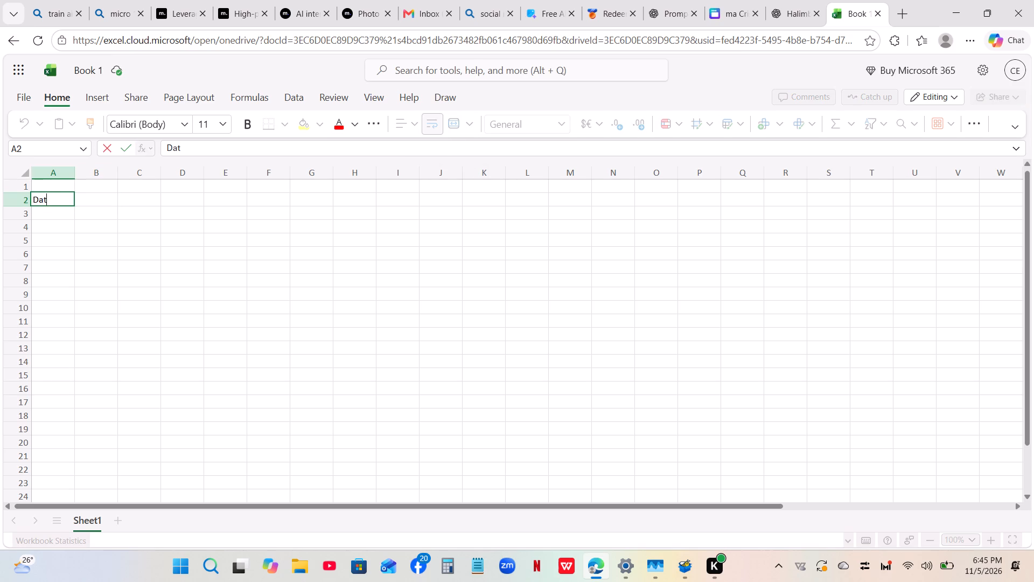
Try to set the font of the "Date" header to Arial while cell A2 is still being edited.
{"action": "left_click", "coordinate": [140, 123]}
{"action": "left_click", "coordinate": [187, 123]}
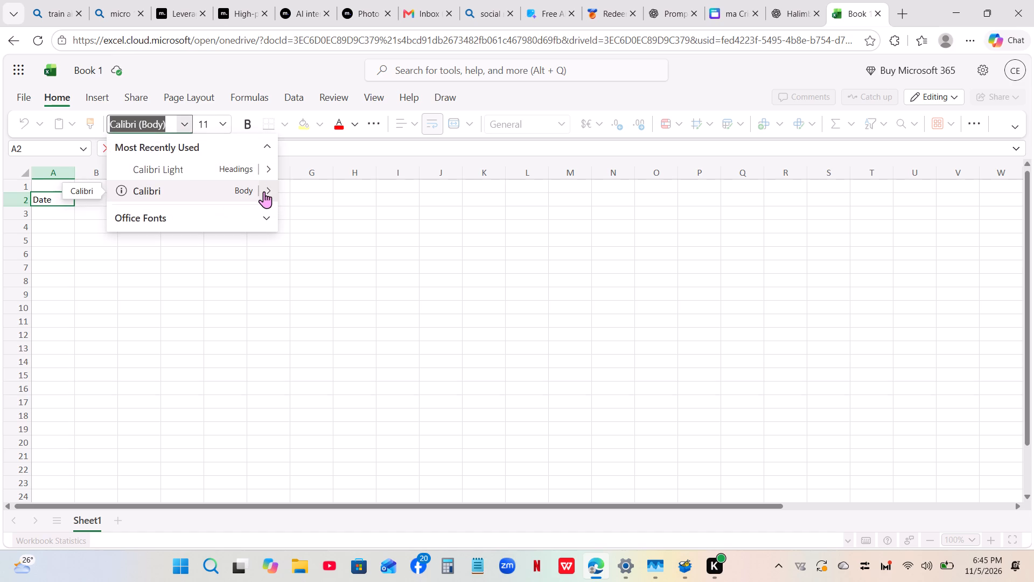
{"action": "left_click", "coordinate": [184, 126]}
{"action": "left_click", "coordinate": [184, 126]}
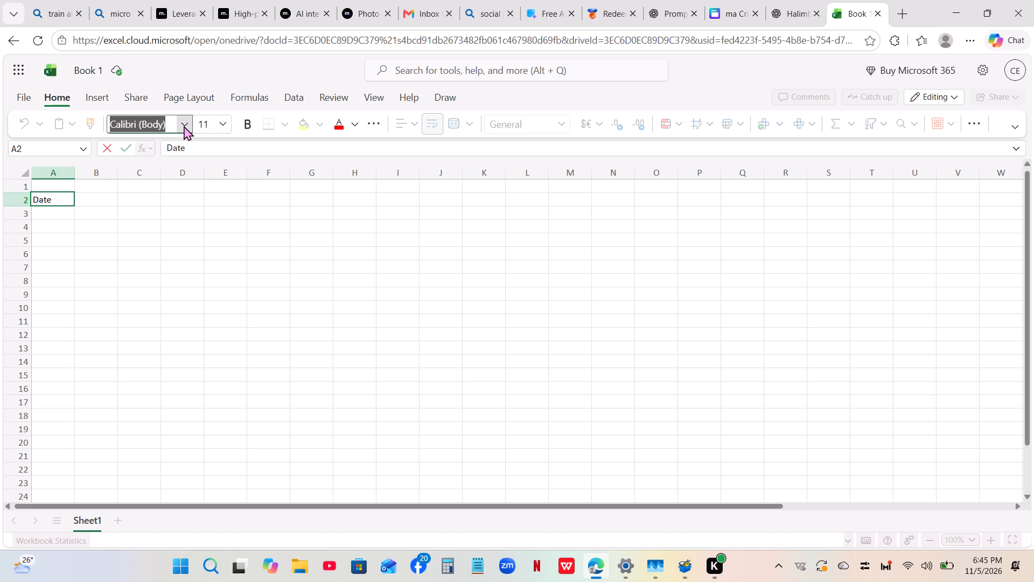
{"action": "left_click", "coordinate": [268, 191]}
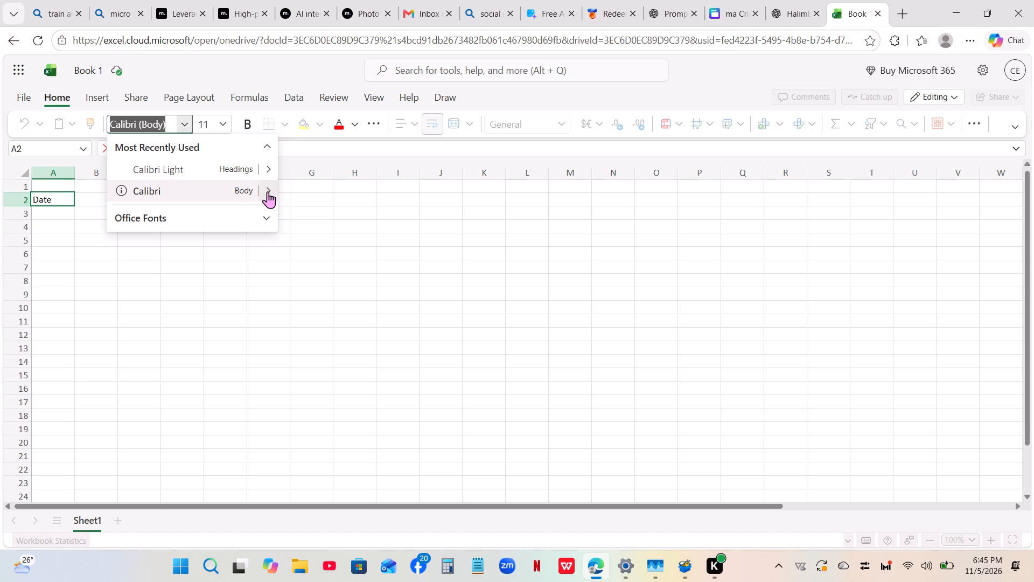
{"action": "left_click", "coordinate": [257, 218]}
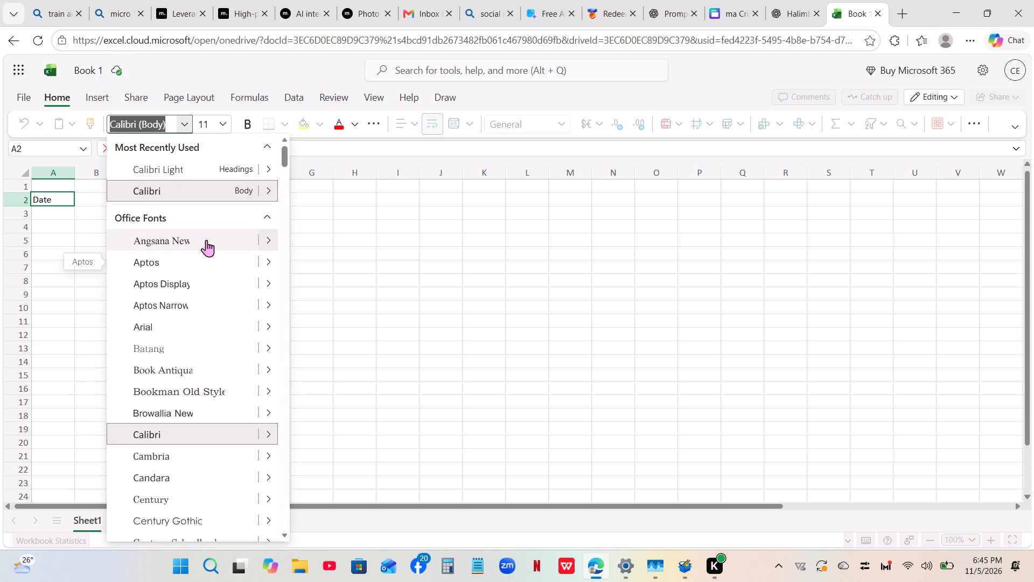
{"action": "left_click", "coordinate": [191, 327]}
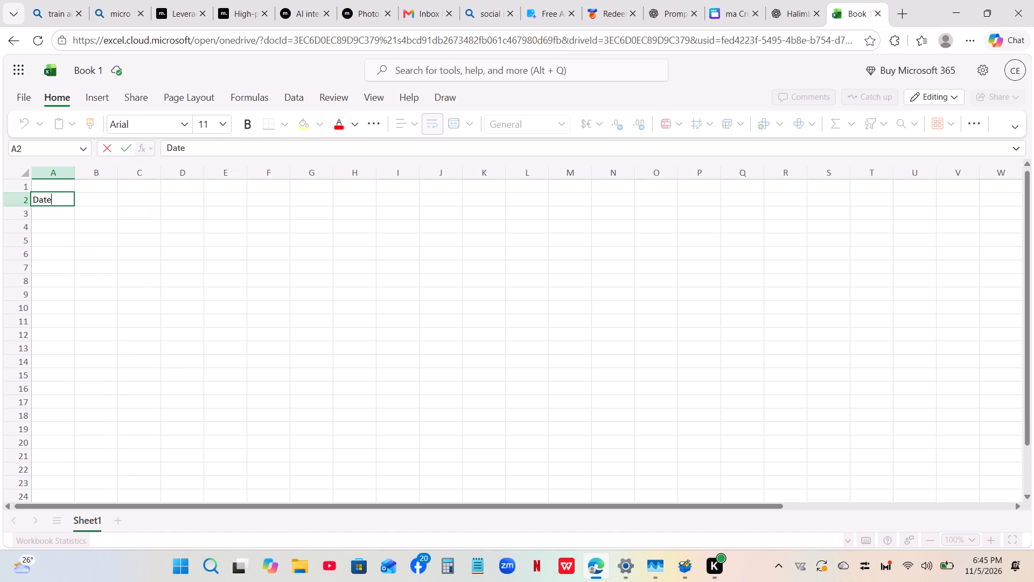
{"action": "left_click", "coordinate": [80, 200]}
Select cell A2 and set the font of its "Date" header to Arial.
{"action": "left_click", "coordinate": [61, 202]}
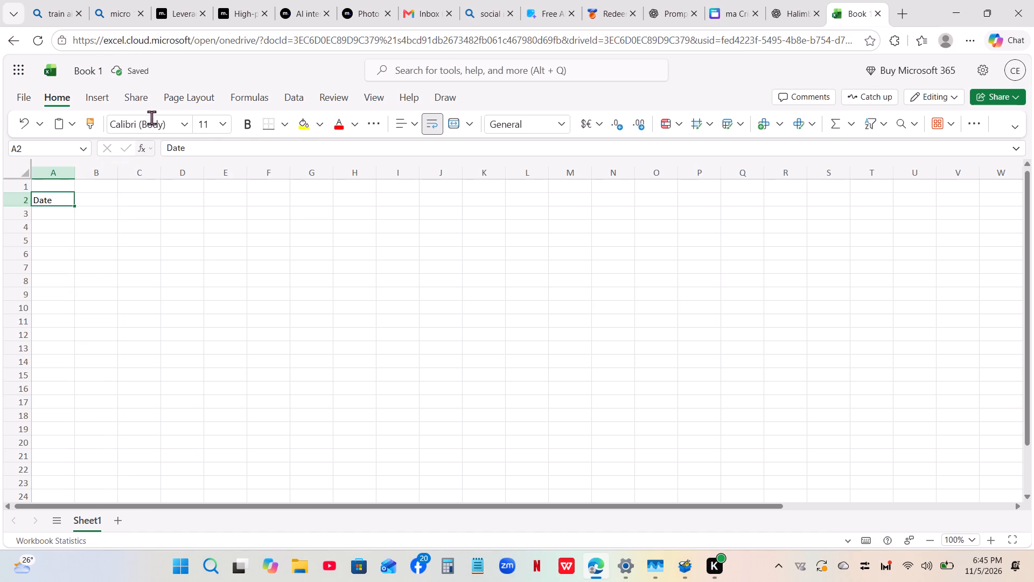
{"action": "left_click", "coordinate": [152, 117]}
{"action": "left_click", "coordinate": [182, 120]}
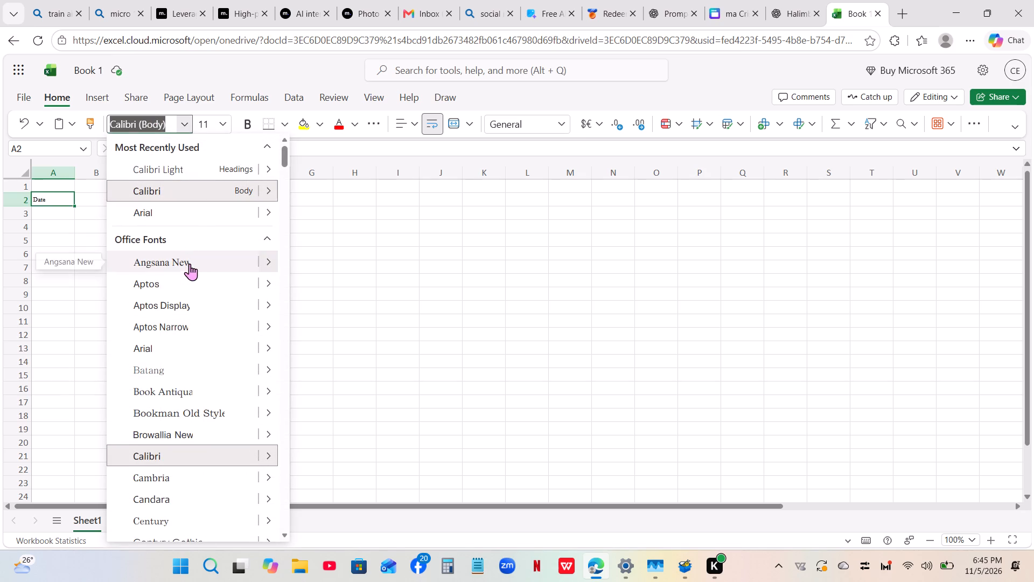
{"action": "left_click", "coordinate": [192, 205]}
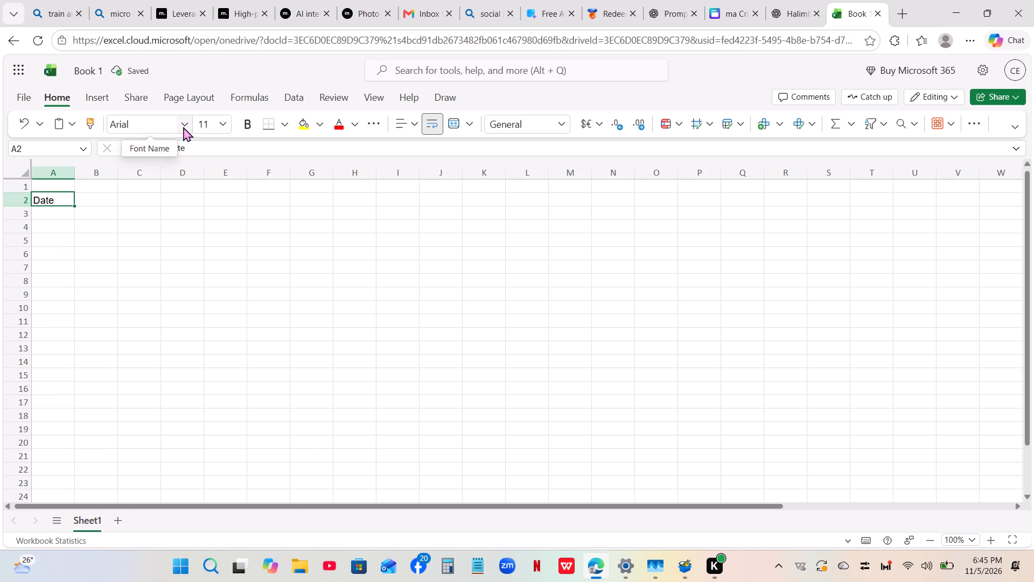
Change the font of the "Date" header in A2 to Consolas.
{"action": "left_click", "coordinate": [183, 127]}
{"action": "scroll", "coordinate": [179, 379], "scroll_direction": "down", "scroll_amount": 1}
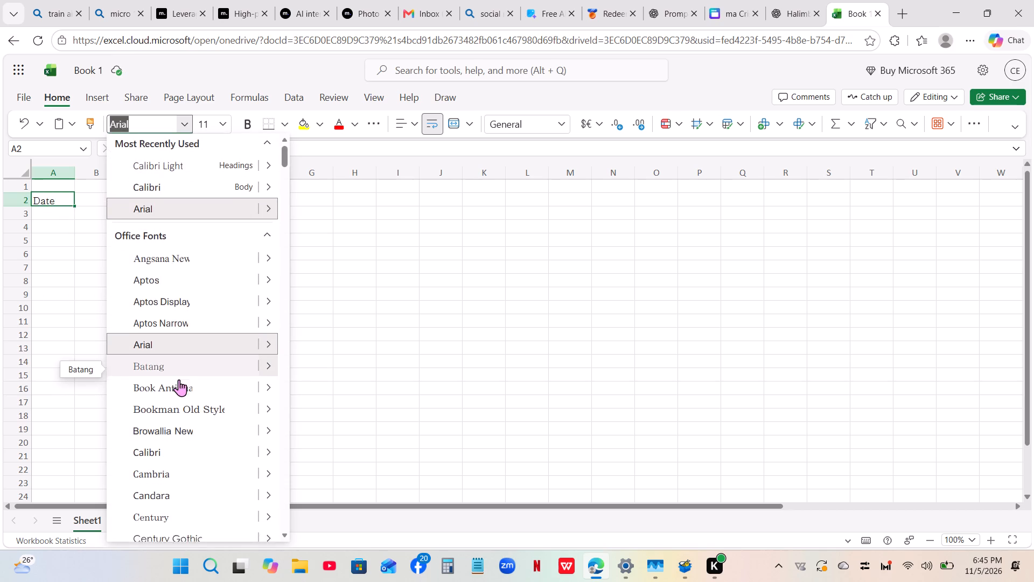
{"action": "scroll", "coordinate": [179, 379], "scroll_direction": "down", "scroll_amount": 4}
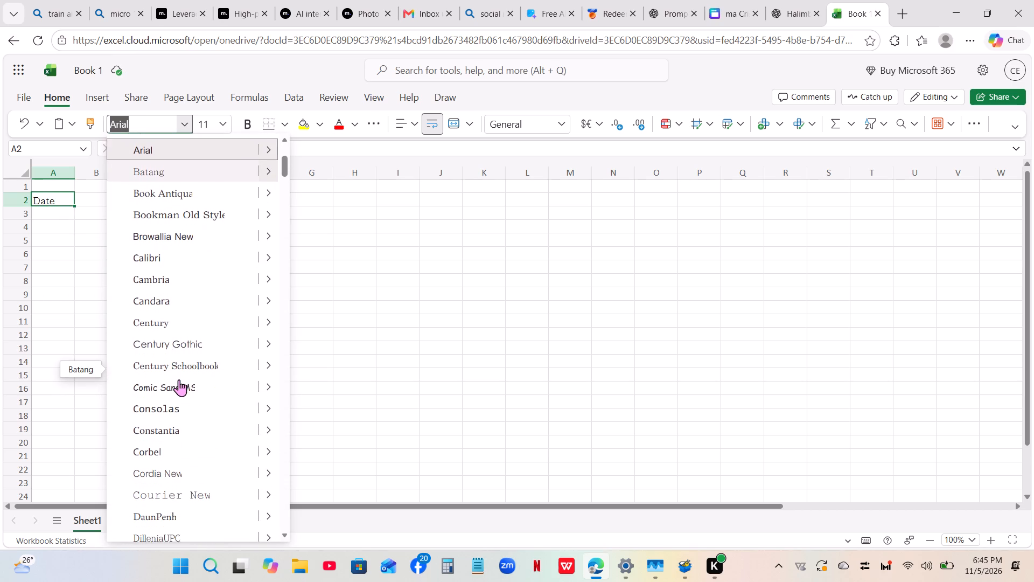
{"action": "scroll", "coordinate": [179, 379], "scroll_direction": "down", "scroll_amount": 1}
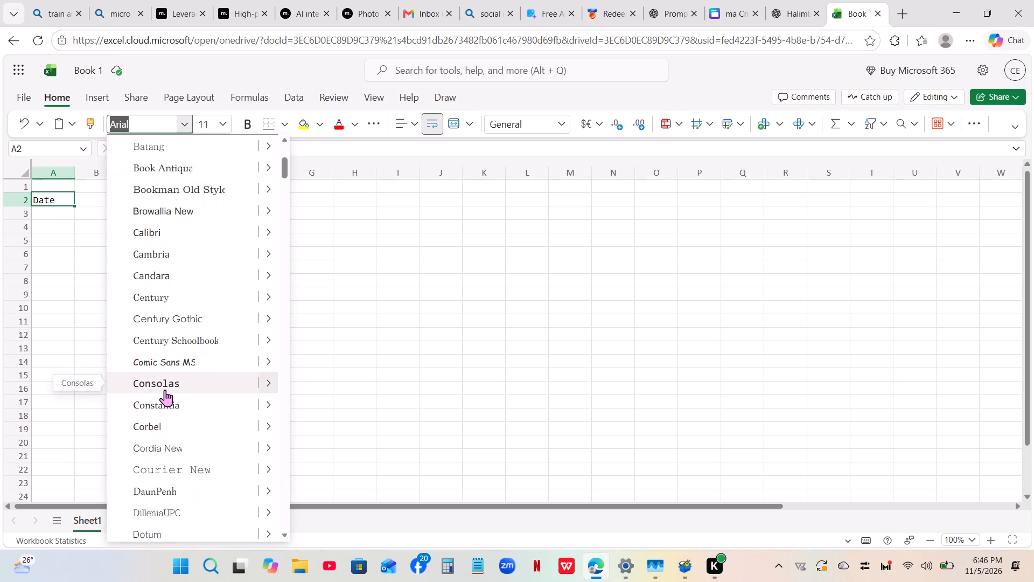
{"action": "left_click", "coordinate": [164, 390]}
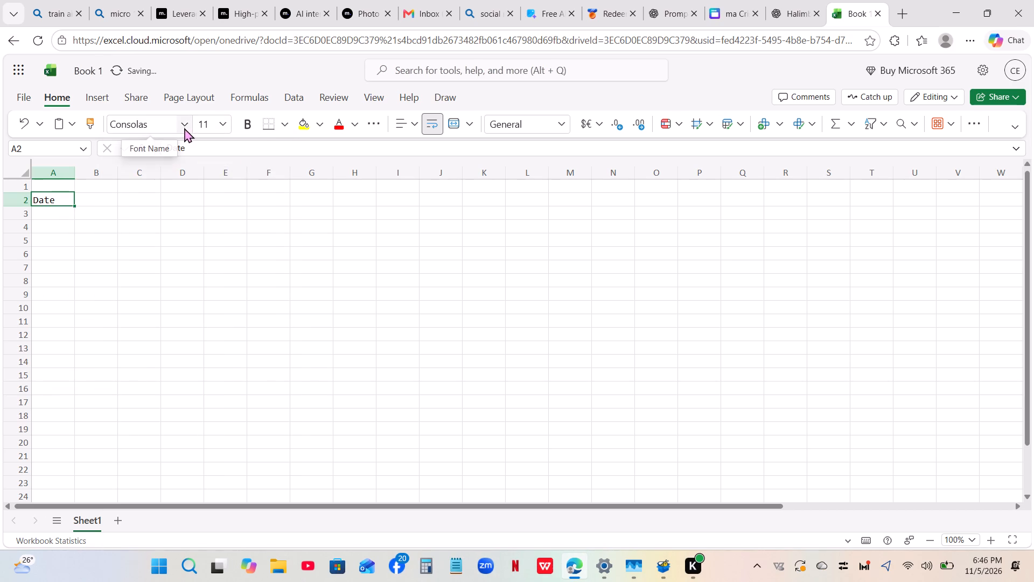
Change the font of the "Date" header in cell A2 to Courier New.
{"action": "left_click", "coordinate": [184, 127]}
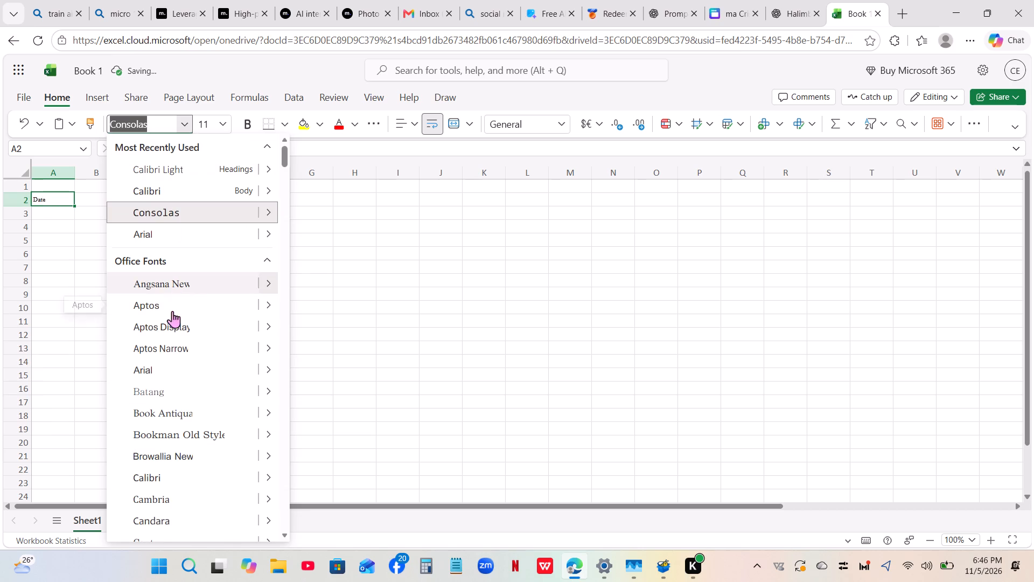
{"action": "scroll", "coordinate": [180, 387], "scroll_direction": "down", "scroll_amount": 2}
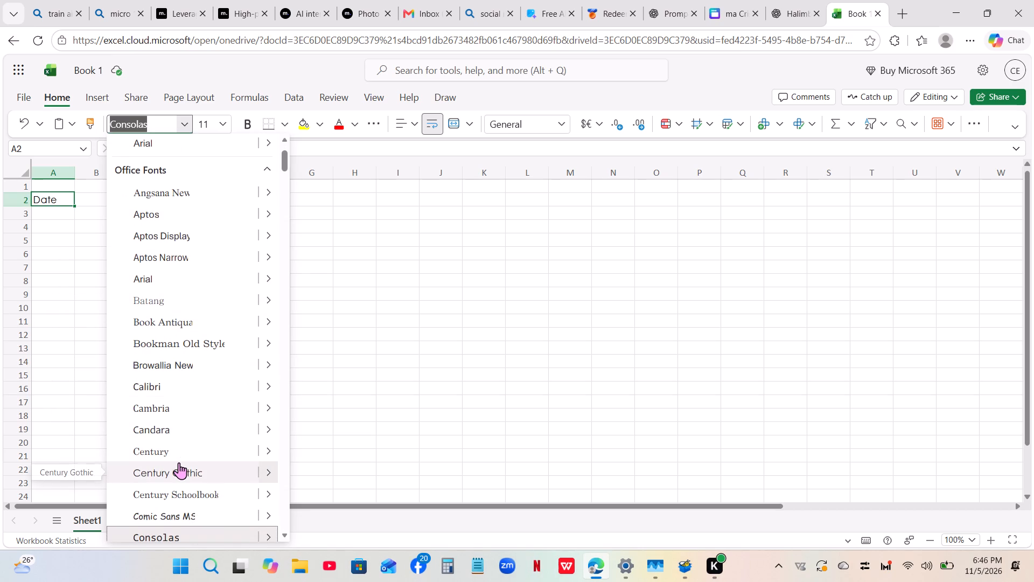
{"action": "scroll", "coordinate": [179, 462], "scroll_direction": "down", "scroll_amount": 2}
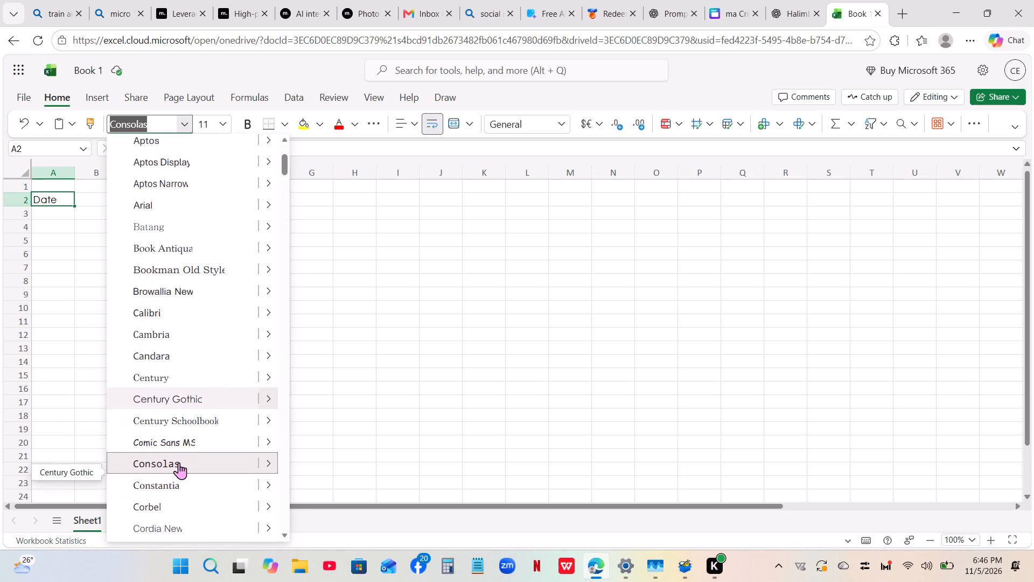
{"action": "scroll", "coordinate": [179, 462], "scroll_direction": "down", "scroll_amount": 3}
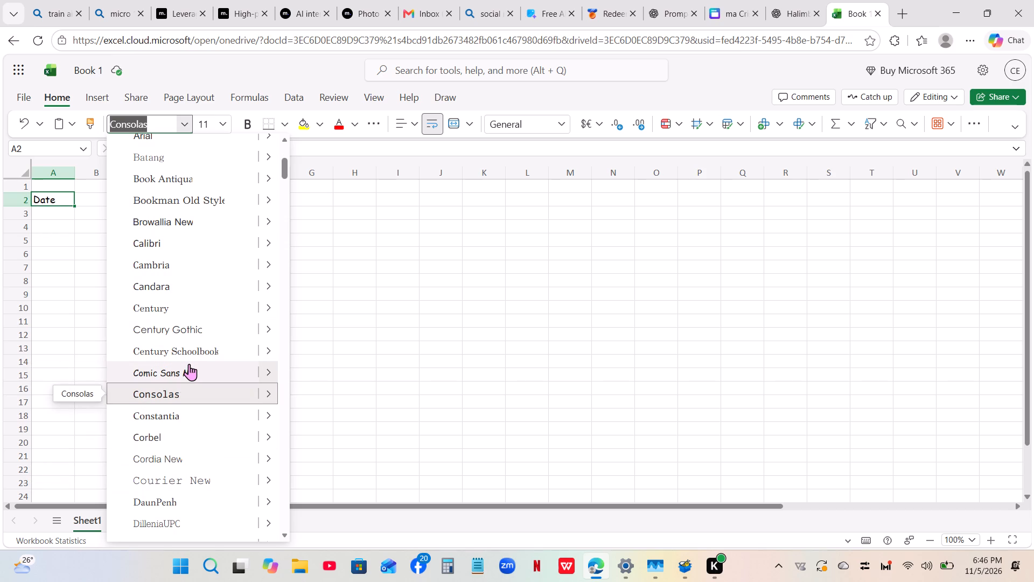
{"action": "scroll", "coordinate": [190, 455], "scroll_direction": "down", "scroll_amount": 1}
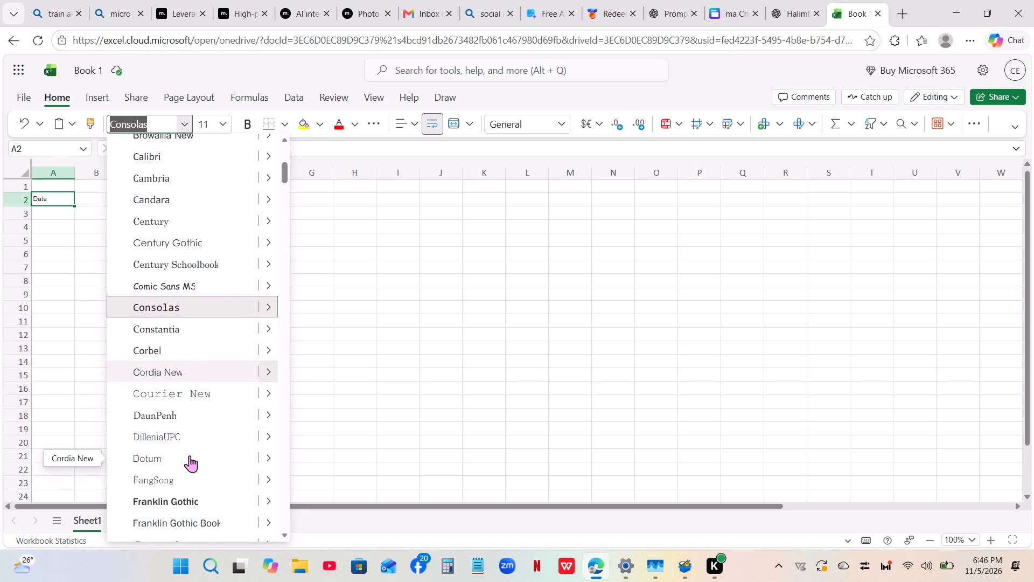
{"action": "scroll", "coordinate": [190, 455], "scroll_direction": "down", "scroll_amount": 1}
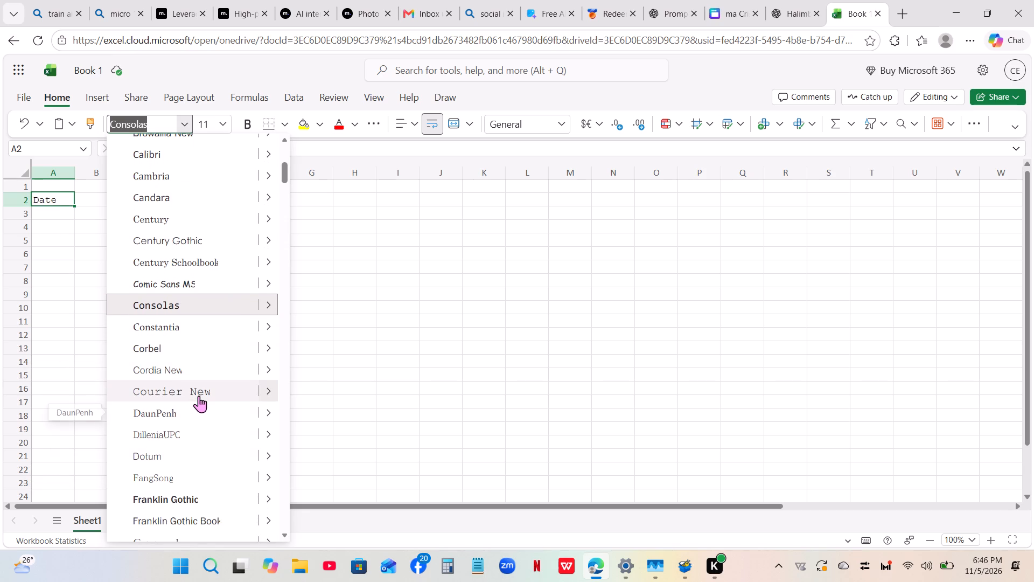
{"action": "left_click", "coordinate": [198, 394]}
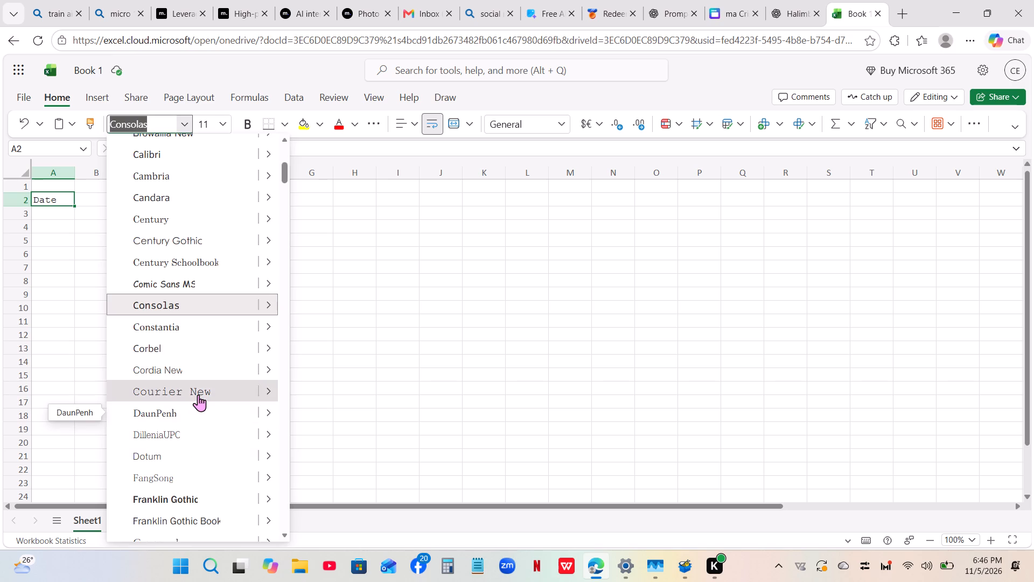
Center the "Date" header horizontally in cell A2.
{"action": "left_click", "coordinate": [404, 117]}
{"action": "left_click", "coordinate": [432, 178]}
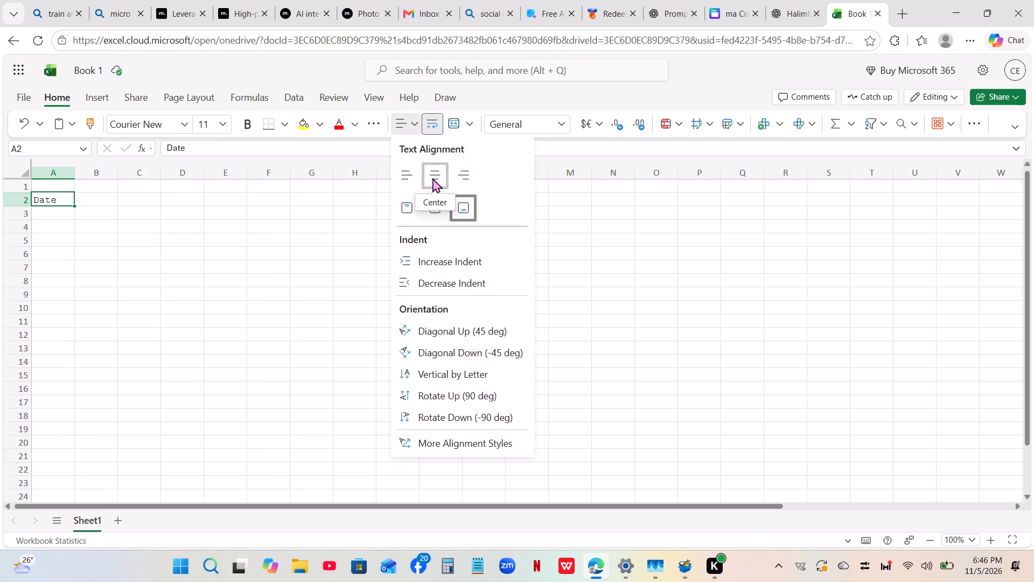
{"action": "left_click", "coordinate": [149, 212]}
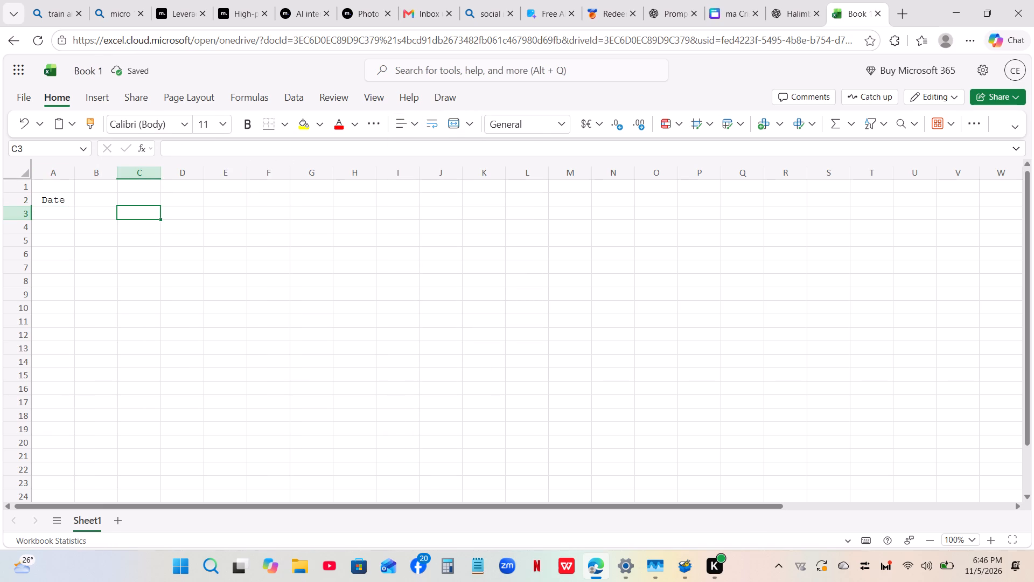
Make the "Date" header in cell A2 bold.
{"action": "left_click", "coordinate": [59, 199]}
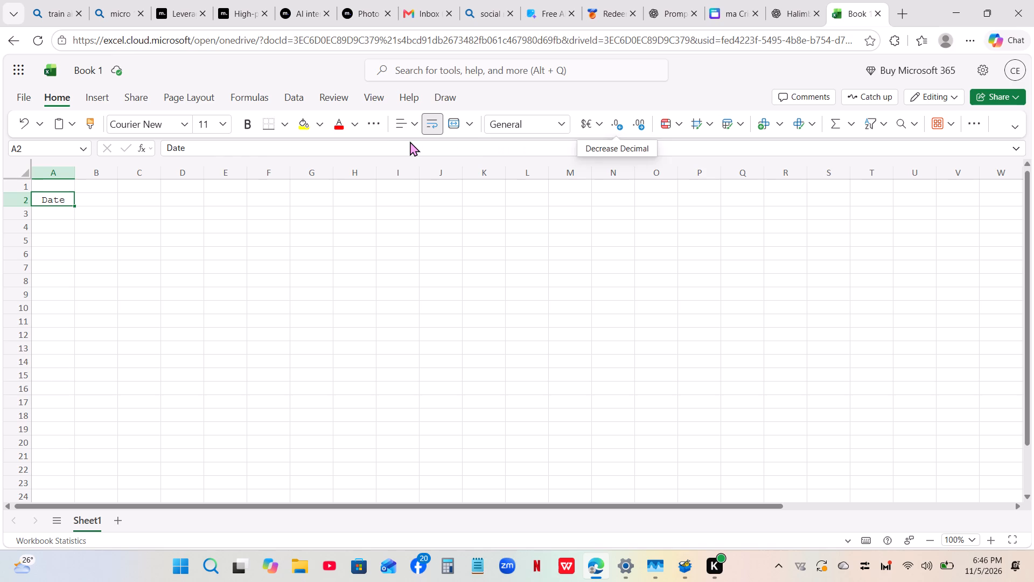
{"action": "left_click", "coordinate": [252, 128]}
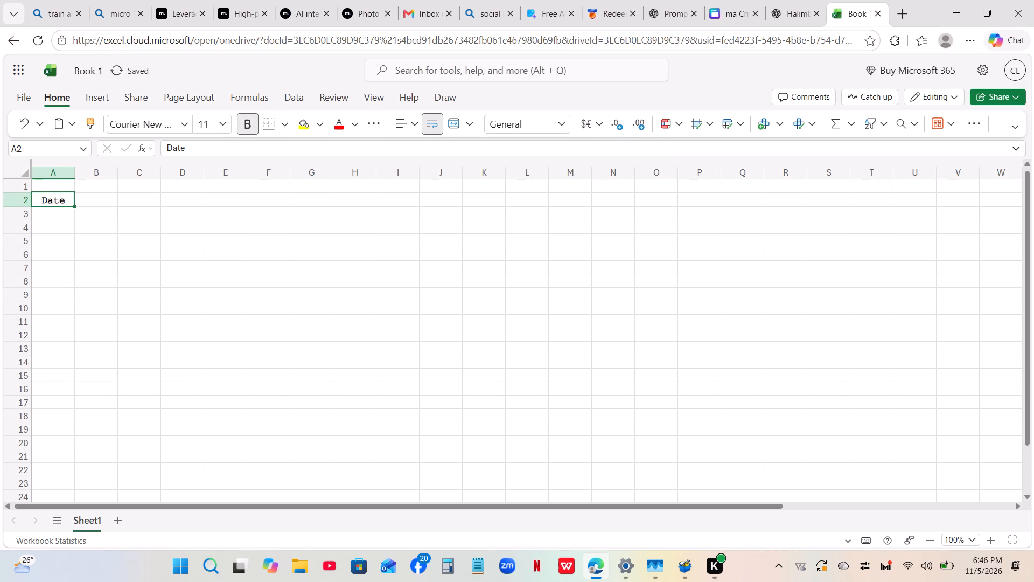
{"action": "left_click", "coordinate": [99, 199]}
{"action": "left_click", "coordinate": [53, 198]}
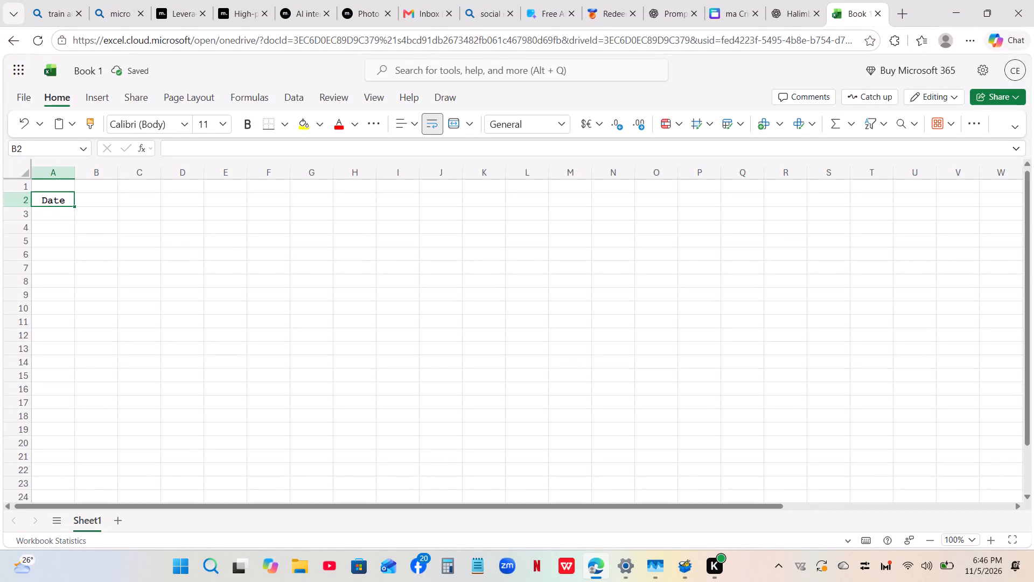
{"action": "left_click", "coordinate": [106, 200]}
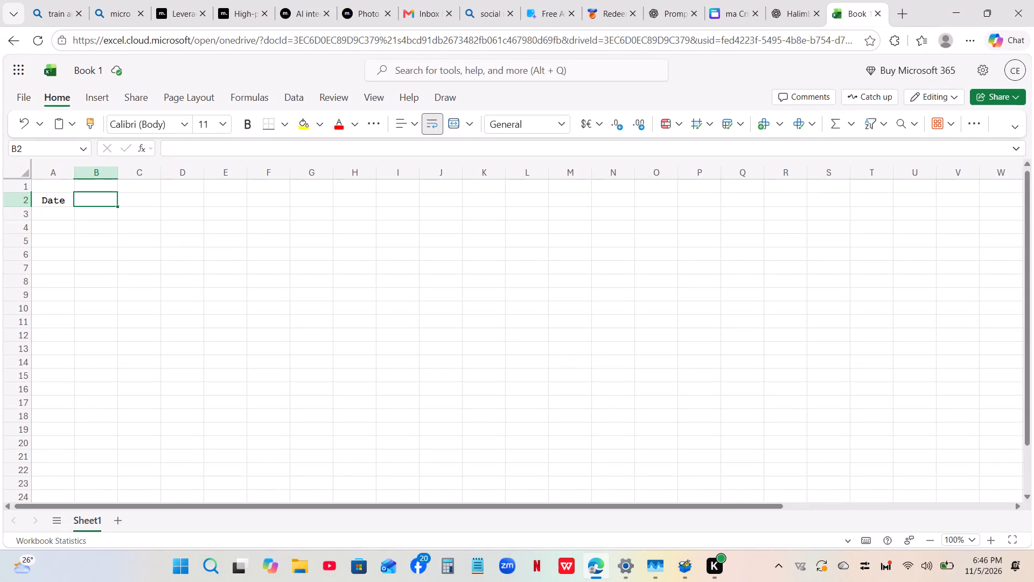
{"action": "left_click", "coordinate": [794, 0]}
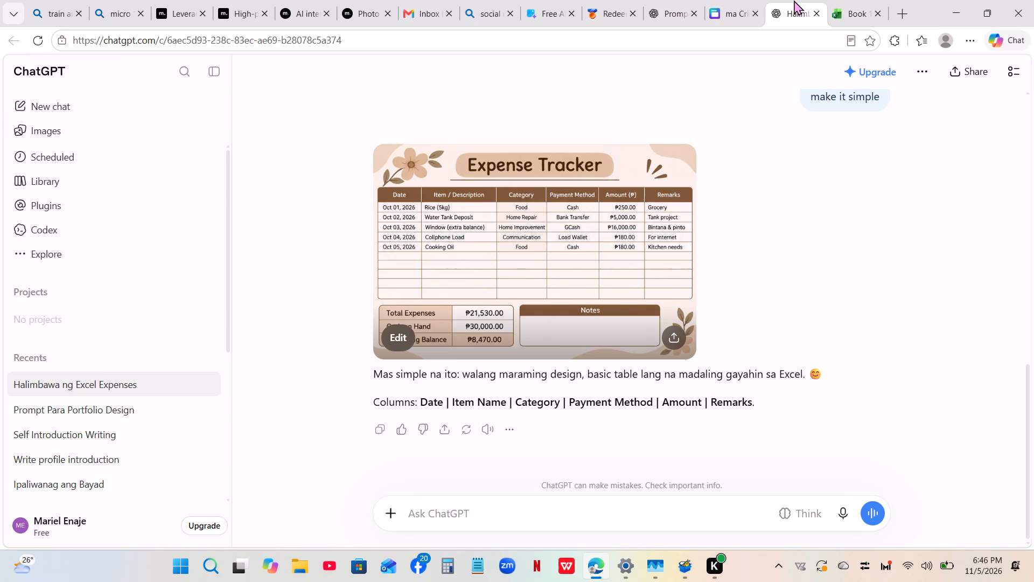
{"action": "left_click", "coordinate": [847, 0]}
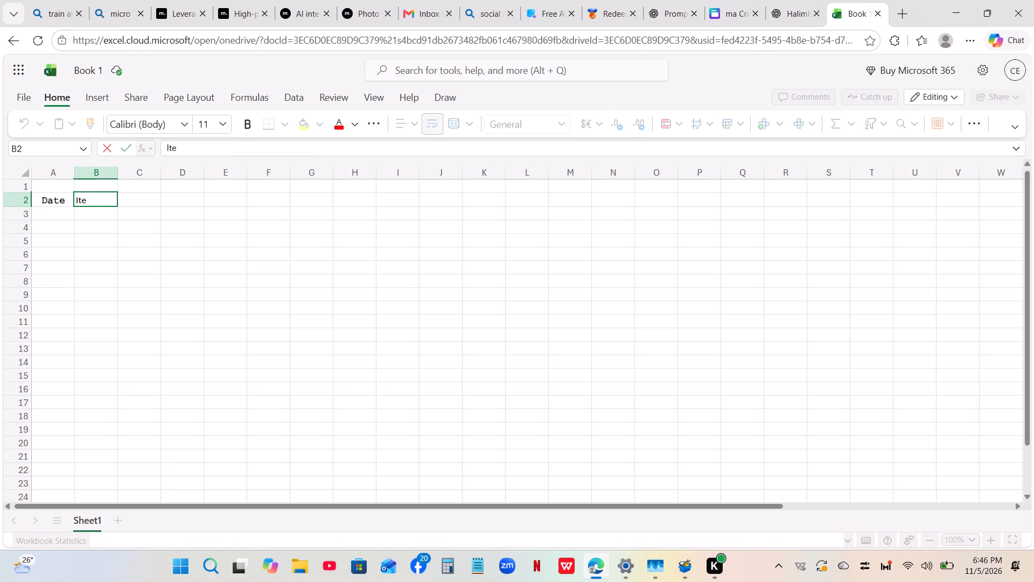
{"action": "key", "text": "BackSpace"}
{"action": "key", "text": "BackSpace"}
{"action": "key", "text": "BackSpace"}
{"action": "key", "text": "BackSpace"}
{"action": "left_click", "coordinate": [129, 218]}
Select the header cells A2 through D2 and set their font to Consolas.
{"action": "left_click", "coordinate": [60, 199]}
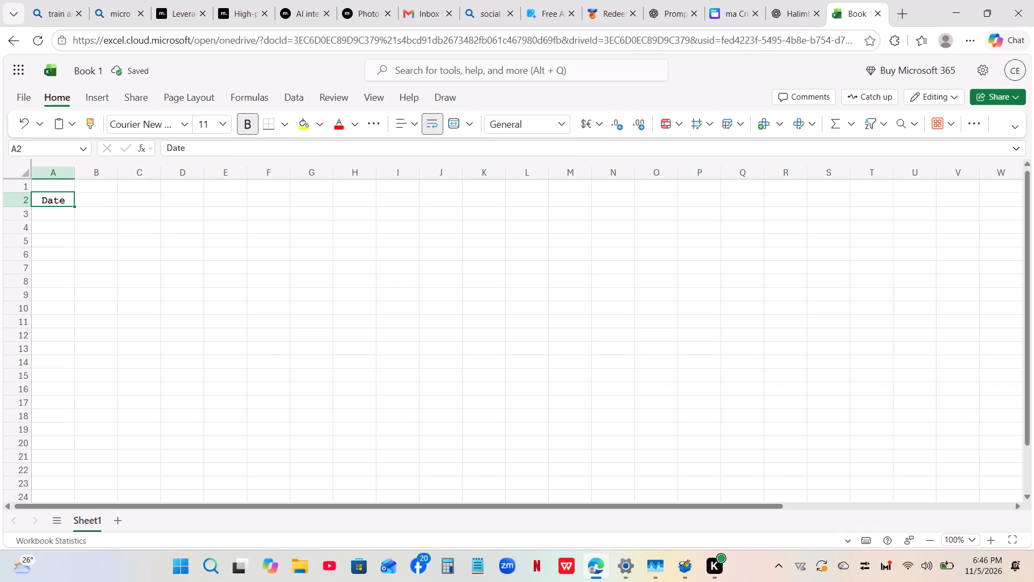
{"action": "left_click", "coordinate": [100, 204], "text": "ctrl+shift"}
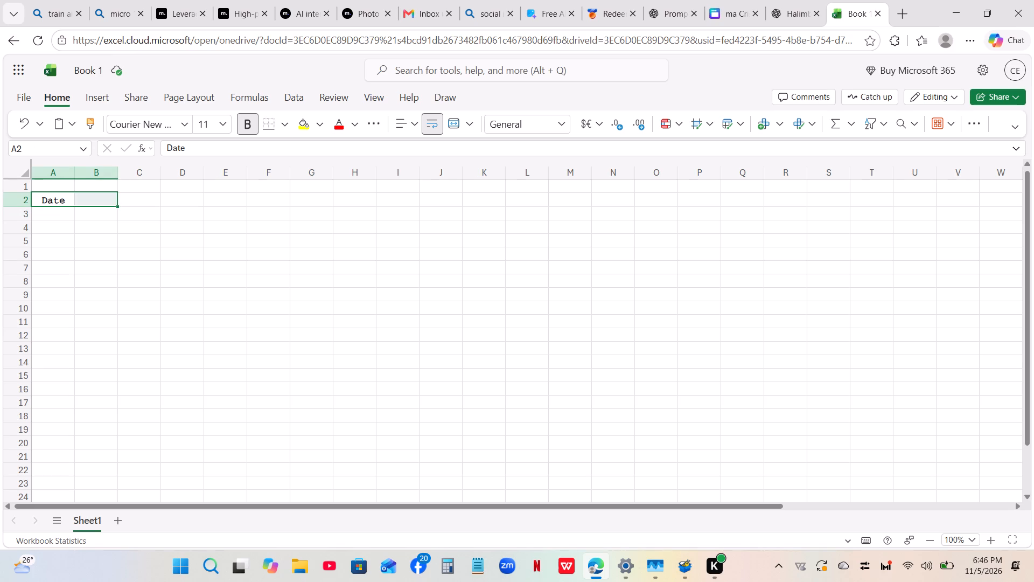
{"action": "left_click", "coordinate": [148, 203], "text": "ctrl+shift"}
{"action": "left_click", "coordinate": [186, 204], "text": "ctrl+shift"}
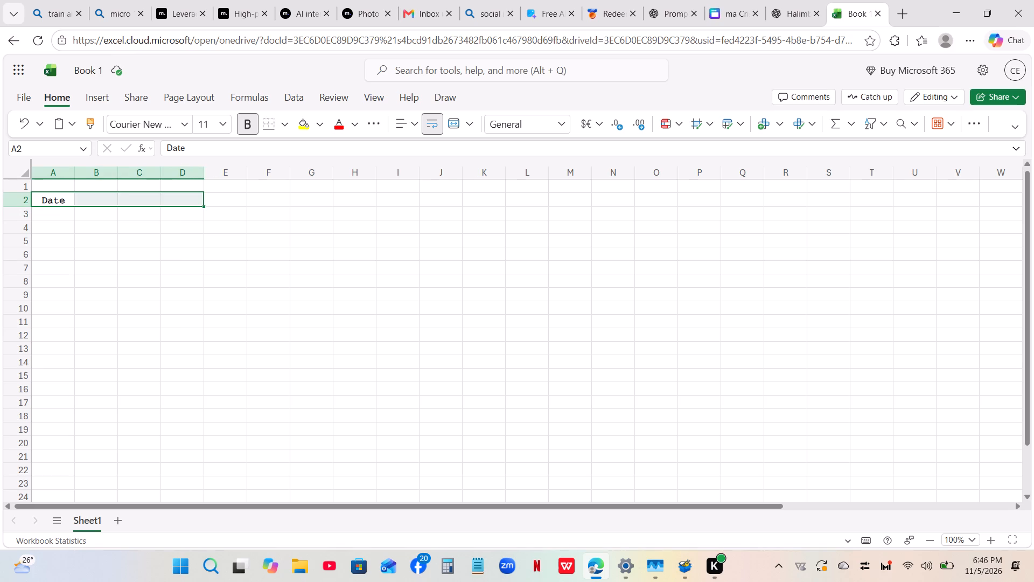
{"action": "left_click", "coordinate": [185, 123]}
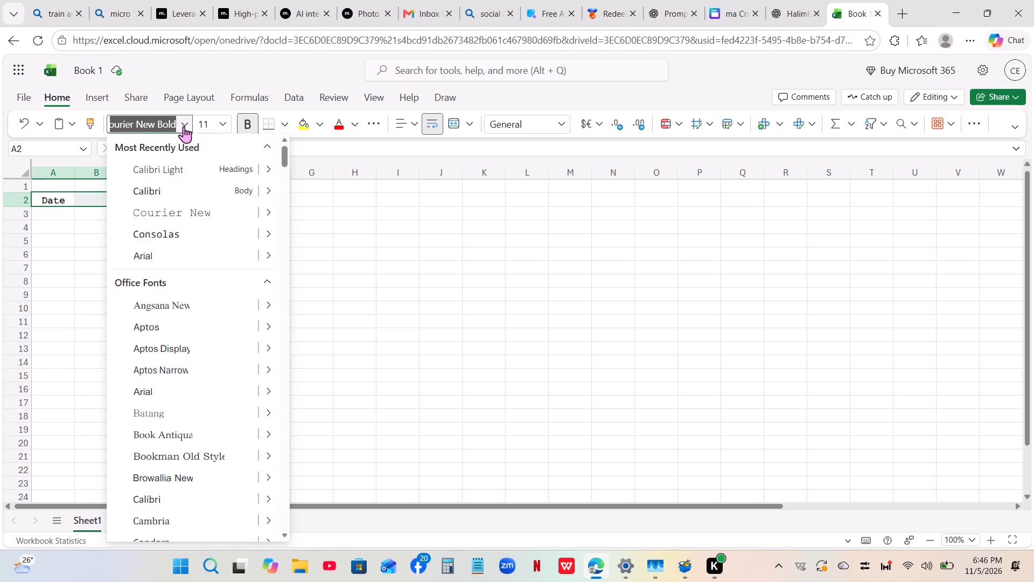
{"action": "left_click", "coordinate": [178, 233]}
Enter the column header "Item" in cell B2 and try to bold it while the cell is still being edited.
{"action": "left_click", "coordinate": [106, 204]}
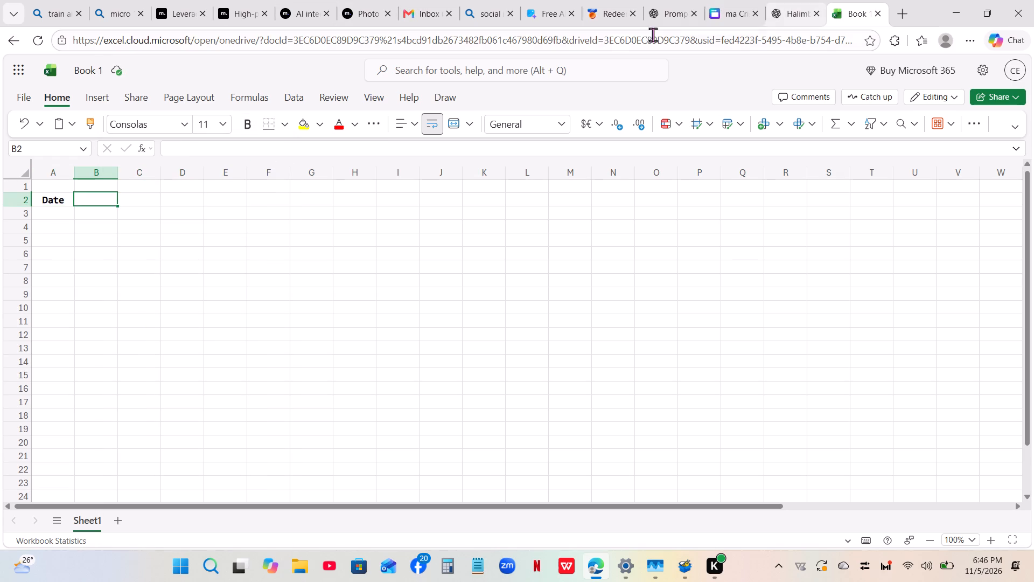
{"action": "key", "text": "i"}
{"action": "key", "text": "BackSpace"}
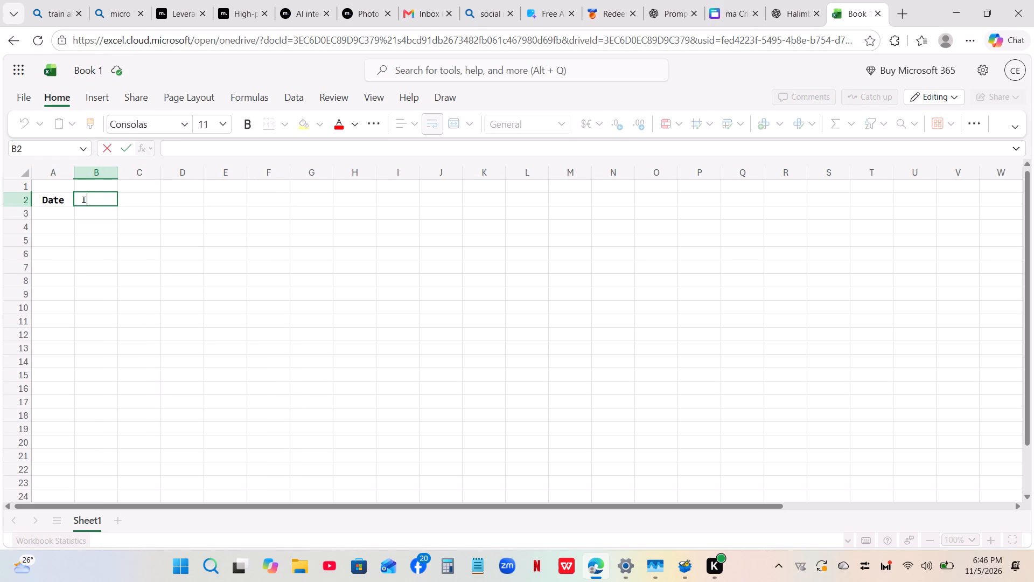
{"action": "type", "text": "tem"}
{"action": "left_click", "coordinate": [247, 127]}
{"action": "left_click", "coordinate": [110, 217]}
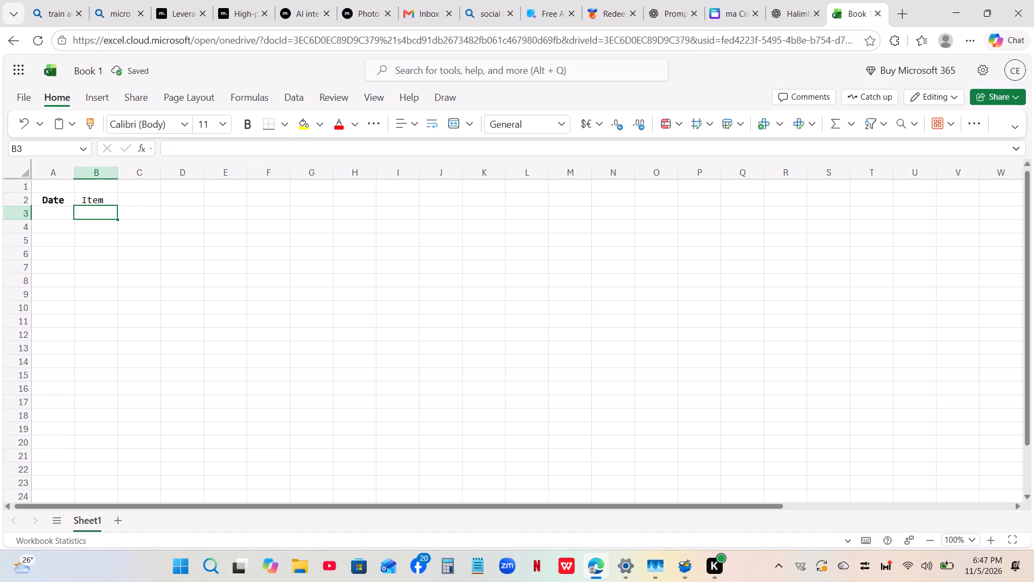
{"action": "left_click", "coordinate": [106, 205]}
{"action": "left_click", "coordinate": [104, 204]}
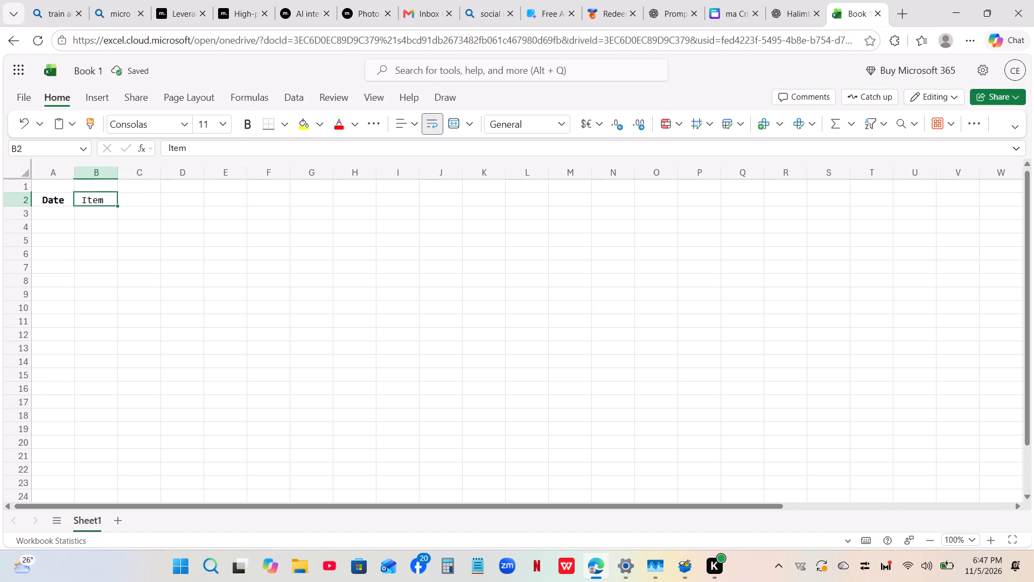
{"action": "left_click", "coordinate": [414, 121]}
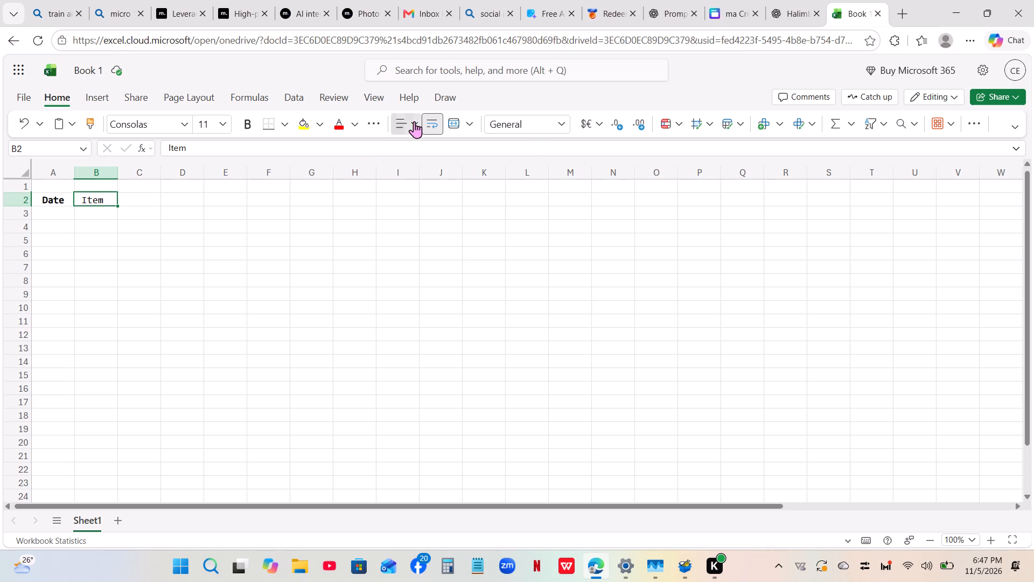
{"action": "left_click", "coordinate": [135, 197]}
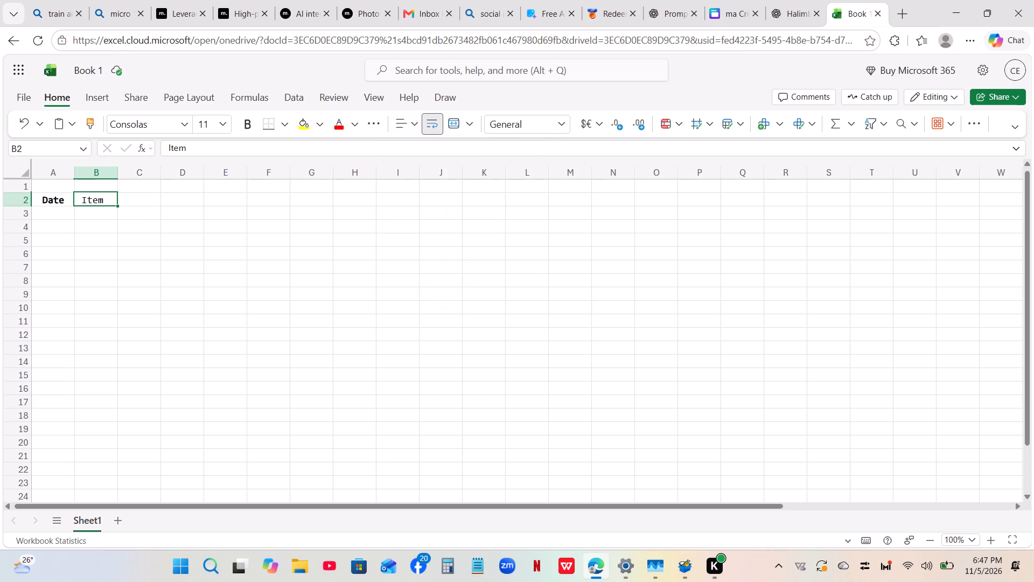
{"action": "left_click", "coordinate": [135, 197]}
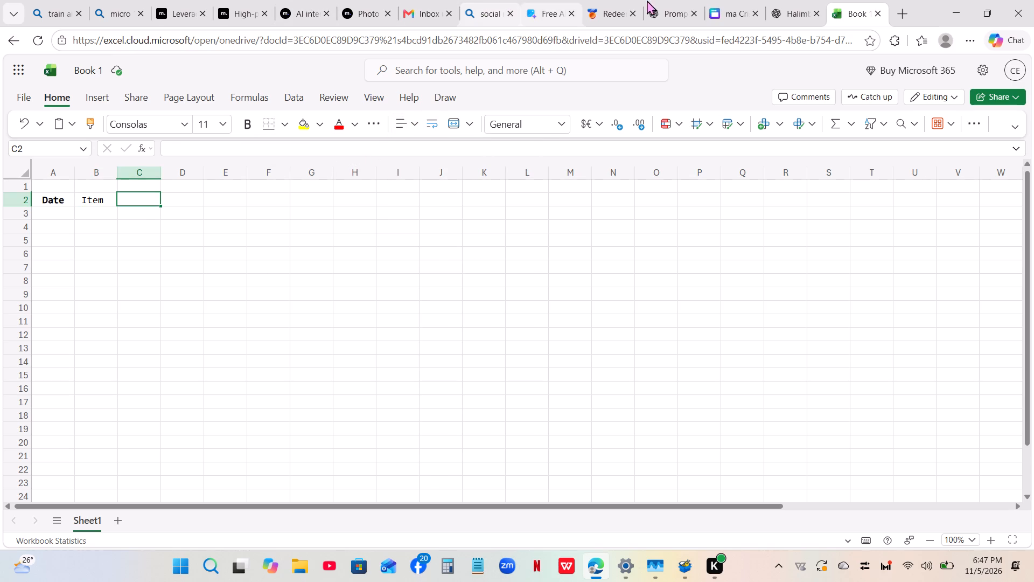
{"action": "left_click", "coordinate": [792, 0]}
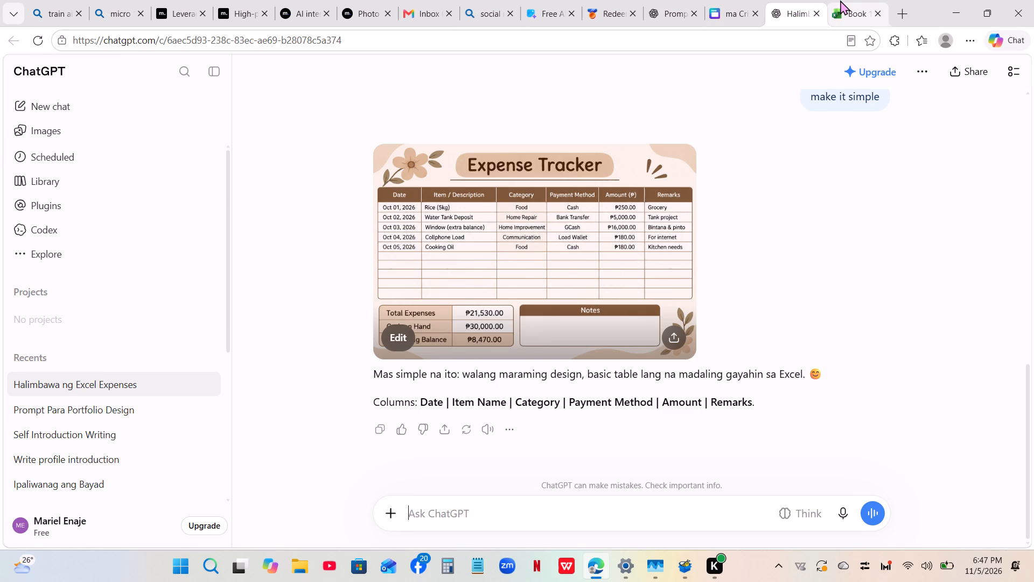
{"action": "left_click", "coordinate": [840, 0]}
{"action": "type", "text": "cat"}
{"action": "key", "text": "BackSpace"}
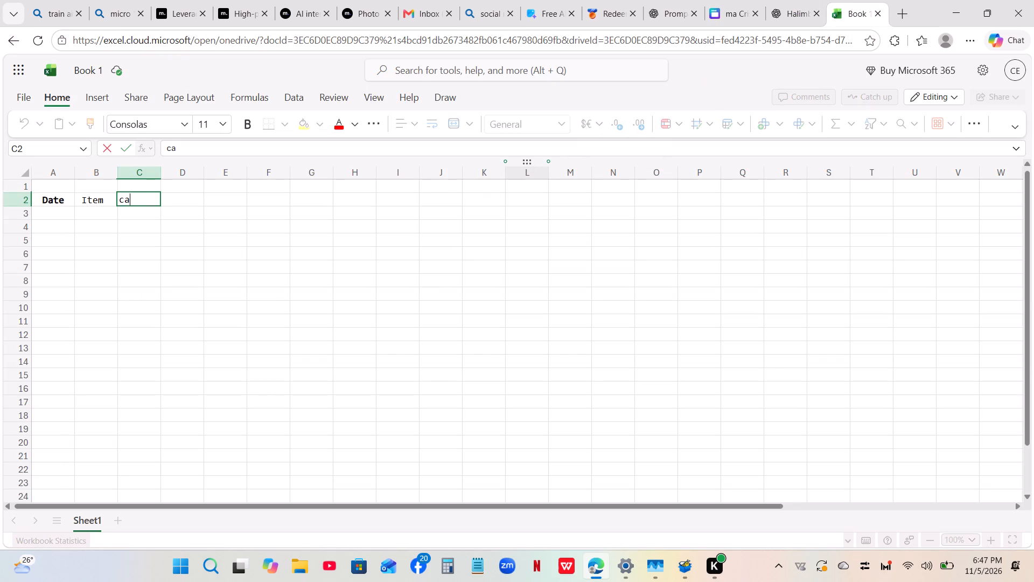
{"action": "key", "text": "BackSpace"}
{"action": "key", "text": "BackSpace"}
{"action": "key", "text": "BackSpace"}
{"action": "type", "text": "ategory"}
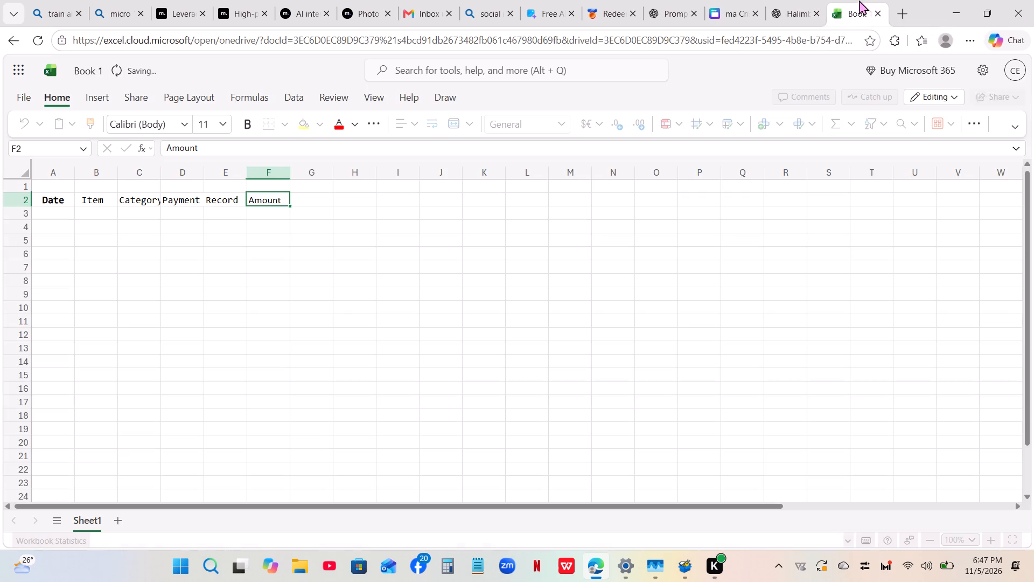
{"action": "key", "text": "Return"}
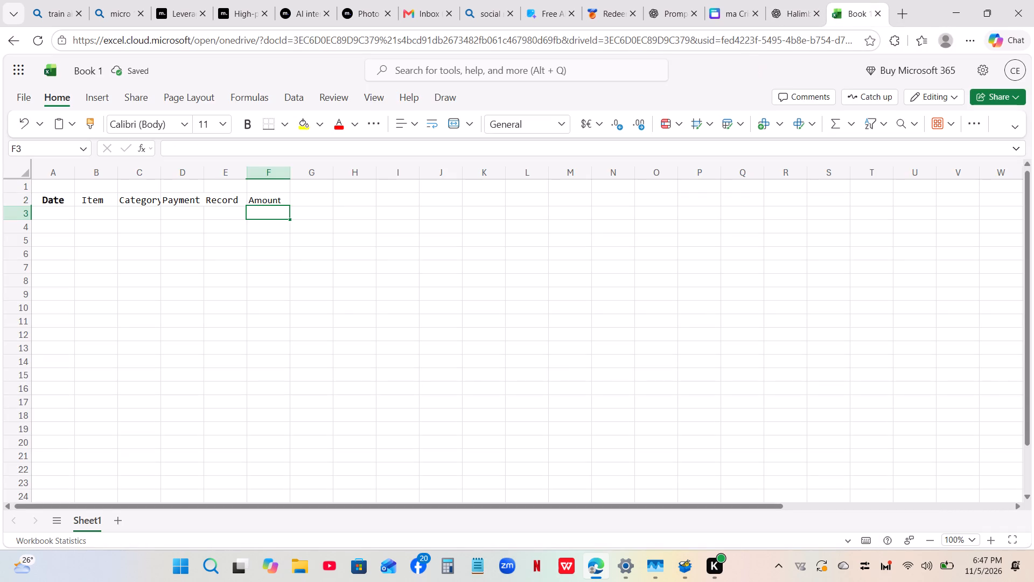
Enter the column header "Remarks" in cell G2 and compare the headers with the ChatGPT sample image.
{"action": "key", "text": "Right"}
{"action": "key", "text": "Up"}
{"action": "type", "text": "re"}
{"action": "key", "text": "BackSpace"}
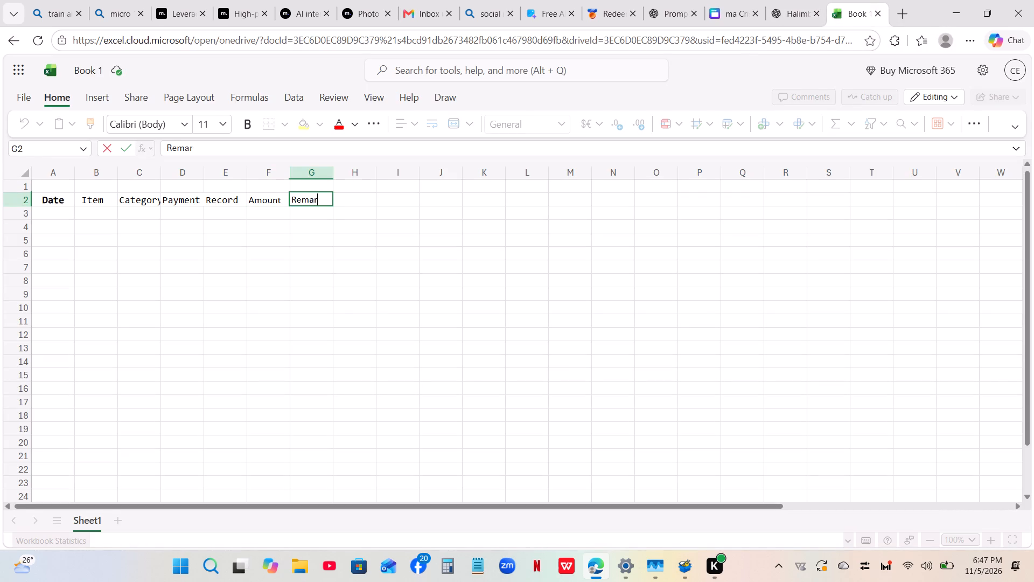
{"action": "type", "text": "ks"}
{"action": "left_click", "coordinate": [799, 0]}
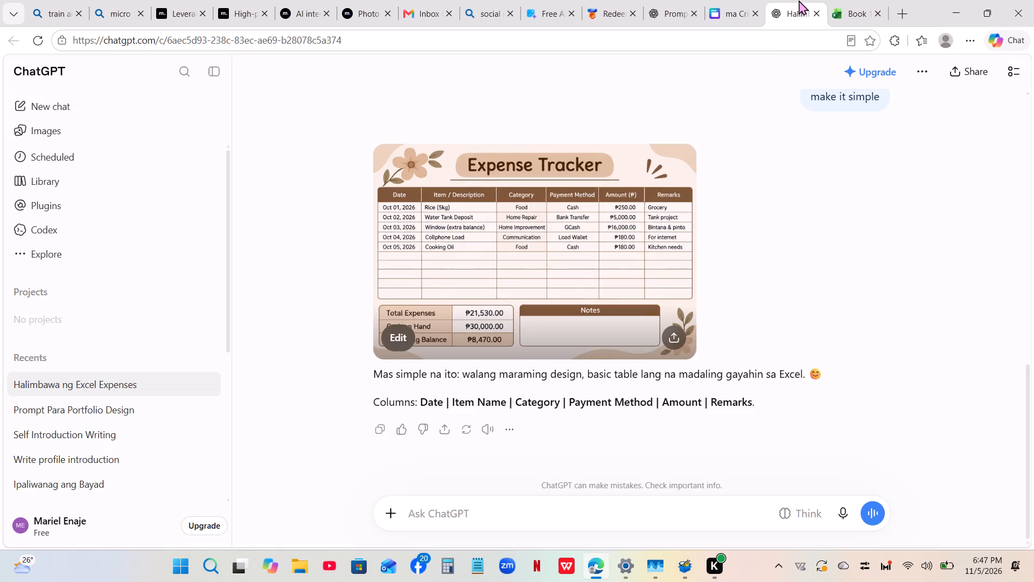
{"action": "left_click", "coordinate": [843, 0]}
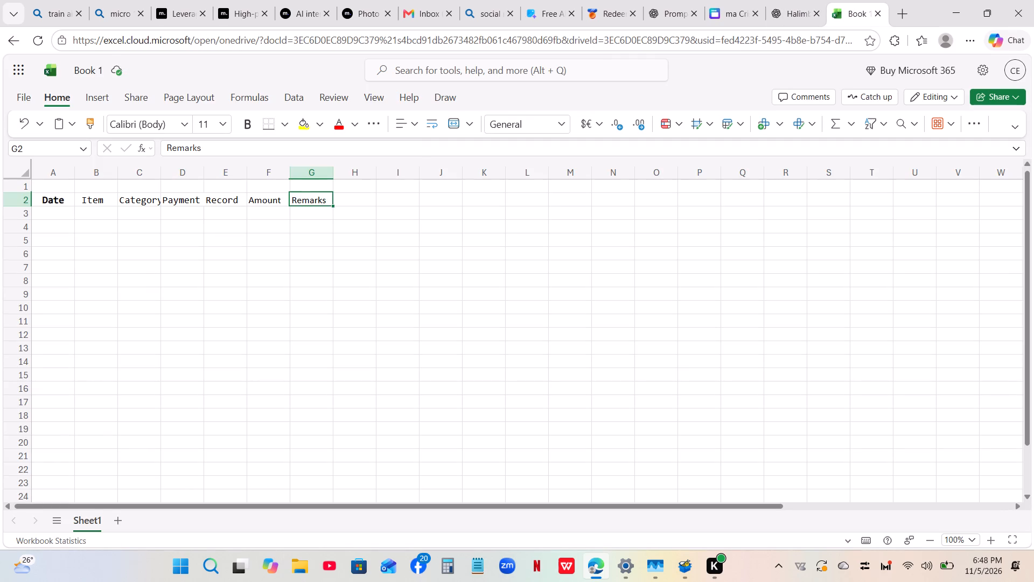
Make the header cells B2 through G2, from "Item" to "Remarks", bold.
{"action": "left_click", "coordinate": [79, 201]}
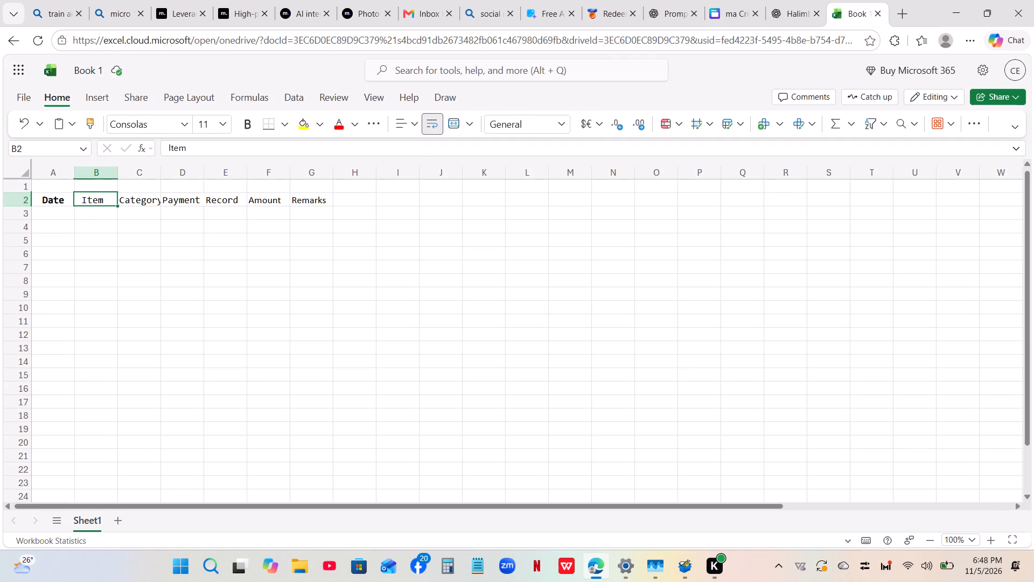
{"action": "left_click", "coordinate": [131, 203], "text": "ctrl+shift"}
{"action": "left_click", "coordinate": [176, 203], "text": "ctrl+shift"}
{"action": "left_click", "coordinate": [225, 202], "text": "ctrl+shift"}
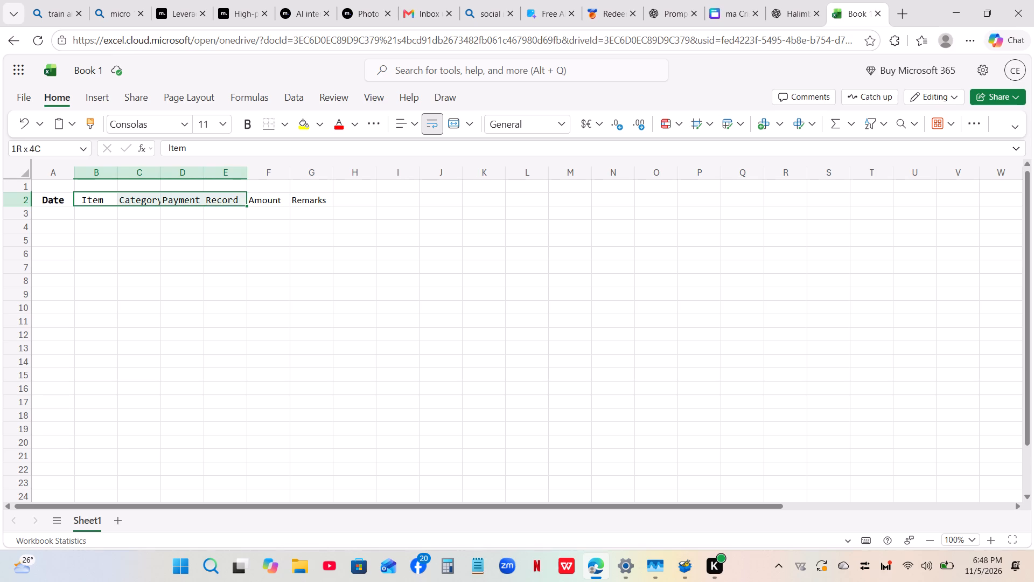
{"action": "left_click", "coordinate": [269, 199], "text": "ctrl+shift"}
{"action": "left_click", "coordinate": [312, 200], "text": "ctrl+shift"}
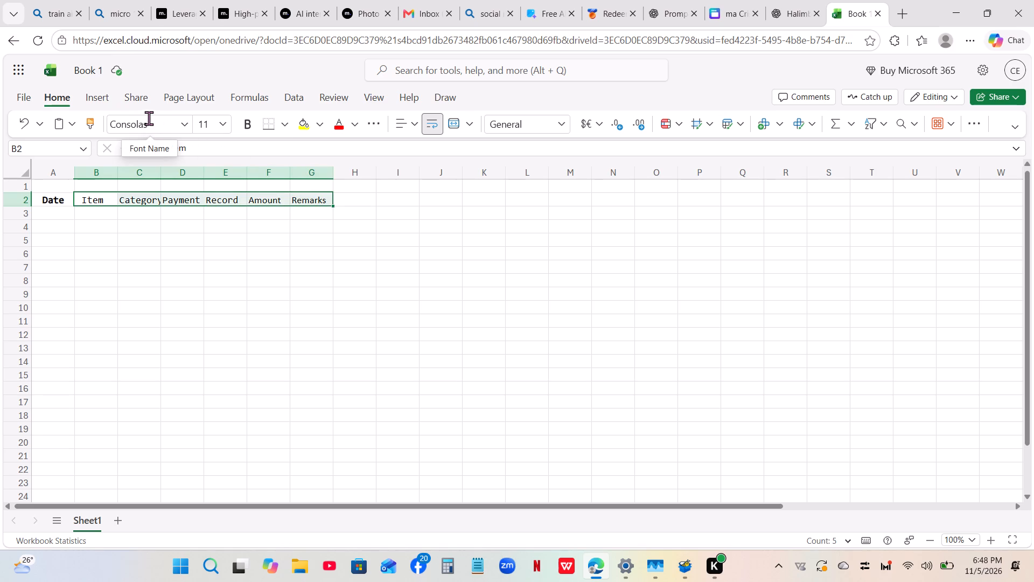
{"action": "left_click", "coordinate": [241, 123]}
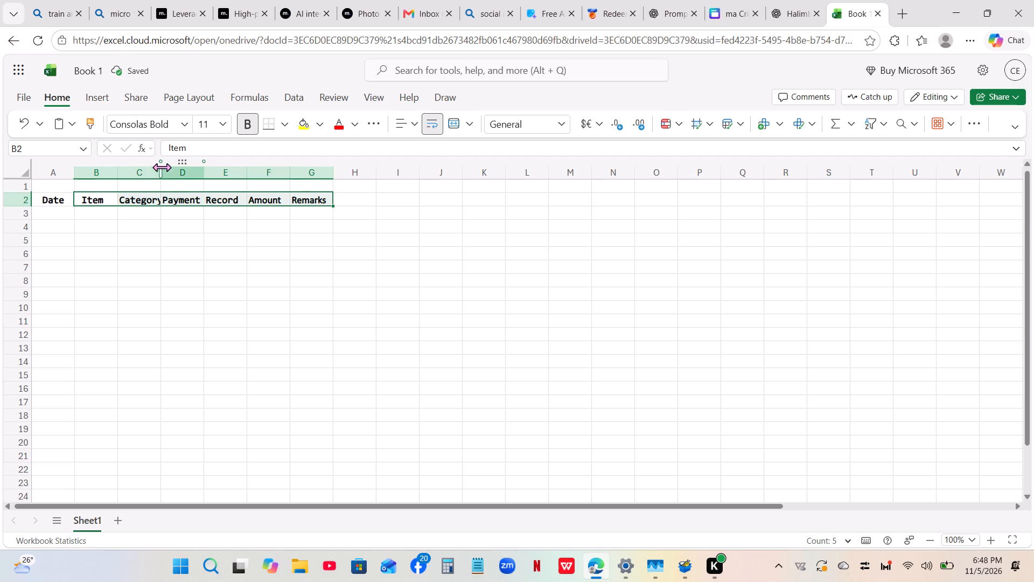
Widen column C slightly so the "Category" header fits inside its cell.
{"action": "left_click_drag", "start_coordinate": [160, 171], "coordinate": [171, 171]}
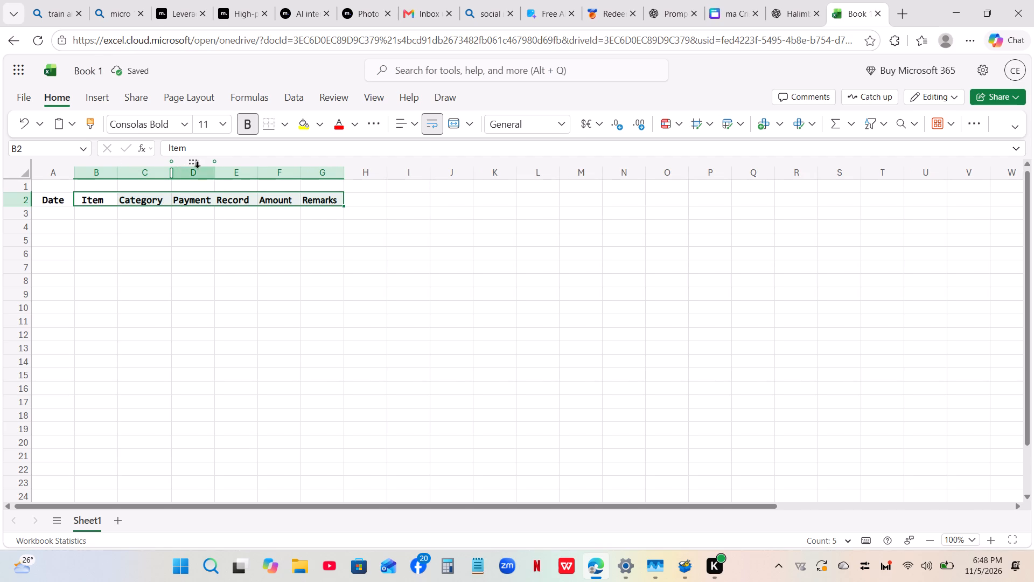
Merge and center cells D2 and E2 so the "Payment Record" header spans both columns.
{"action": "left_click", "coordinate": [205, 176]}
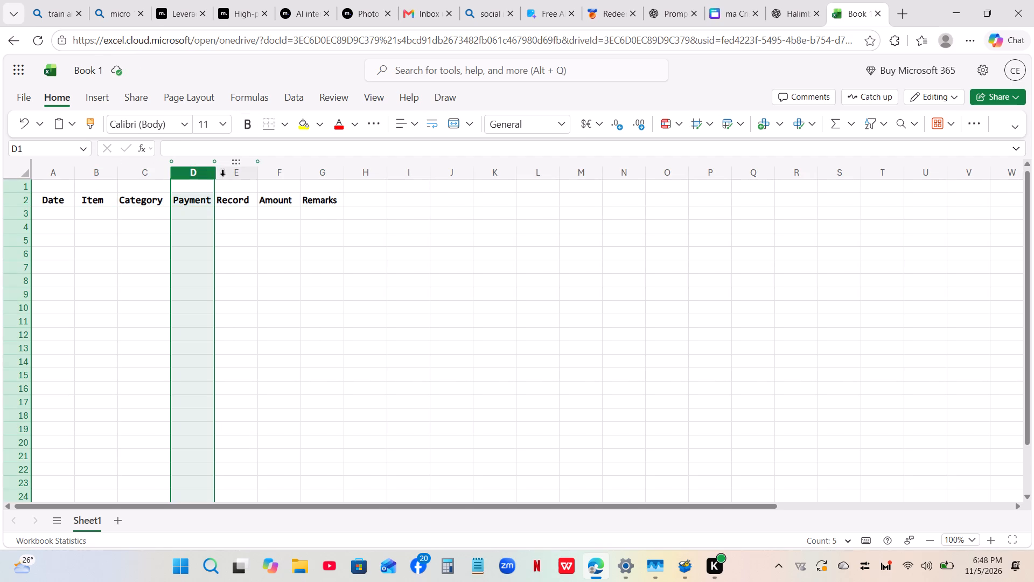
{"action": "left_click", "coordinate": [229, 198]}
{"action": "left_click", "coordinate": [200, 203]}
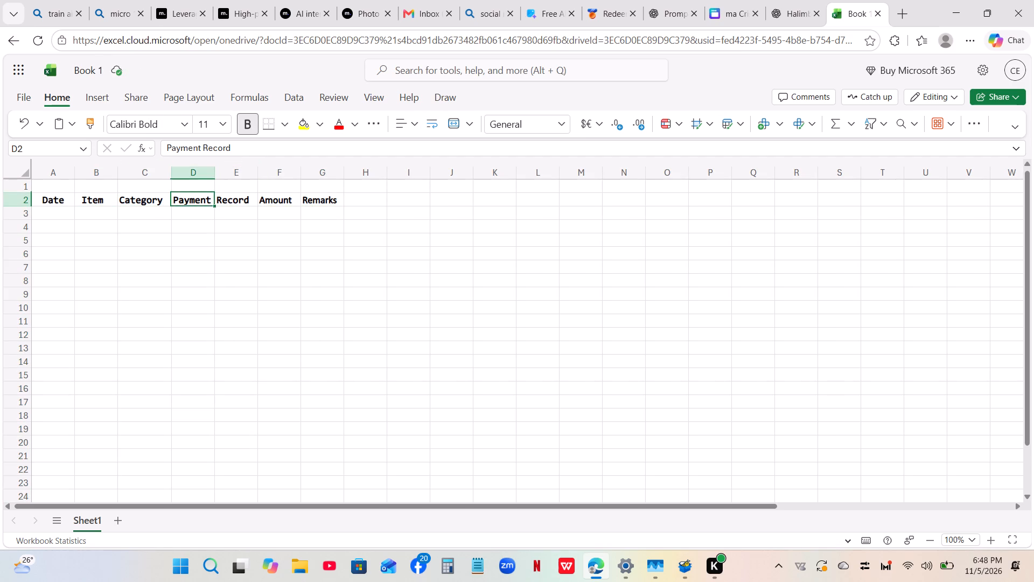
{"action": "left_click", "coordinate": [228, 203]}
{"action": "left_click", "coordinate": [199, 203]}
{"action": "left_click", "coordinate": [230, 203], "text": "ctrl+shift"}
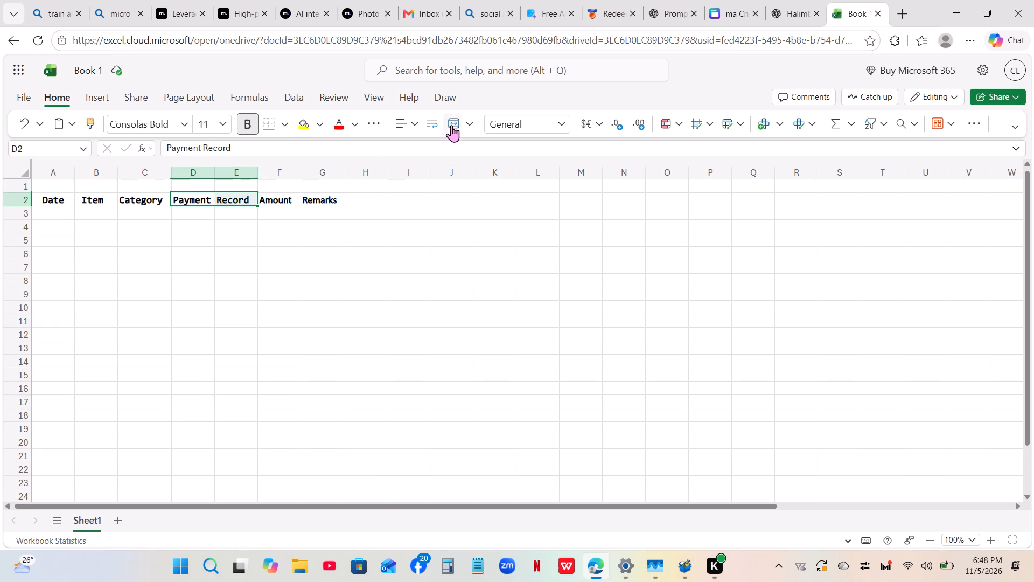
{"action": "left_click", "coordinate": [450, 122]}
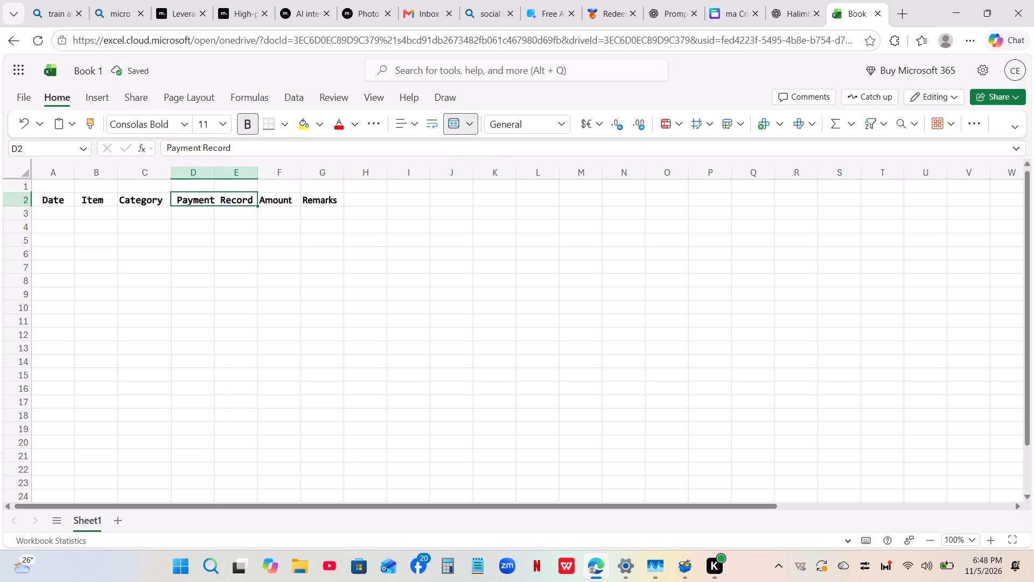
Center-align the text of the header cells B2 through G2.
{"action": "left_click", "coordinate": [285, 205]}
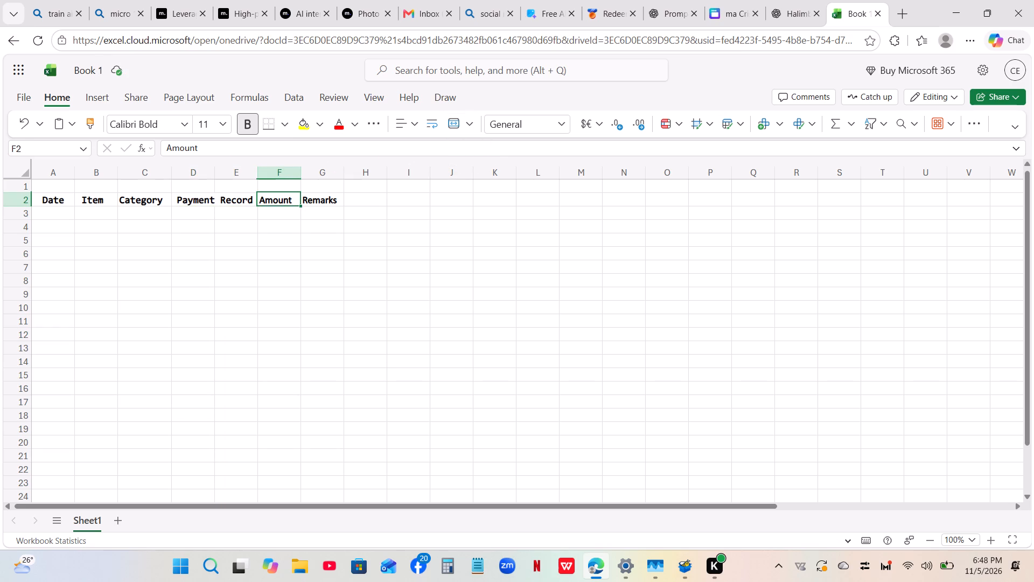
{"action": "left_click", "coordinate": [329, 206]}
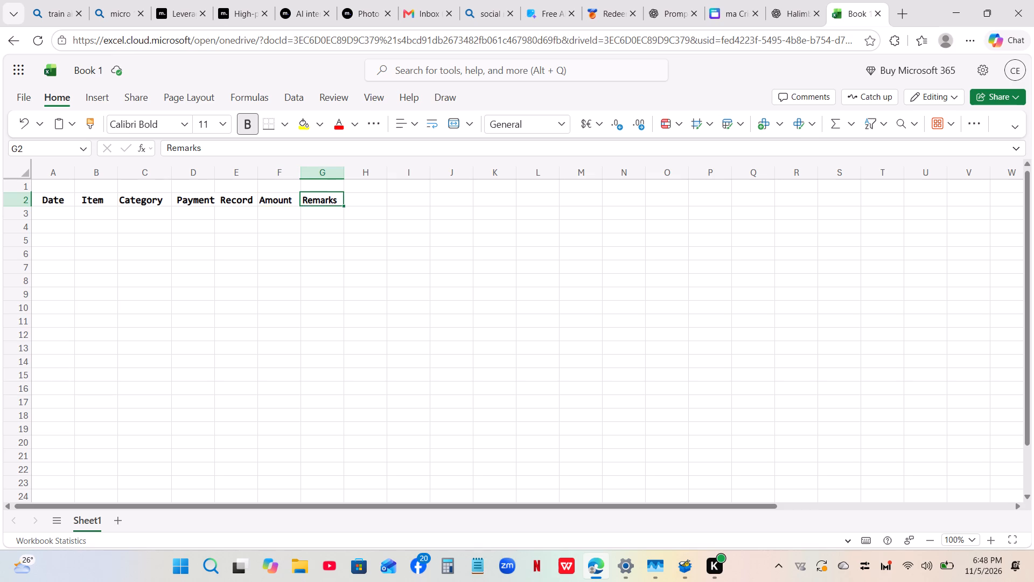
{"action": "left_click", "coordinate": [96, 200], "text": "ctrl+shift"}
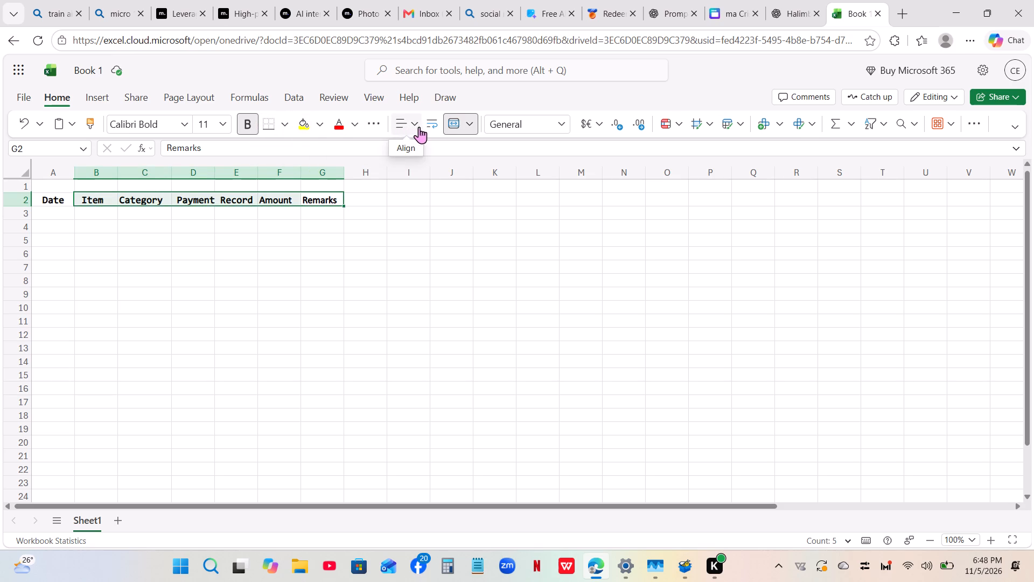
{"action": "left_click", "coordinate": [401, 123]}
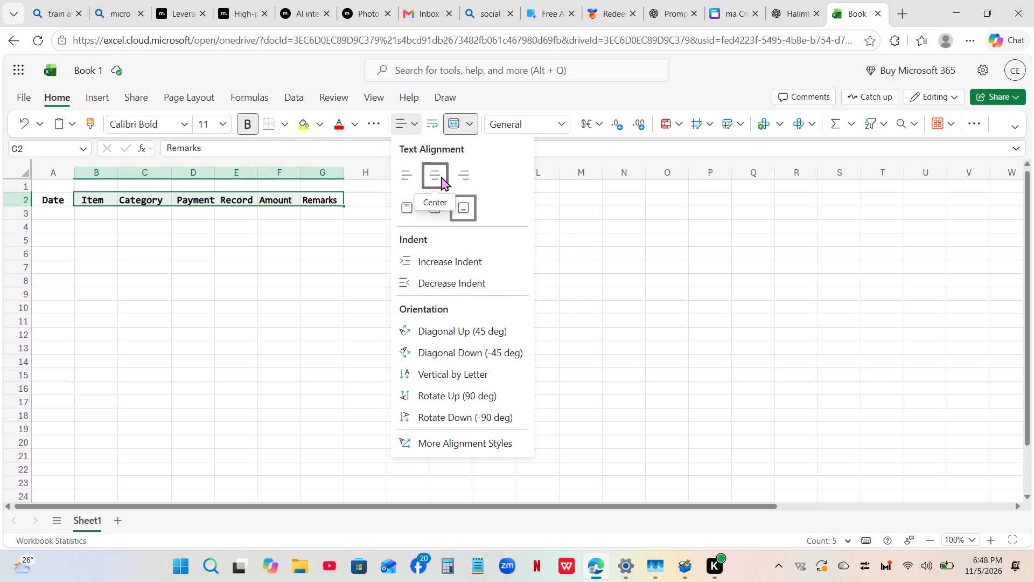
{"action": "left_click", "coordinate": [441, 176]}
{"action": "left_click", "coordinate": [394, 206]}
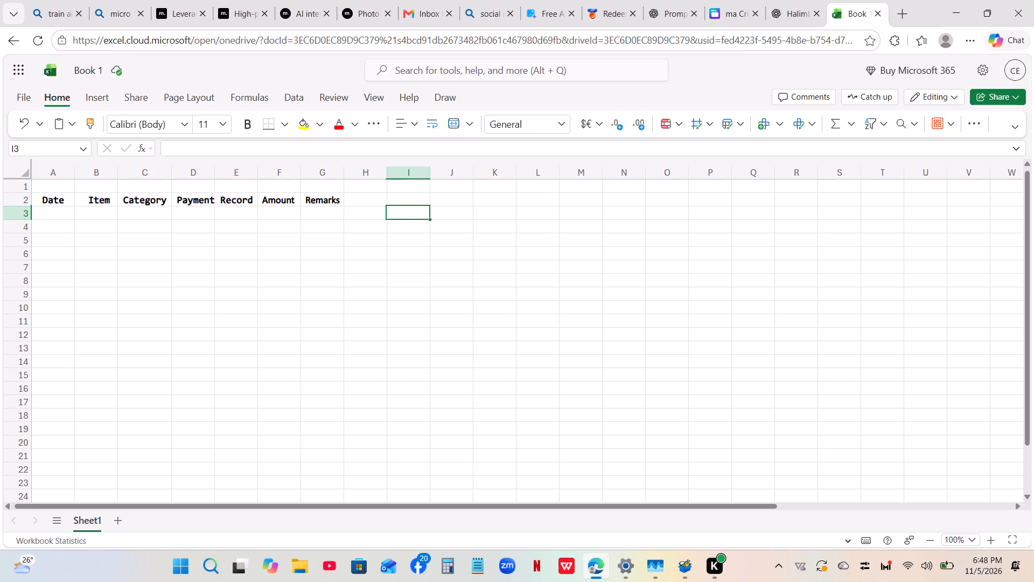
{"action": "left_click", "coordinate": [790, 0]}
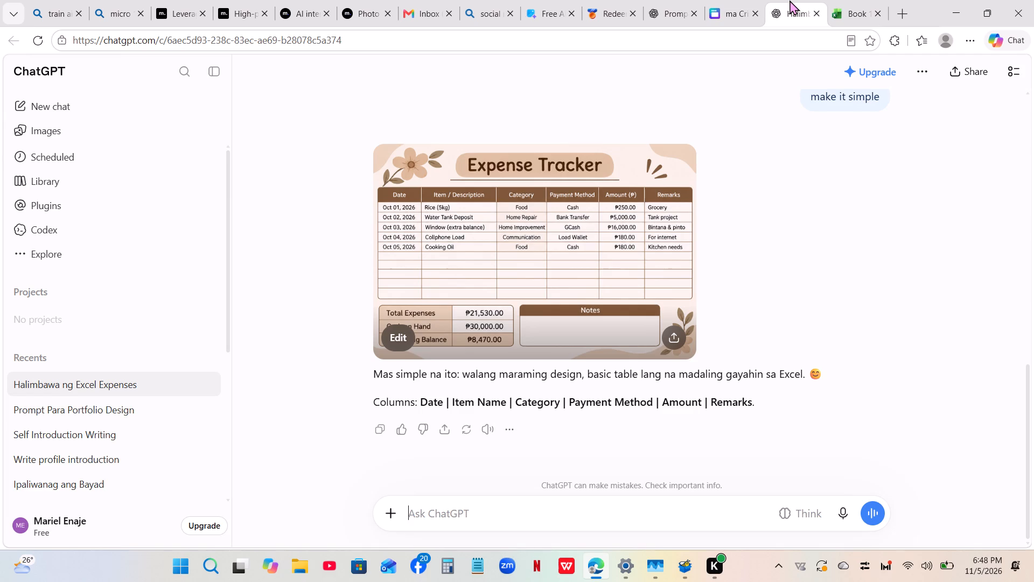
{"action": "left_click", "coordinate": [848, 0]}
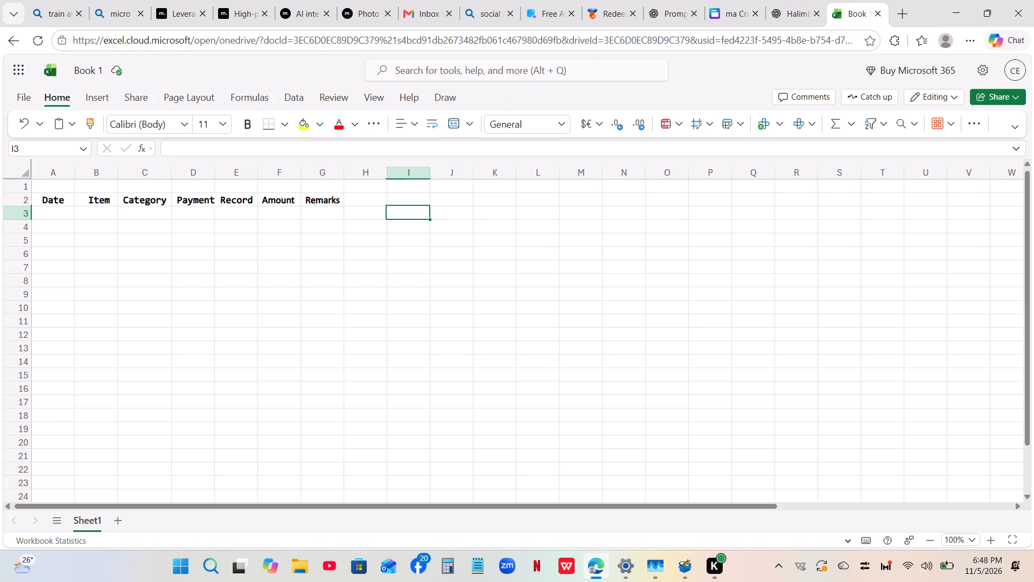
{"action": "left_click", "coordinate": [281, 199]}
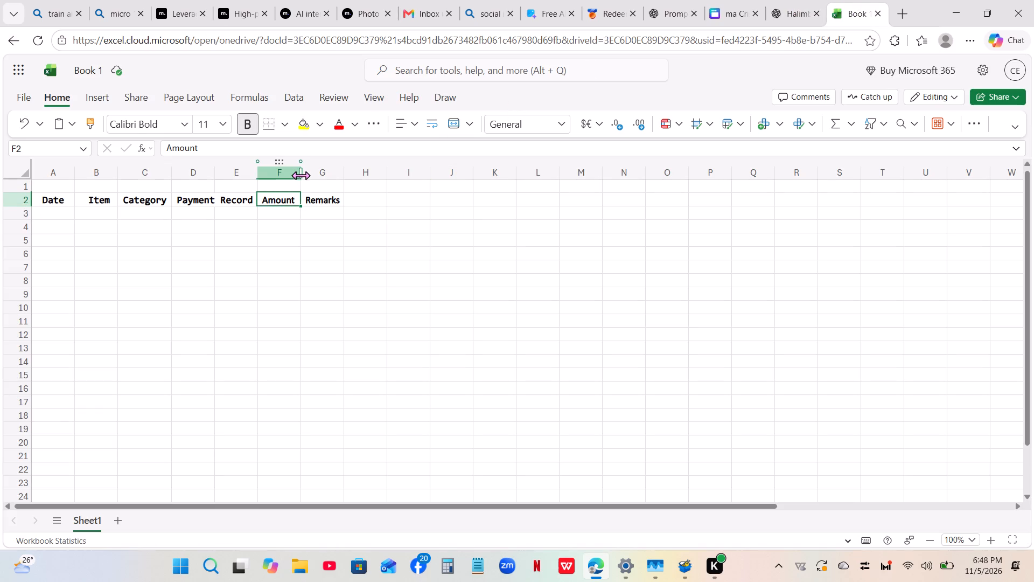
{"action": "left_click_drag", "start_coordinate": [301, 174], "coordinate": [306, 174]}
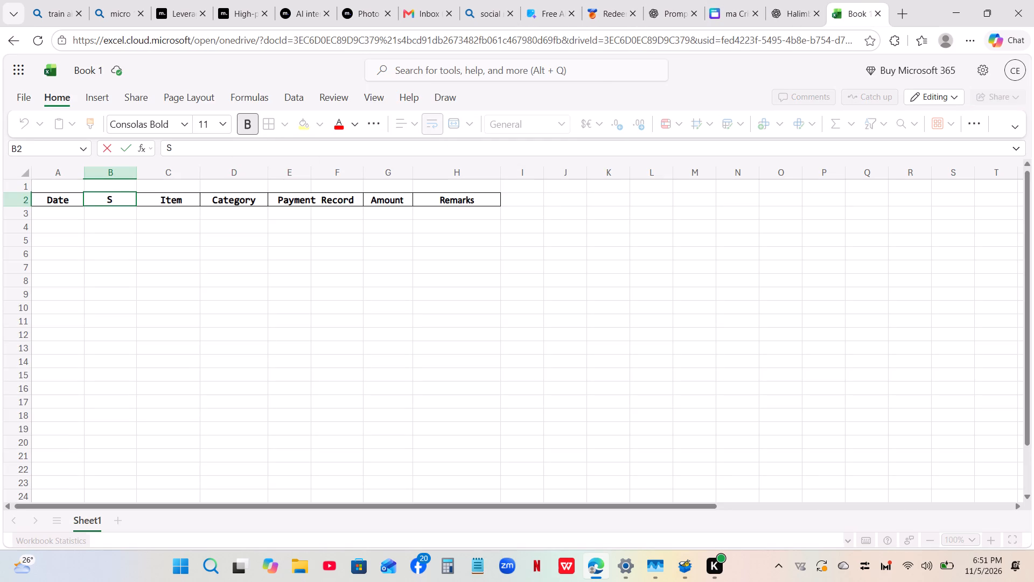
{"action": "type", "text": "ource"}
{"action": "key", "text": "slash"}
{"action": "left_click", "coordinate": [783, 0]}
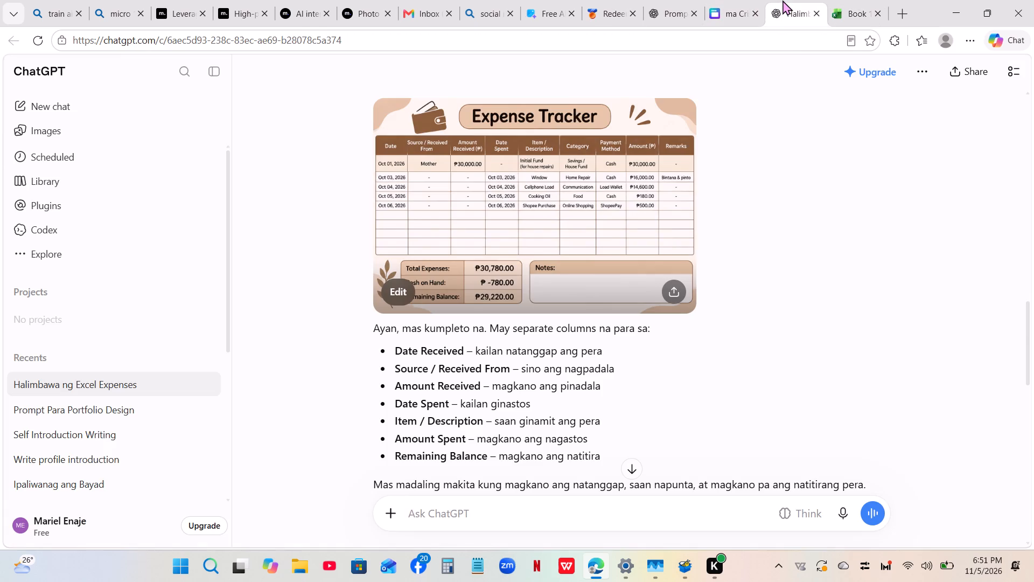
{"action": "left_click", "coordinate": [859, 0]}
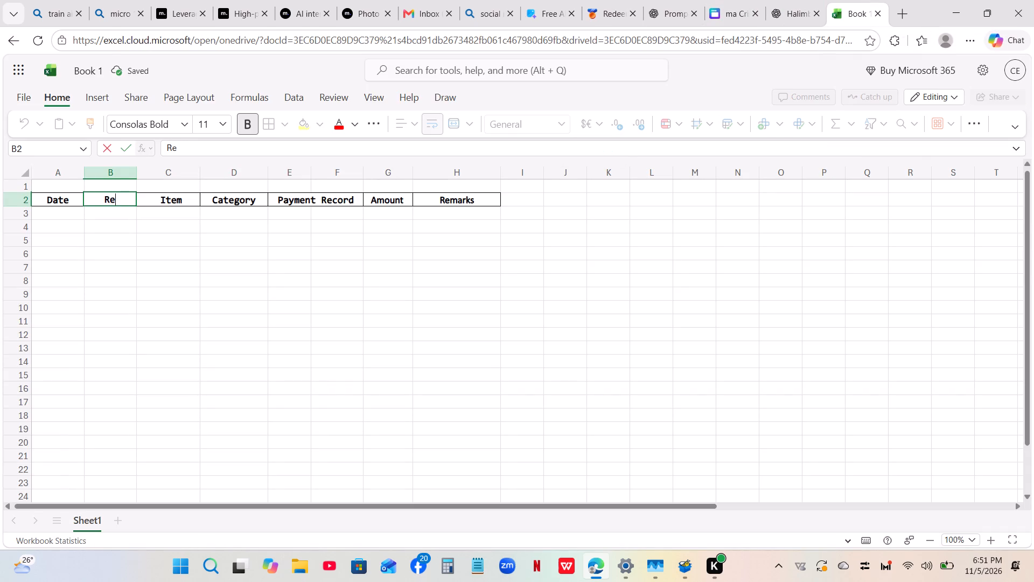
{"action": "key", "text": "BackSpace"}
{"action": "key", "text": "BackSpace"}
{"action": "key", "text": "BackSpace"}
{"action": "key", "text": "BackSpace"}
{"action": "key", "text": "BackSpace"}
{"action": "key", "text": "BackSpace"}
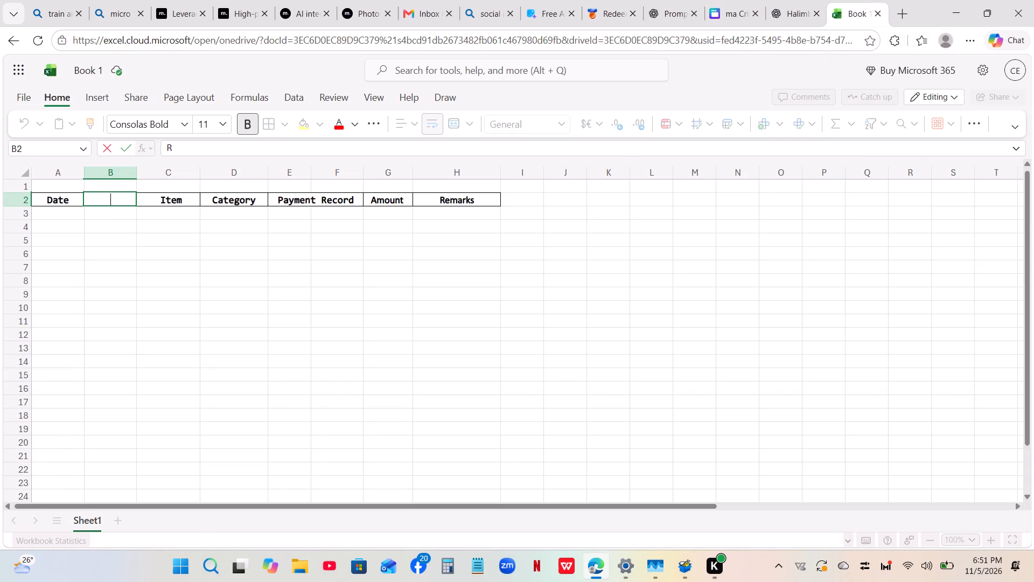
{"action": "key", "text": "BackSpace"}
Enter the header "Source/Recieve" in cell B2, checking ChatGPT's sample table for the wording.
{"action": "type", "text": "sour"}
{"action": "key", "text": "BackSpace"}
{"action": "key", "text": "BackSpace"}
{"action": "key", "text": "BackSpace"}
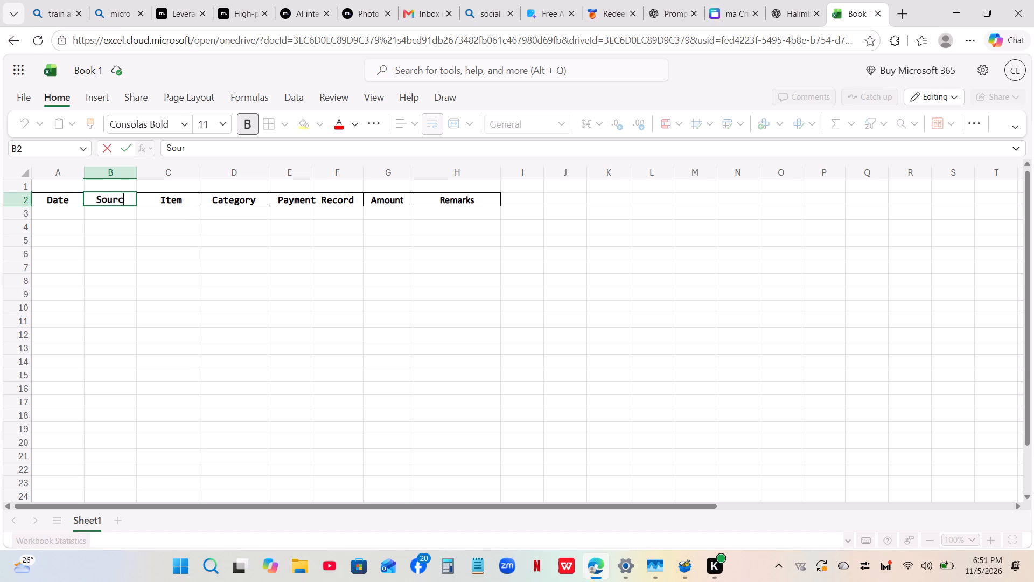
{"action": "key", "text": "slash"}
{"action": "key", "text": "e"}
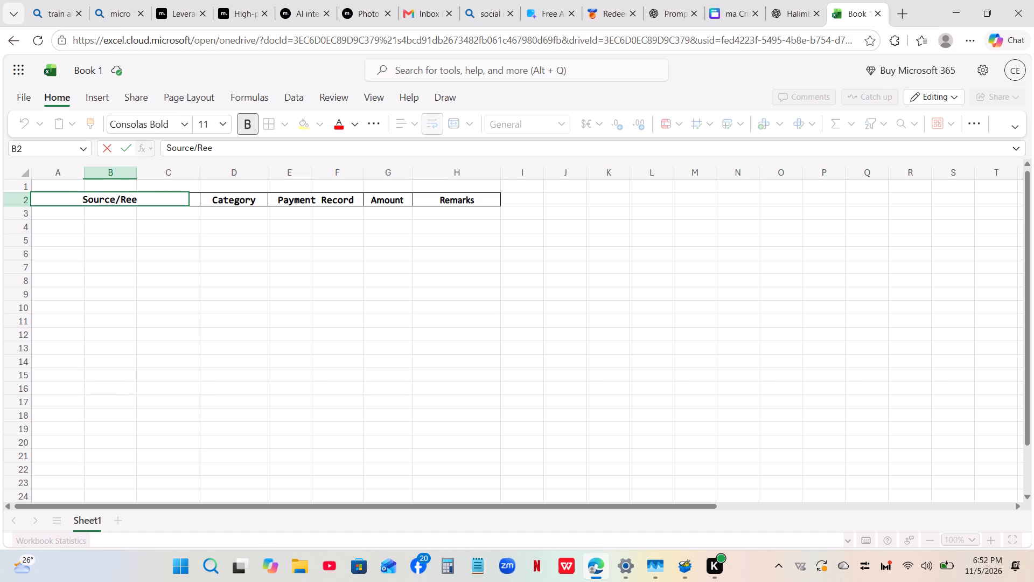
{"action": "key", "text": "BackSpace"}
{"action": "key", "text": "c"}
{"action": "type", "text": "ieve"}
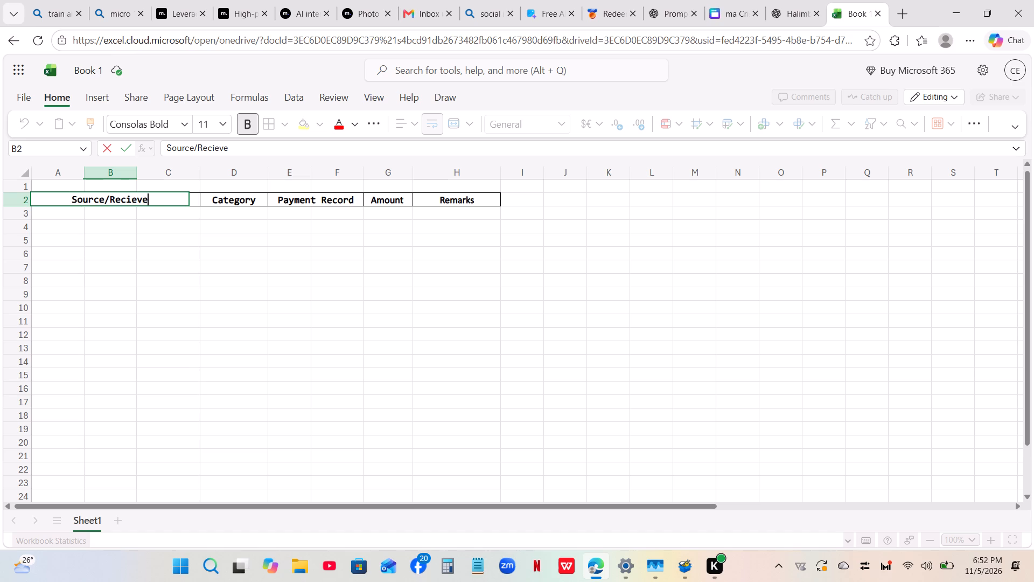
{"action": "left_click", "coordinate": [785, 1]}
{"action": "left_click", "coordinate": [861, 0]}
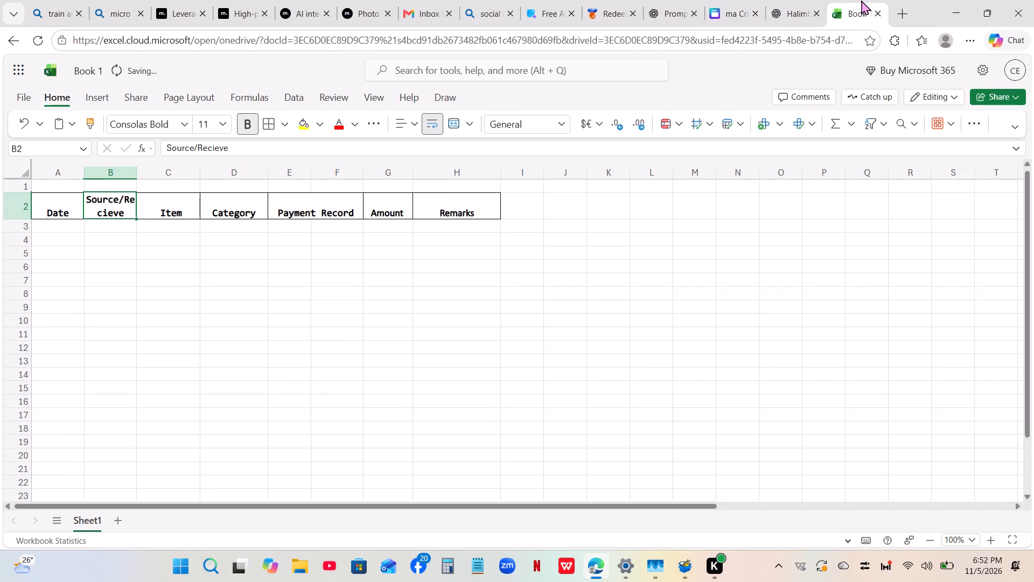
Append "from" to the header in cell B2 so it reads "Source/Recieve from".
{"action": "left_click", "coordinate": [118, 219]}
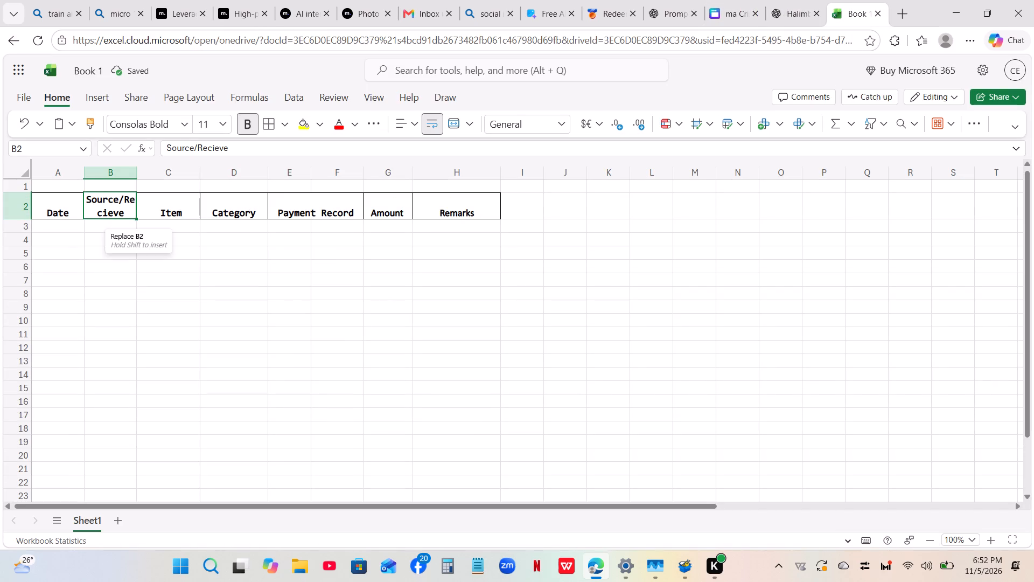
{"action": "double_click", "coordinate": [124, 211]}
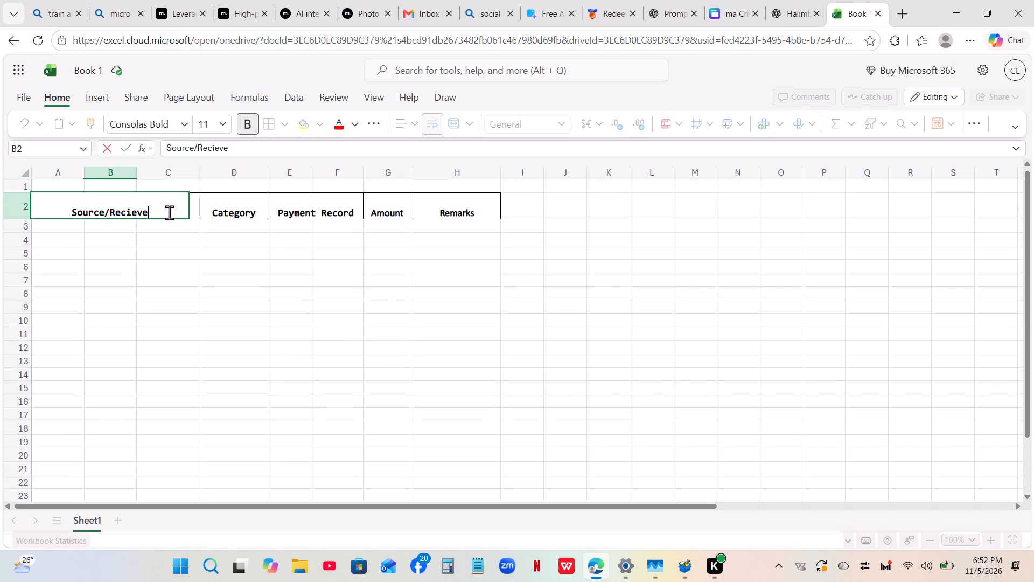
{"action": "key", "text": "space"}
{"action": "type", "text": "from"}
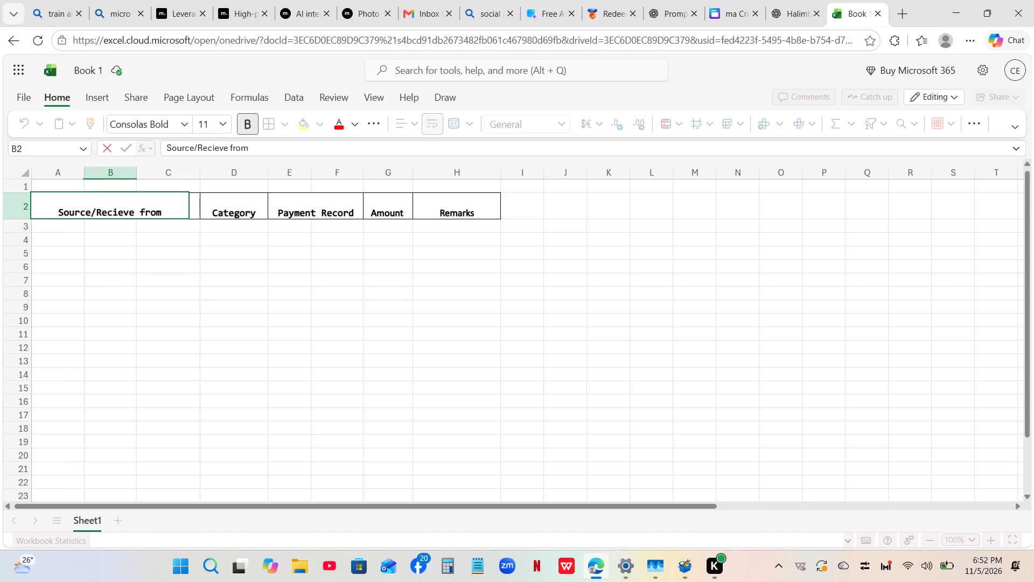
{"action": "left_click", "coordinate": [221, 267]}
{"action": "left_click", "coordinate": [124, 218]}
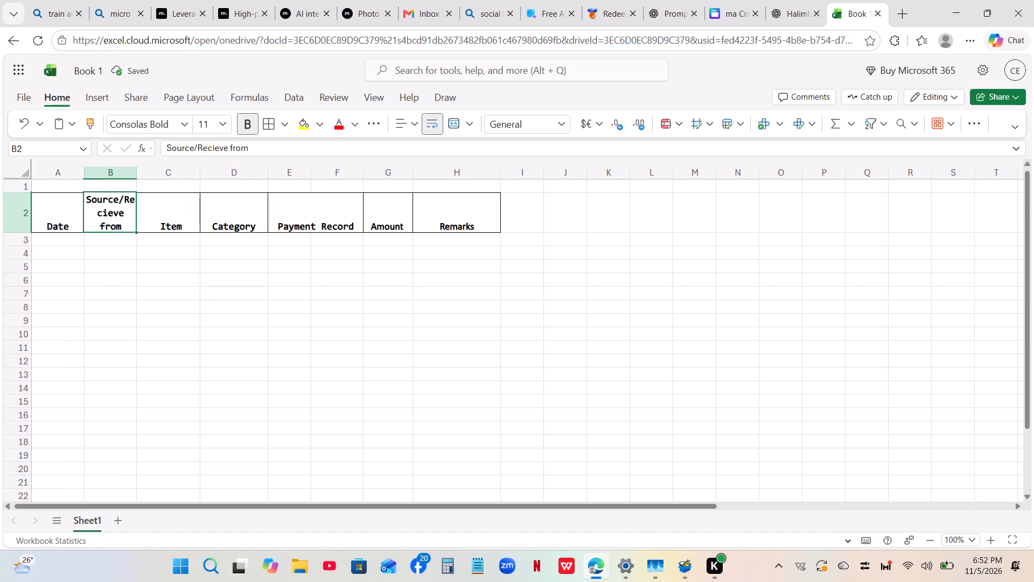
{"action": "left_click", "coordinate": [212, 251]}
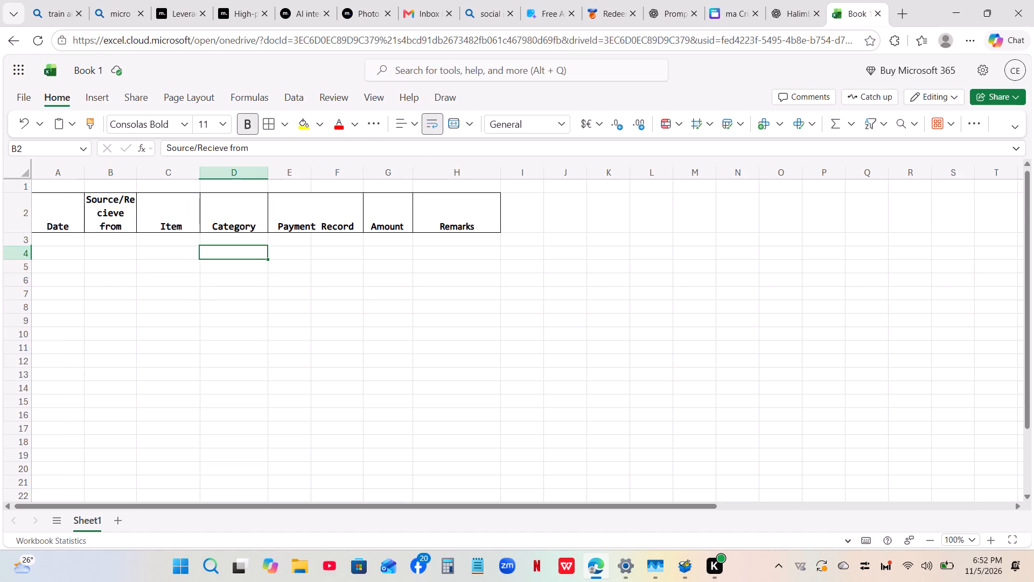
Widen the "Source/Recieve from" column B slightly so its header wraps onto two lines.
{"action": "left_click", "coordinate": [112, 220]}
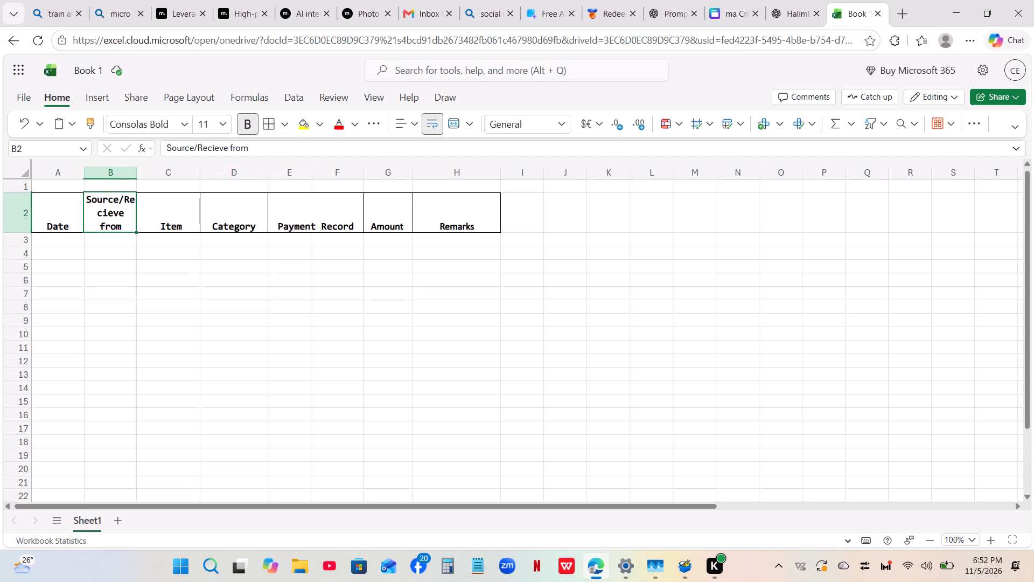
{"action": "left_click_drag", "start_coordinate": [137, 171], "coordinate": [148, 174]}
{"action": "left_click", "coordinate": [155, 282]}
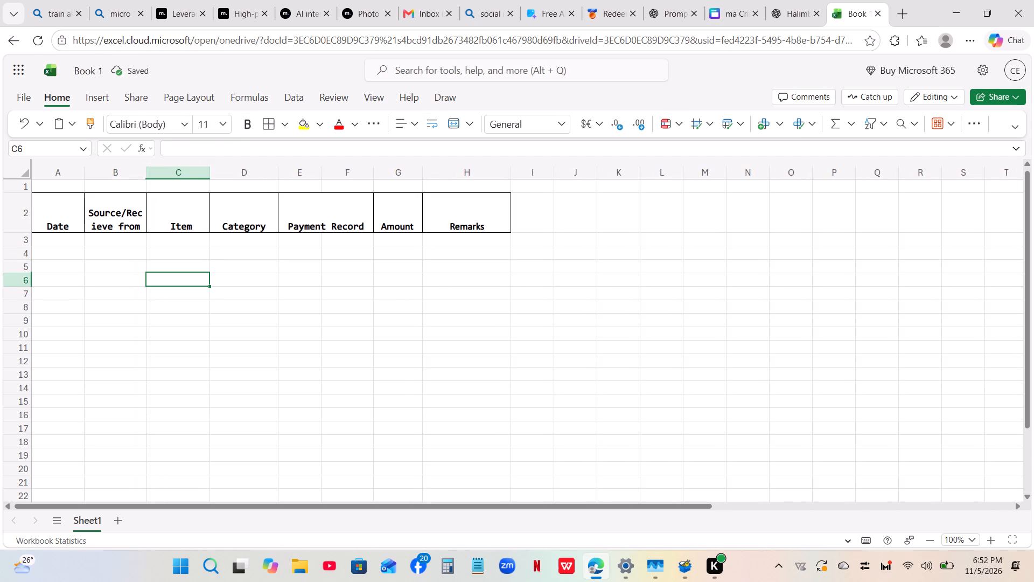
Increase the height of empty row 1 above the headers to about double.
{"action": "left_click", "coordinate": [61, 191]}
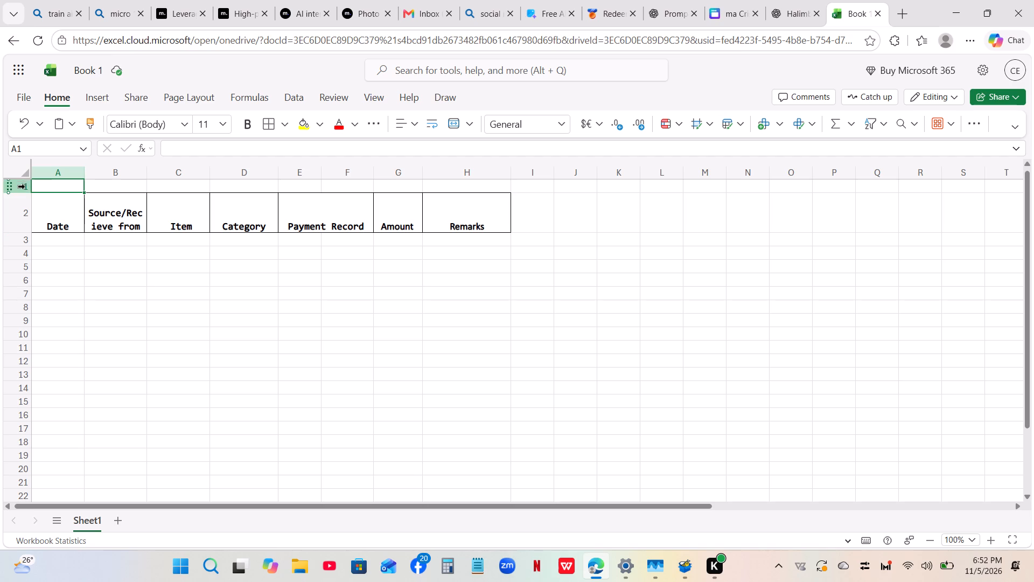
{"action": "left_click_drag", "start_coordinate": [22, 192], "coordinate": [22, 200]}
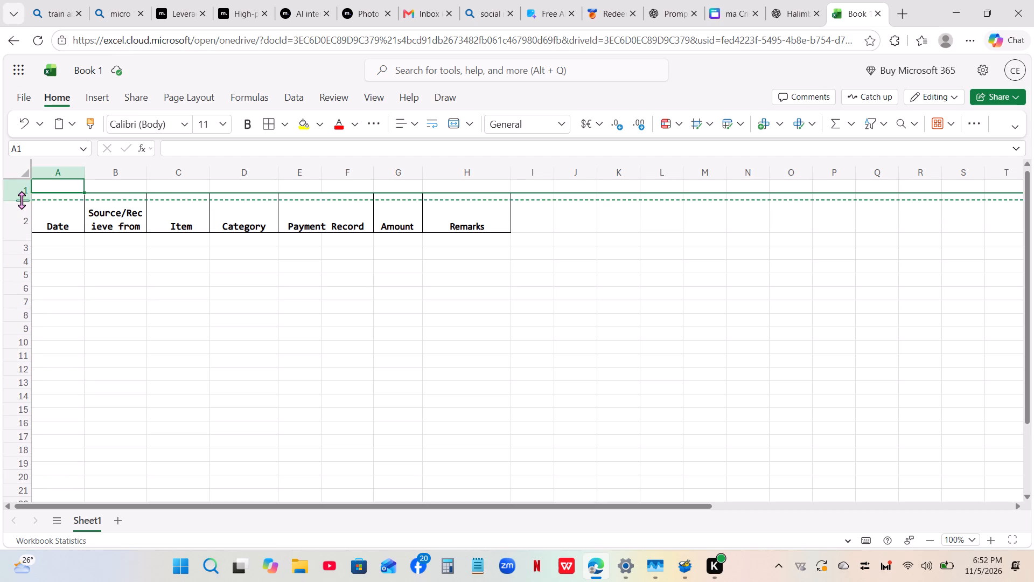
{"action": "left_click_drag", "start_coordinate": [22, 200], "coordinate": [26, 209]}
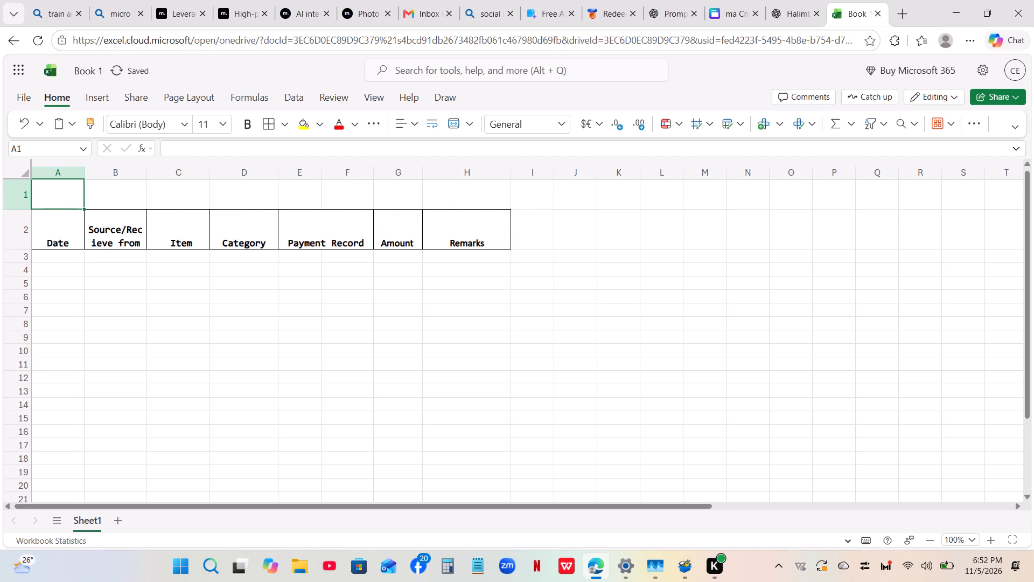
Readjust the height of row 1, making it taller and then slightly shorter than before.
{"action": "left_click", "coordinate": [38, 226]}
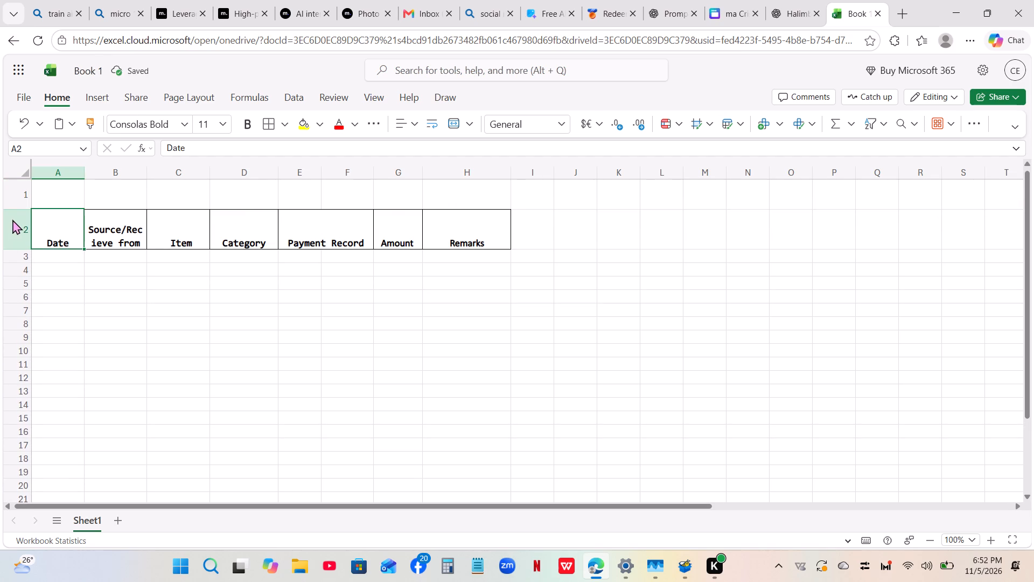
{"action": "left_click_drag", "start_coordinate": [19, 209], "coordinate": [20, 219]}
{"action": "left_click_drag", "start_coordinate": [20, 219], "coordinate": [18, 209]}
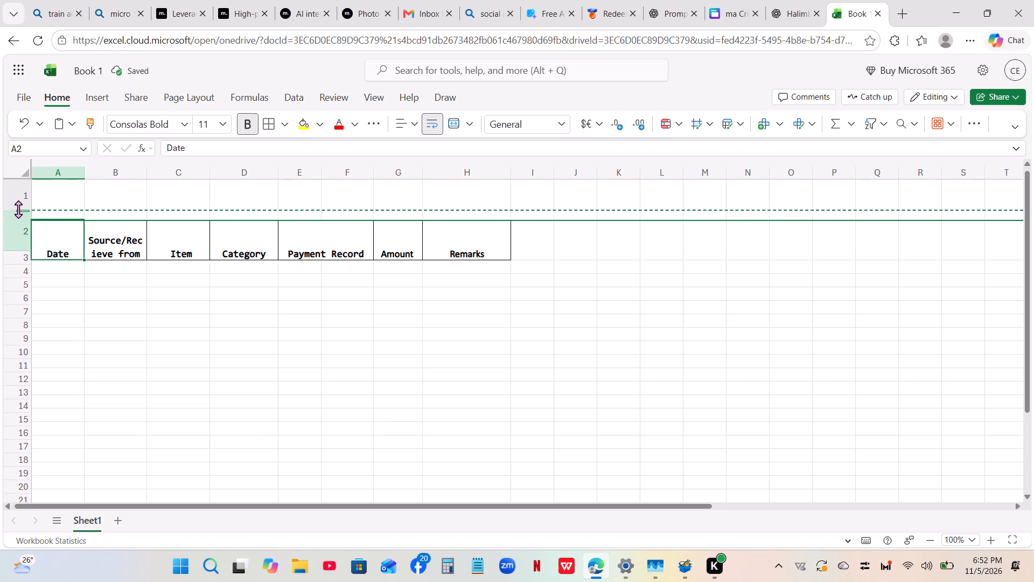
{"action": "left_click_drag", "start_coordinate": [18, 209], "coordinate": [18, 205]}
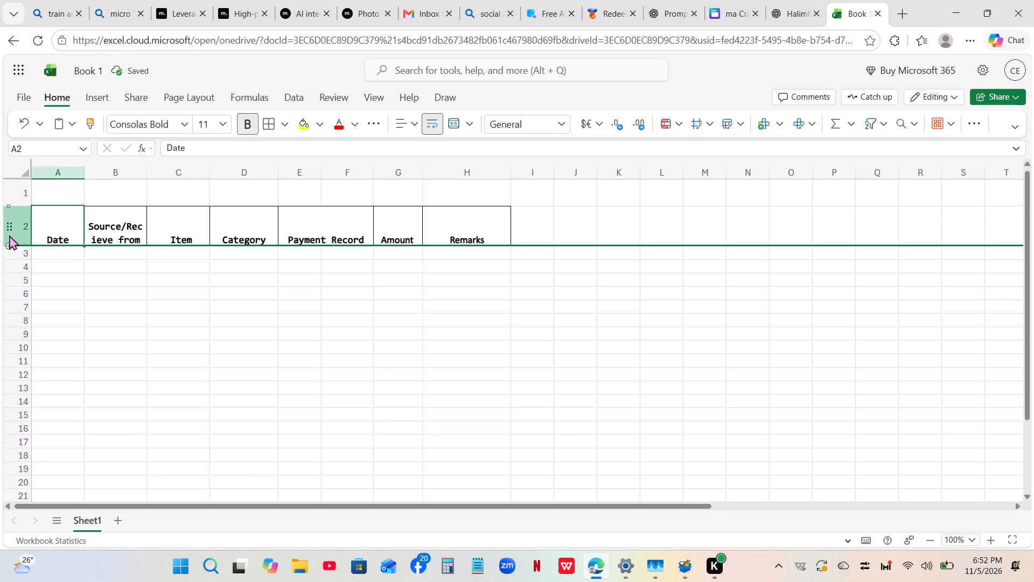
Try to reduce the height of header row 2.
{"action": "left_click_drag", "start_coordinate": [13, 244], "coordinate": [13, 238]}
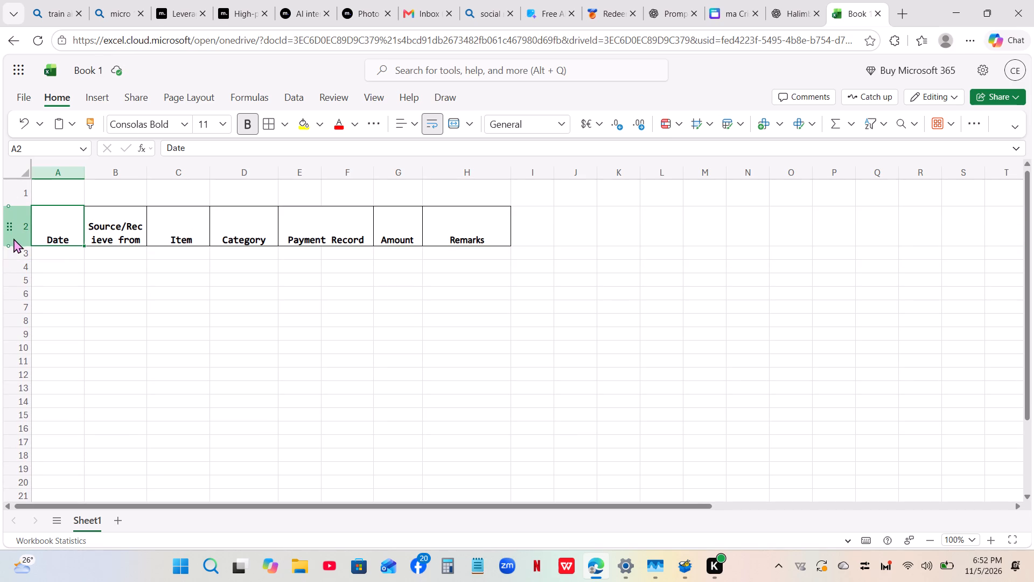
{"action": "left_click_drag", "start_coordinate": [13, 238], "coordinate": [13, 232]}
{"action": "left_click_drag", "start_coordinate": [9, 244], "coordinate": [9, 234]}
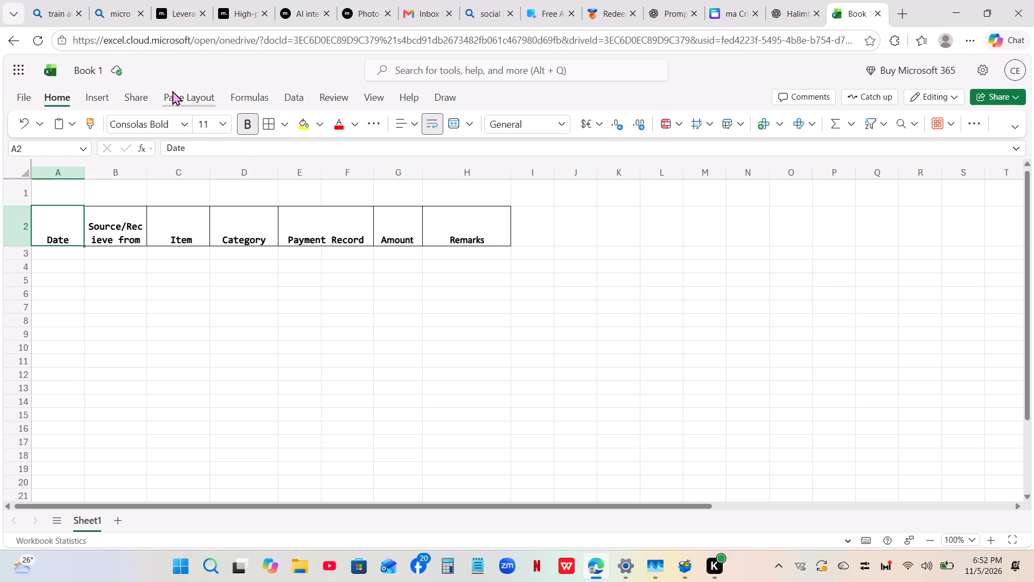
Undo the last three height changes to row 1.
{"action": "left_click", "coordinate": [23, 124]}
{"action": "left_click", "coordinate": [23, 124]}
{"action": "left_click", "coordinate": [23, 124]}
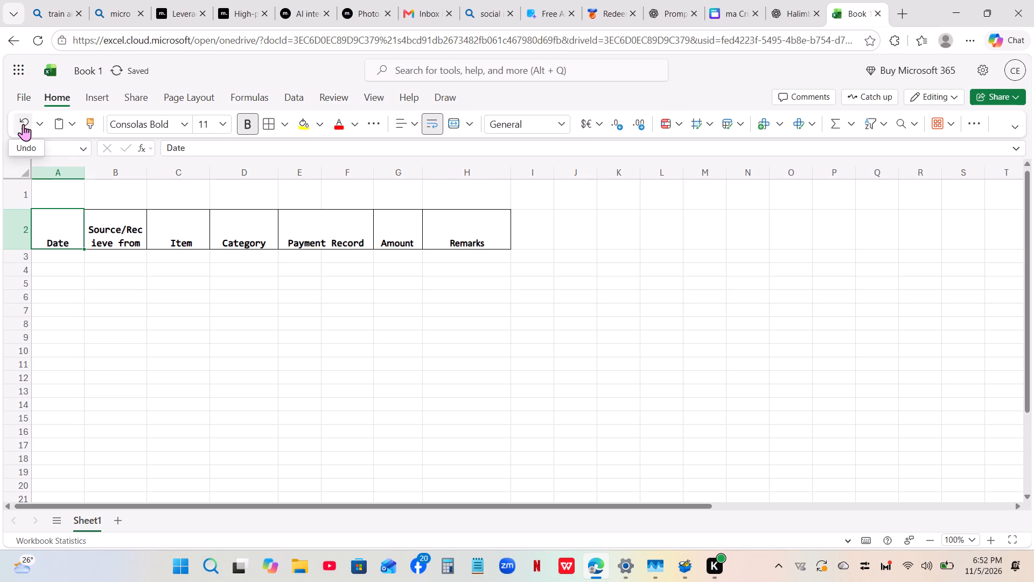
Undo the earlier edits back through the row 1 height, the column B width and the word "from" in header B2.
{"action": "left_click", "coordinate": [23, 124]}
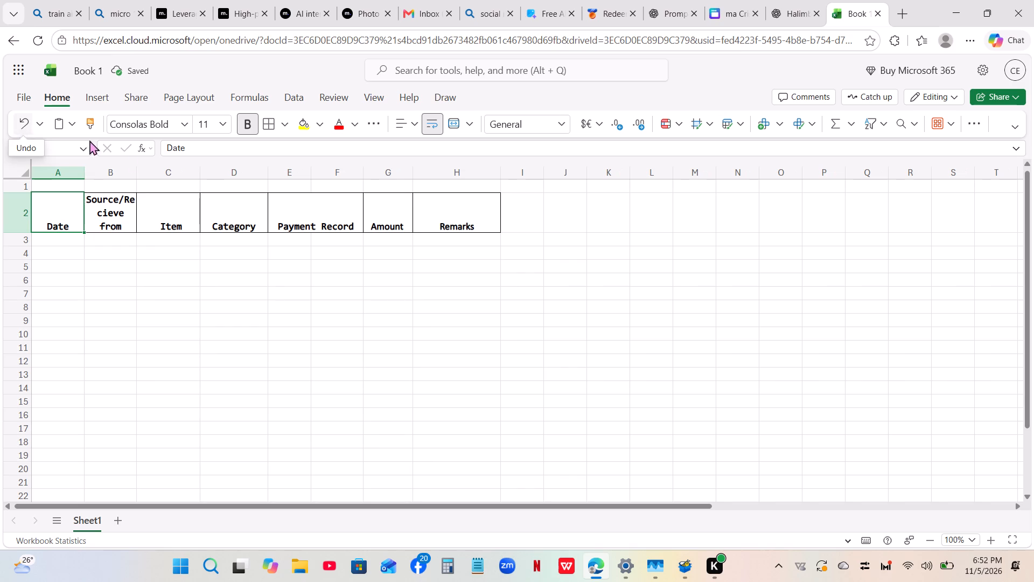
{"action": "left_click", "coordinate": [22, 121]}
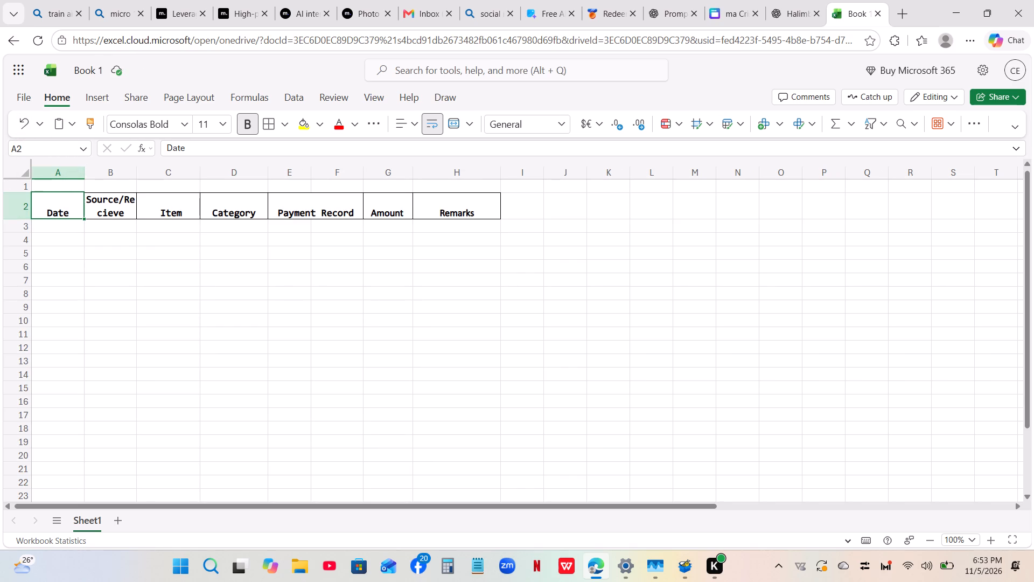
Widen column B until the header "Source/Recieve" fits on a single line.
{"action": "left_click", "coordinate": [126, 213]}
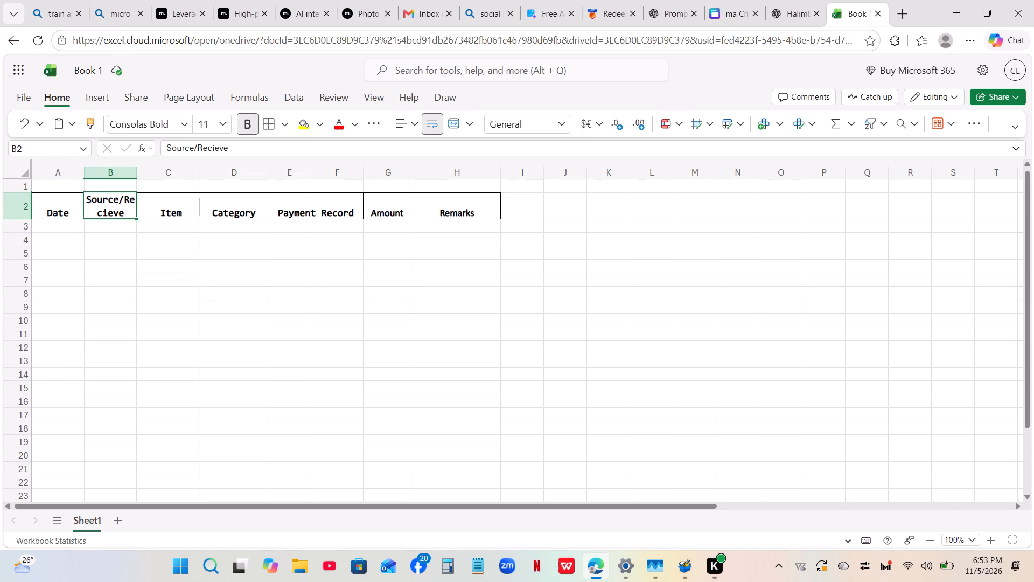
{"action": "left_click_drag", "start_coordinate": [136, 173], "coordinate": [144, 173]}
{"action": "left_click_drag", "start_coordinate": [144, 173], "coordinate": [147, 173]}
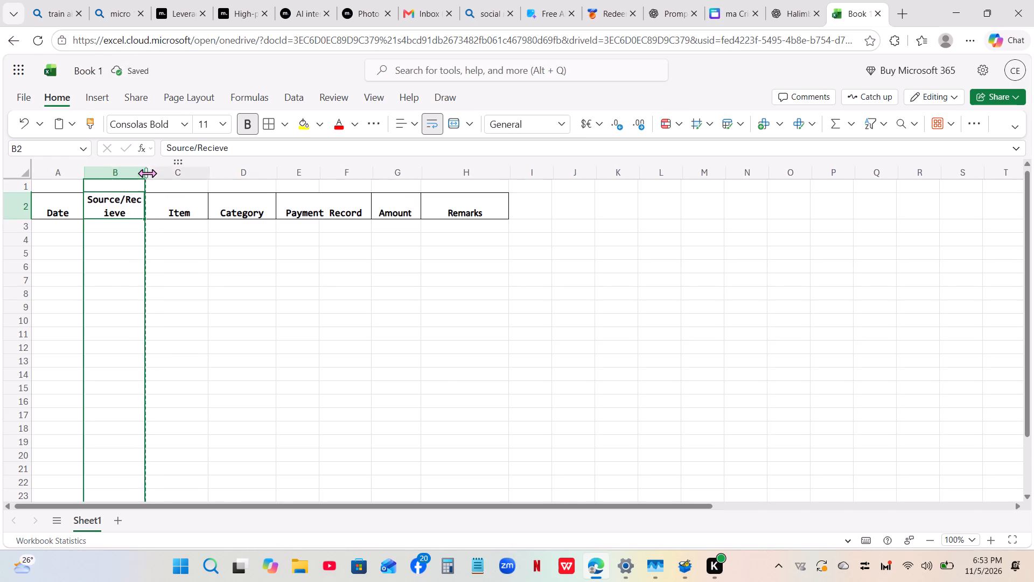
{"action": "left_click_drag", "start_coordinate": [147, 173], "coordinate": [157, 173]}
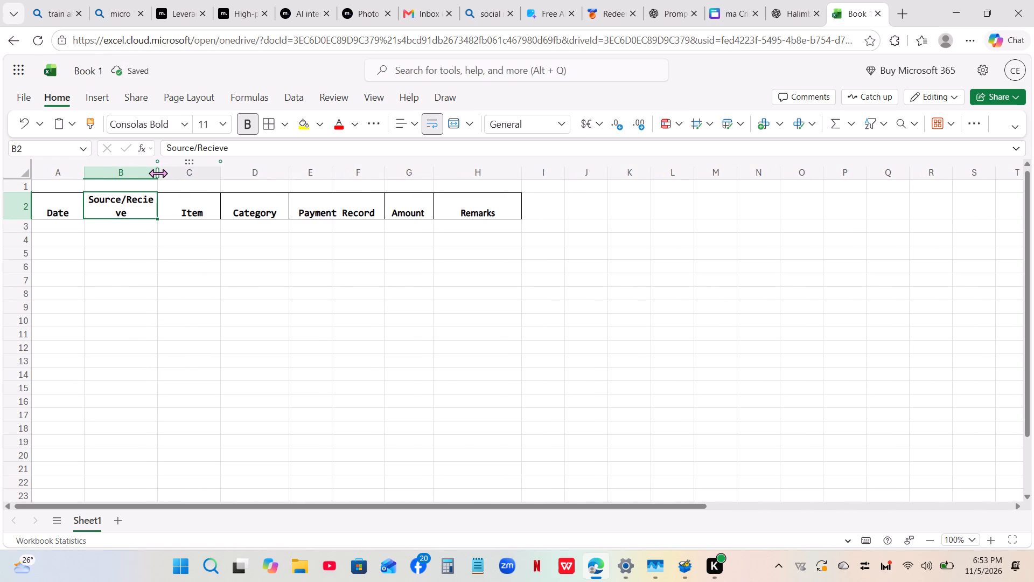
{"action": "left_click_drag", "start_coordinate": [158, 173], "coordinate": [169, 173]}
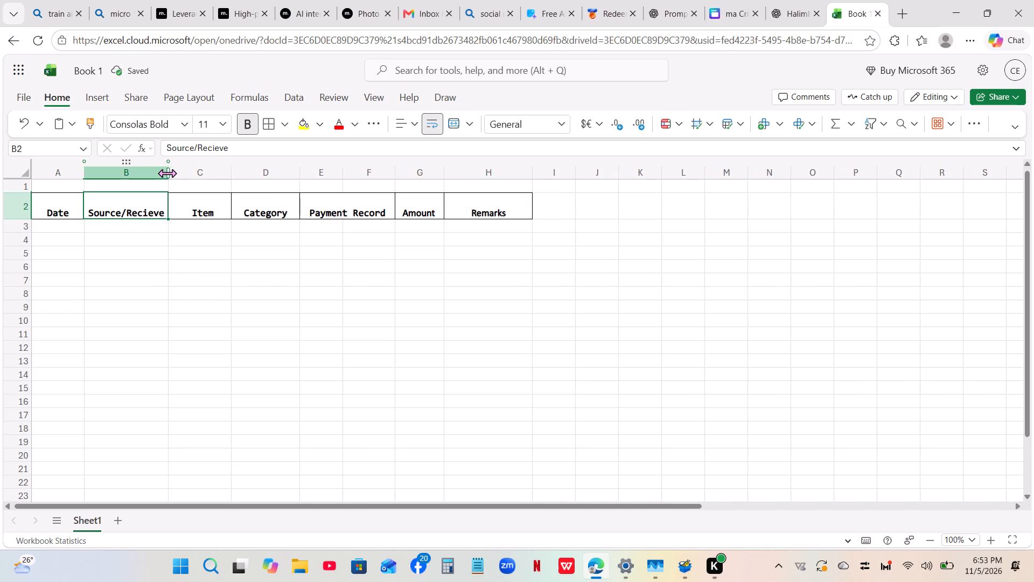
{"action": "left_click", "coordinate": [59, 273]}
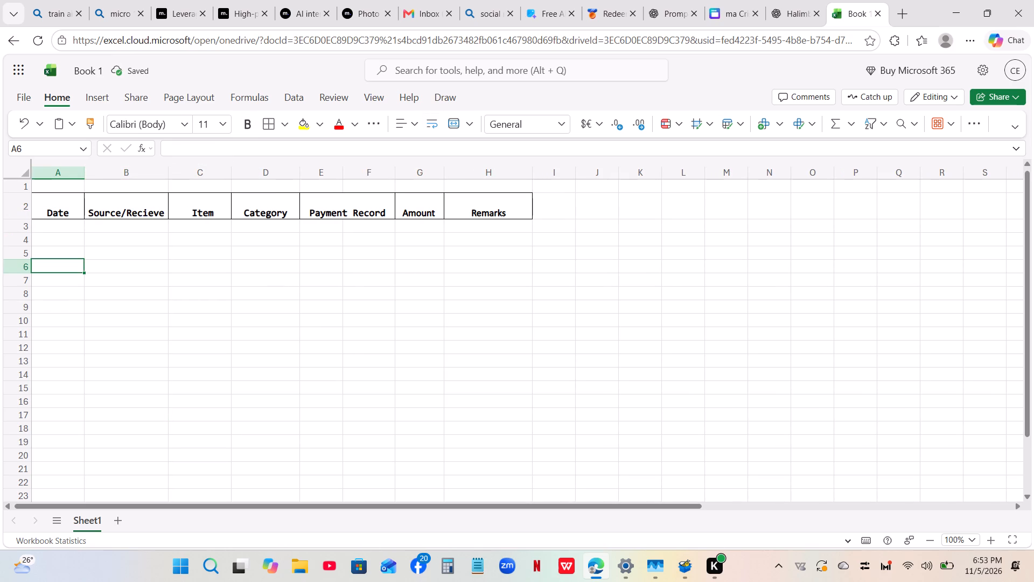
Middle-align the "Source/Recieve" header in cell B2 vertically.
{"action": "left_click", "coordinate": [112, 212]}
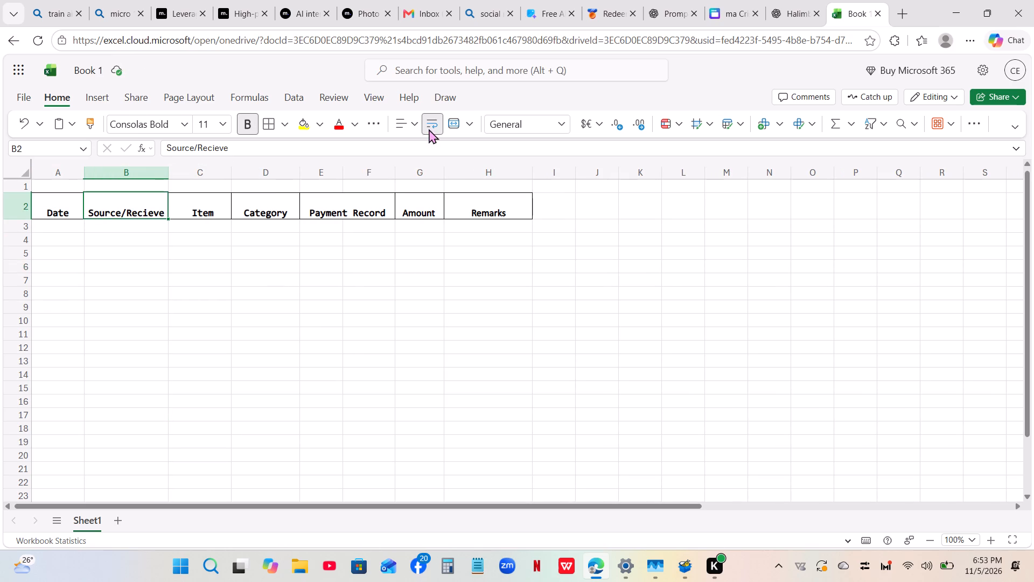
{"action": "left_click", "coordinate": [403, 119]}
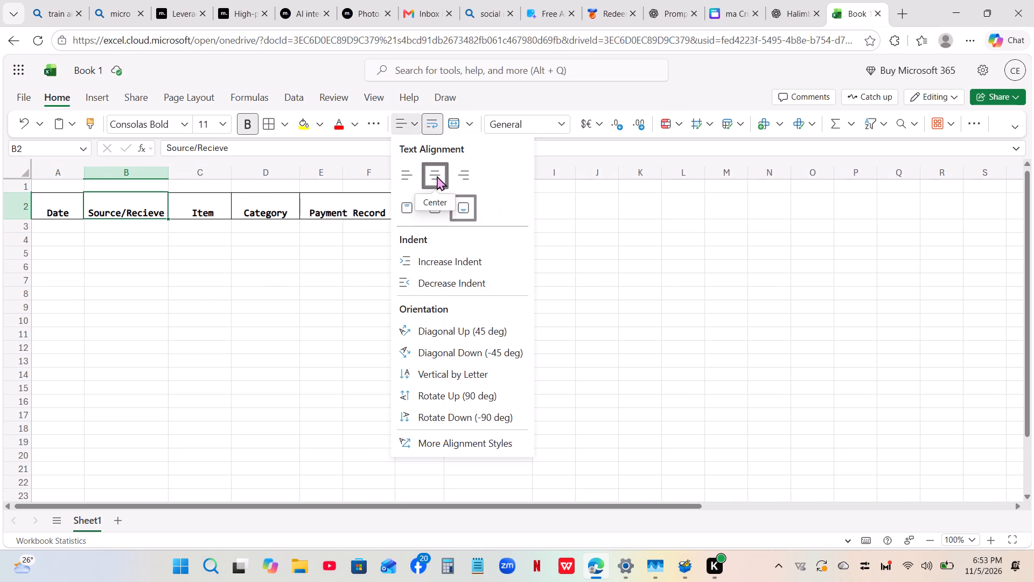
{"action": "left_click", "coordinate": [437, 212]}
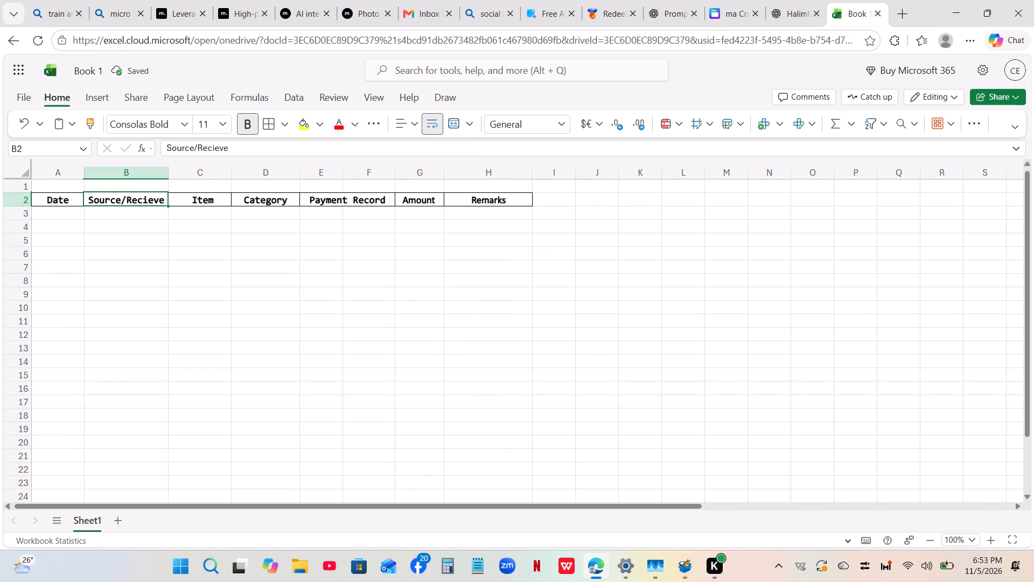
{"action": "left_click", "coordinate": [245, 286]}
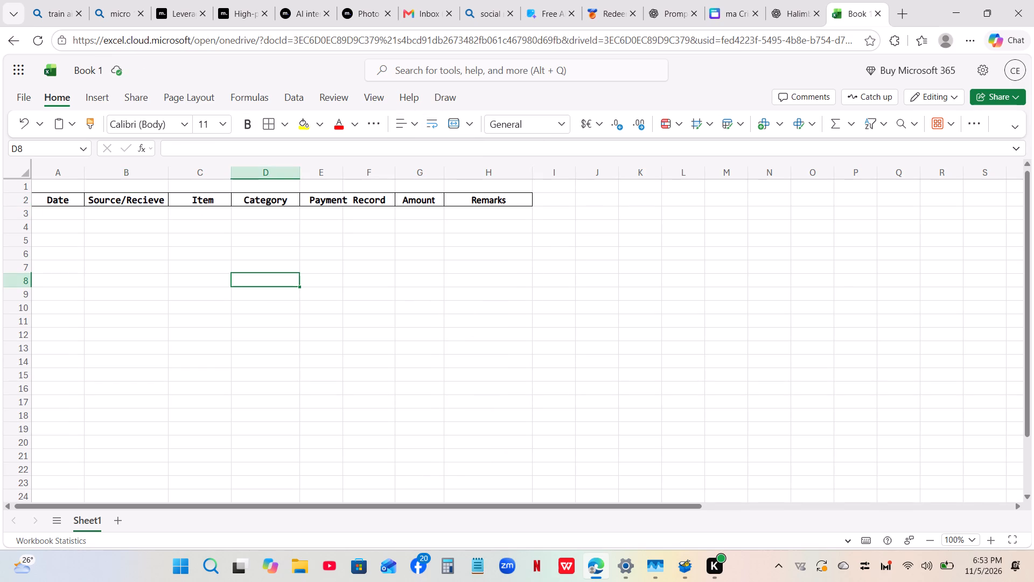
Add "from" to the header in cell B2 so it reads "Source/Recieve from".
{"action": "left_click", "coordinate": [161, 203]}
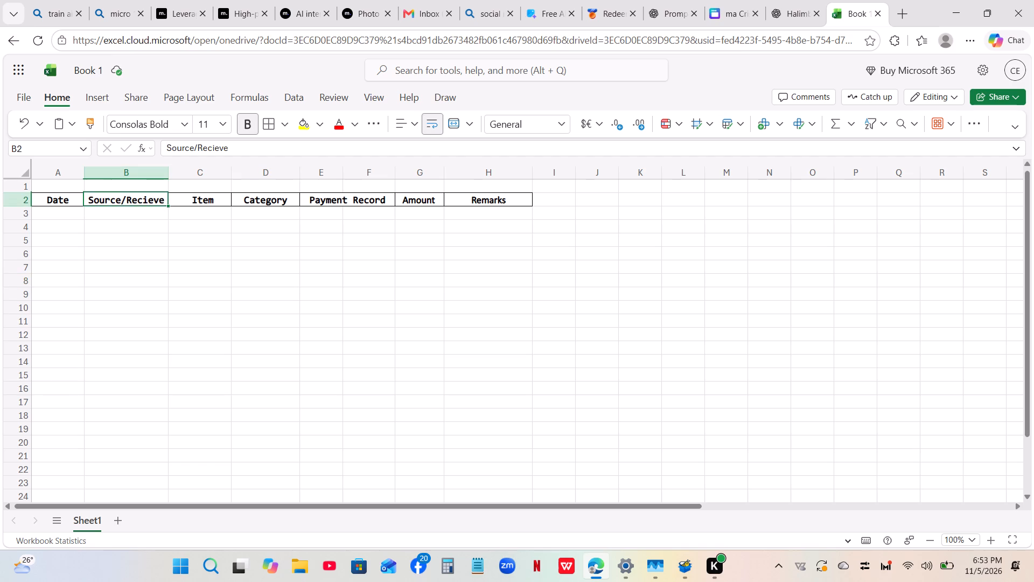
{"action": "double_click", "coordinate": [161, 203]}
{"action": "left_click", "coordinate": [155, 202]}
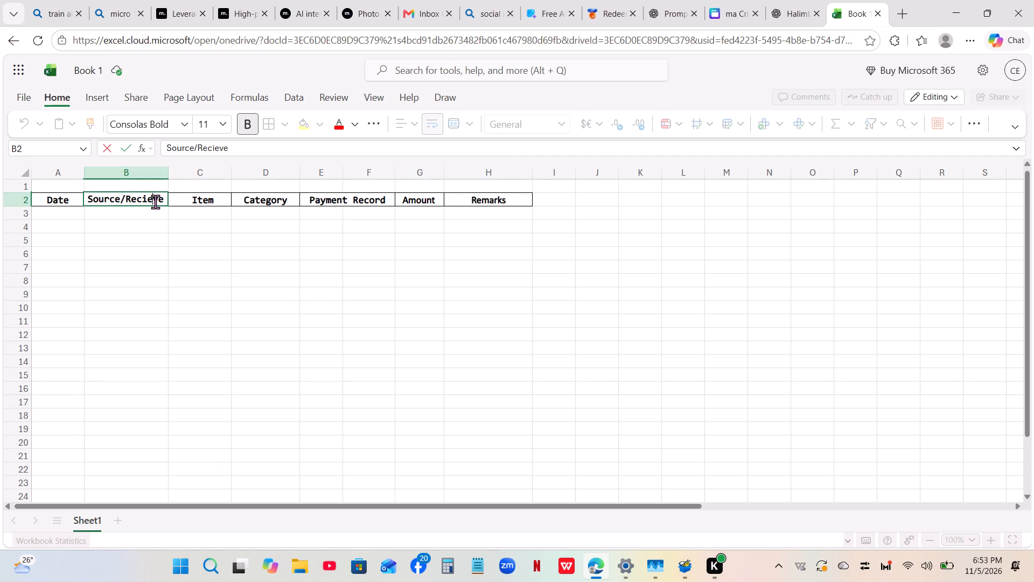
{"action": "left_click", "coordinate": [165, 201]}
{"action": "key", "text": "space"}
{"action": "type", "text": "from"}
{"action": "key", "text": "Return"}
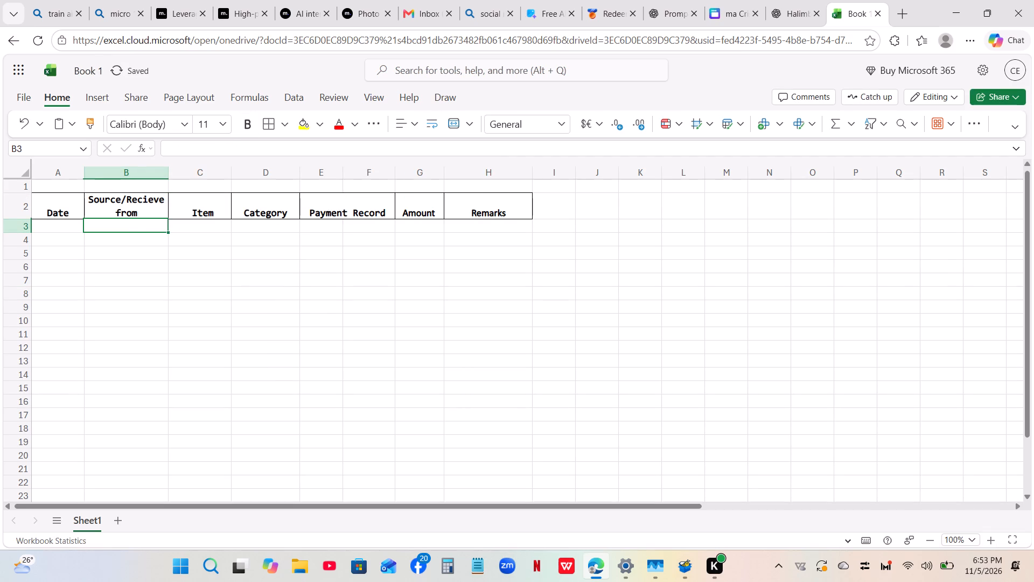
{"action": "left_click", "coordinate": [133, 264]}
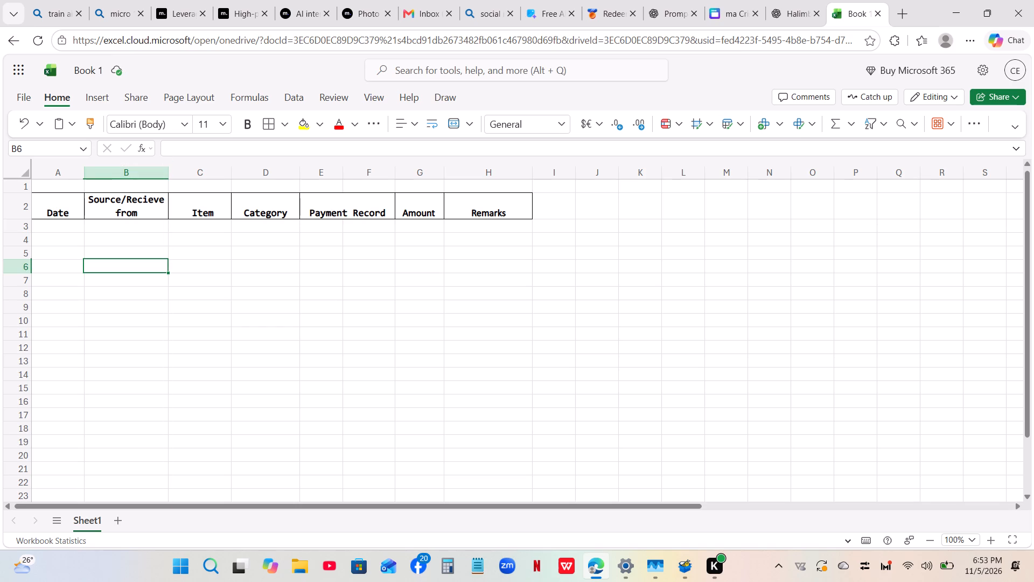
Middle-align all the header cells in row 2 vertically, from Date through Remarks.
{"action": "left_click", "coordinate": [69, 232]}
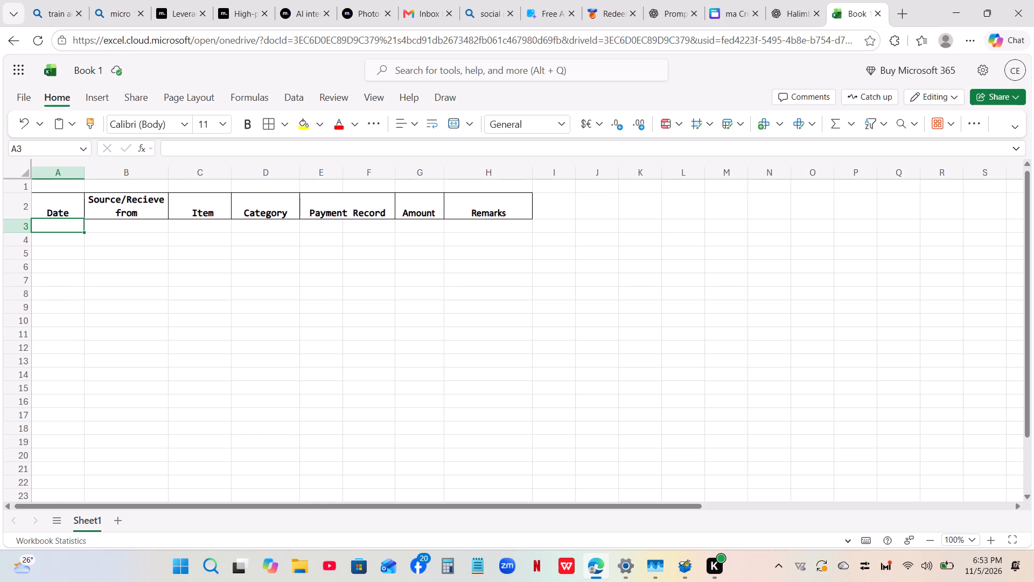
{"action": "left_click", "coordinate": [58, 216]}
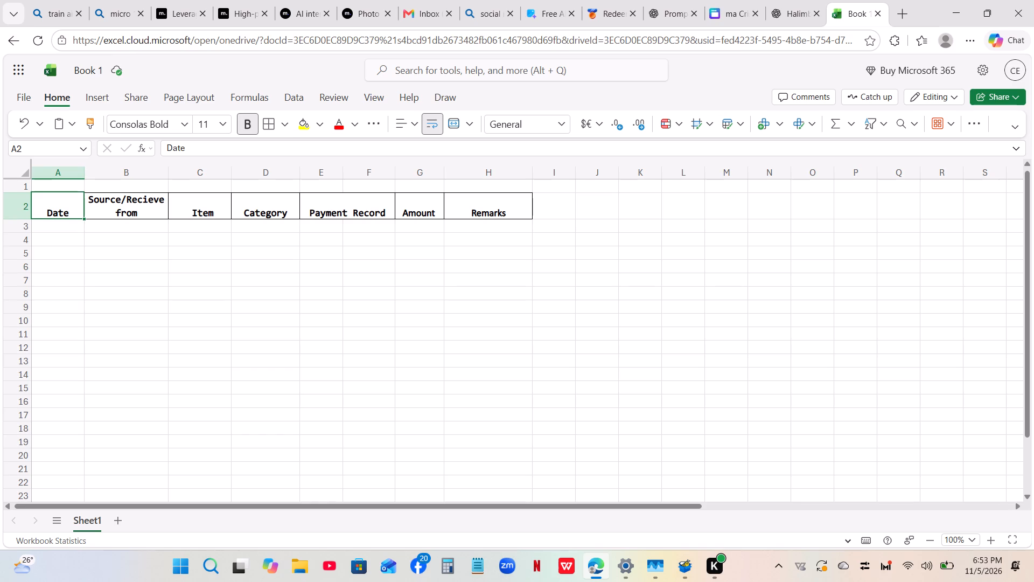
{"action": "left_click", "coordinate": [132, 212], "text": "ctrl+shift"}
{"action": "left_click", "coordinate": [193, 205], "text": "ctrl+shift"}
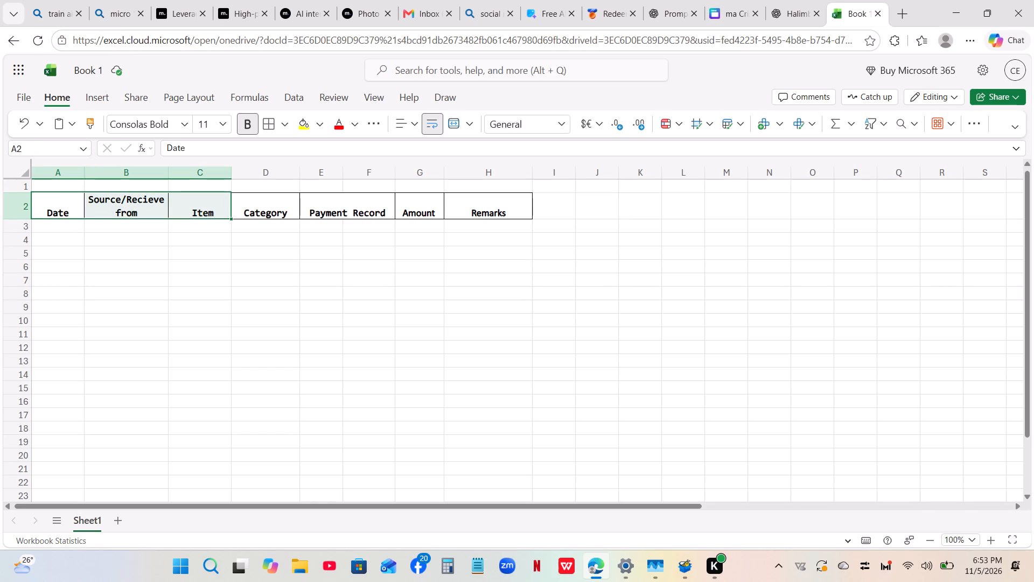
{"action": "left_click", "coordinate": [267, 207], "text": "ctrl+shift"}
{"action": "left_click", "coordinate": [355, 207], "text": "ctrl+shift"}
{"action": "left_click", "coordinate": [425, 206], "text": "ctrl+shift"}
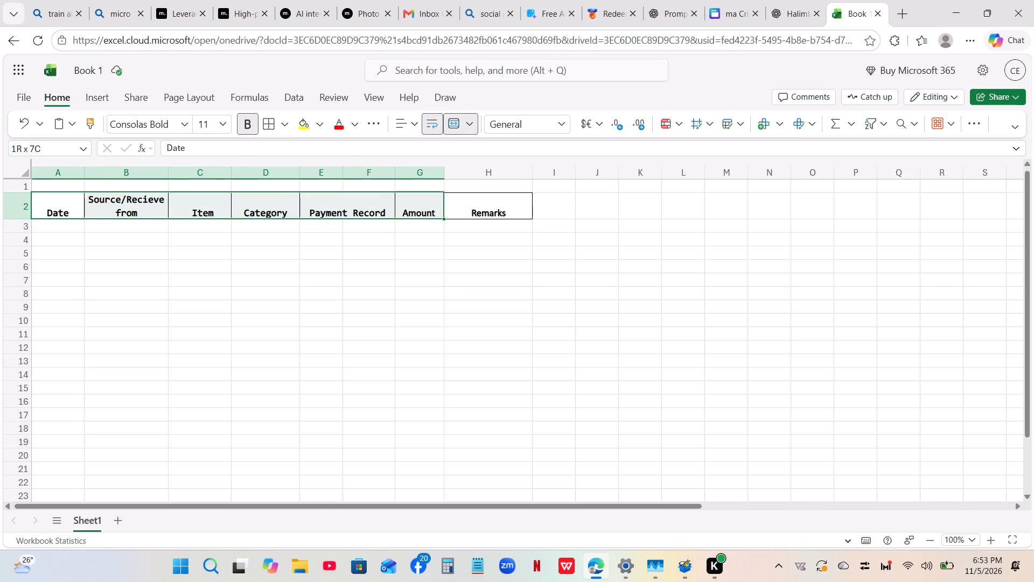
{"action": "left_click", "coordinate": [478, 200], "text": "ctrl+shift"}
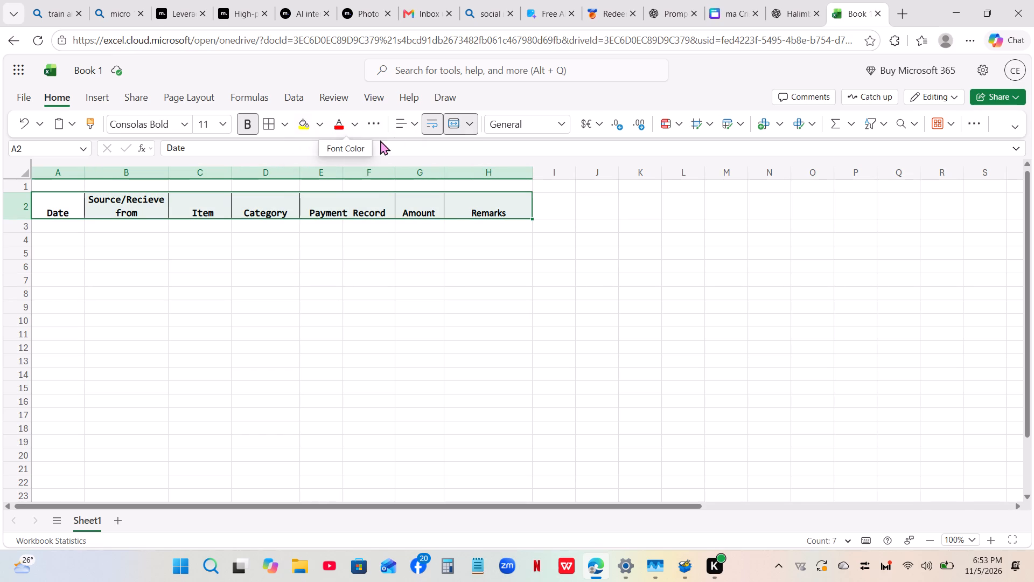
{"action": "left_click", "coordinate": [407, 124]}
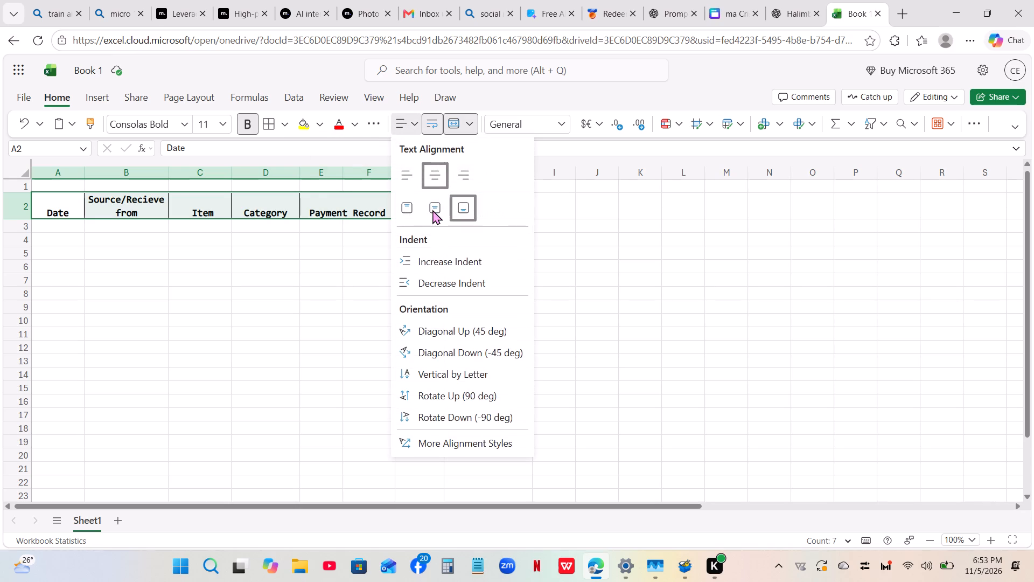
{"action": "left_click", "coordinate": [432, 210]}
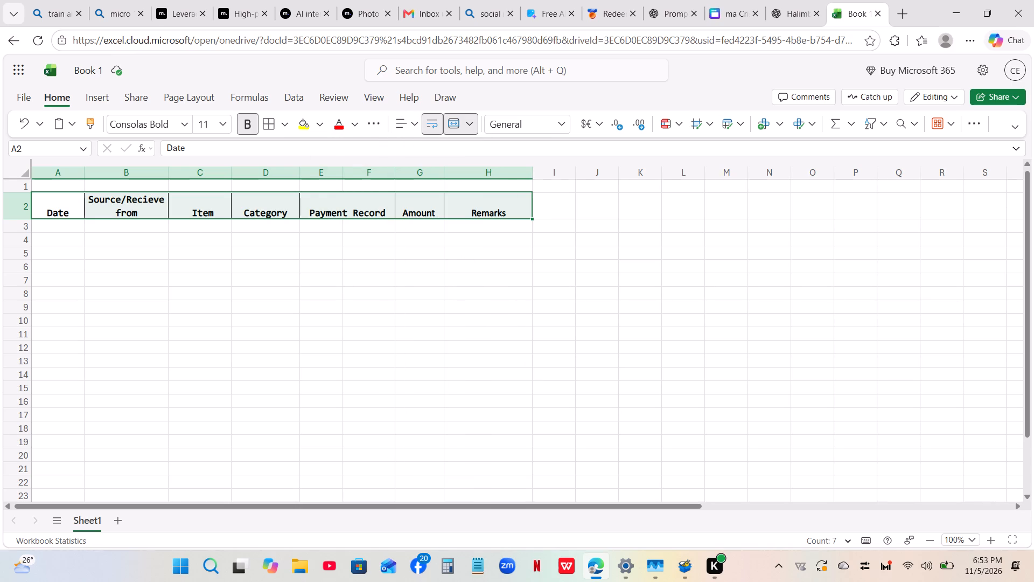
{"action": "left_click", "coordinate": [411, 124]}
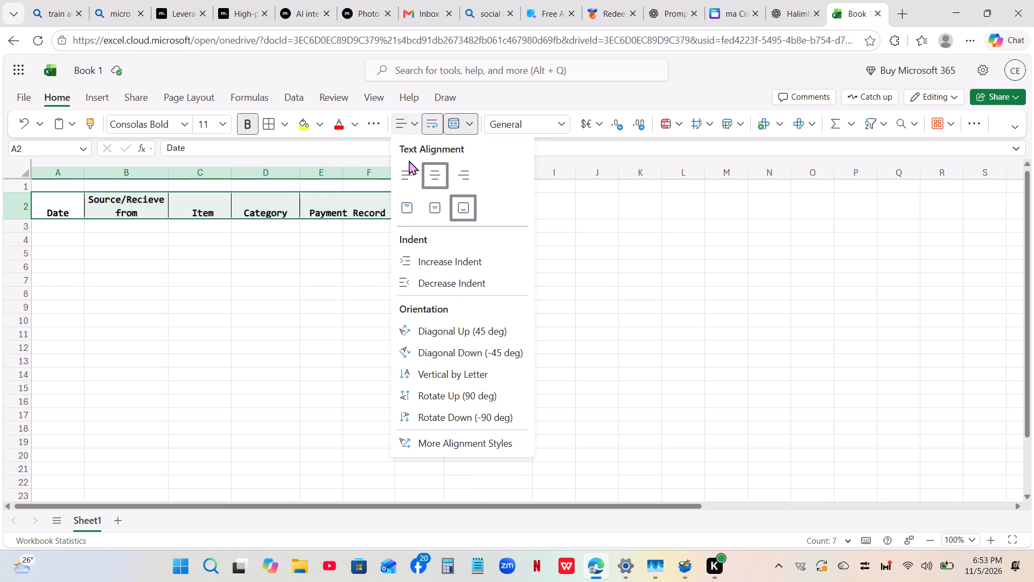
{"action": "left_click", "coordinate": [436, 205]}
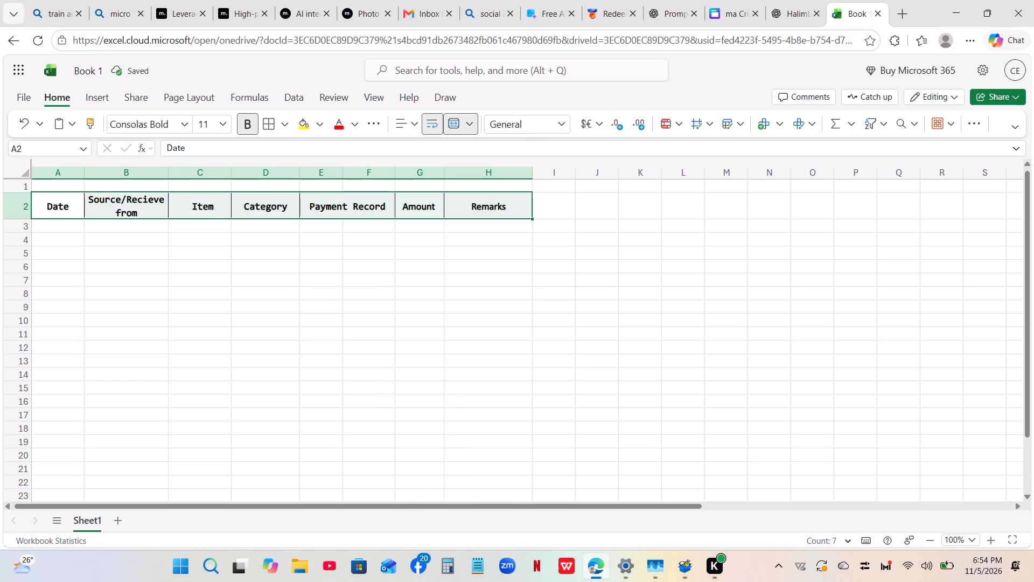
{"action": "left_click", "coordinate": [334, 278]}
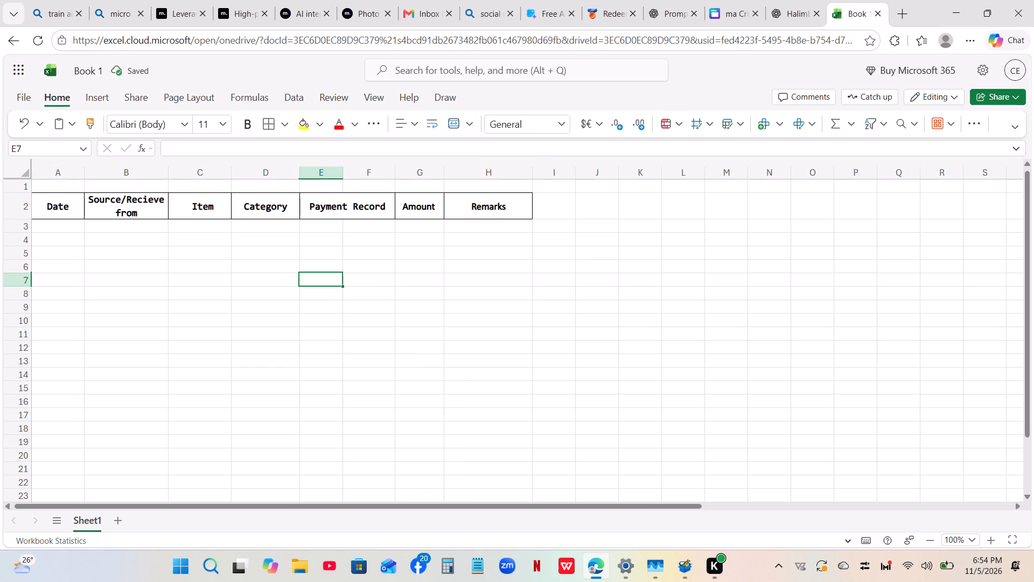
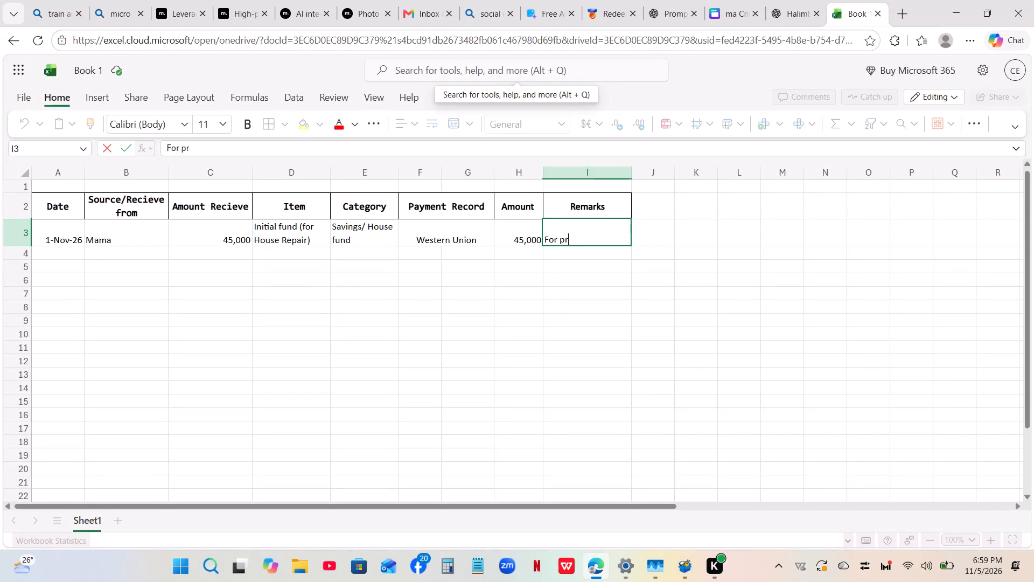
{"action": "key", "text": "BackSpace"}
{"action": "type", "text": "roject"}
{"action": "key", "text": "space"}
{"action": "type", "text": "water source"}
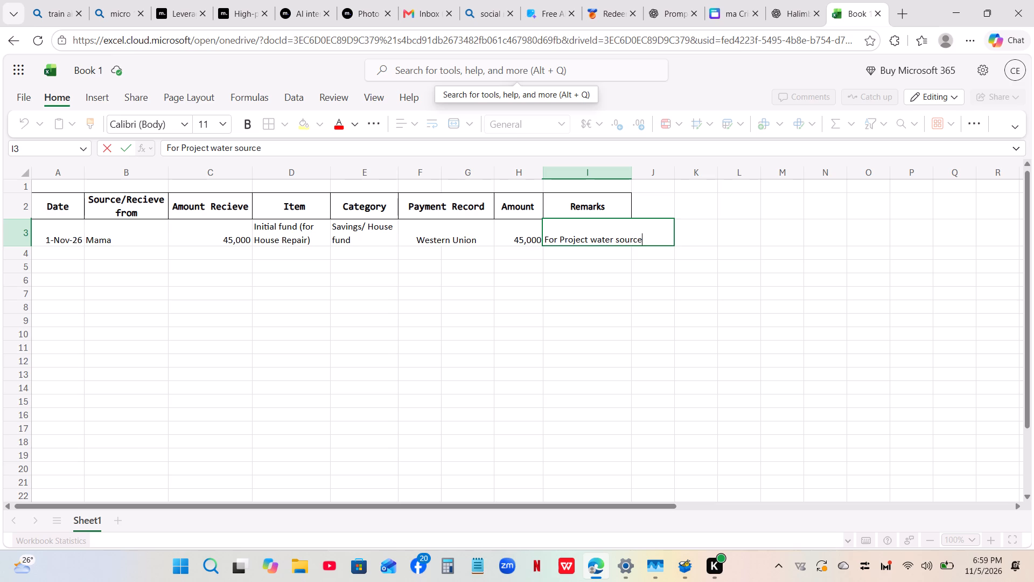
{"action": "key", "text": "Return"}
Wrap the text in cell I3 so the remark fits within its column.
{"action": "left_click", "coordinate": [627, 232]}
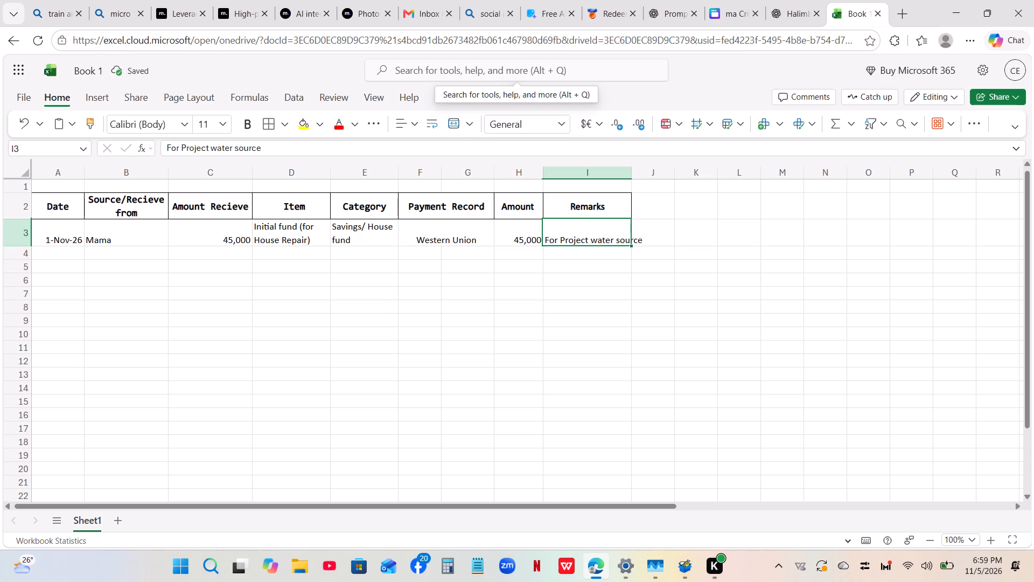
{"action": "left_click", "coordinate": [425, 126]}
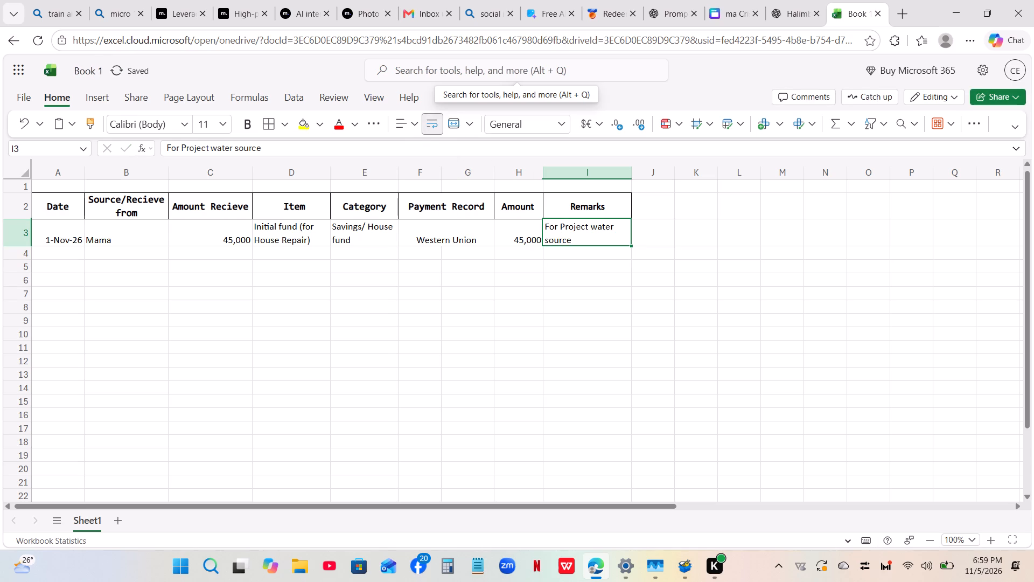
Apply text wrapping to the whole first entry row, A3:I3.
{"action": "left_click", "coordinate": [64, 228]}
{"action": "left_click", "coordinate": [108, 232], "text": "ctrl+shift"}
{"action": "key", "text": "ctrl+shift+Right"}
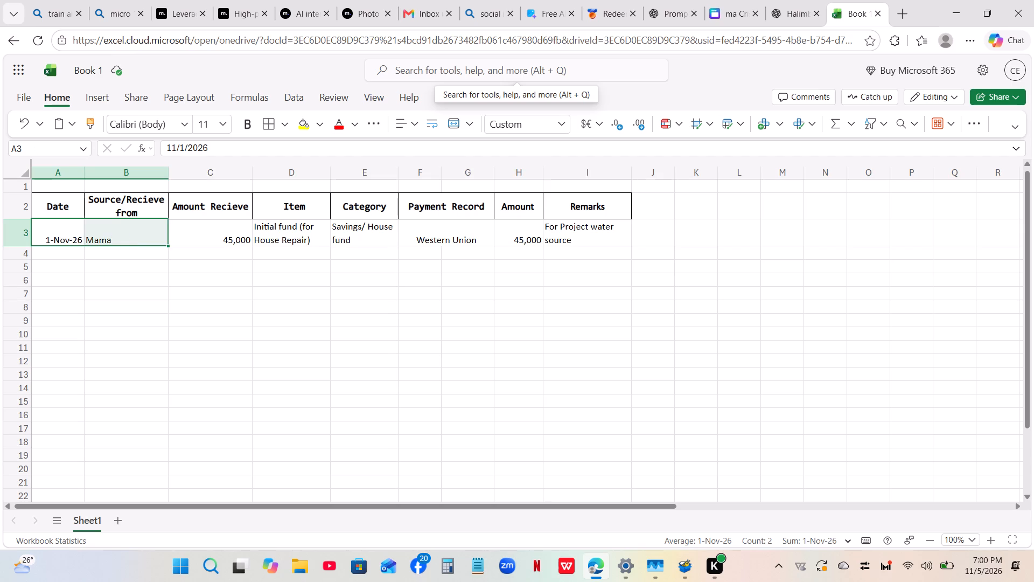
{"action": "key", "text": "ctrl+shift+Right"}
{"action": "key", "text": "ctrl+shift+Left"}
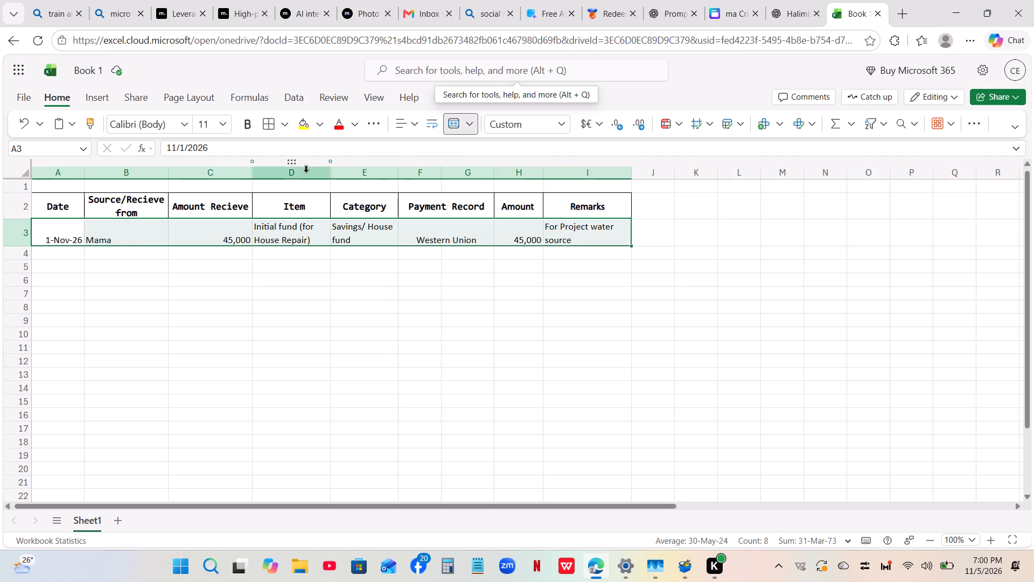
{"action": "left_click", "coordinate": [436, 127]}
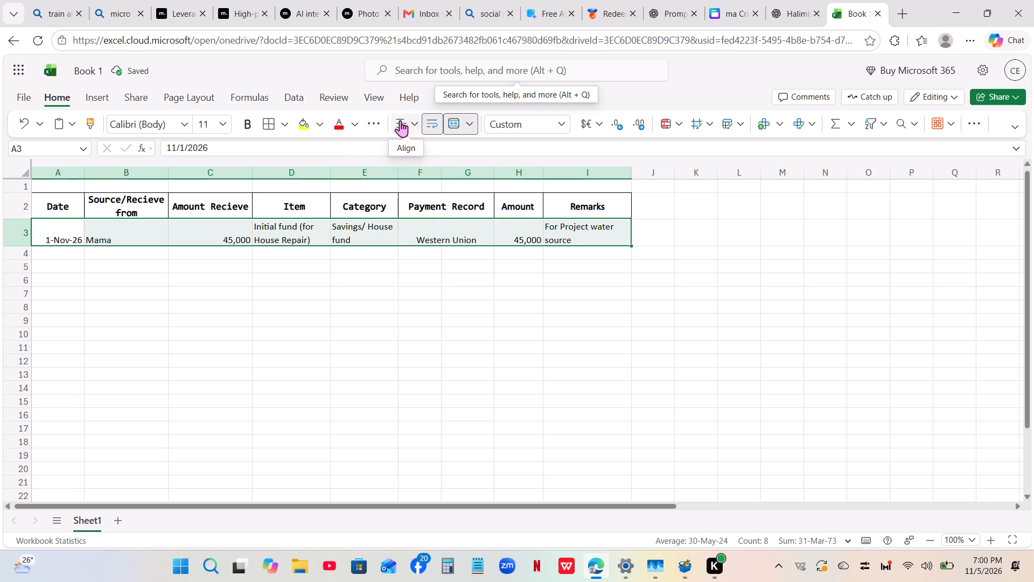
Center the contents of A3:I3 horizontally and align them to the middle vertically.
{"action": "left_click", "coordinate": [398, 119]}
{"action": "left_click", "coordinate": [430, 180]}
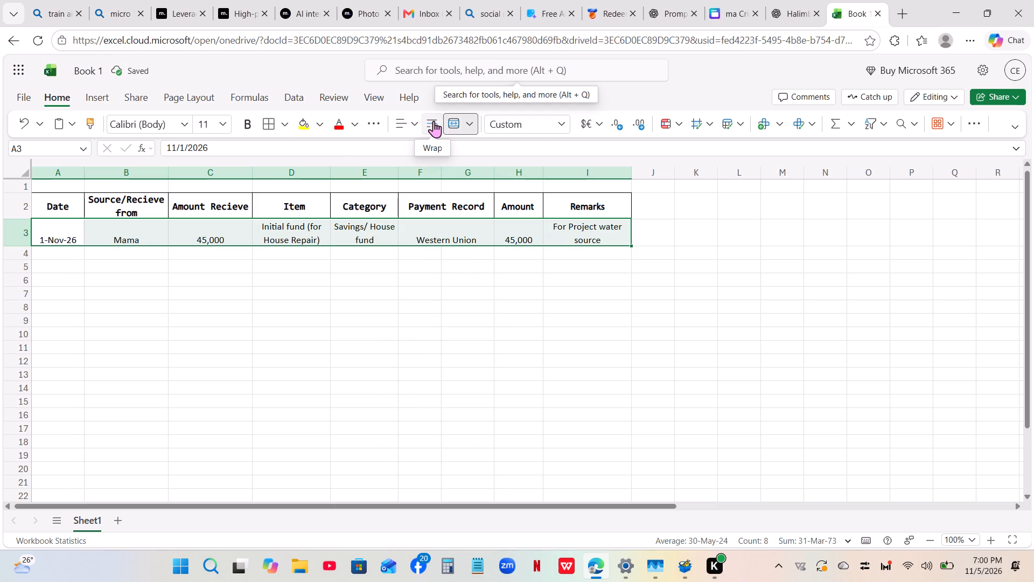
{"action": "left_click", "coordinate": [420, 122]}
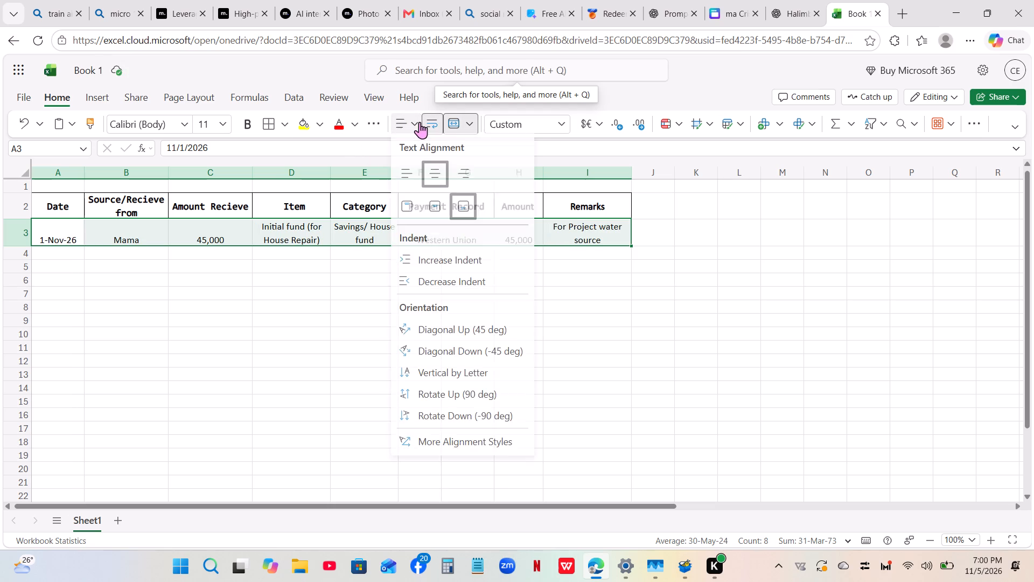
{"action": "left_click", "coordinate": [442, 207]}
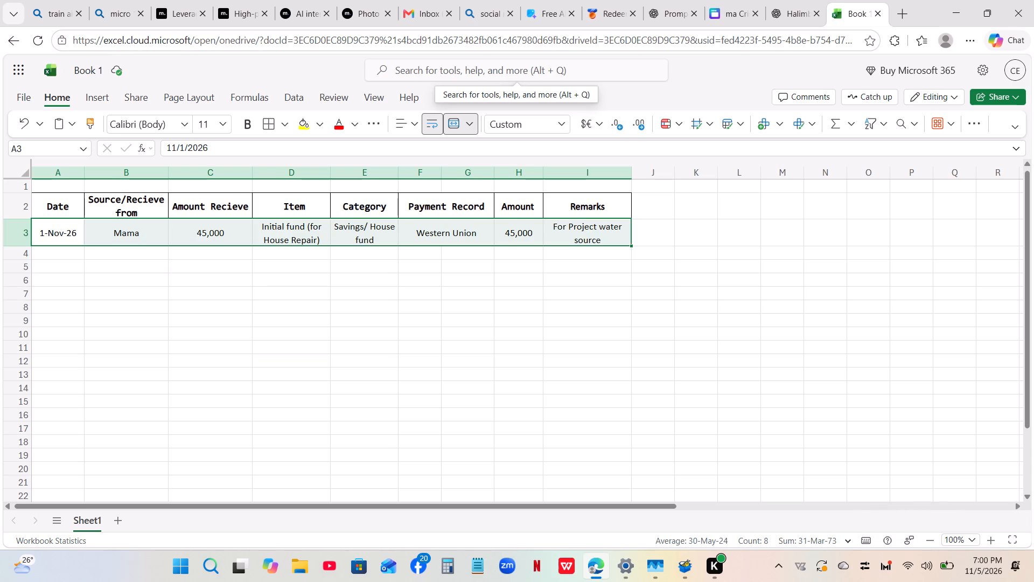
{"action": "left_click", "coordinate": [547, 433]}
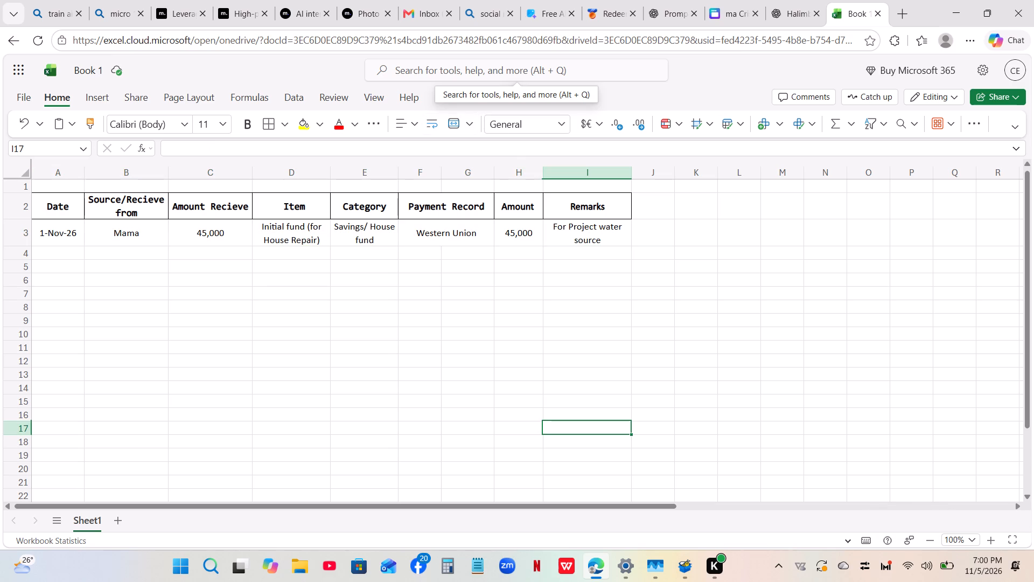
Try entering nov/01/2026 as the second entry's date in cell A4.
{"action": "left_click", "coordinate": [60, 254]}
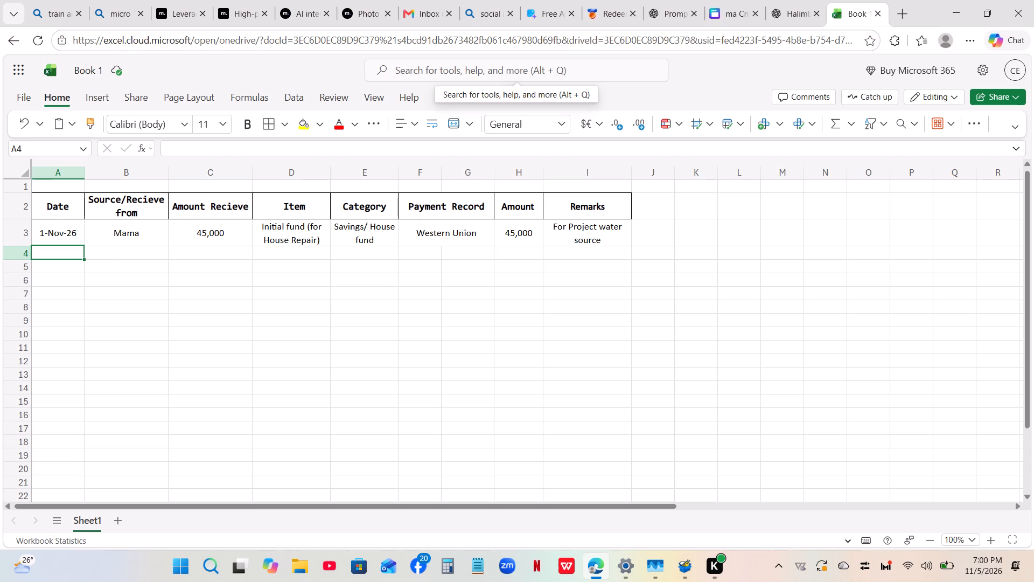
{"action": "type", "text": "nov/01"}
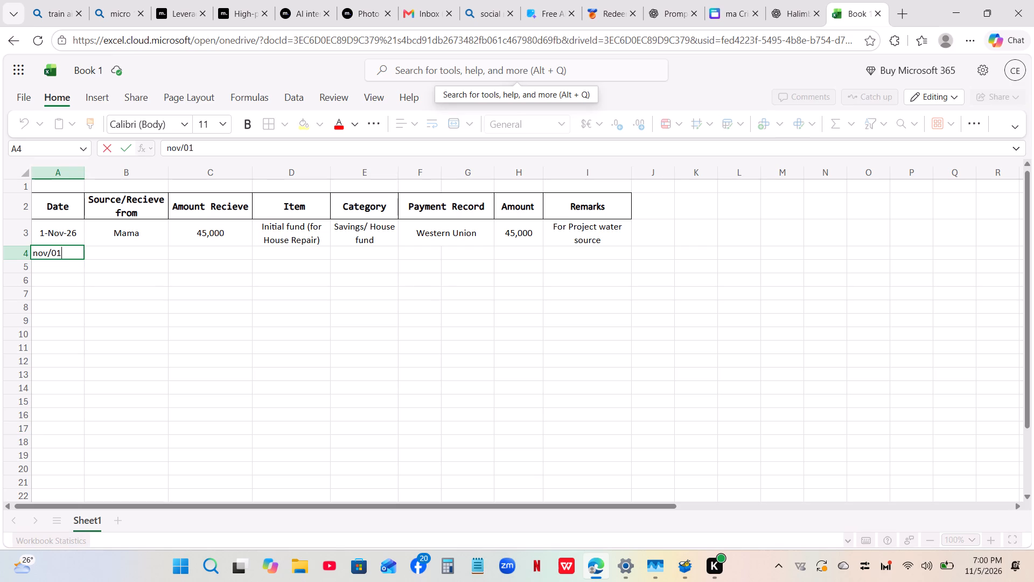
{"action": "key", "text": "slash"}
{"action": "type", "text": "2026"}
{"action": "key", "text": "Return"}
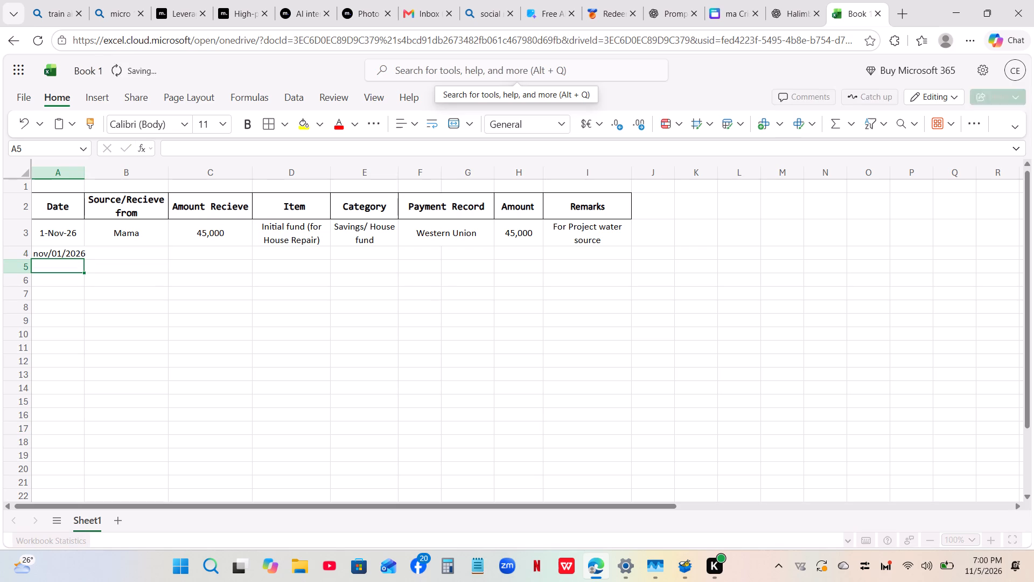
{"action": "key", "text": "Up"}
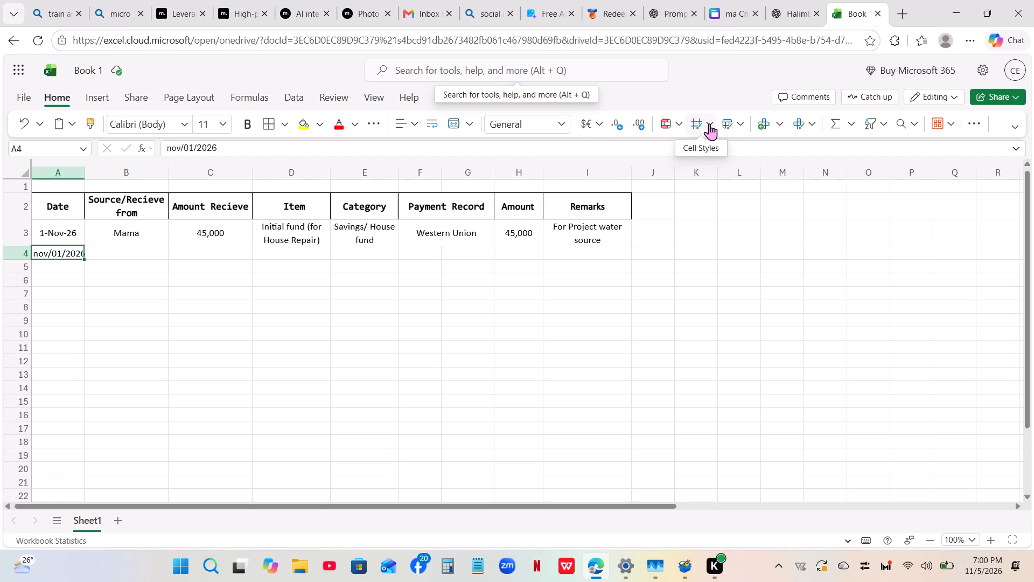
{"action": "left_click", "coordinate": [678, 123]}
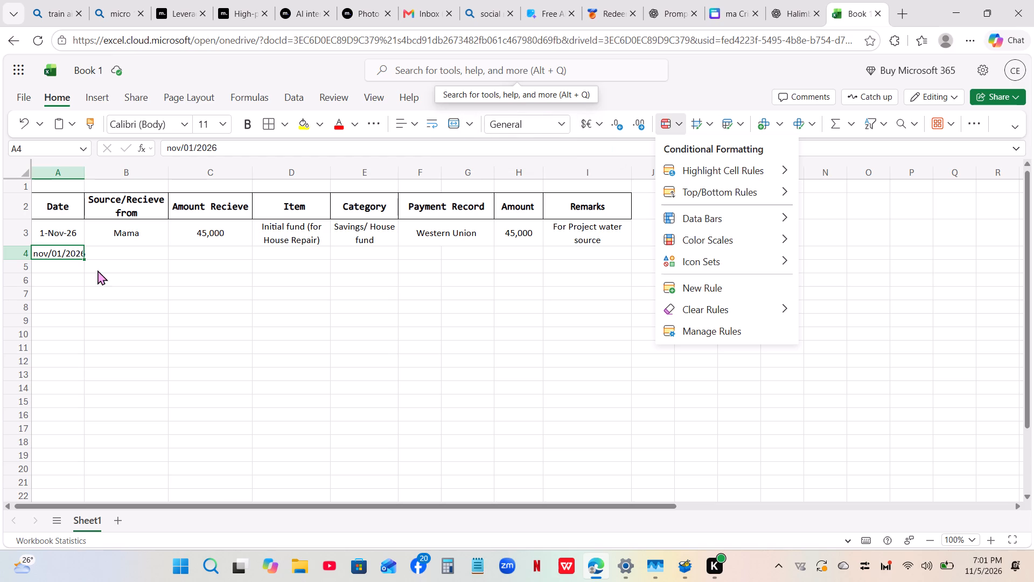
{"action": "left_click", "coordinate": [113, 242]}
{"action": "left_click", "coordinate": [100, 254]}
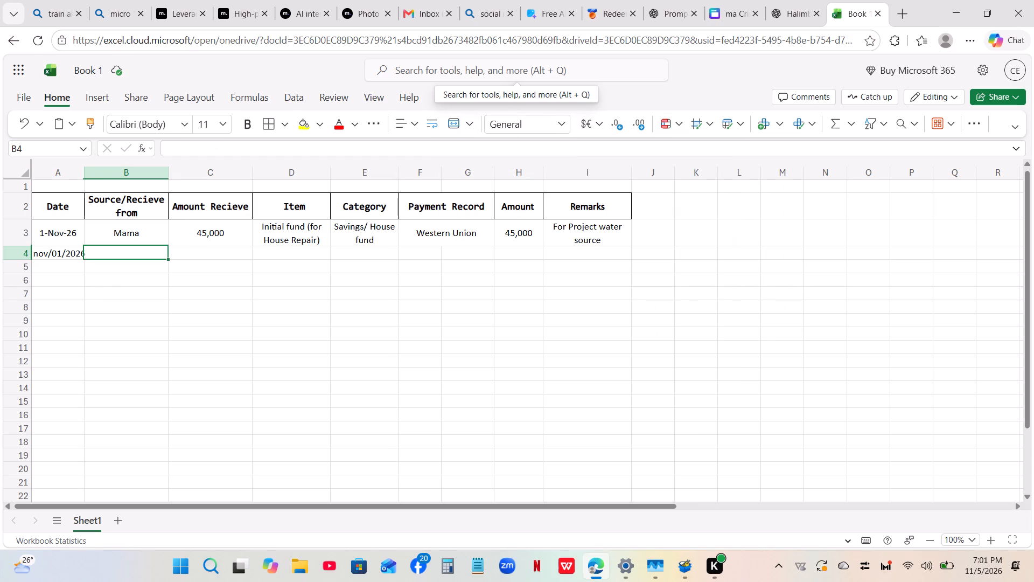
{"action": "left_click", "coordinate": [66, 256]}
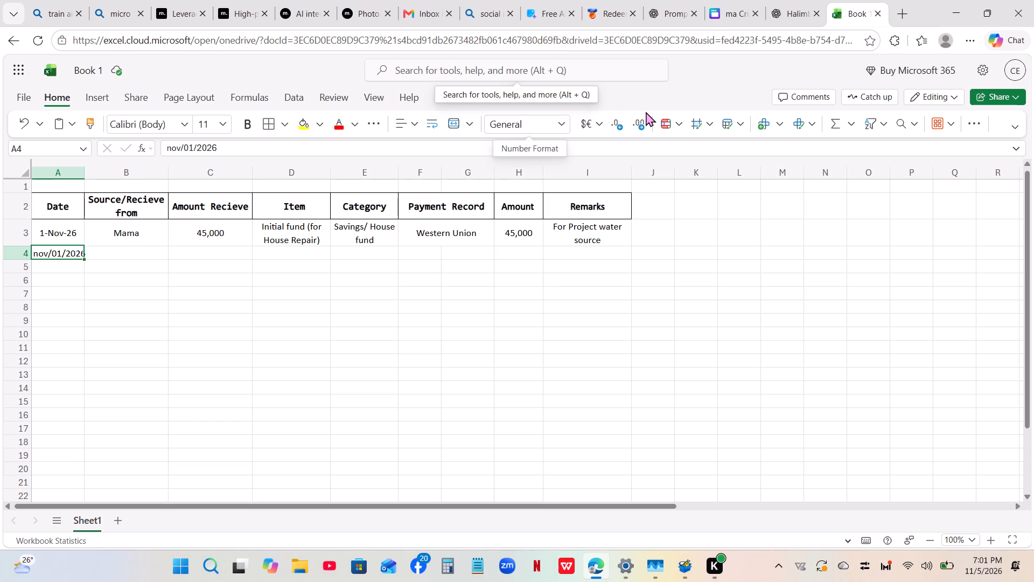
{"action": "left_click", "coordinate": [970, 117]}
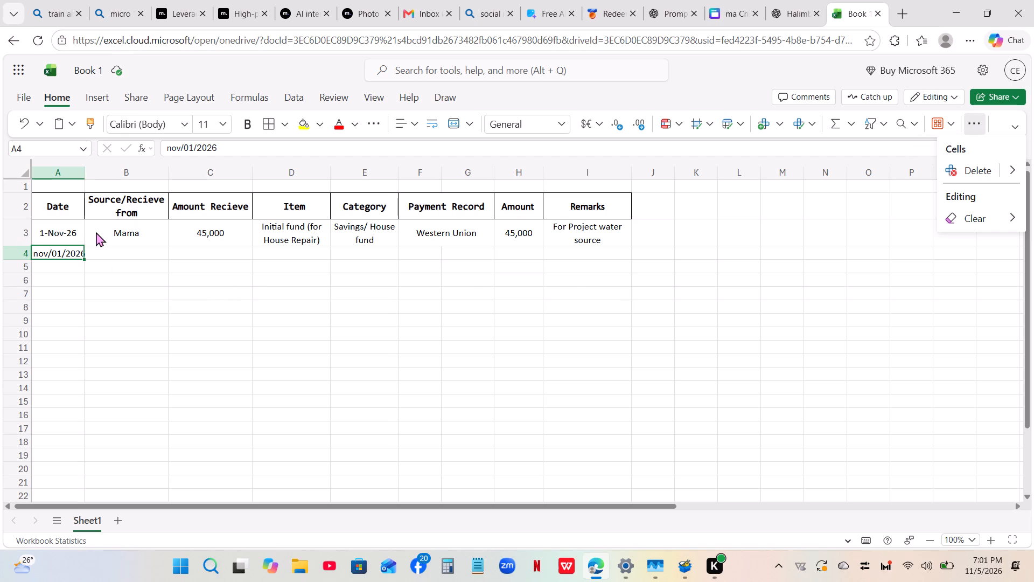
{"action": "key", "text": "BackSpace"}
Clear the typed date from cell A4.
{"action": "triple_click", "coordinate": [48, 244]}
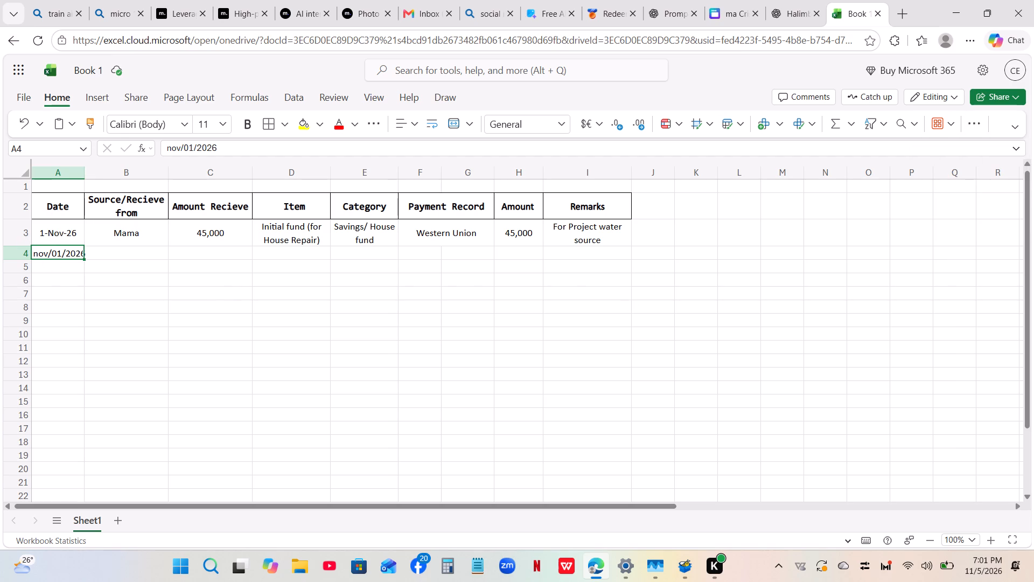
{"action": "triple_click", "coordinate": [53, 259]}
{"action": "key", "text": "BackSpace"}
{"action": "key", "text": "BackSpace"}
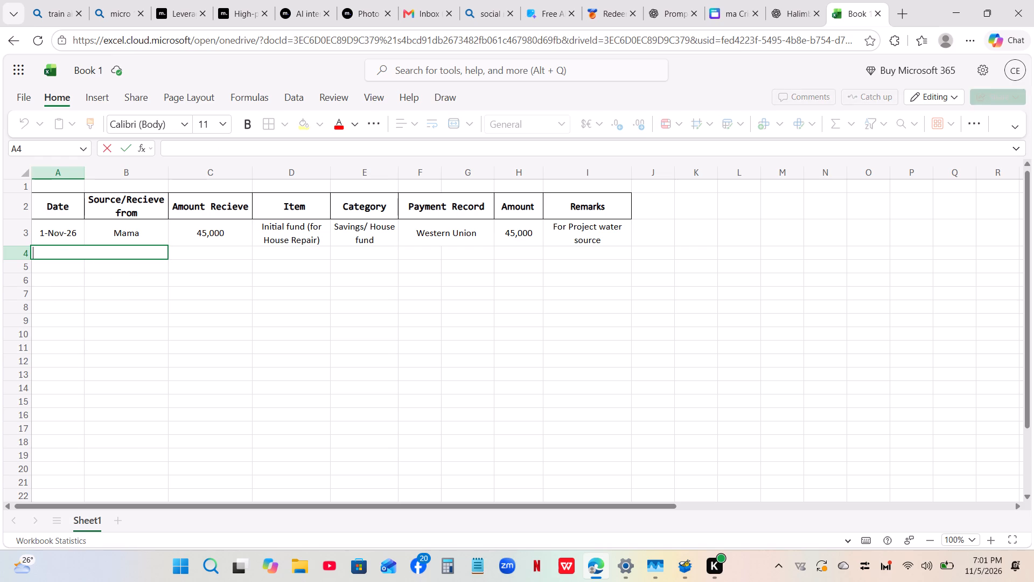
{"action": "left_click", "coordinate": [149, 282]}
Copy the date from cell A3 into cell A4 for the second entry.
{"action": "left_click", "coordinate": [69, 233]}
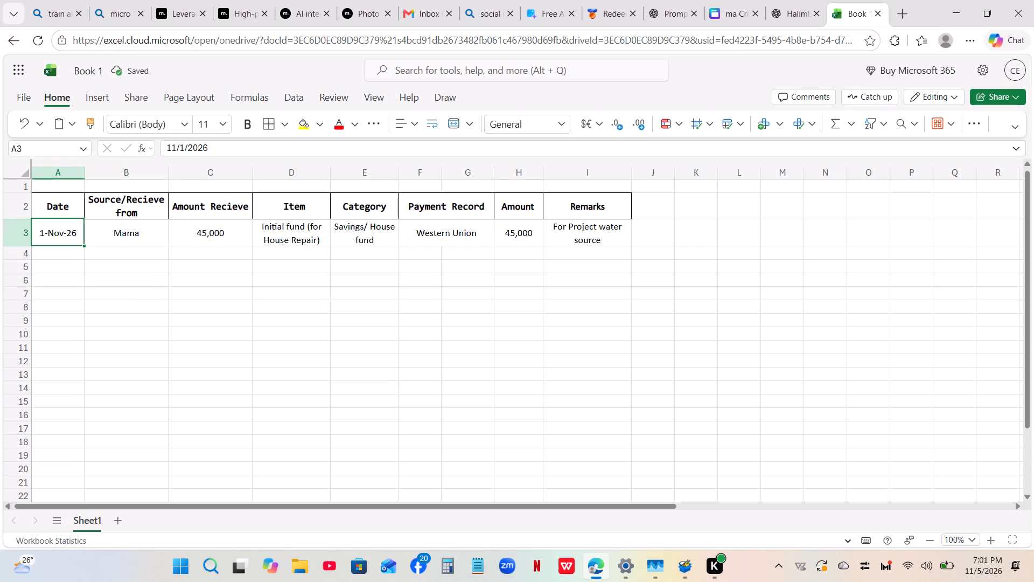
{"action": "key", "text": "ctrl+c"}
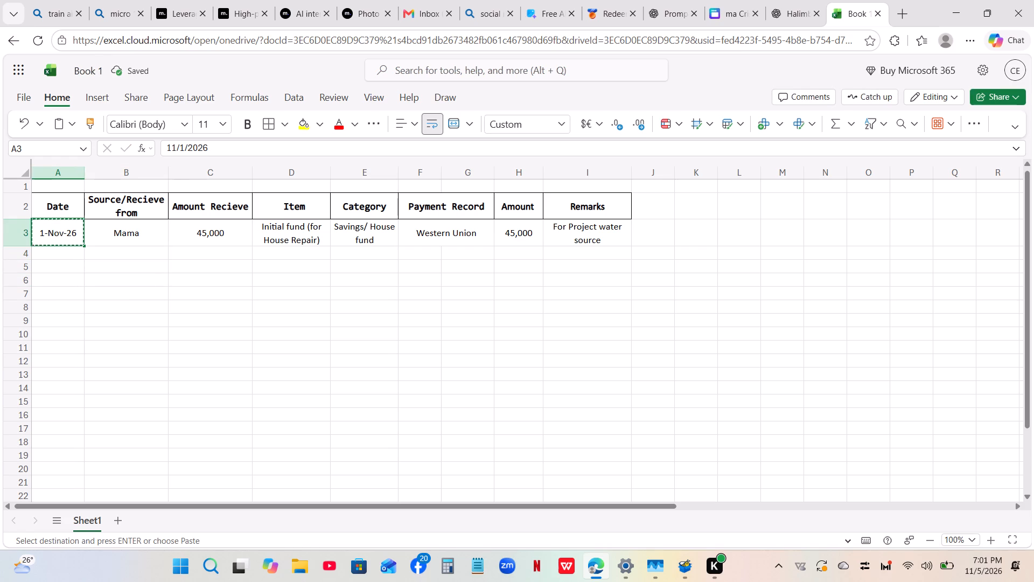
{"action": "left_click", "coordinate": [57, 251]}
{"action": "key", "text": "ctrl+v"}
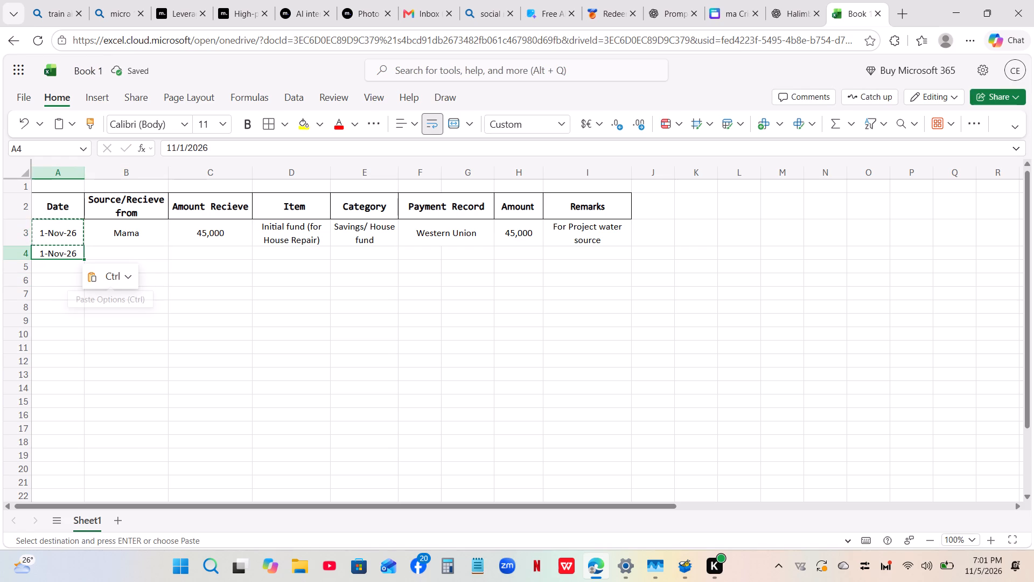
{"action": "left_click", "coordinate": [116, 251]}
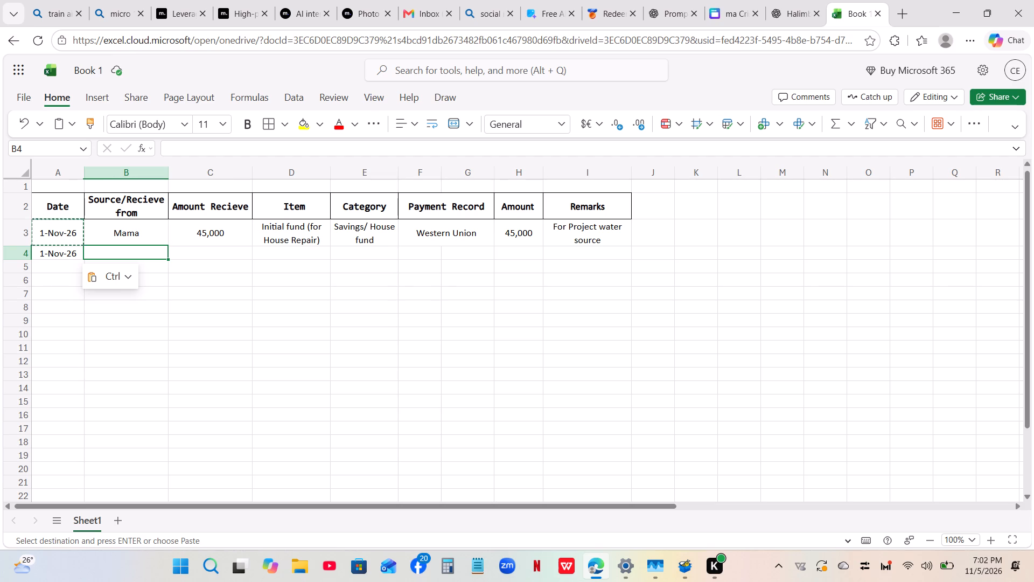
{"action": "left_click", "coordinate": [204, 254]}
{"action": "left_click", "coordinate": [157, 253]}
{"action": "type", "text": "mama"}
{"action": "key", "text": "BackSpace"}
{"action": "key", "text": "BackSpace"}
{"action": "key", "text": "BackSpace"}
{"action": "key", "text": "BackSpace"}
{"action": "key", "text": "BackSpace"}
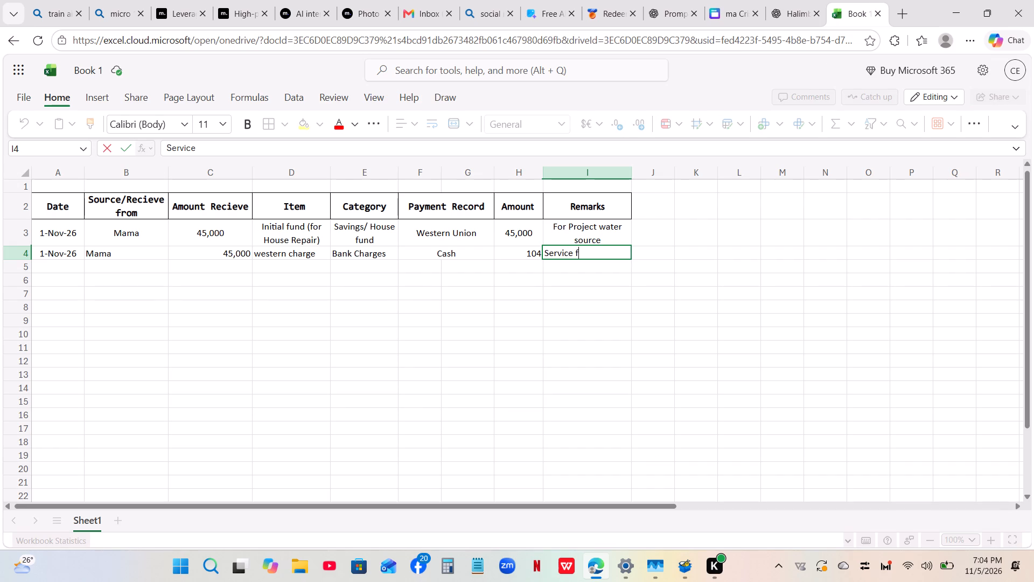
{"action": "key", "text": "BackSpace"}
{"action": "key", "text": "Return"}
Start the third entry by copying the date 1-Nov-26 from cell A4 into cell A5.
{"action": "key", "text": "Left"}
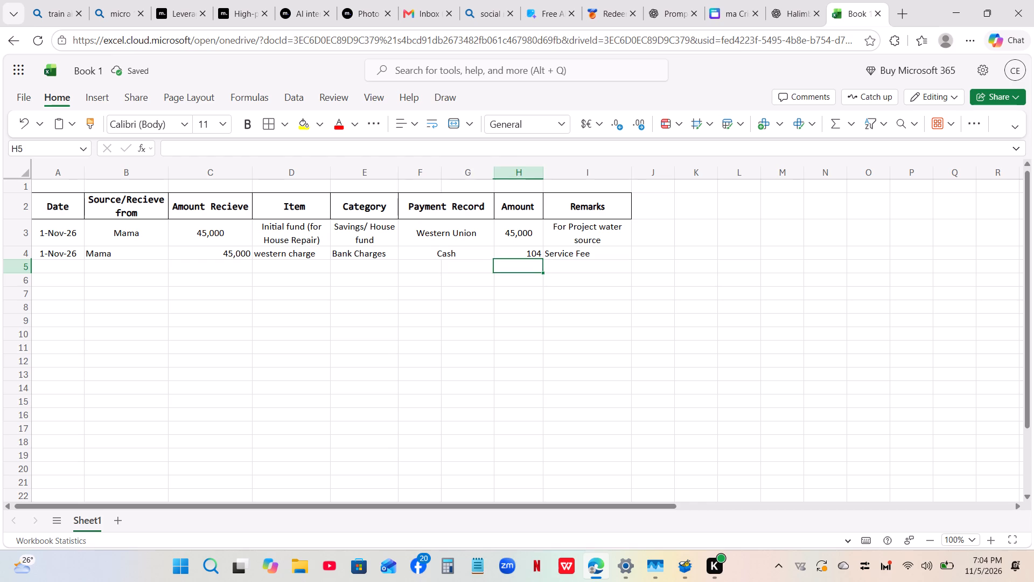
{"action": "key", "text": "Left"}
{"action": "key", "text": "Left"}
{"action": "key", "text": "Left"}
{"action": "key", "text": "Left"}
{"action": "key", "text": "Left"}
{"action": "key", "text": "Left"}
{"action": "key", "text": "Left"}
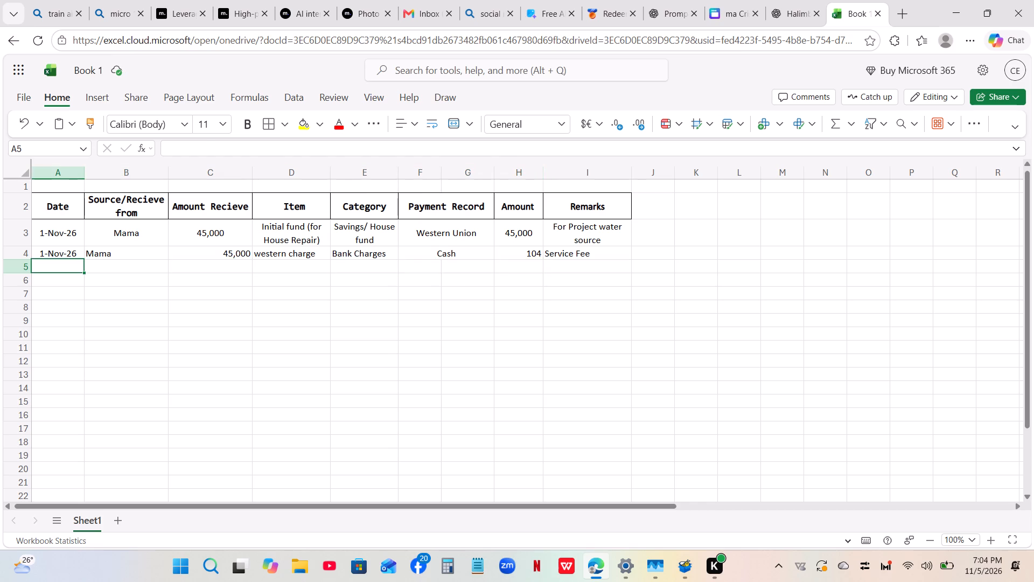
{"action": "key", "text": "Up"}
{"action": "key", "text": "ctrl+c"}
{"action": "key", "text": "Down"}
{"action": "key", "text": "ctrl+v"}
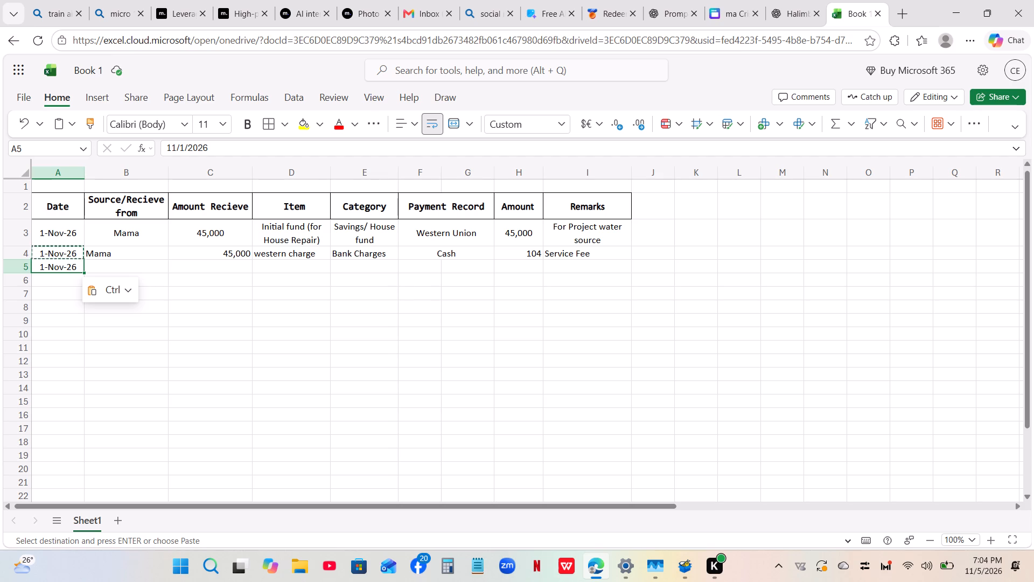
Enter "Mama" as the third entry's source in cell B5.
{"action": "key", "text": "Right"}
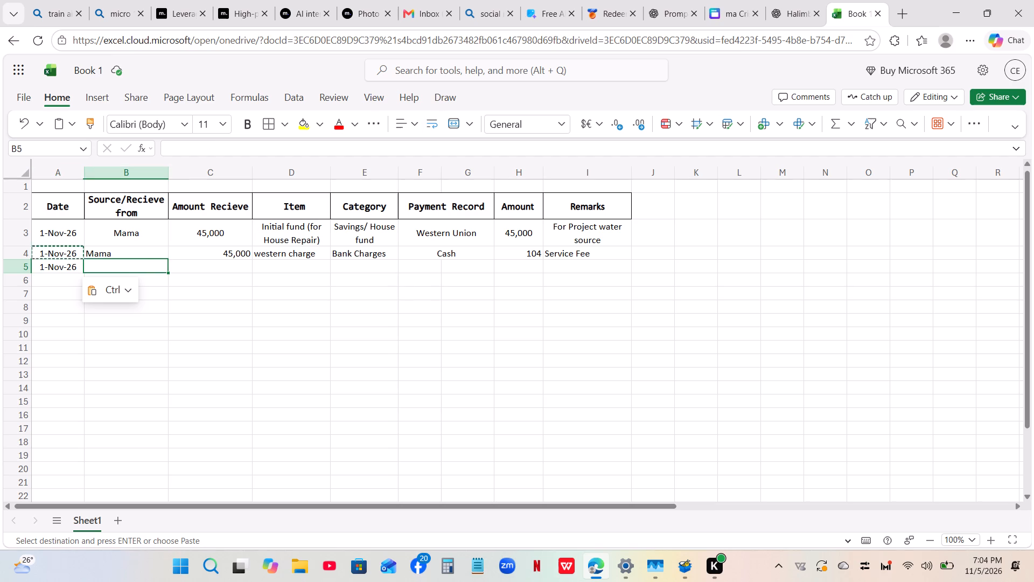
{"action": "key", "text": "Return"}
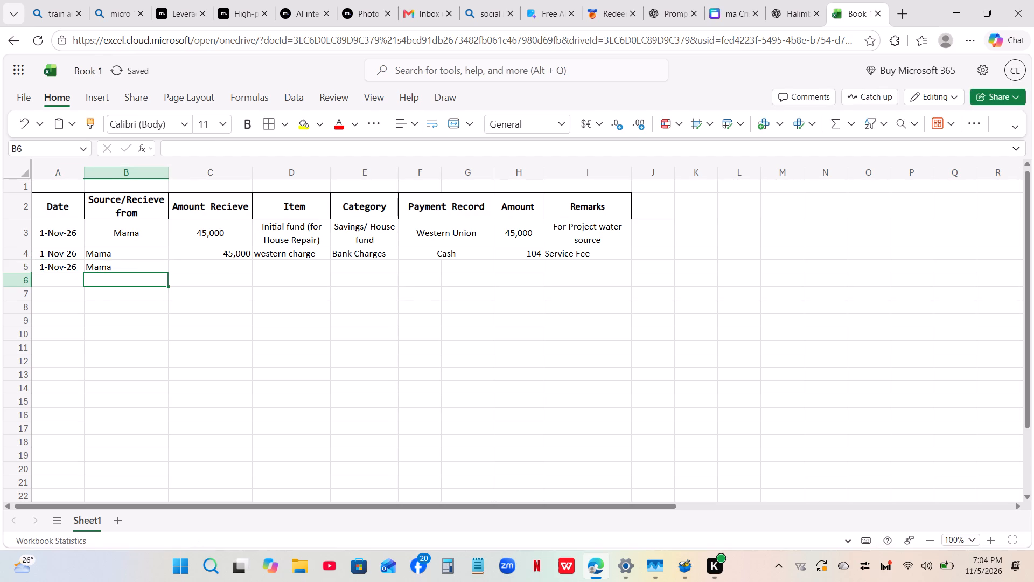
Enter 44,896 as the third entry's received amount in cell C5.
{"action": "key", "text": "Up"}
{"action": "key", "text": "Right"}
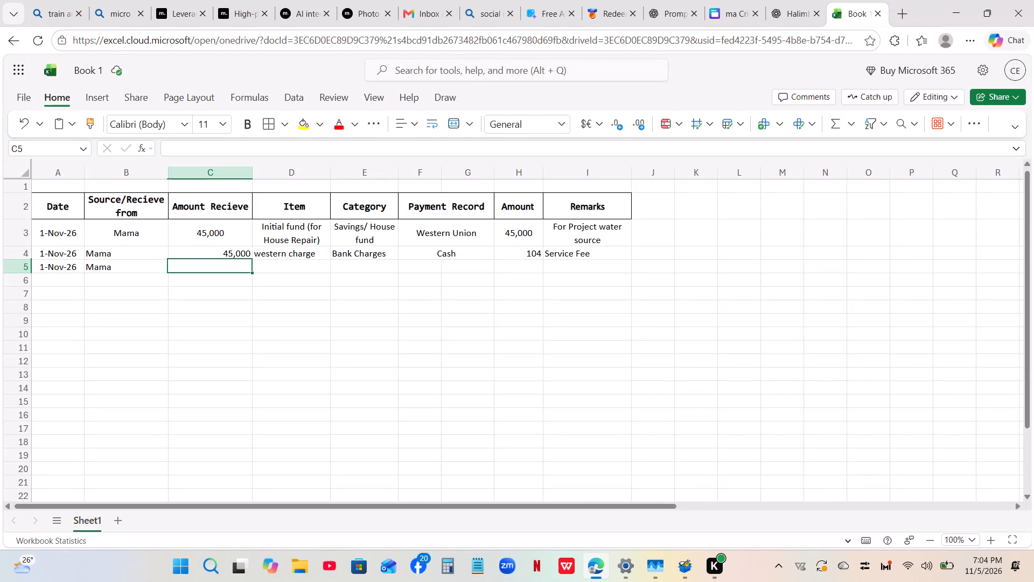
{"action": "type", "text": "44,"}
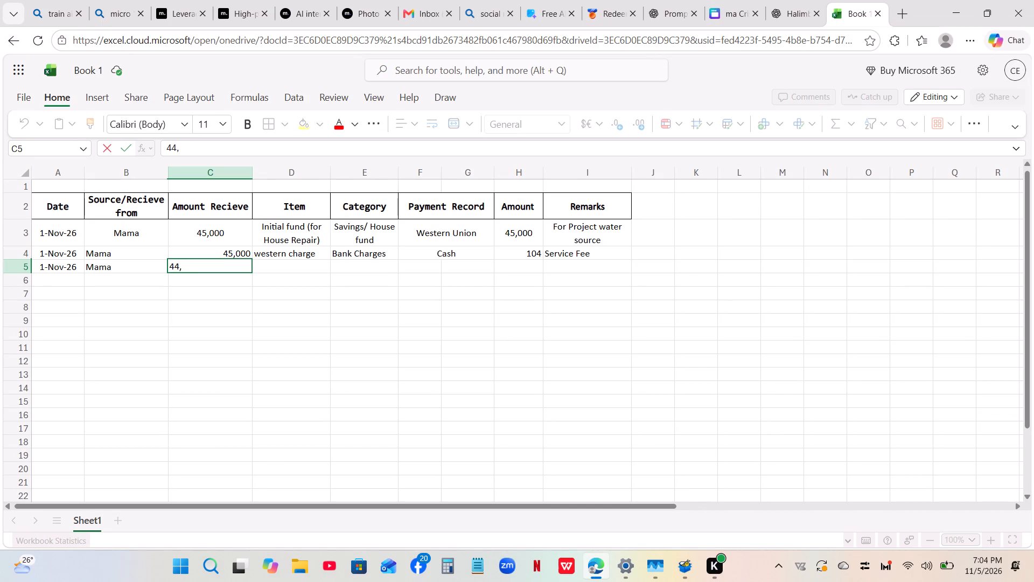
{"action": "key", "text": "8"}
{"action": "key", "text": "9"}
{"action": "key", "text": "6"}
{"action": "key", "text": "Return"}
Enter "Andoks" as the third entry's item in cell D5.
{"action": "key", "text": "Up"}
{"action": "key", "text": "Right"}
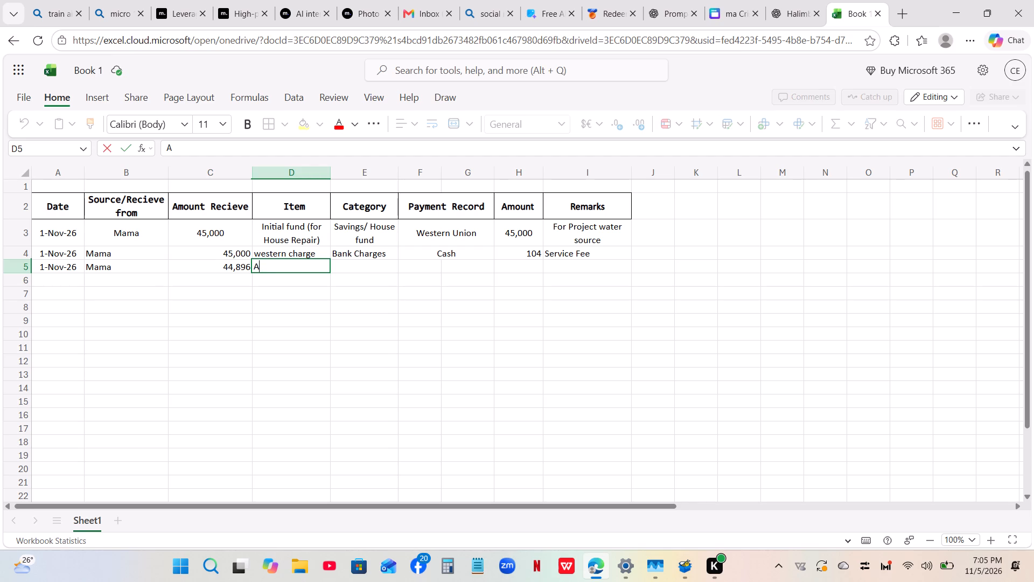
{"action": "key", "text": "BackSpace"}
{"action": "type", "text": "doks"}
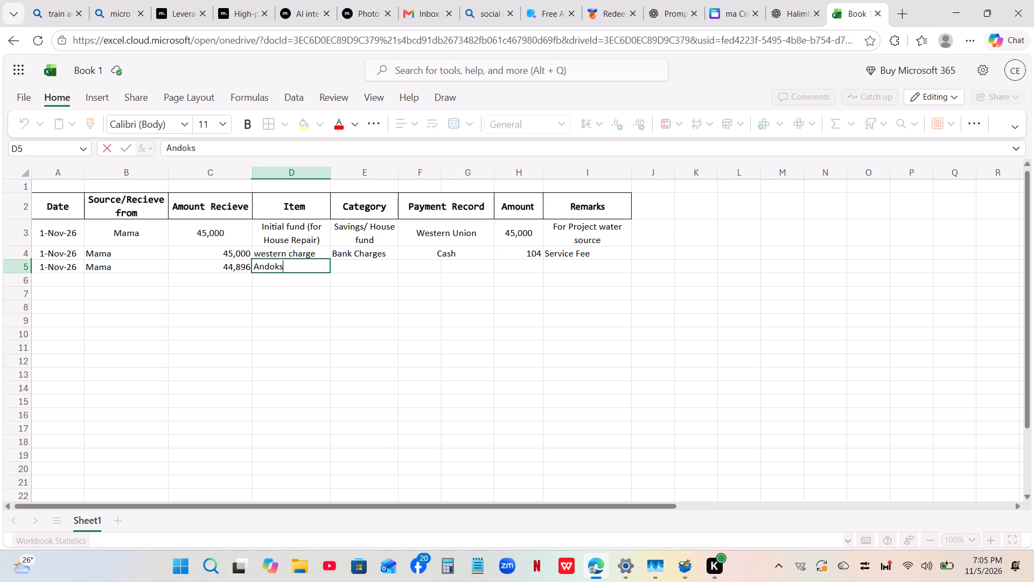
{"action": "key", "text": "Return"}
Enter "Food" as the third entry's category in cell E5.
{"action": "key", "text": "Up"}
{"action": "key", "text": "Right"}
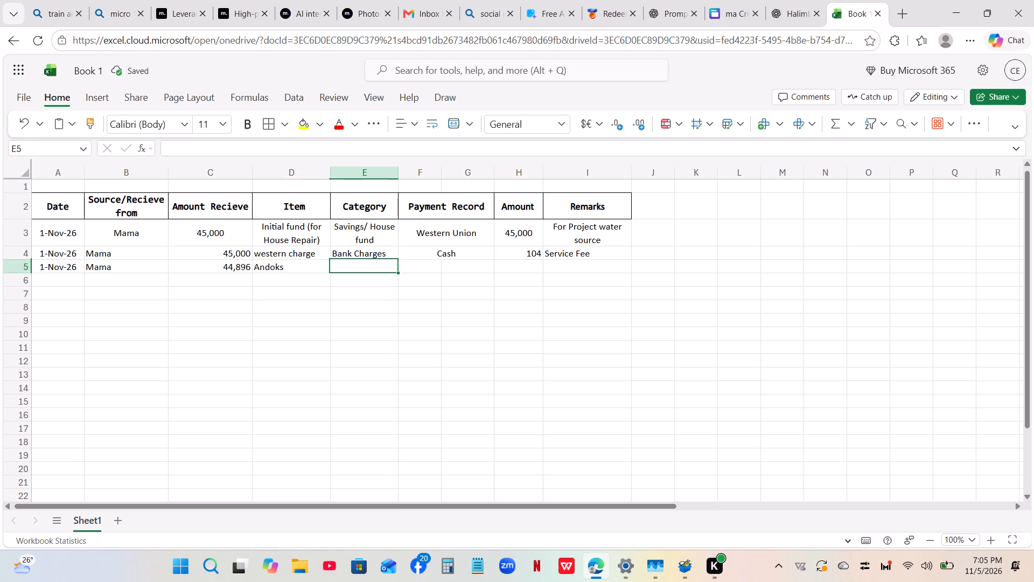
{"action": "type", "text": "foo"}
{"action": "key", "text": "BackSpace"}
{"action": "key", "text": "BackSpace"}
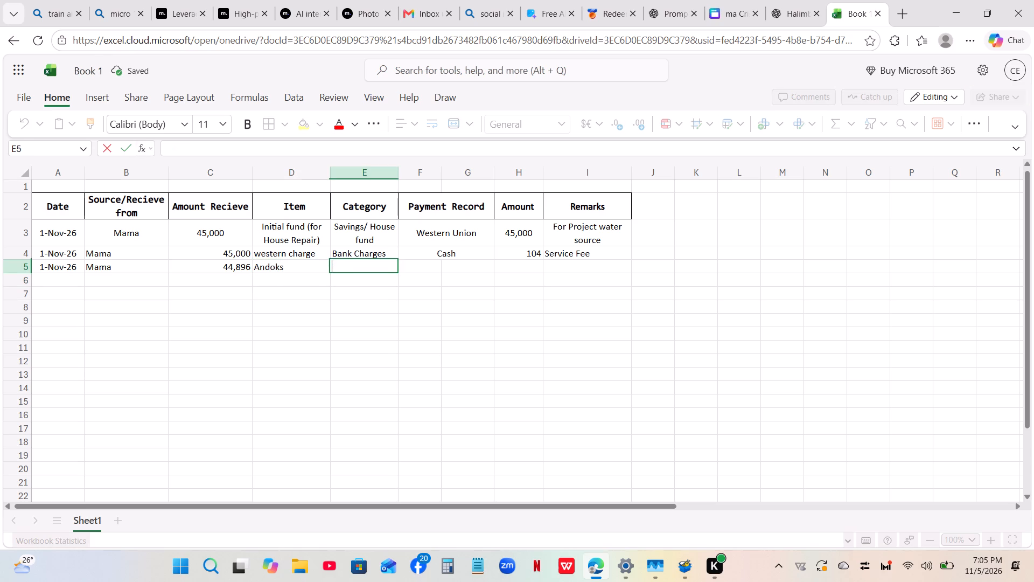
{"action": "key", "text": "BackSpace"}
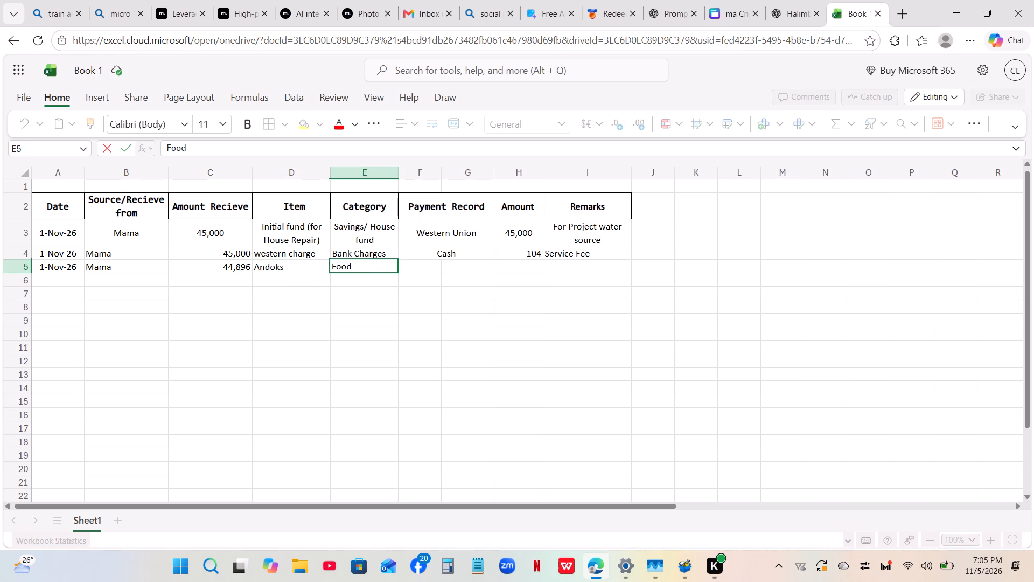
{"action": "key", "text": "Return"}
Replace the third entry's category in cell E5 with "Foods".
{"action": "key", "text": "Up"}
{"action": "key", "text": "Right"}
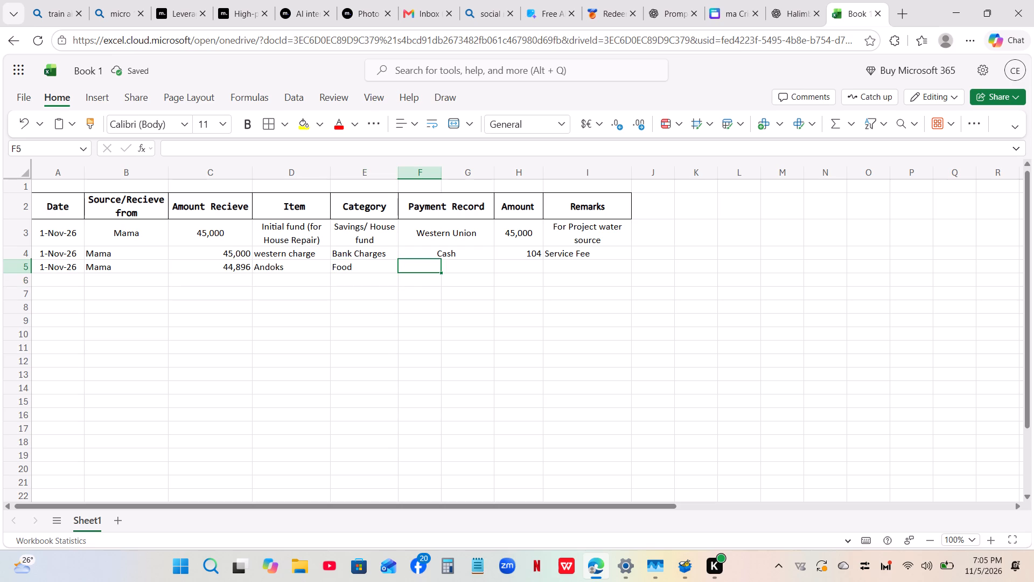
{"action": "key", "text": "Left"}
{"action": "key", "text": "Right"}
{"action": "key", "text": "Right"}
{"action": "key", "text": "Left"}
{"action": "key", "text": "Left"}
{"action": "key", "text": "space"}
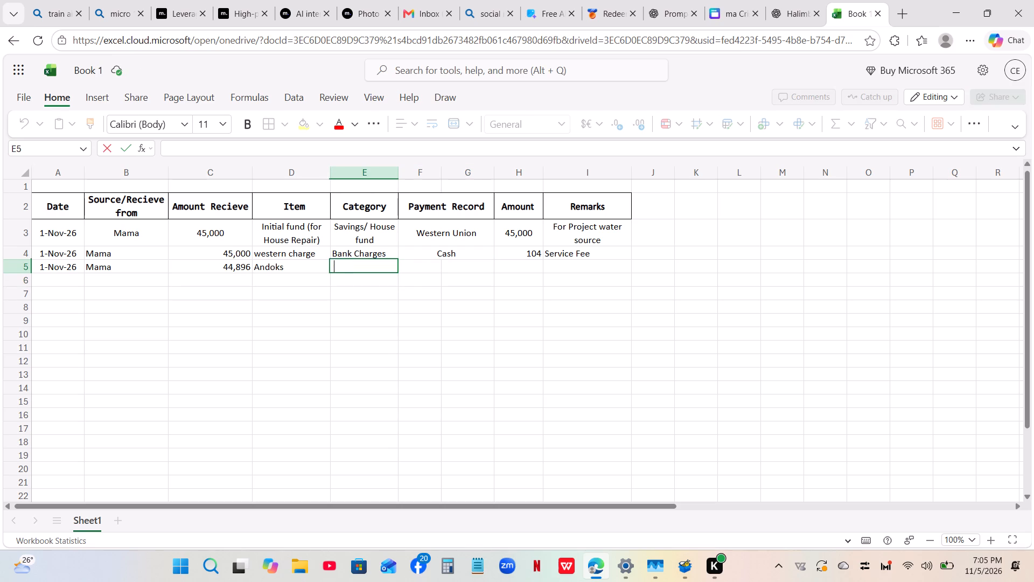
{"action": "key", "text": "f"}
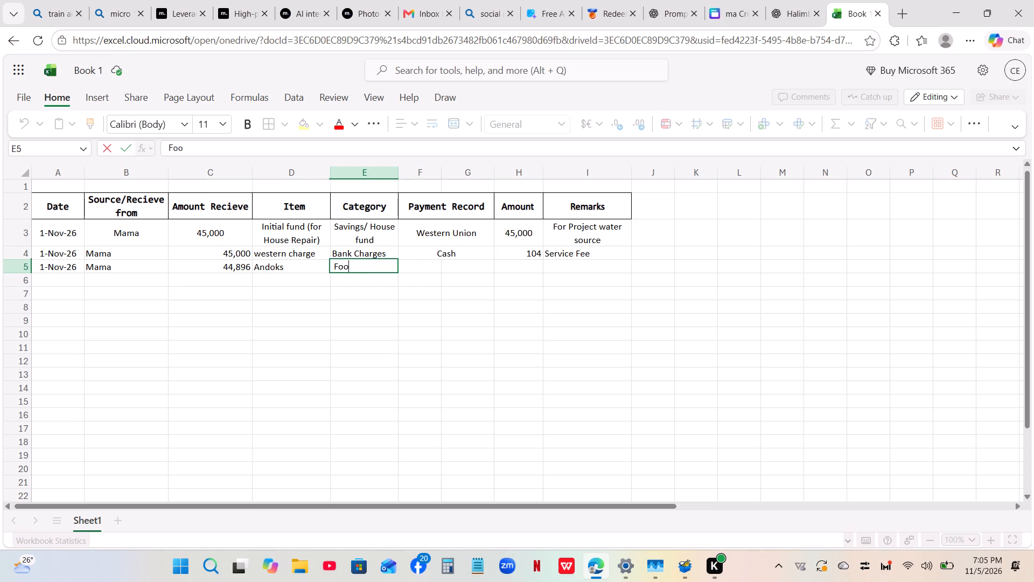
{"action": "key", "text": "BackSpace"}
{"action": "key", "text": "space"}
{"action": "type", "text": "& b"}
{"action": "key", "text": "e"}
{"action": "key", "text": "BackSpace"}
{"action": "key", "text": "BackSpace"}
{"action": "key", "text": "BackSpace"}
{"action": "key", "text": "BackSpace"}
{"action": "key", "text": "BackSpace"}
{"action": "key", "text": "s"}
{"action": "key", "text": "Right"}
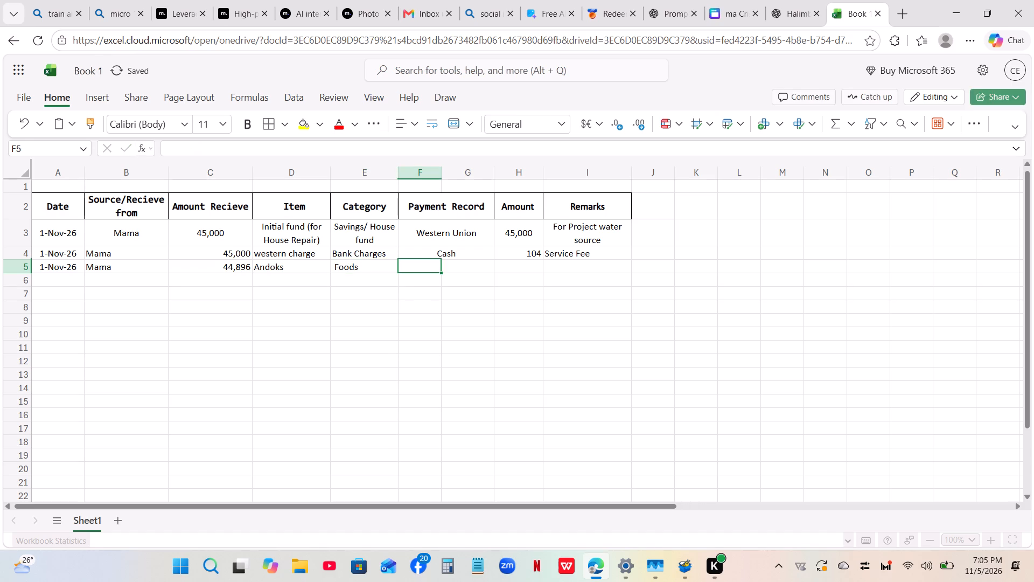
Merge cells F5 and G5 under Payment Record for the third entry.
{"action": "key", "text": "ctrl+shift+Right"}
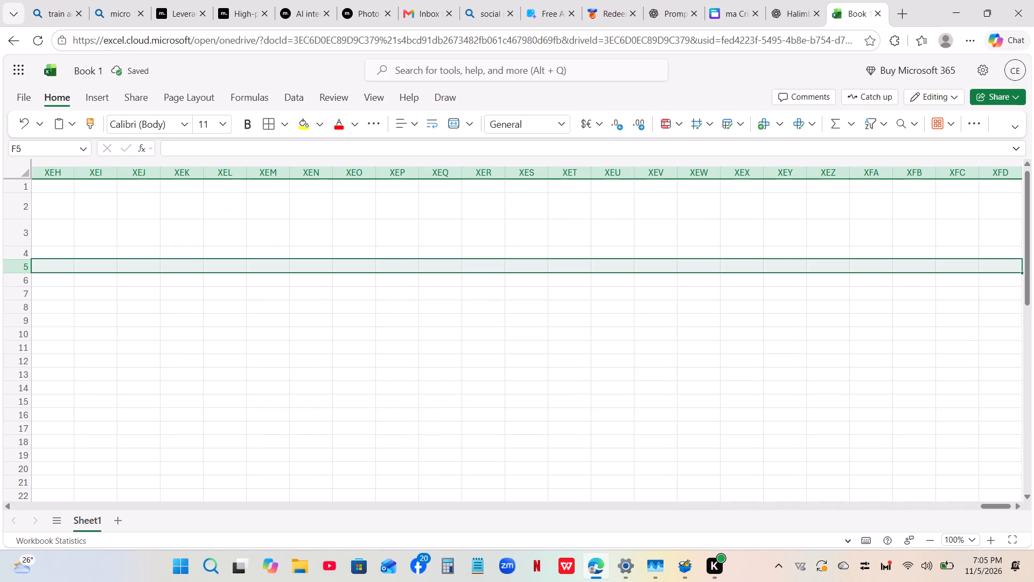
{"action": "key", "text": "ctrl+shift+Left"}
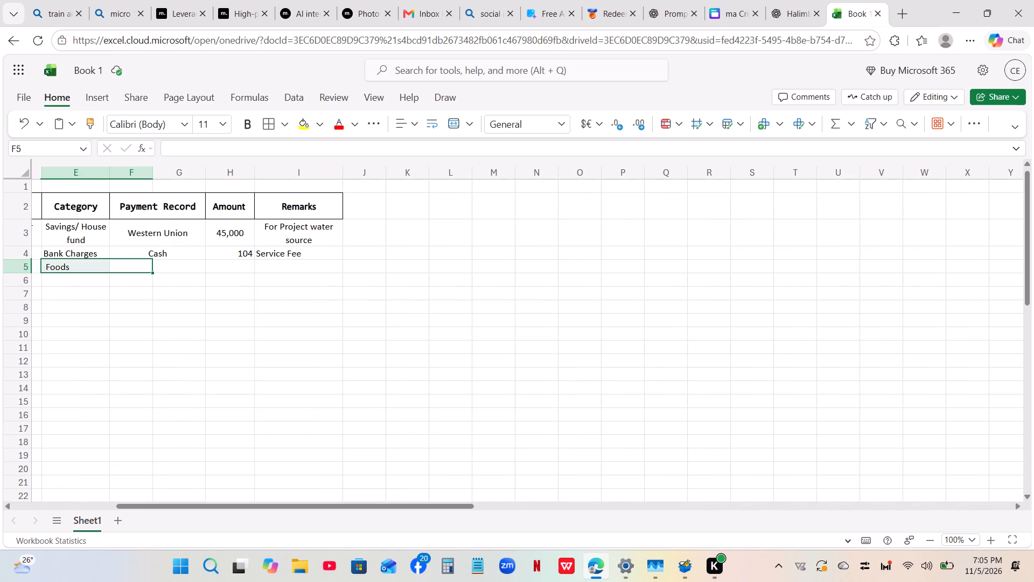
{"action": "left_click", "coordinate": [172, 266]}
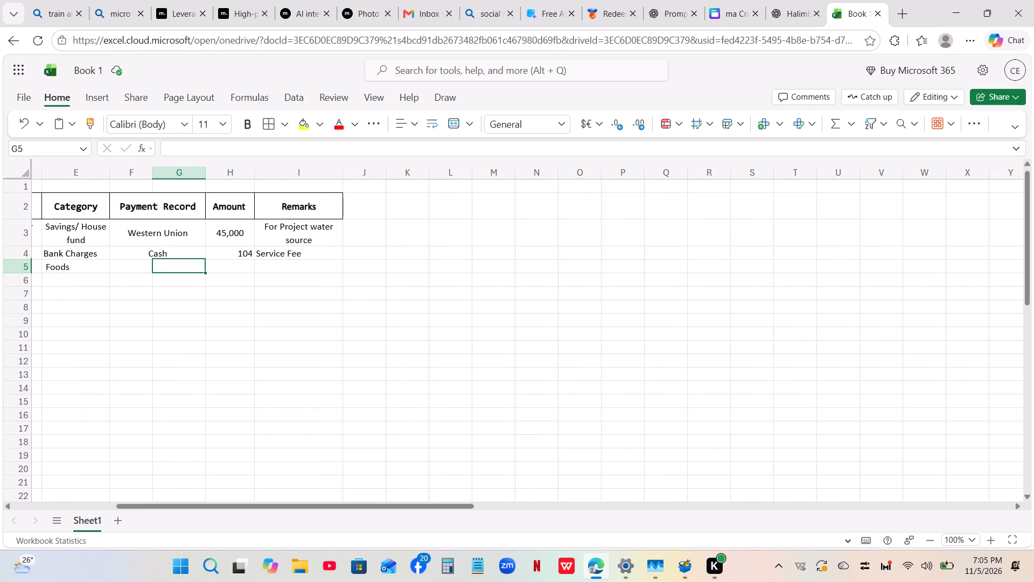
{"action": "left_click", "coordinate": [131, 269]}
{"action": "left_click", "coordinate": [171, 267], "text": "ctrl+shift"}
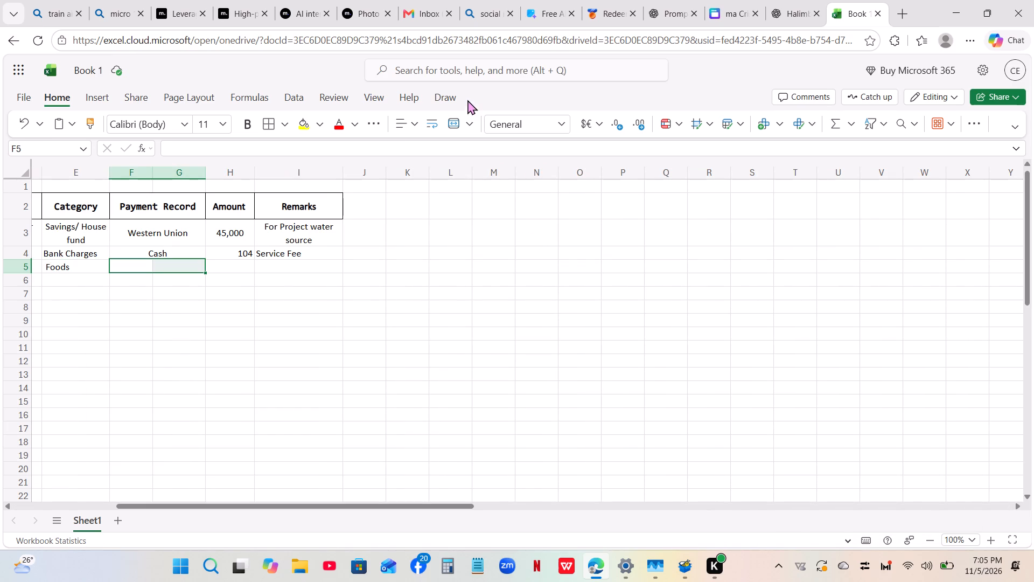
{"action": "left_click", "coordinate": [455, 121]}
Enter "Cash" as the third entry's payment record in the merged cell F5.
{"action": "type", "text": "cash"}
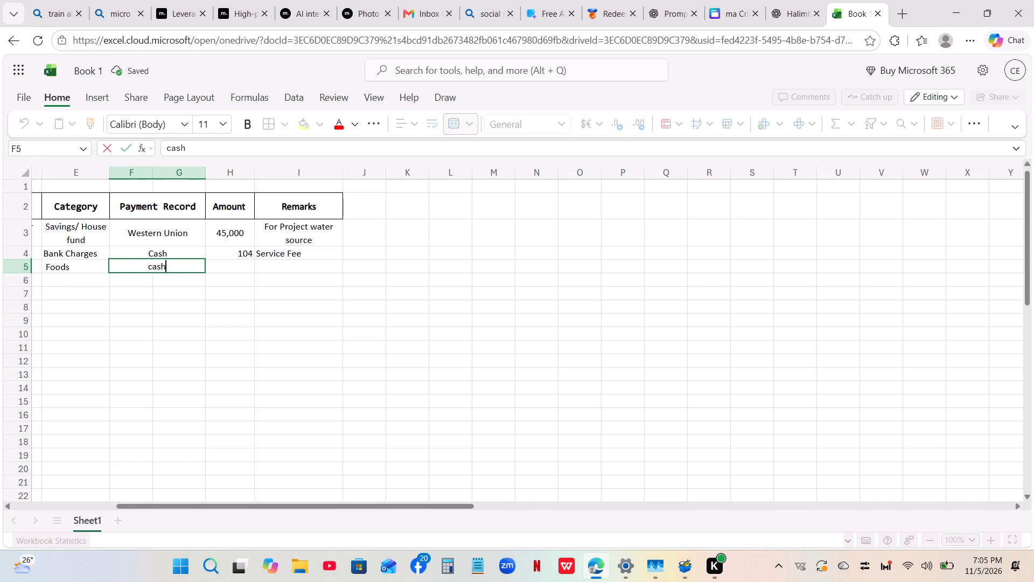
{"action": "key", "text": "BackSpace"}
{"action": "key", "text": "BackSpace"}
{"action": "key", "text": "BackSpace"}
{"action": "type", "text": "ash"}
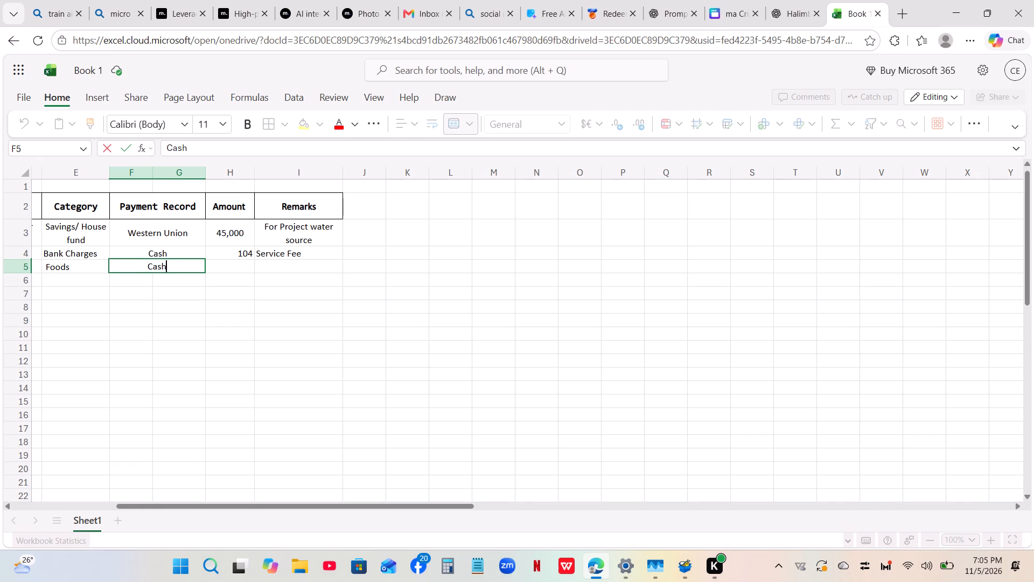
{"action": "key", "text": "space"}
{"action": "key", "text": "Return"}
{"action": "key", "text": "Down"}
{"action": "key", "text": "Up"}
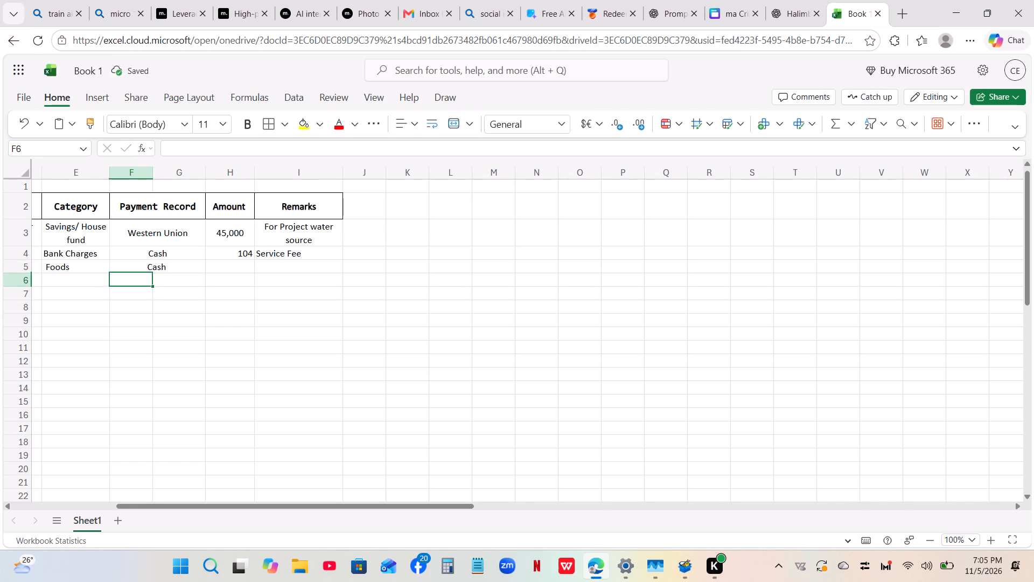
{"action": "key", "text": "Up"}
{"action": "key", "text": "Up"}
{"action": "key", "text": "Right"}
{"action": "key", "text": "Down"}
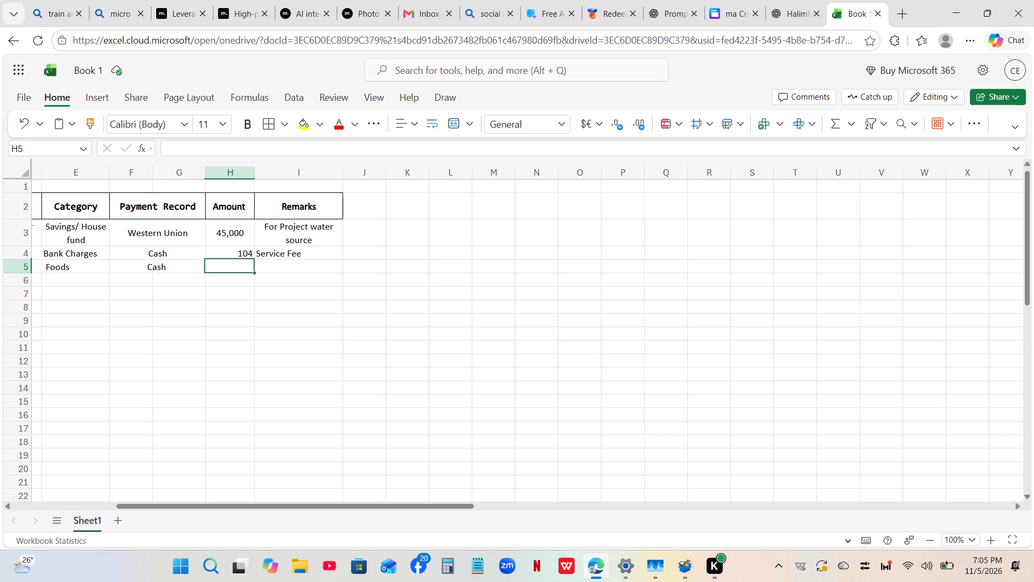
{"action": "type", "text": "4000"}
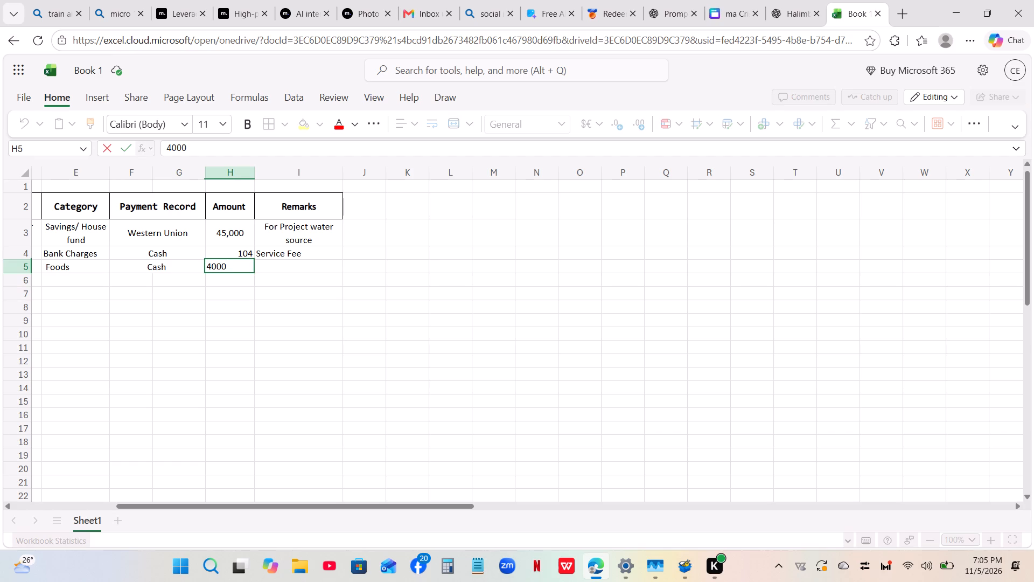
{"action": "key", "text": "BackSpace"}
{"action": "key", "text": "Return"}
{"action": "key", "text": "Up"}
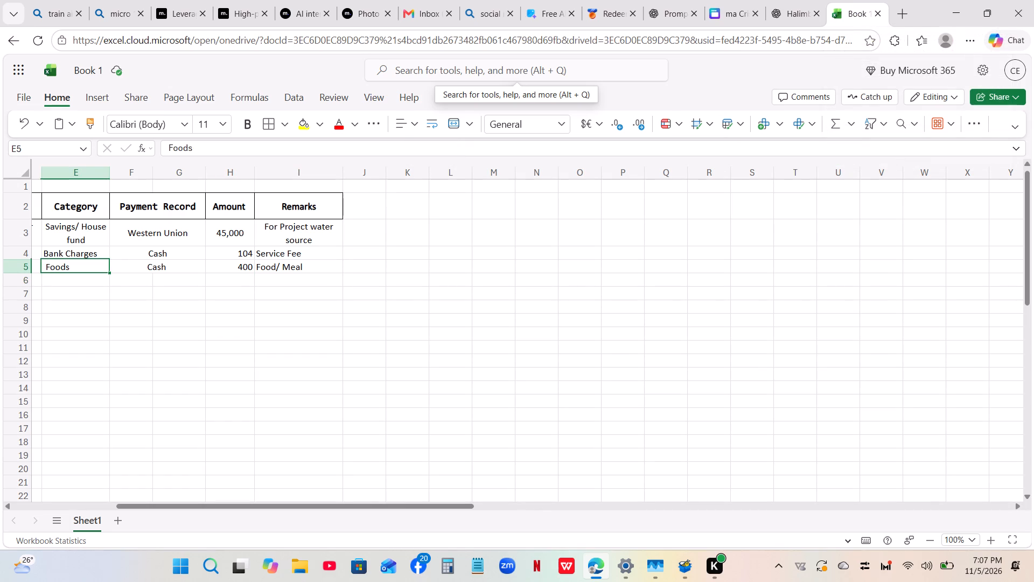
{"action": "double_click", "coordinate": [91, 266]}
{"action": "type", "text": "/"}
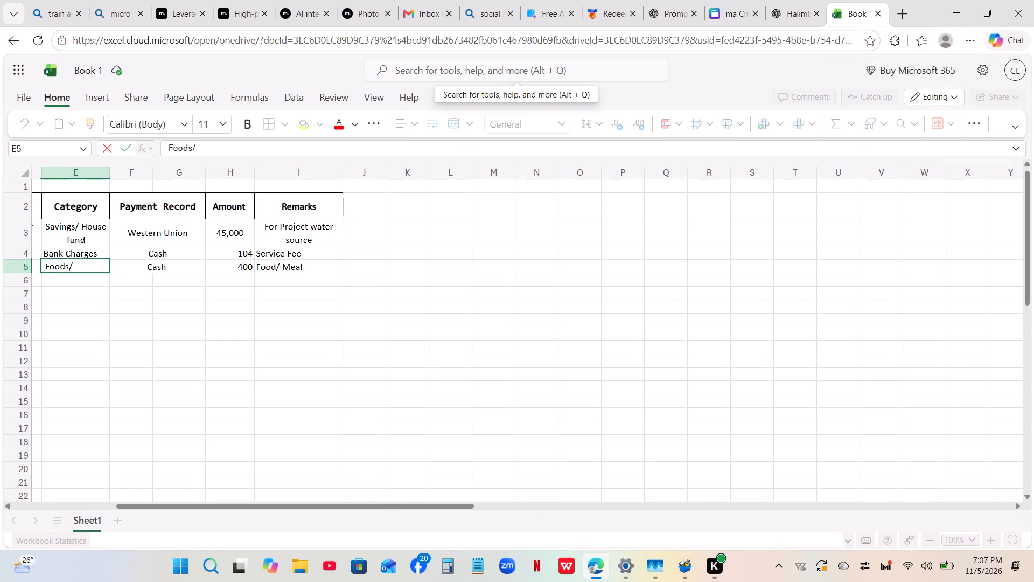
{"action": "key", "text": "space"}
{"action": "type", "text": "rocery"}
Commit the category edit and copy the 1-Nov-26 date from A5 into cells A6 and A7 for two new entries.
{"action": "key", "text": "Return"}
{"action": "key", "text": "Left"}
{"action": "key", "text": "Left"}
{"action": "key", "text": "Left"}
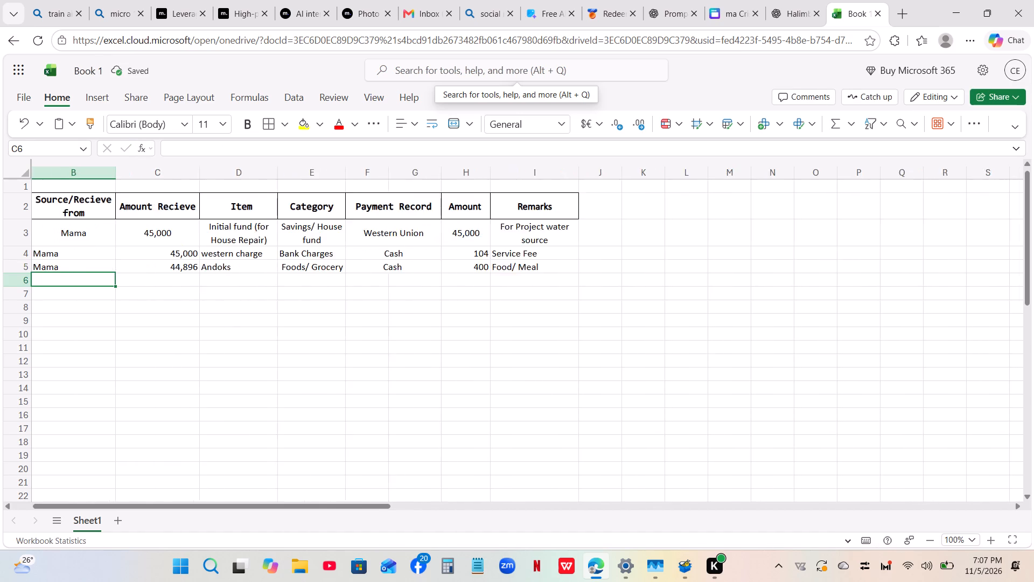
{"action": "key", "text": "Left"}
{"action": "key", "text": "Left"}
{"action": "key", "text": "Left"}
{"action": "key", "text": "Up"}
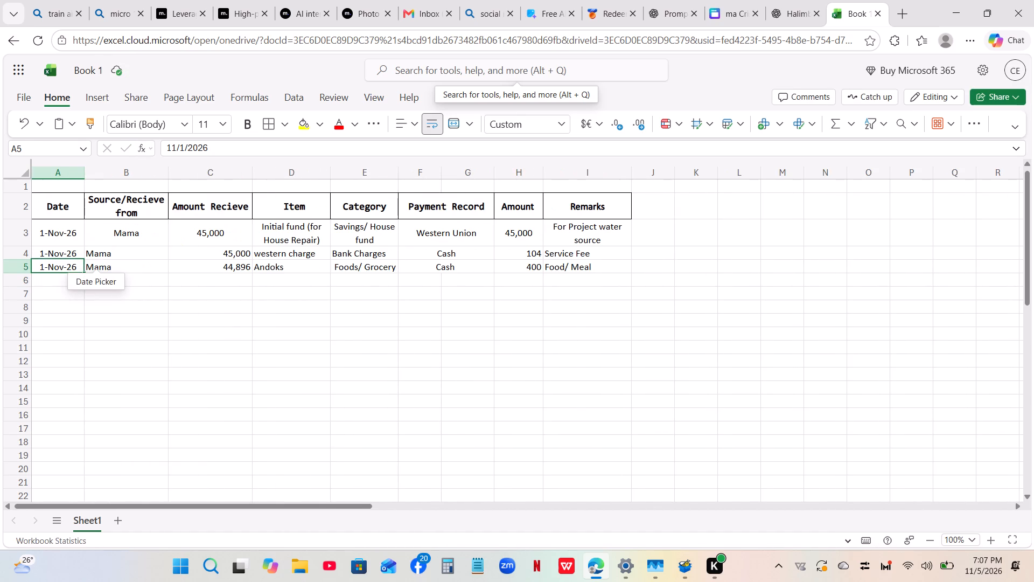
{"action": "key", "text": "ctrl+c"}
{"action": "key", "text": "Down"}
{"action": "key", "text": "ctrl+v"}
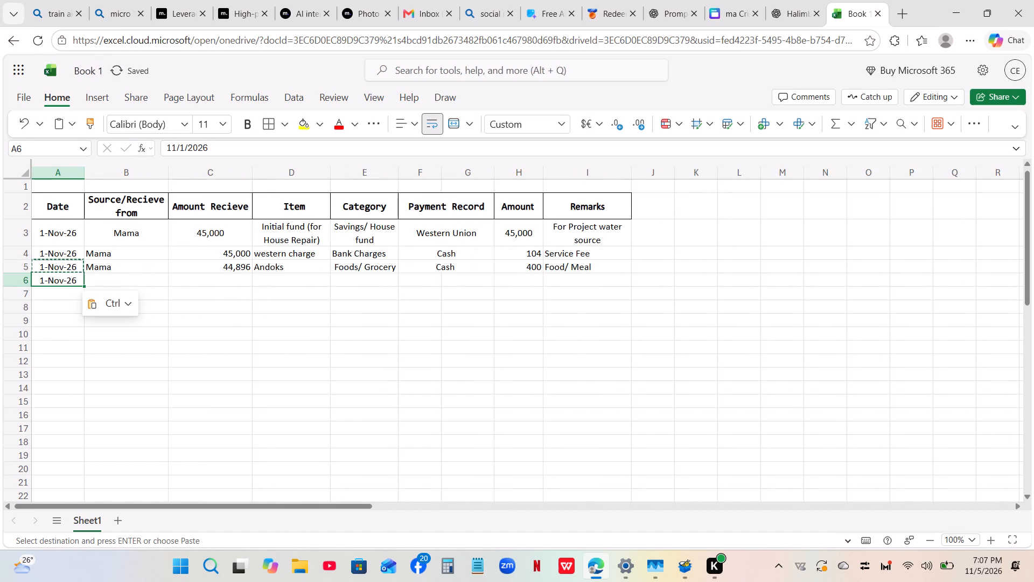
{"action": "key", "text": "Down"}
{"action": "key", "text": "ctrl+v"}
{"action": "key", "text": "Up"}
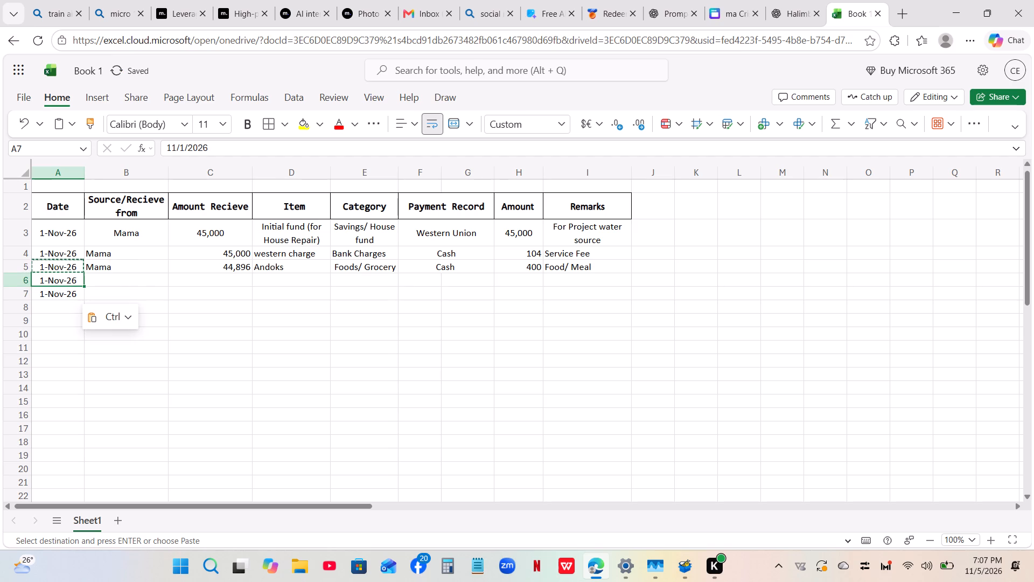
Enter "Mama" as the source for the fourth and fifth entries in cells B6 and B7.
{"action": "key", "text": "Right"}
{"action": "type", "text": "mama"}
{"action": "key", "text": "Return"}
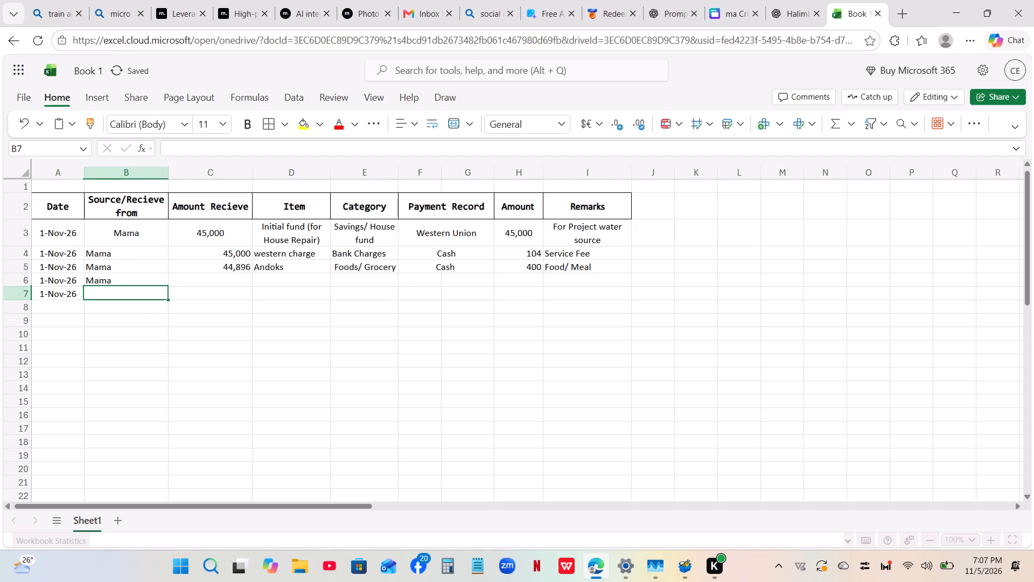
{"action": "type", "text": "mama"}
{"action": "key", "text": "Return"}
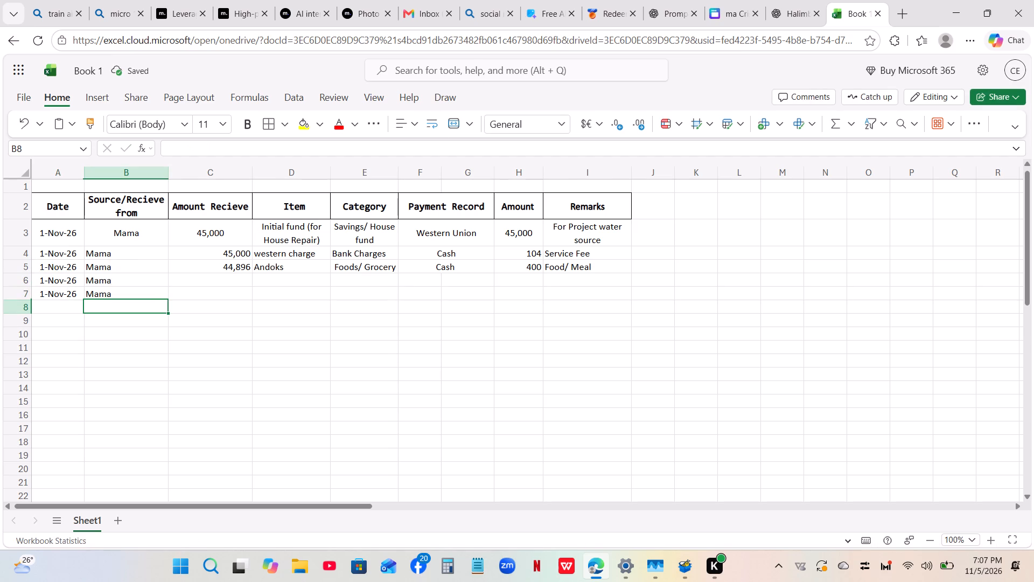
Enter 44,496 as the fourth entry's amount received in cell C6.
{"action": "key", "text": "Up"}
{"action": "key", "text": "Up"}
{"action": "key", "text": "Right"}
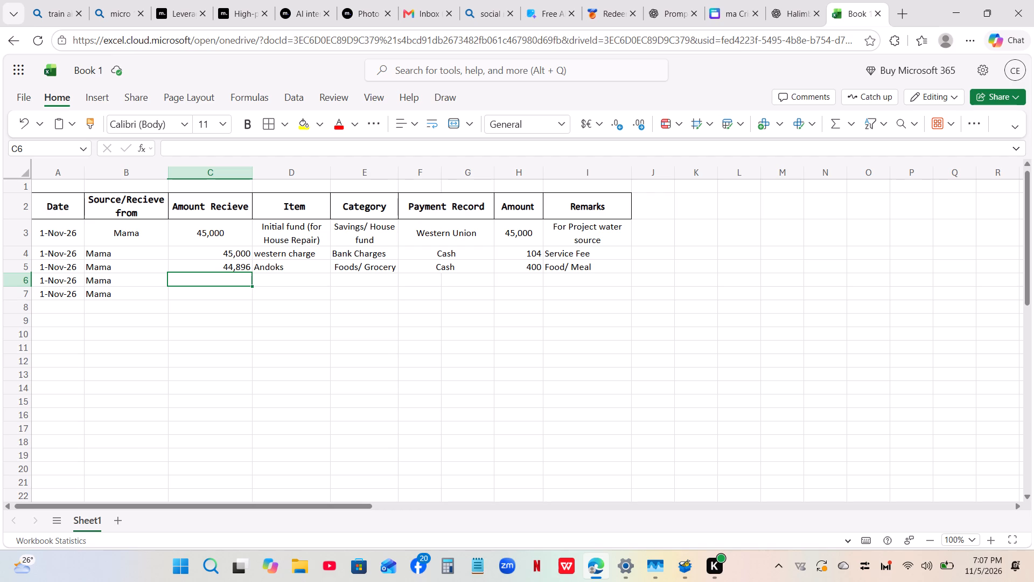
{"action": "type", "text": "44,"}
{"action": "type", "text": "496"}
{"action": "key", "text": "Return"}
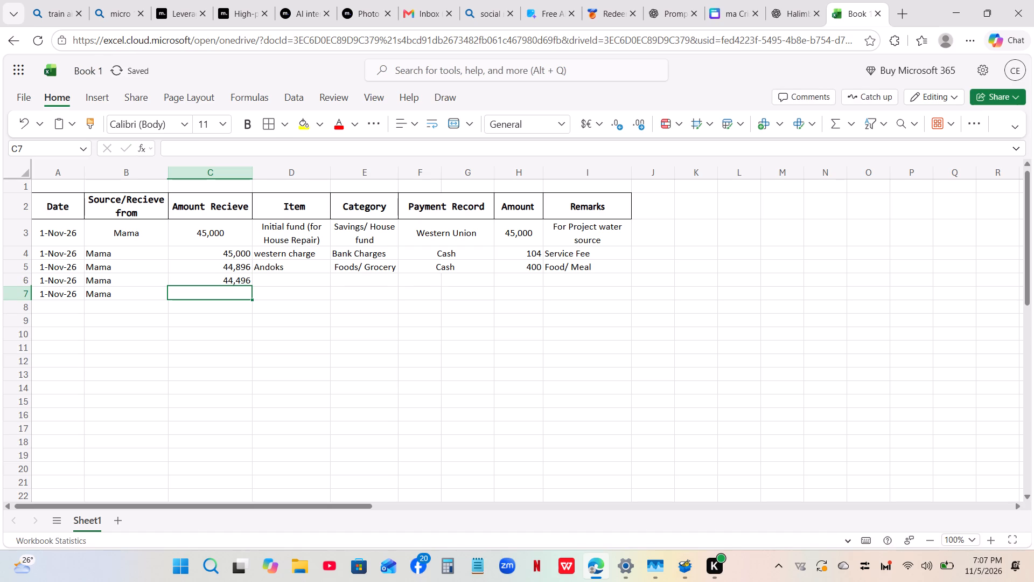
Enter "Tenders Chicken" as the fourth entry's item in cell D6.
{"action": "key", "text": "Up"}
{"action": "key", "text": "Right"}
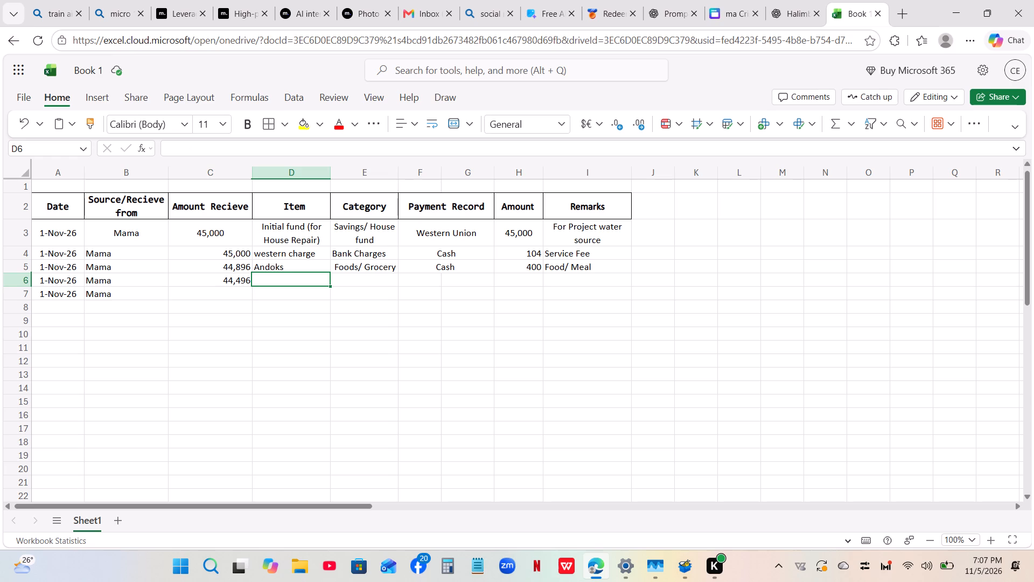
{"action": "type", "text": "ba"}
{"action": "key", "text": "BackSpace"}
{"action": "key", "text": "BackSpace"}
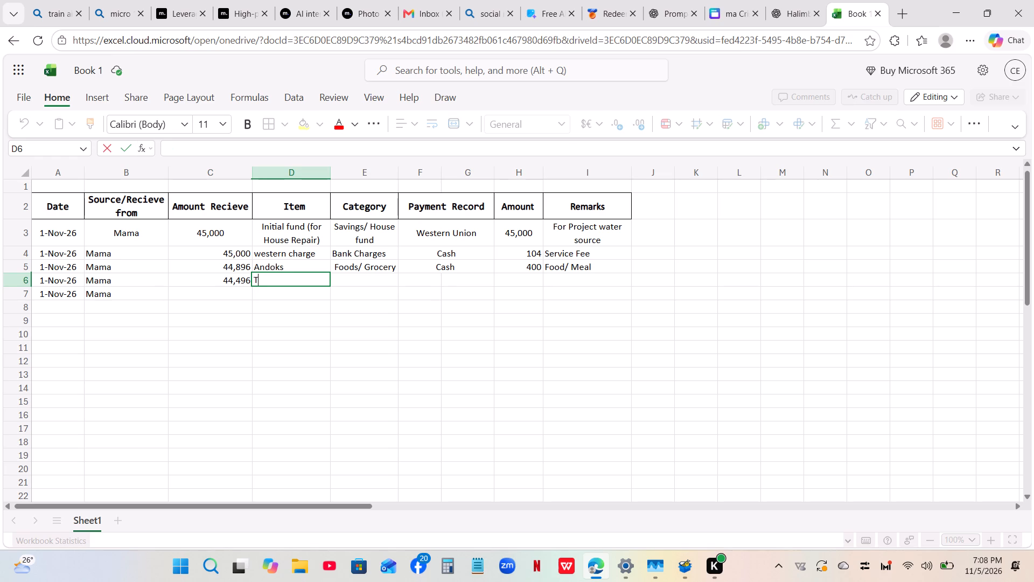
{"action": "type", "text": "enders"}
{"action": "key", "text": "space"}
{"action": "type", "text": "hicken"}
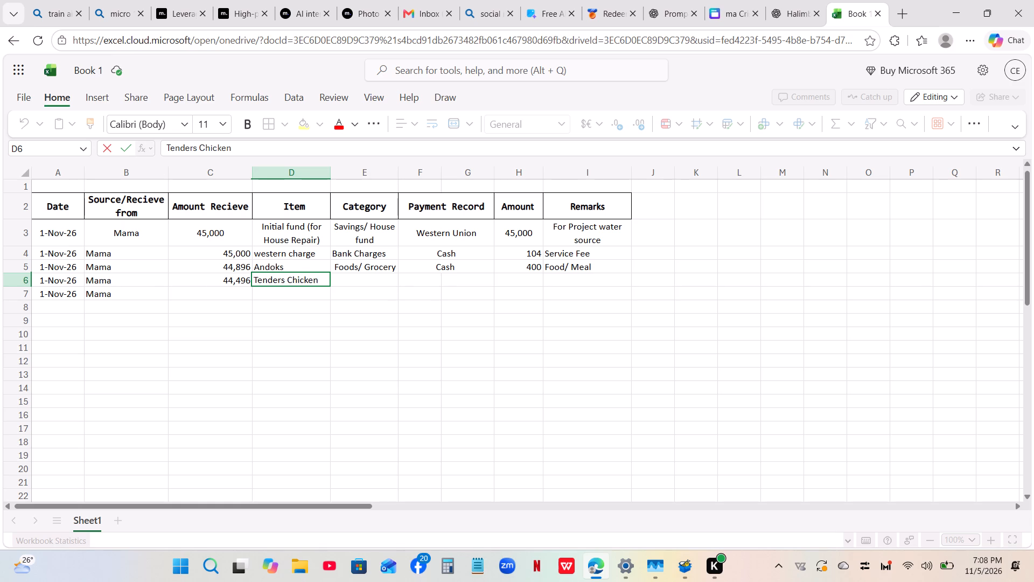
{"action": "key", "text": "Return"}
Copy the "Foods/ Grocery" category from the Andoks entry into cell E6 for the fourth entry.
{"action": "key", "text": "Up"}
{"action": "key", "text": "Right"}
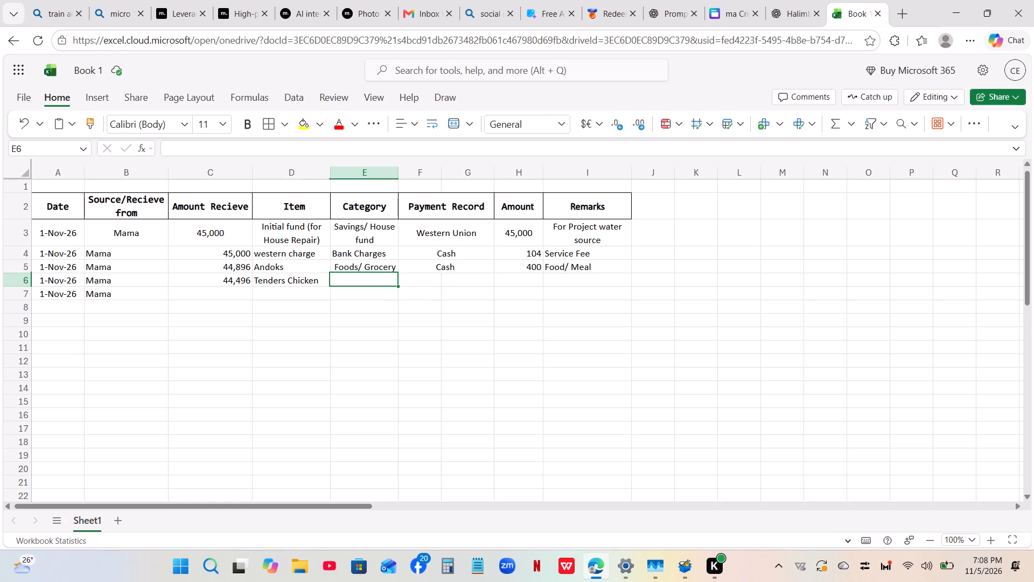
{"action": "key", "text": "Up"}
{"action": "key", "text": "ctrl+c"}
{"action": "key", "text": "Down"}
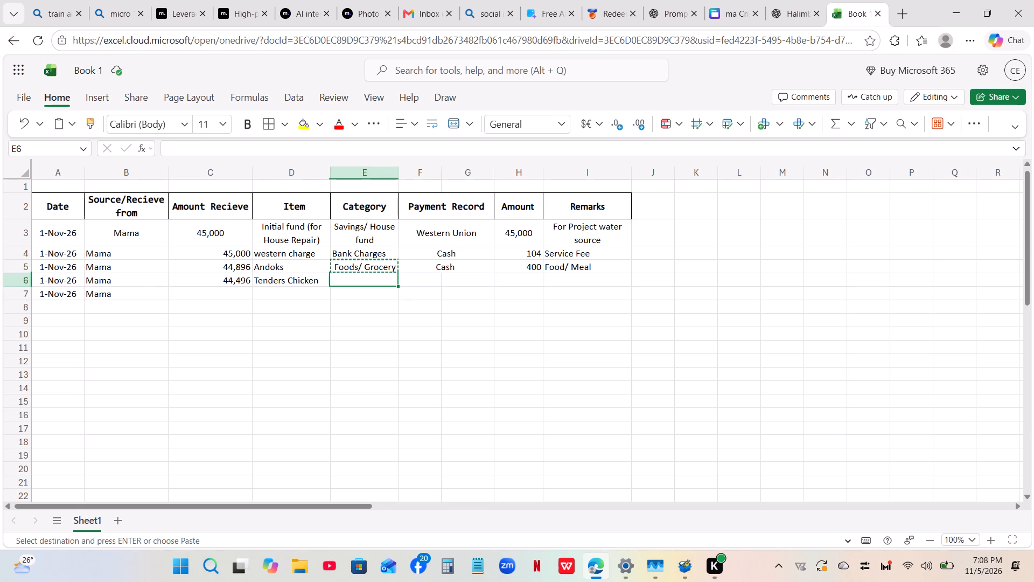
{"action": "key", "text": "ctrl+v"}
Merge and center cells F6 and G6 and enter "Cash" as the fourth entry's payment record.
{"action": "key", "text": "Right"}
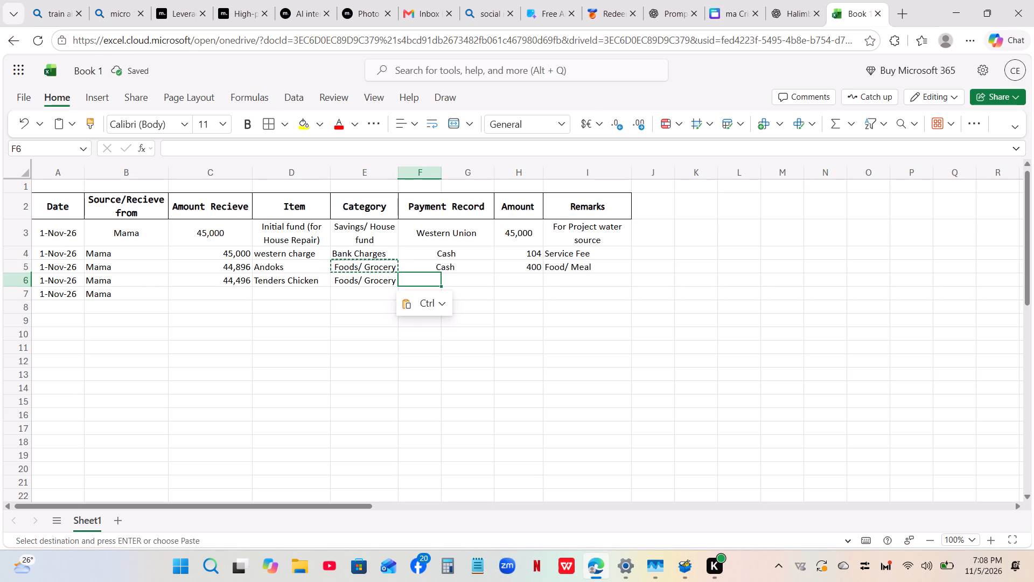
{"action": "left_click", "coordinate": [454, 280], "text": "ctrl+shift"}
{"action": "left_click", "coordinate": [453, 121]}
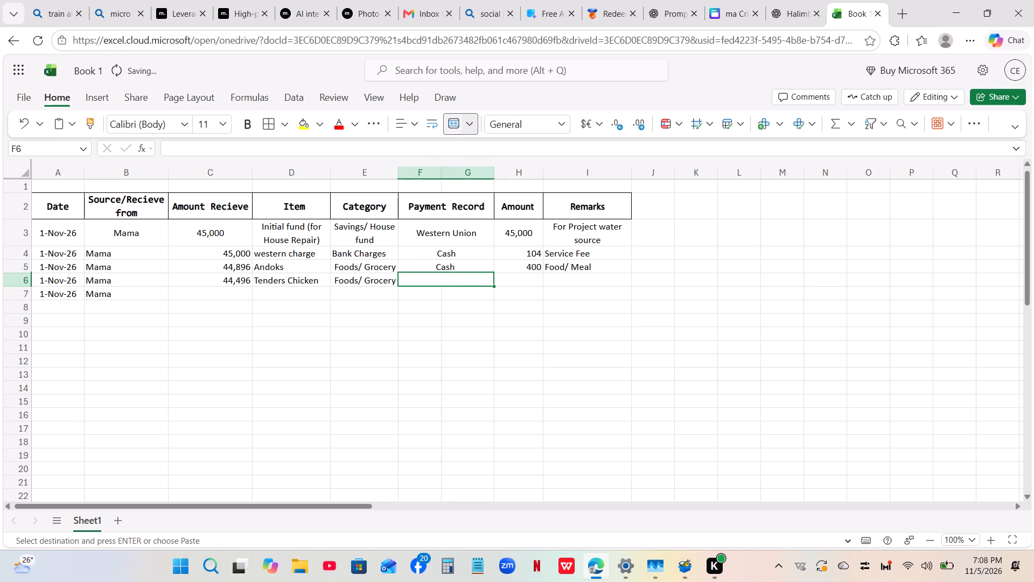
{"action": "type", "text": "cash"}
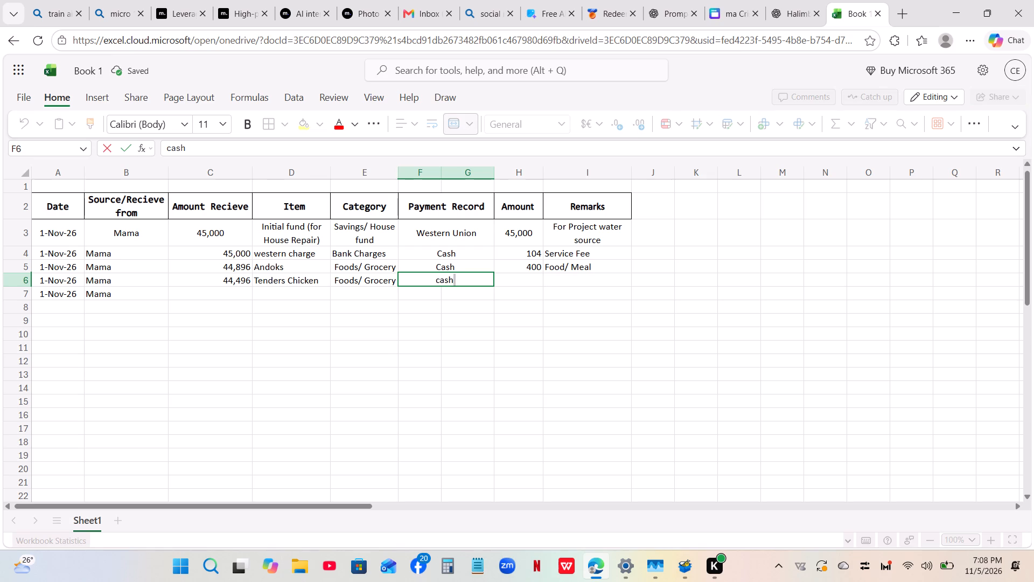
{"action": "key", "text": "Right"}
Enter 200 as the fourth entry's amount in cell H6.
{"action": "key", "text": "Right"}
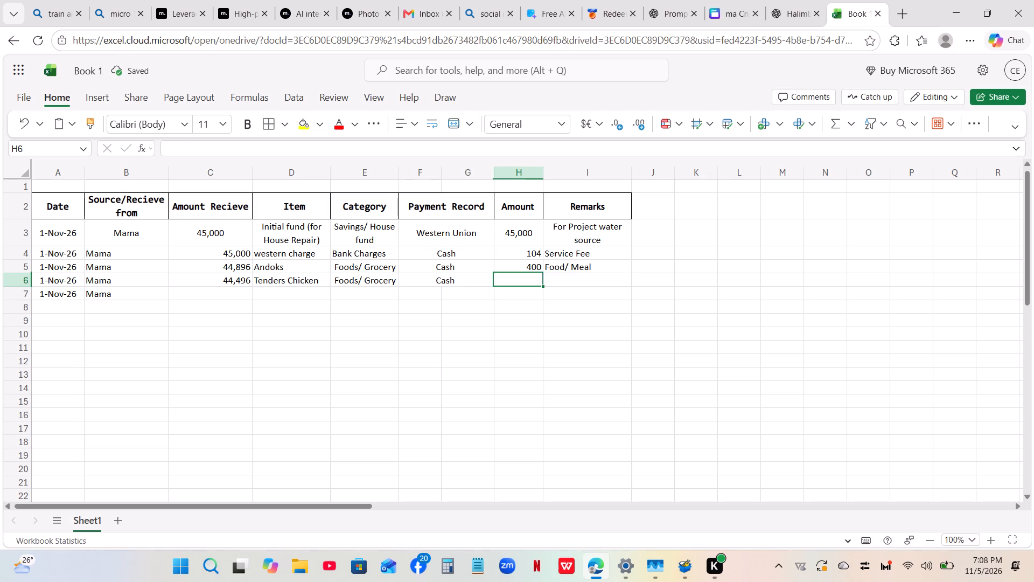
{"action": "type", "text": "200"}
{"action": "key", "text": "Return"}
Copy the "Food/ Meal" remarks from cell I5 into cell I6 for the fourth entry.
{"action": "key", "text": "Up"}
{"action": "key", "text": "Right"}
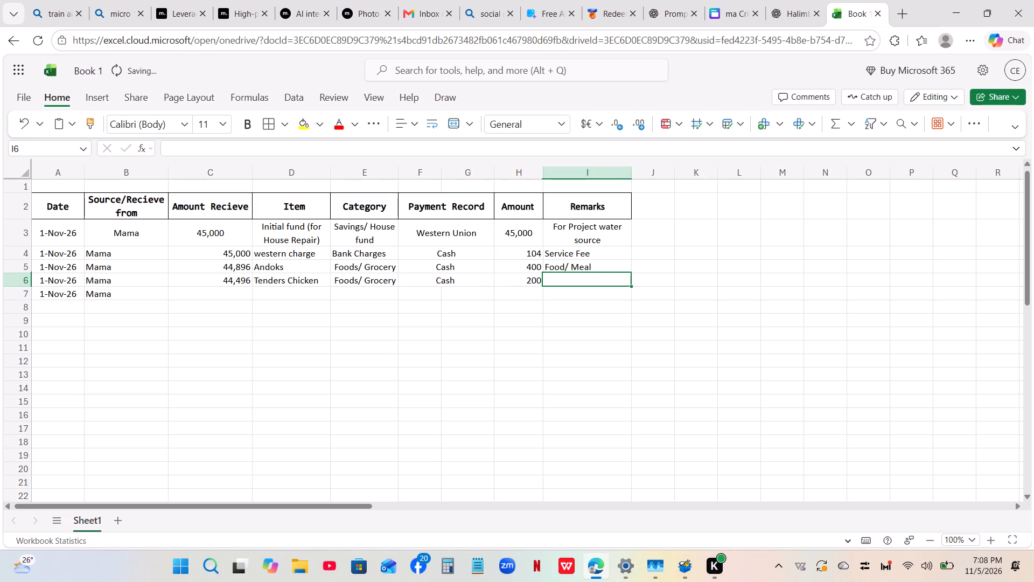
{"action": "key", "text": "Down"}
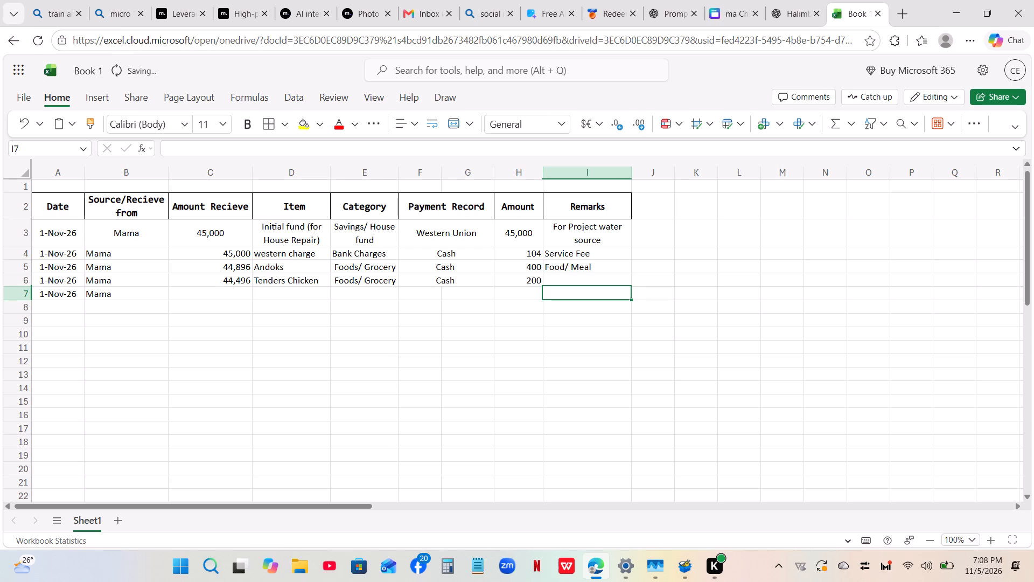
{"action": "key", "text": "Up"}
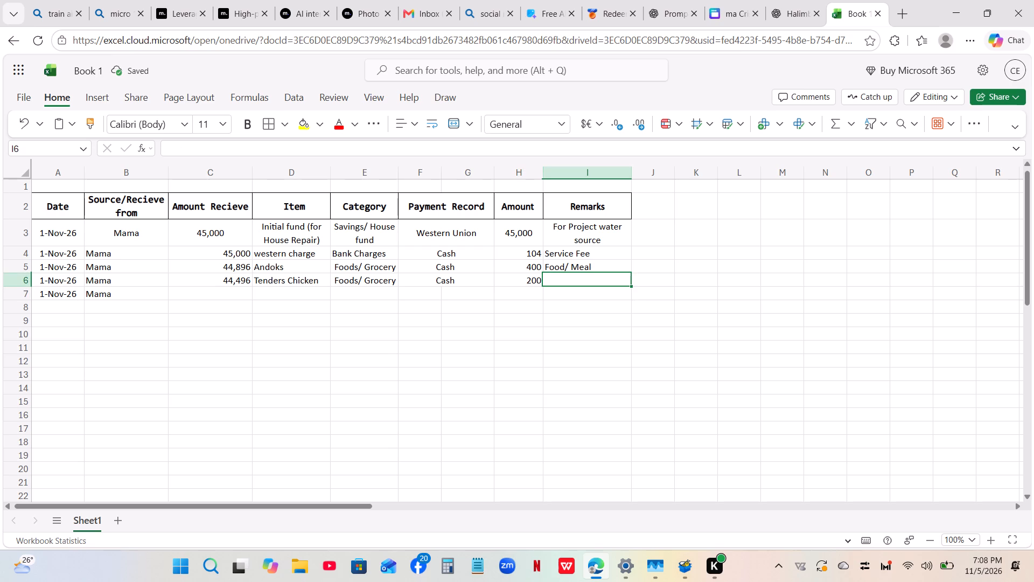
{"action": "key", "text": "Up"}
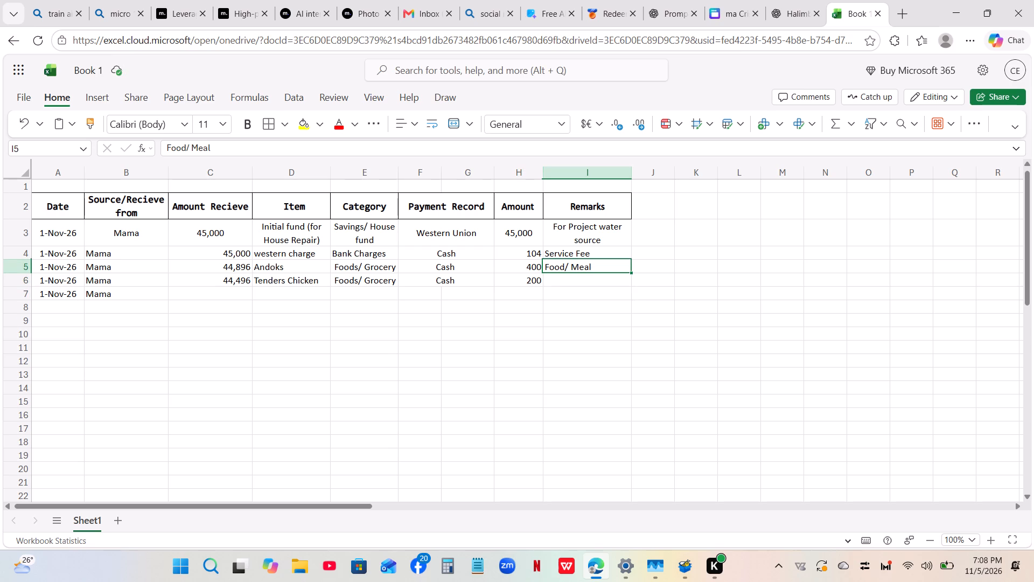
{"action": "key", "text": "ctrl+c"}
{"action": "key", "text": "Down"}
{"action": "key", "text": "Up"}
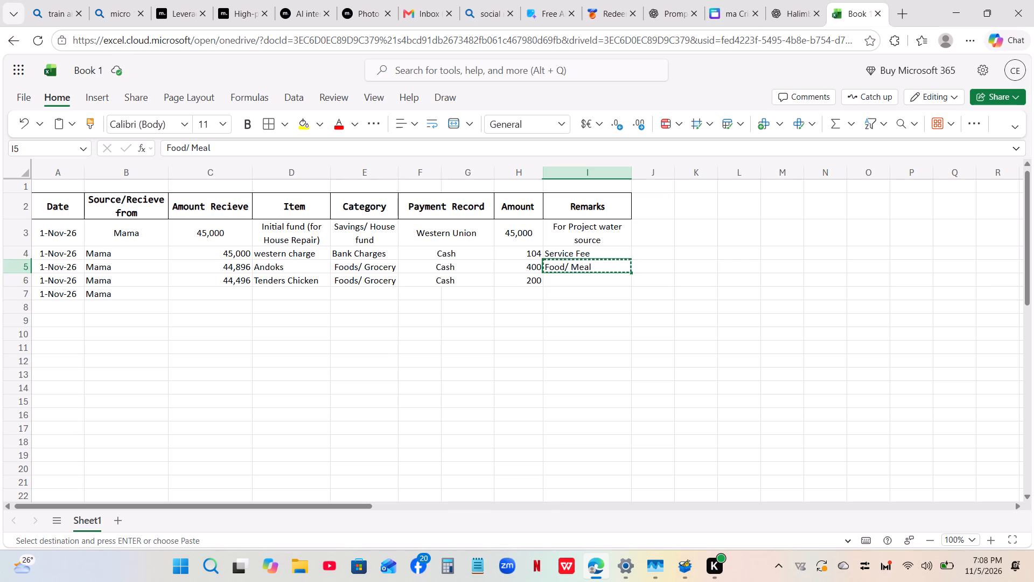
{"action": "key", "text": "Down"}
{"action": "key", "text": "ctrl+v"}
Select the fifth entry's empty Amount Recieve cell, C7.
{"action": "key", "text": "Left"}
{"action": "key", "text": "Left"}
{"action": "key", "text": "Left"}
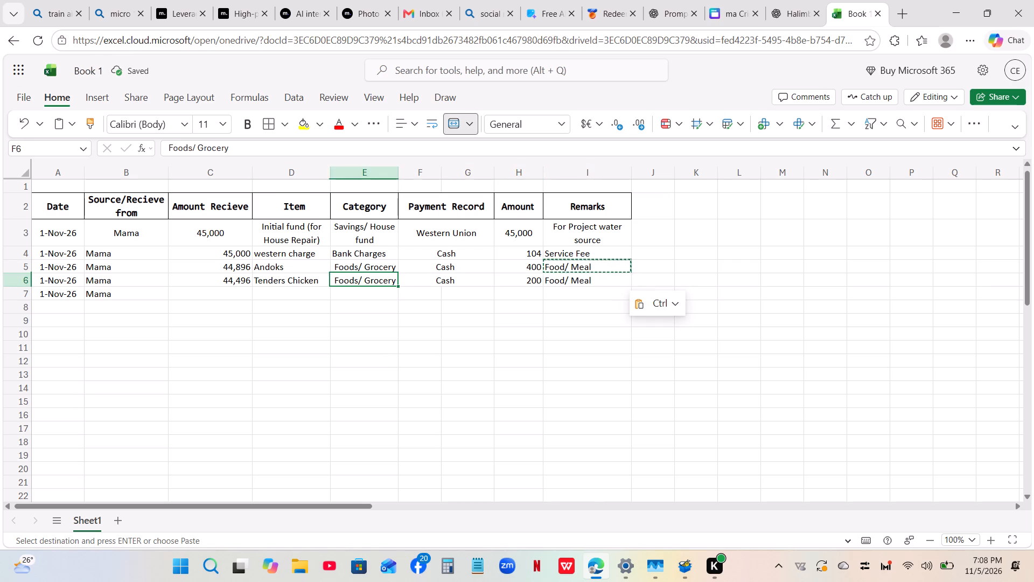
{"action": "key", "text": "Left"}
{"action": "key", "text": "Left"}
{"action": "key", "text": "Left"}
{"action": "key", "text": "Down"}
{"action": "key", "text": "Right"}
{"action": "key", "text": "Left"}
{"action": "key", "text": "Left"}
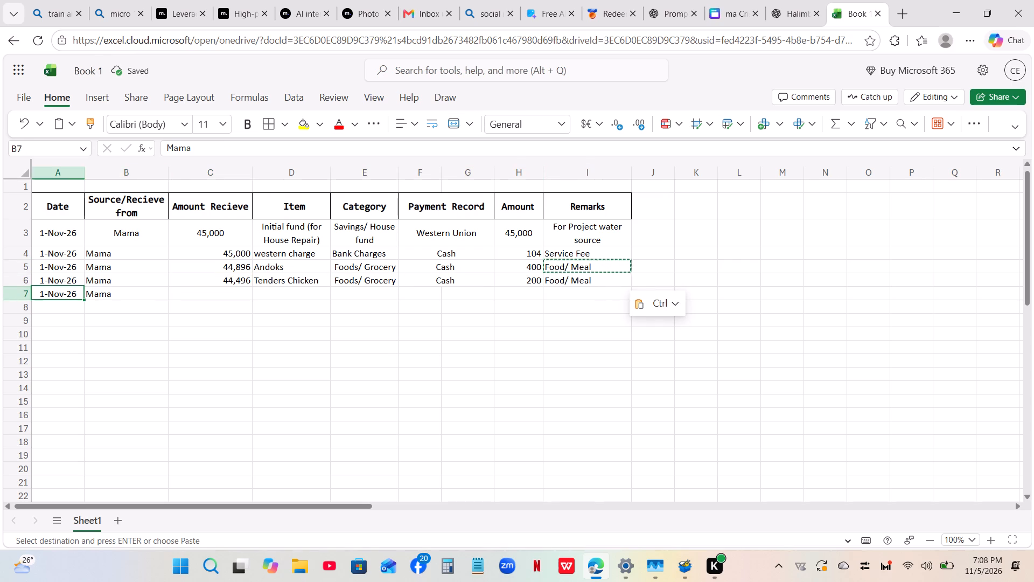
{"action": "key", "text": "Right"}
{"action": "key", "text": "Right"}
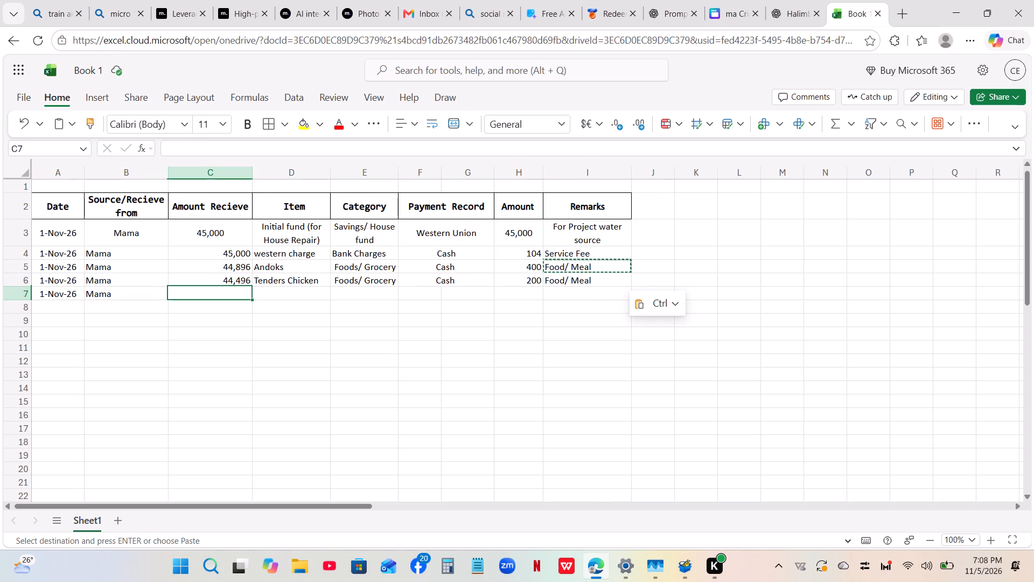
{"action": "key", "text": "Right"}
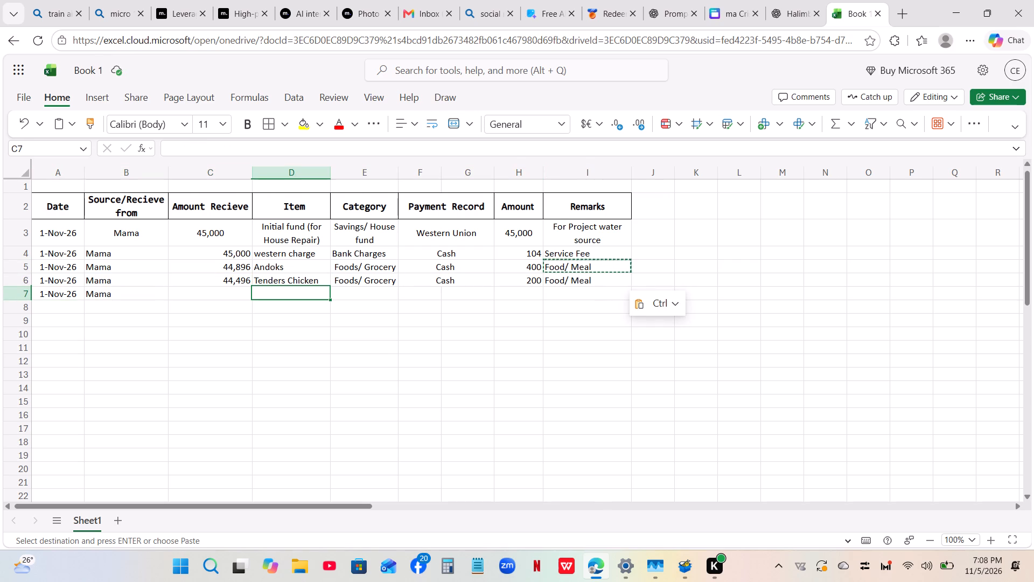
{"action": "key", "text": "Left"}
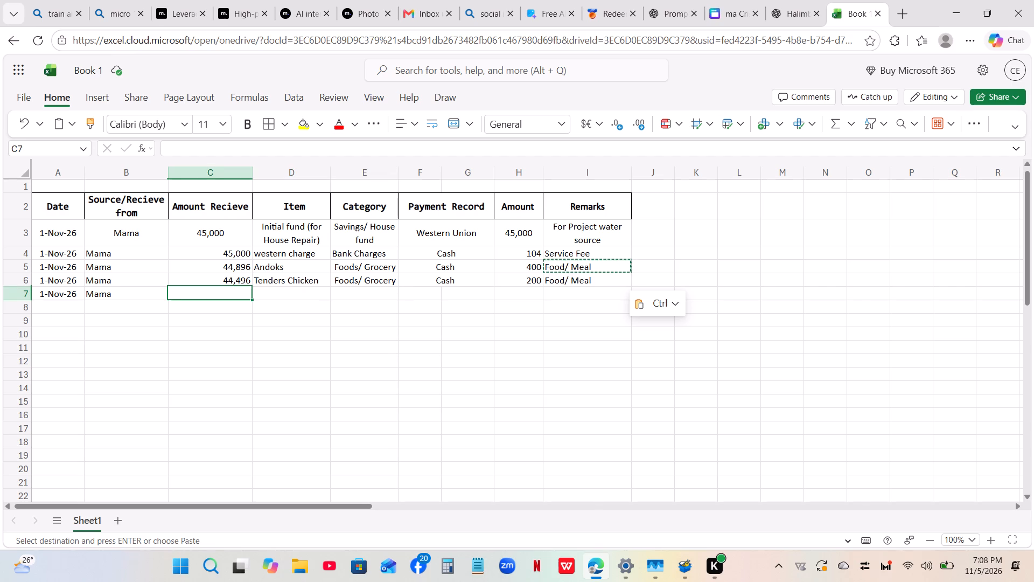
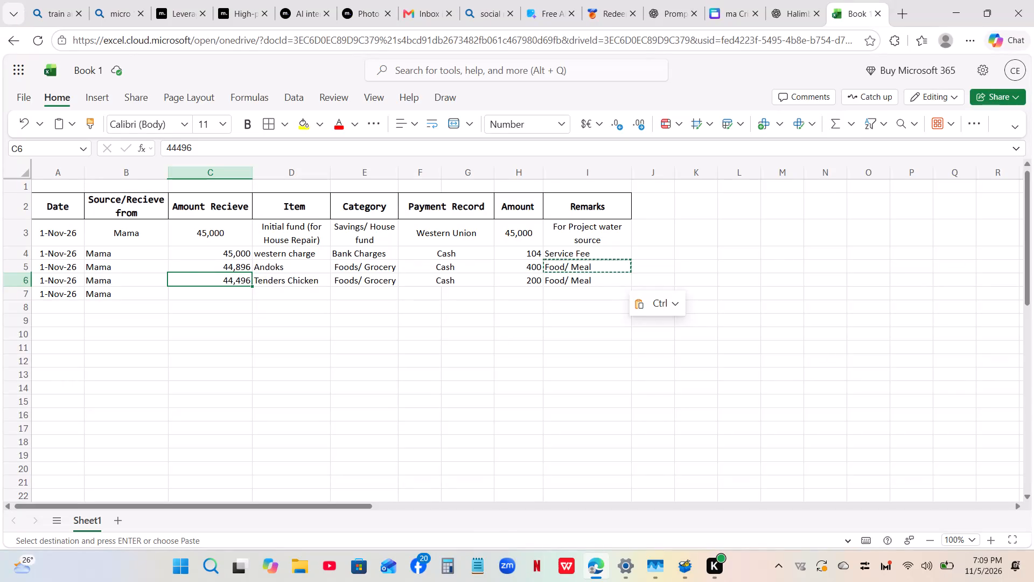
Copy the Amount Recieve value from C6 into C7 and change the fifth entry's value to 44,296.
{"action": "key", "text": "ctrl+c"}
{"action": "key", "text": "Down"}
{"action": "key", "text": "ctrl+v"}
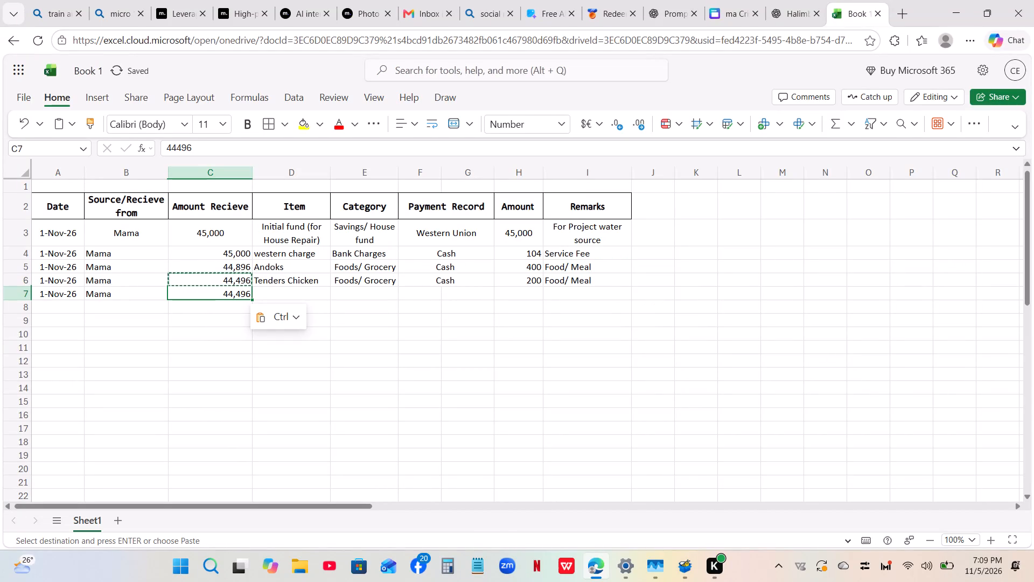
{"action": "triple_click", "coordinate": [241, 297]}
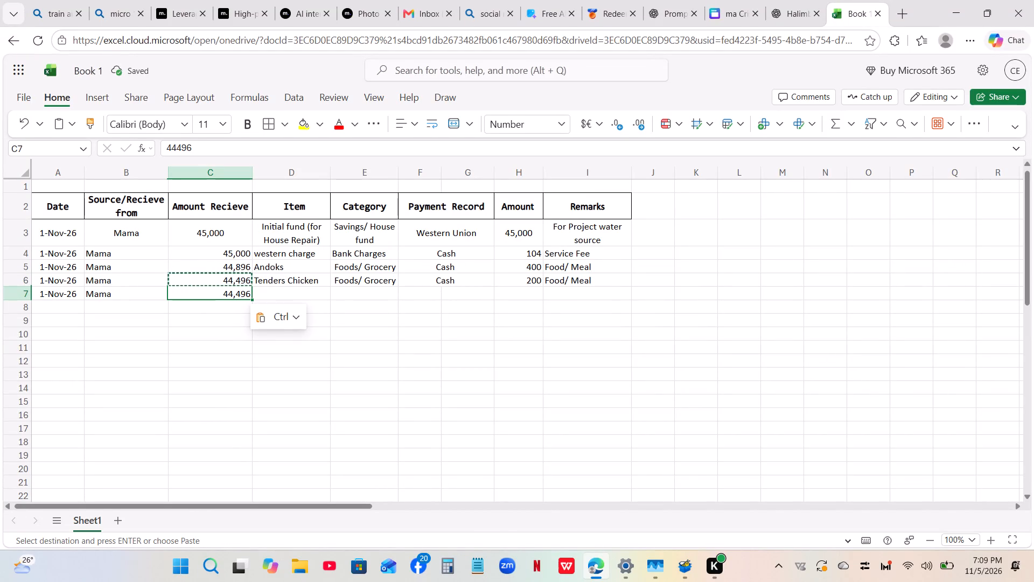
{"action": "left_click", "coordinate": [241, 297]}
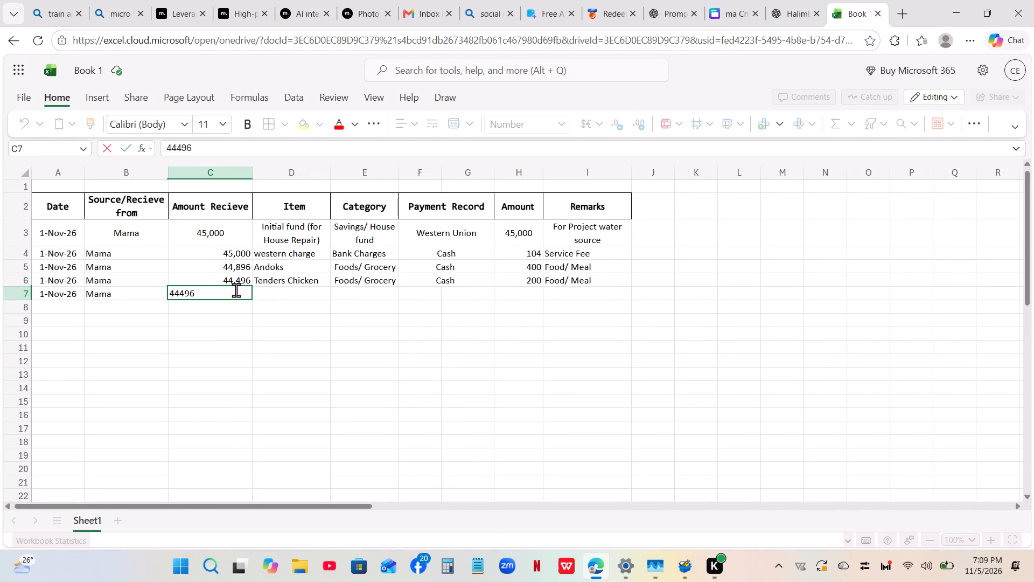
{"action": "key", "text": "BackSpace"}
{"action": "key", "text": "BackSpace"}
{"action": "key", "text": "BackSpace"}
{"action": "type", "text": "296"}
{"action": "key", "text": "Return"}
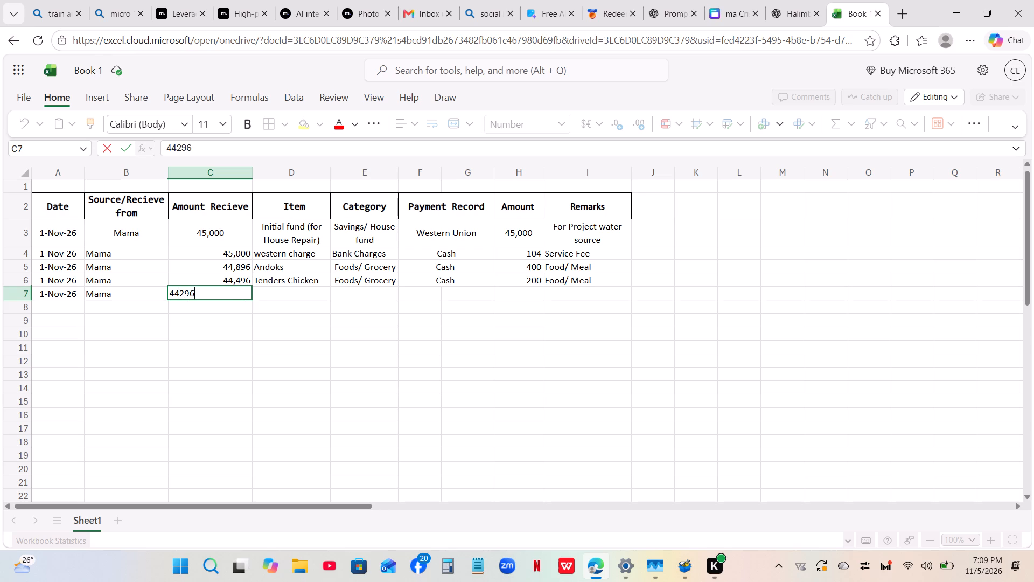
Enter "Baboy" as the fifth entry's item in cell D7.
{"action": "key", "text": "Up"}
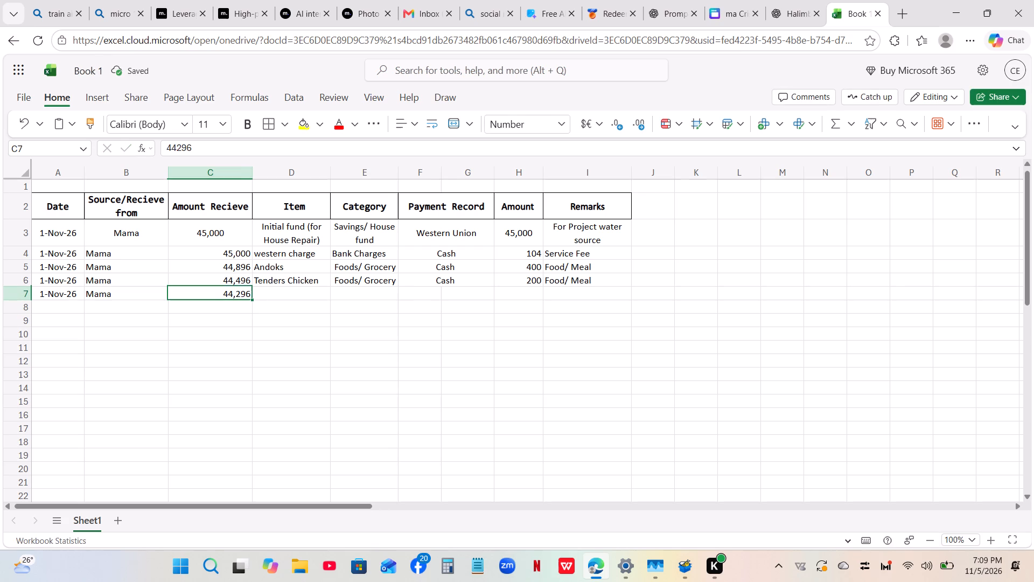
{"action": "key", "text": "Right"}
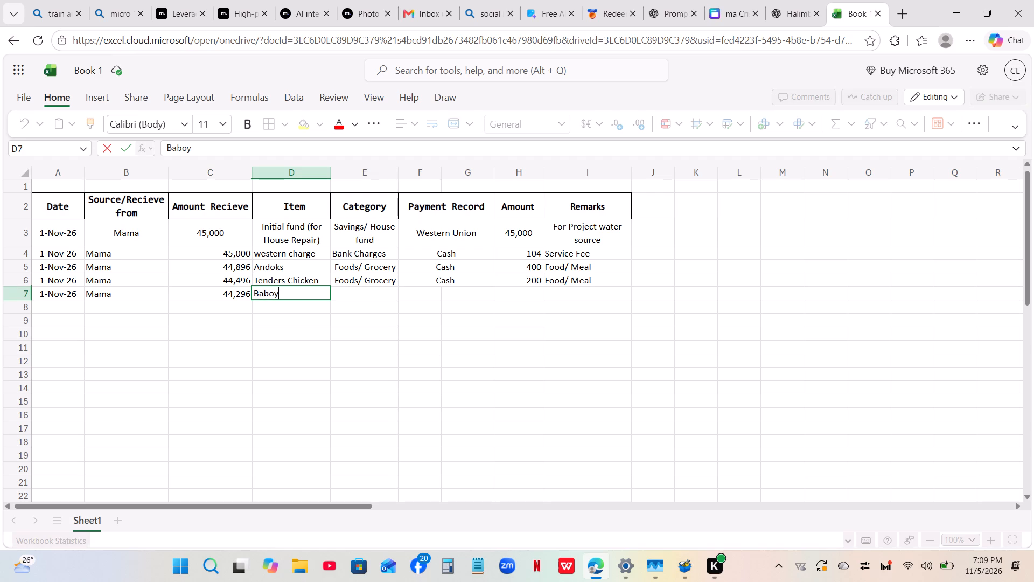
{"action": "key", "text": "Return"}
{"action": "key", "text": "BackSpace"}
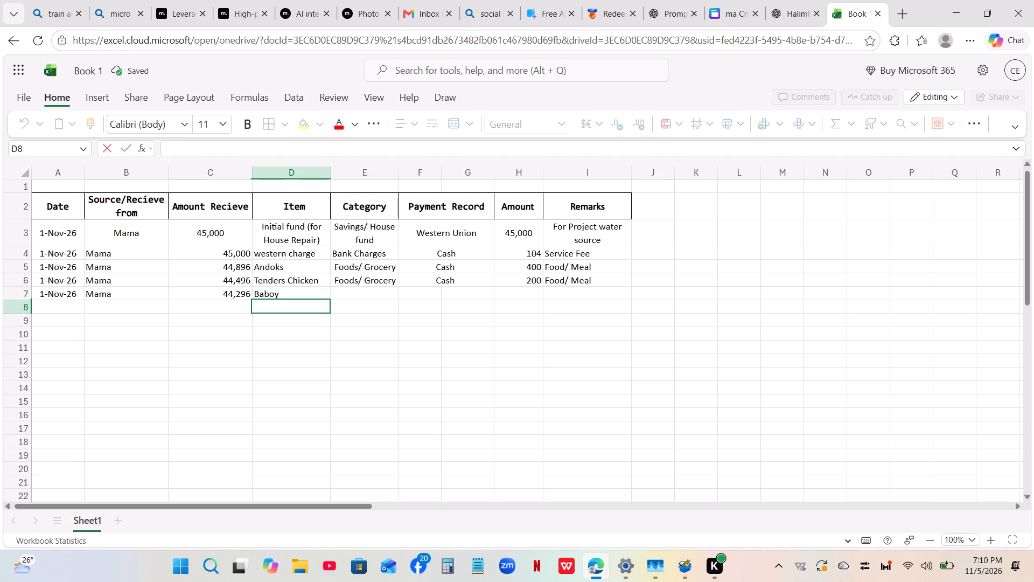
{"action": "key", "text": "Up"}
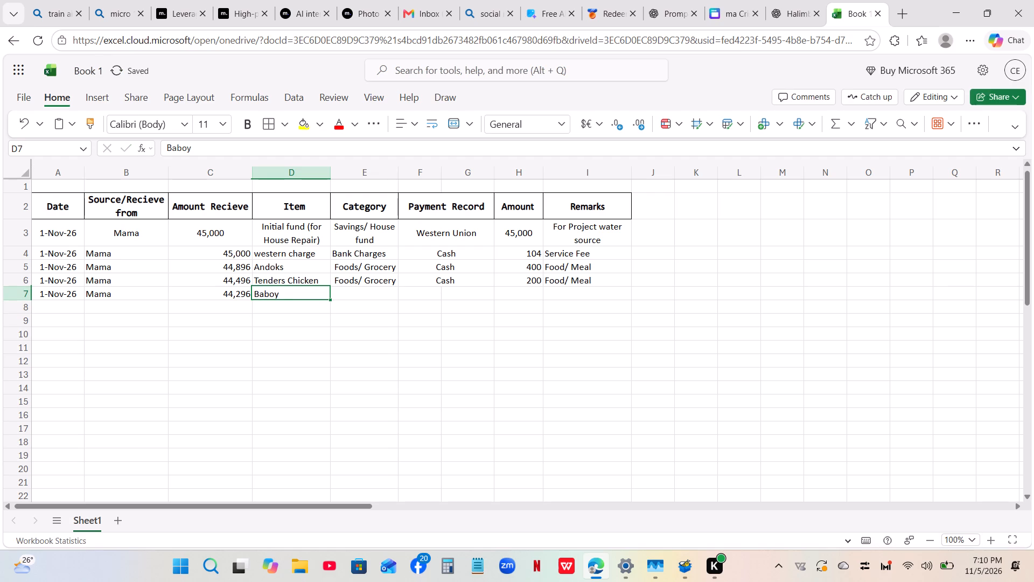
Copy the "Foods/ Grocery" category from cell E6 into cell E7 for the fifth entry.
{"action": "left_click", "coordinate": [350, 296]}
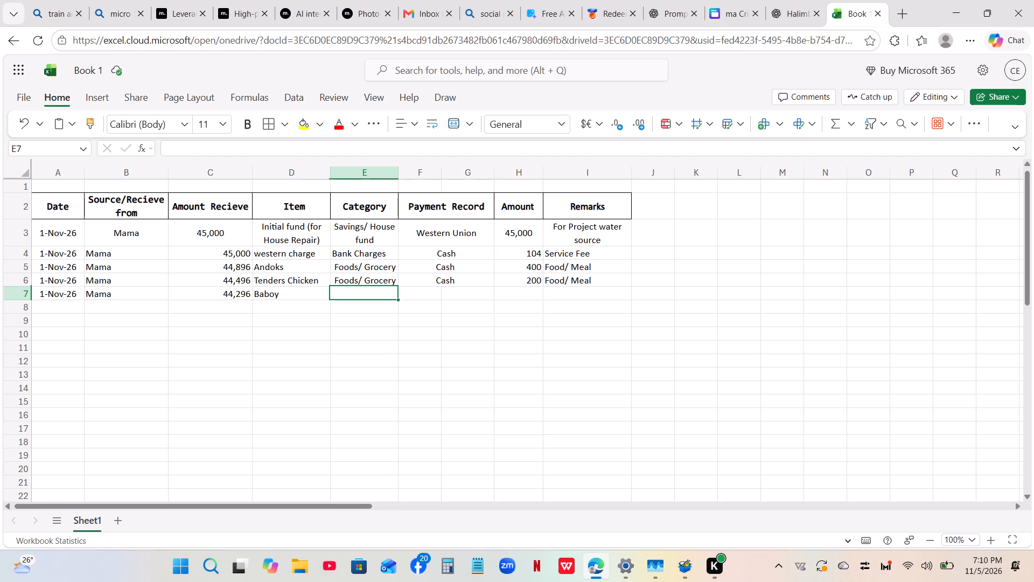
{"action": "key", "text": "Up"}
{"action": "key", "text": "ctrl+c"}
{"action": "key", "text": "Down"}
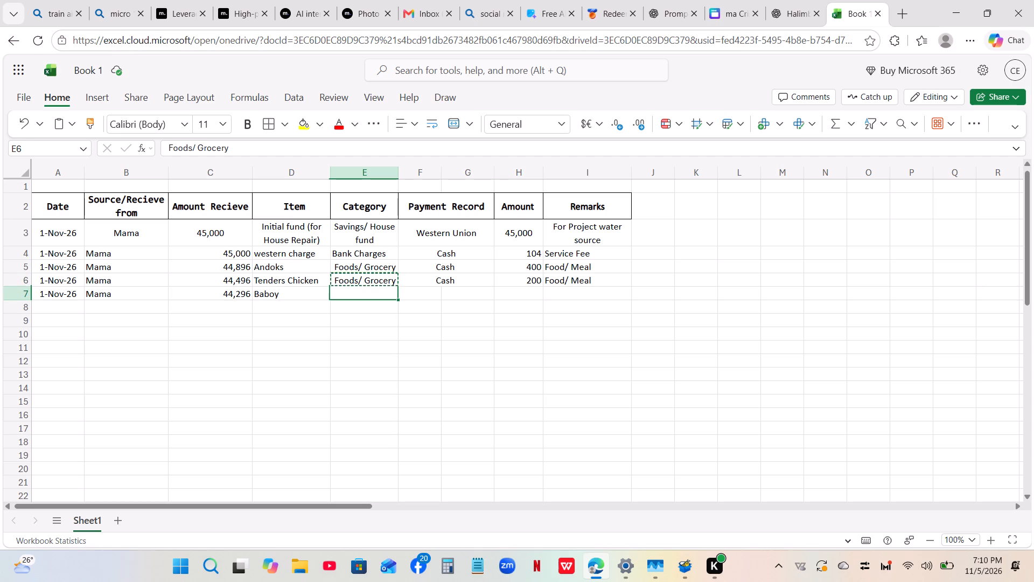
{"action": "key", "text": "ctrl+v"}
Copy the merged "Cash" payment record from row 6 into row 7 for the fifth entry.
{"action": "key", "text": "Right"}
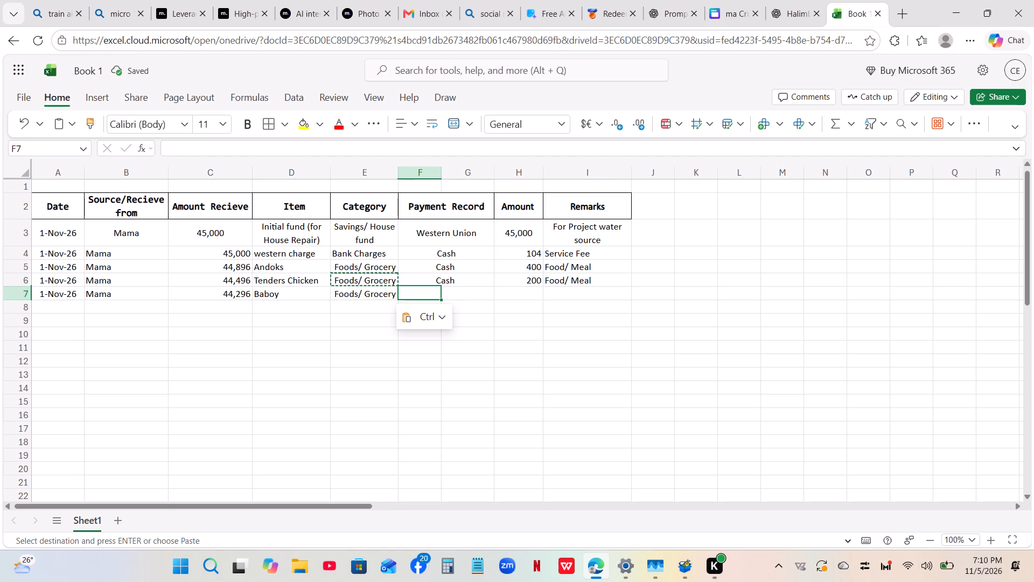
{"action": "key", "text": "Up"}
{"action": "key", "text": "ctrl+c"}
{"action": "key", "text": "Down"}
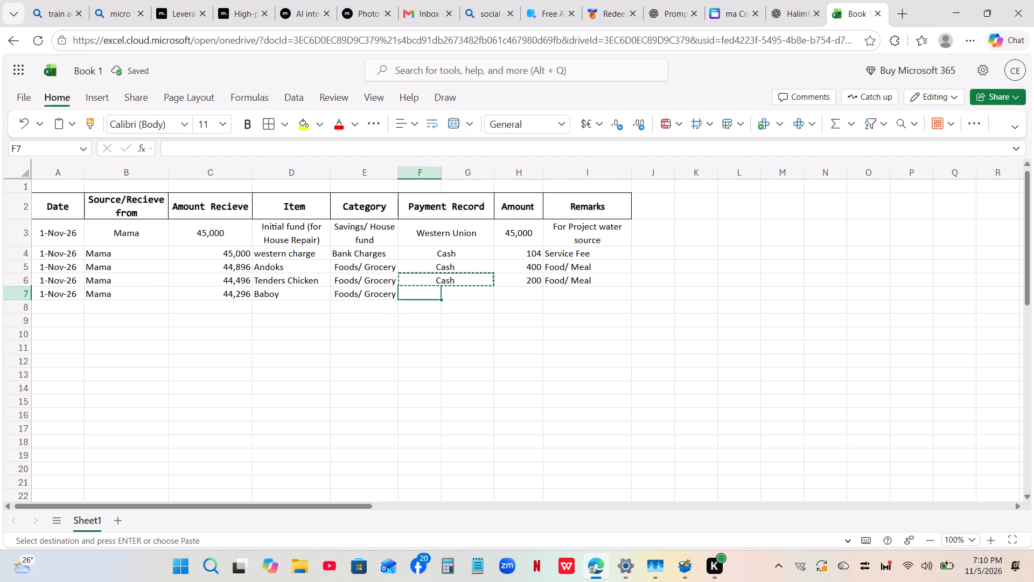
{"action": "key", "text": "ctrl+v"}
Enter 550 as the fifth entry's amount in cell H7.
{"action": "key", "text": "Right"}
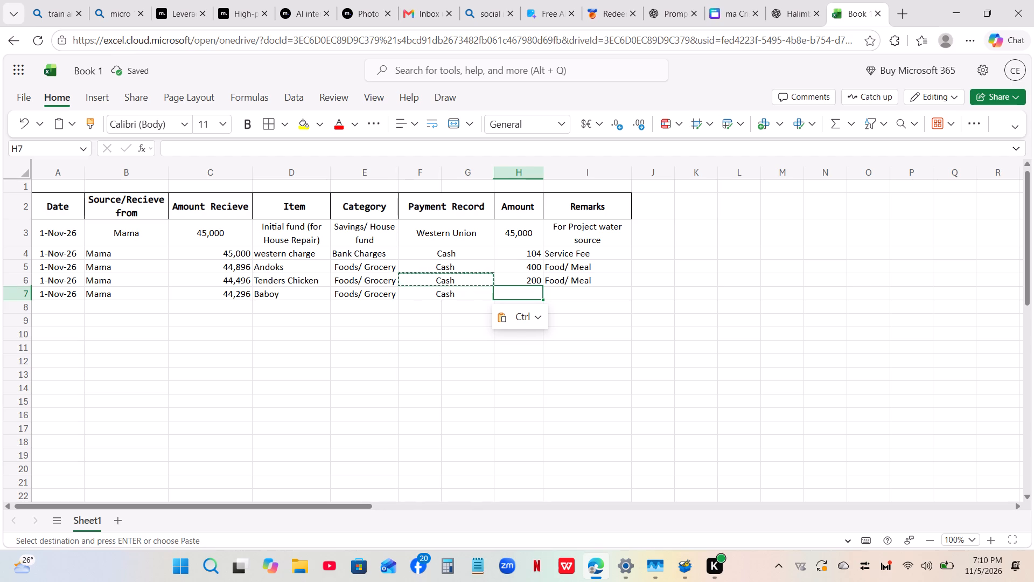
{"action": "key", "text": "Right"}
{"action": "key", "text": "Left"}
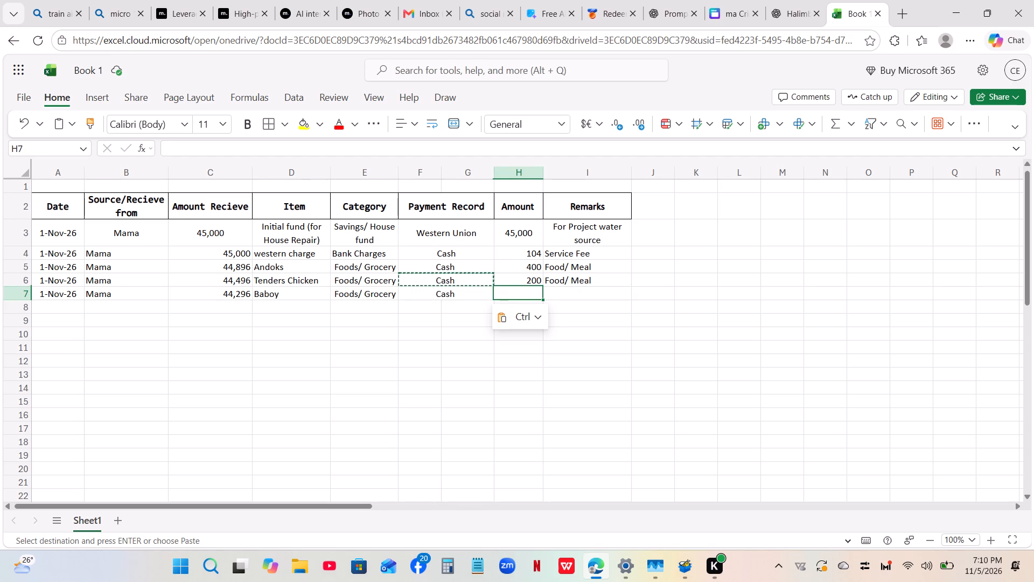
{"action": "type", "text": "550"}
{"action": "key", "text": "Return"}
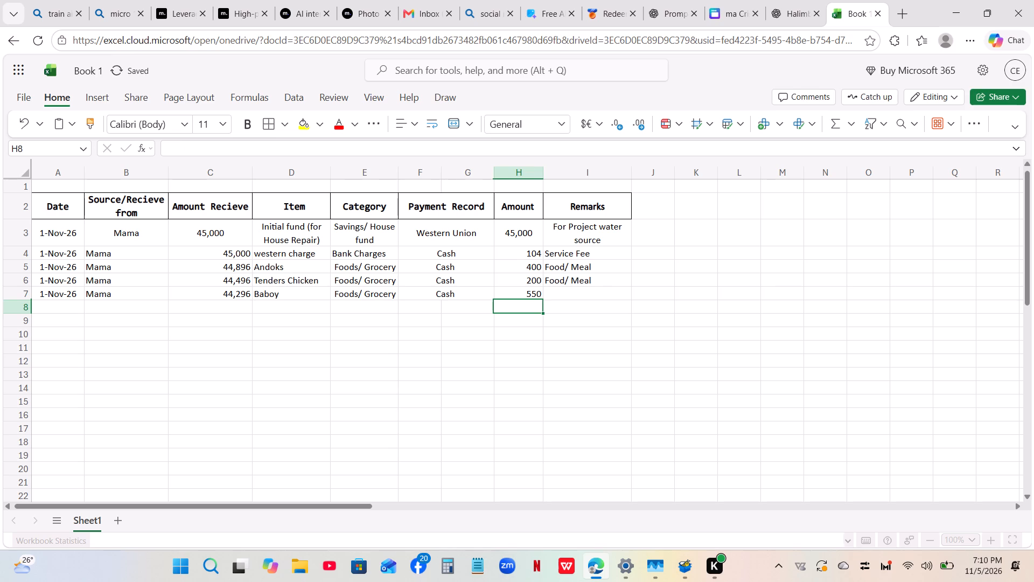
Copy the "Food/ Meal" remarks from cell I6 into cell I7 for the fifth entry.
{"action": "key", "text": "Up"}
{"action": "key", "text": "Right"}
{"action": "key", "text": "Up"}
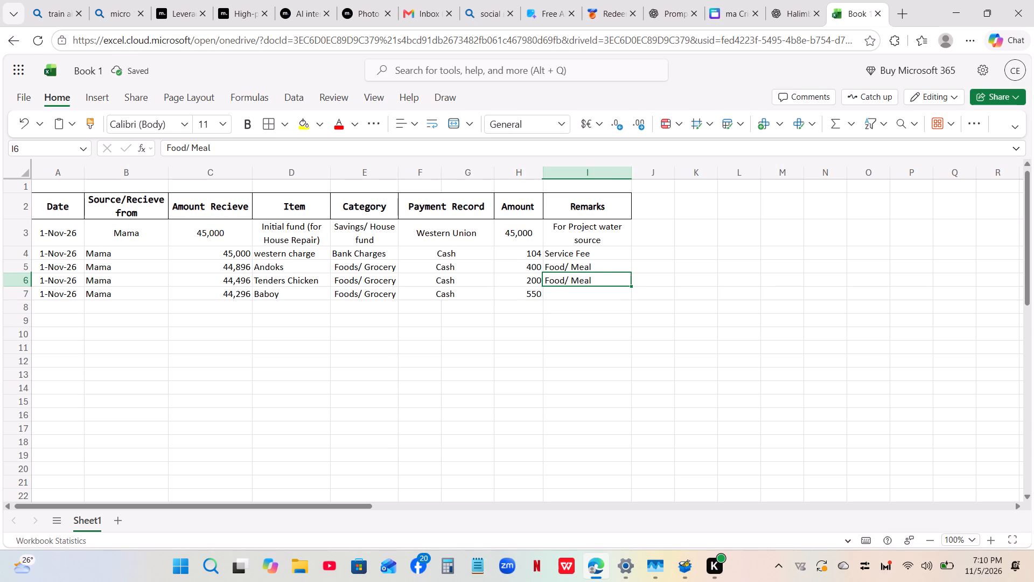
{"action": "key", "text": "ctrl+c"}
{"action": "key", "text": "Down"}
{"action": "key", "text": "ctrl+v"}
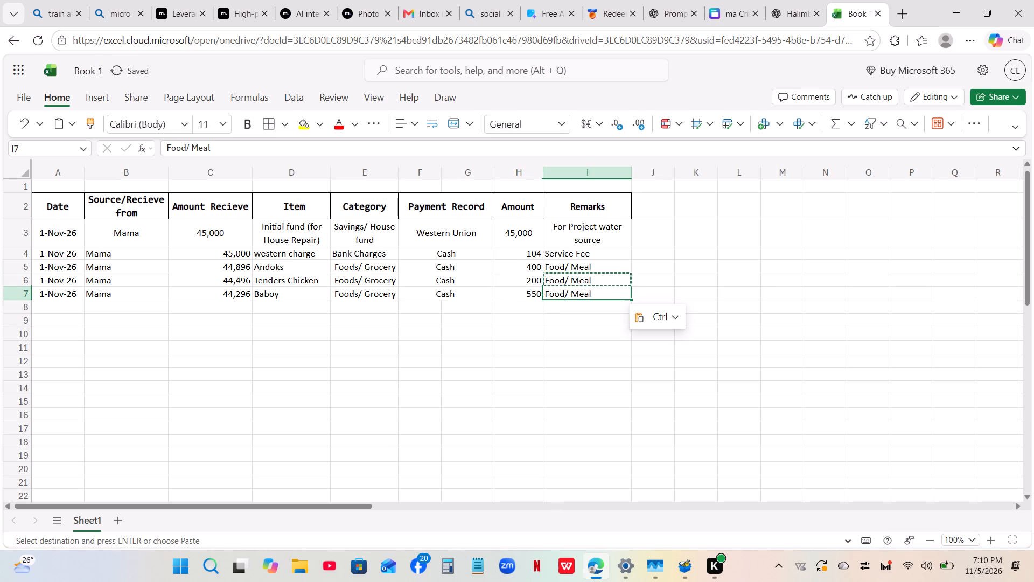
Copy the 1-Nov-26 date from cell A7 into cells A8 and A9 for the next two entries.
{"action": "key", "text": "Down"}
{"action": "key", "text": "Left"}
{"action": "key", "text": "Left"}
{"action": "key", "text": "Left"}
{"action": "key", "text": "Left"}
{"action": "key", "text": "Left"}
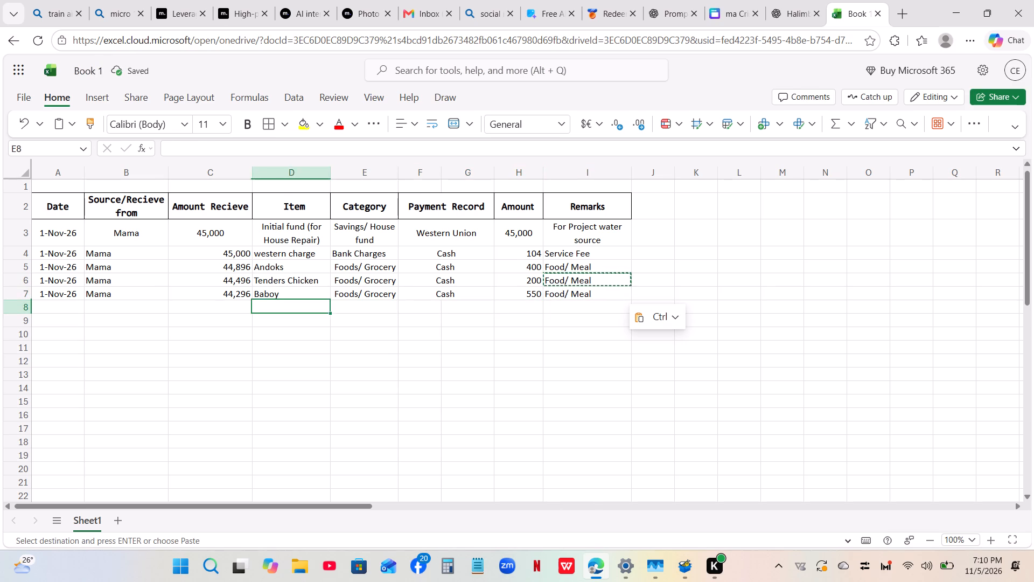
{"action": "key", "text": "Left"}
{"action": "key", "text": "Left"}
{"action": "key", "text": "Left"}
{"action": "key", "text": "Left"}
{"action": "key", "text": "Right"}
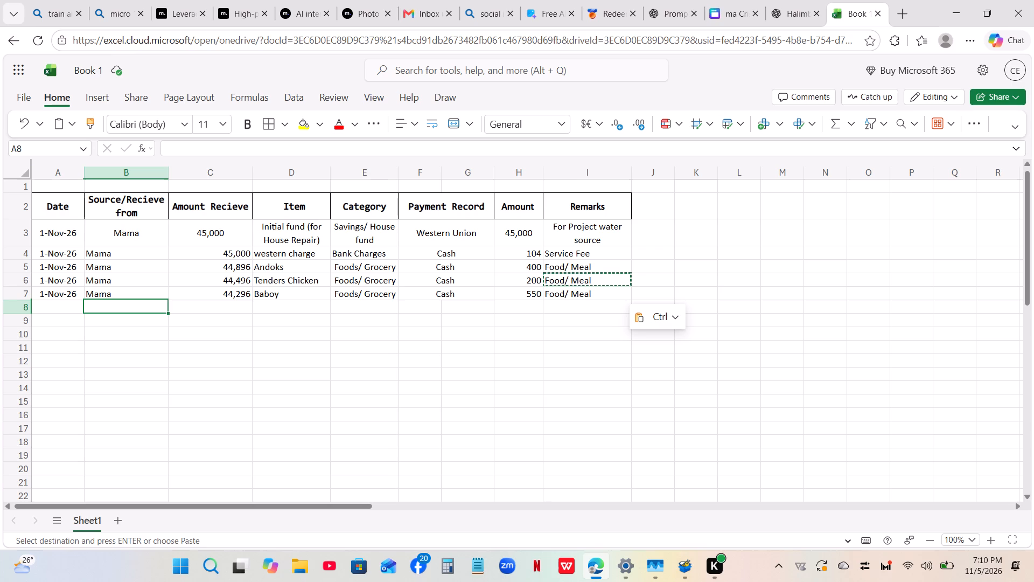
{"action": "key", "text": "Left"}
{"action": "key", "text": "Left"}
{"action": "key", "text": "Right"}
{"action": "key", "text": "Left"}
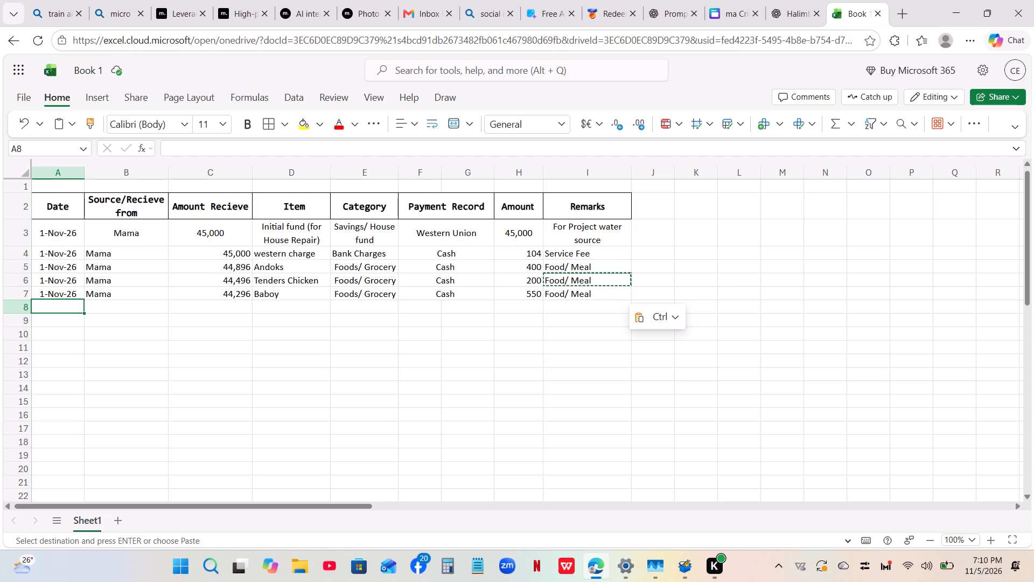
{"action": "key", "text": "Up"}
{"action": "key", "text": "ctrl+c"}
{"action": "key", "text": "Down"}
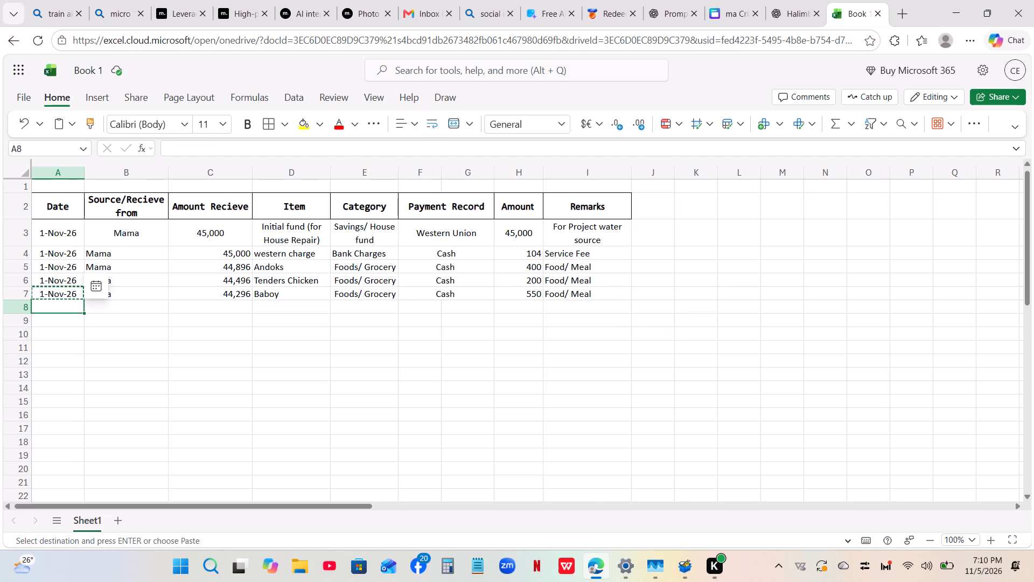
{"action": "key", "text": "ctrl+v"}
{"action": "key", "text": "Down"}
{"action": "key", "text": "ctrl+v"}
Copy the "Mama" source from cell B7 into cells B8 and B9.
{"action": "key", "text": "Up"}
{"action": "key", "text": "Right"}
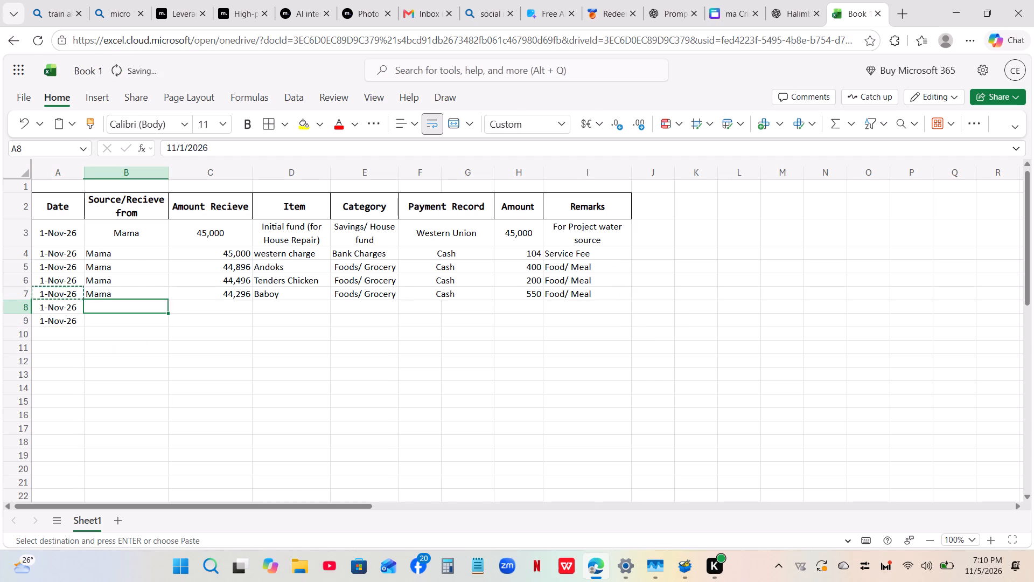
{"action": "key", "text": "Up"}
{"action": "key", "text": "ctrl+c"}
{"action": "key", "text": "Down"}
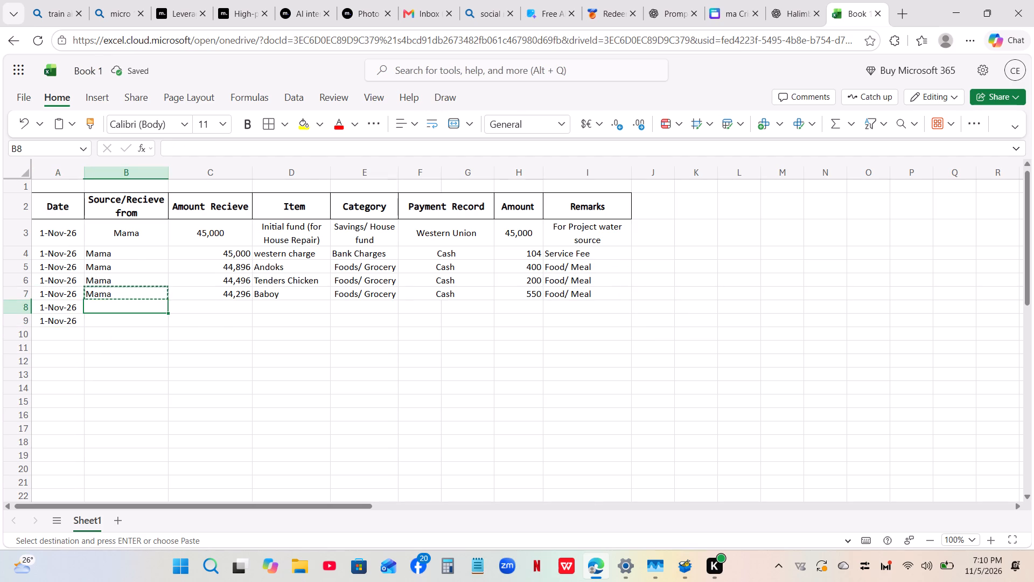
{"action": "key", "text": "ctrl+v"}
{"action": "key", "text": "Down"}
{"action": "key", "text": "ctrl+v"}
Enter 43,746 as the sixth entry's Amount Recieve in cell C8.
{"action": "key", "text": "Up"}
{"action": "key", "text": "Right"}
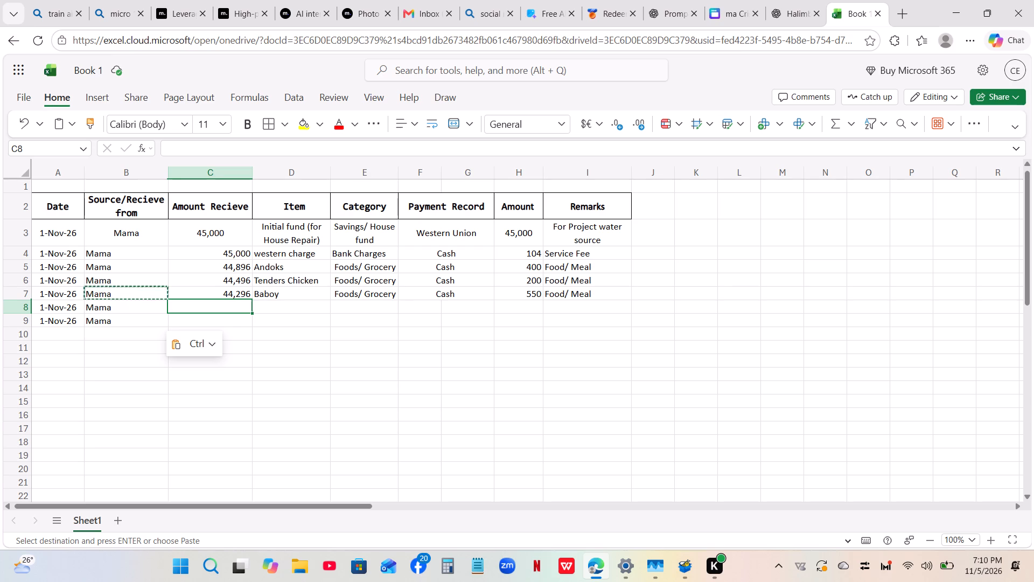
{"action": "type", "text": "43"}
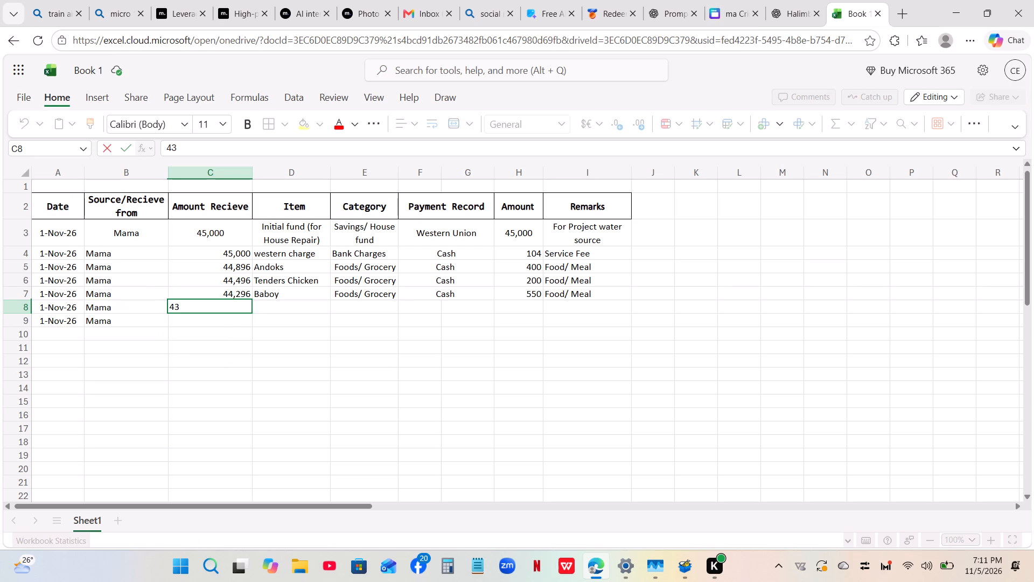
{"action": "key", "text": "comma"}
{"action": "key", "text": "7"}
{"action": "type", "text": "46"}
{"action": "key", "text": "Return"}
Enter "Gas" as the sixth entry's item in cell D8.
{"action": "key", "text": "Up"}
{"action": "key", "text": "Right"}
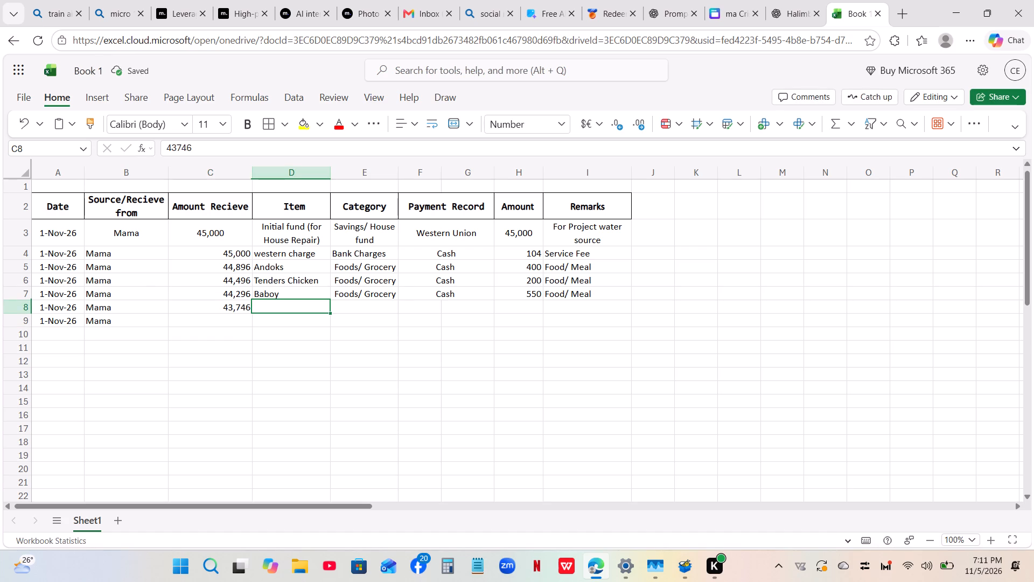
{"action": "key", "text": "g"}
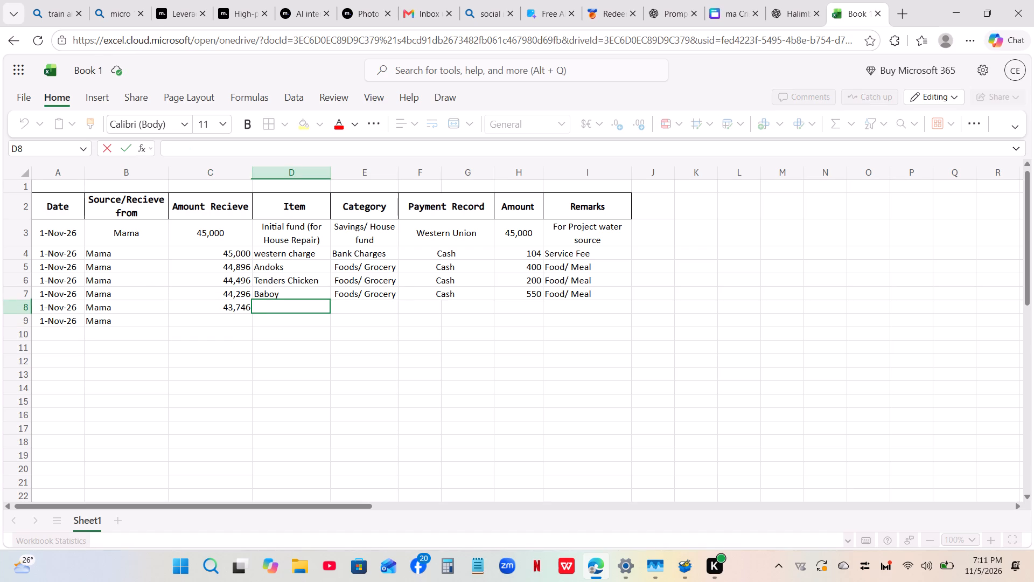
{"action": "type", "text": "as"}
{"action": "key", "text": "Return"}
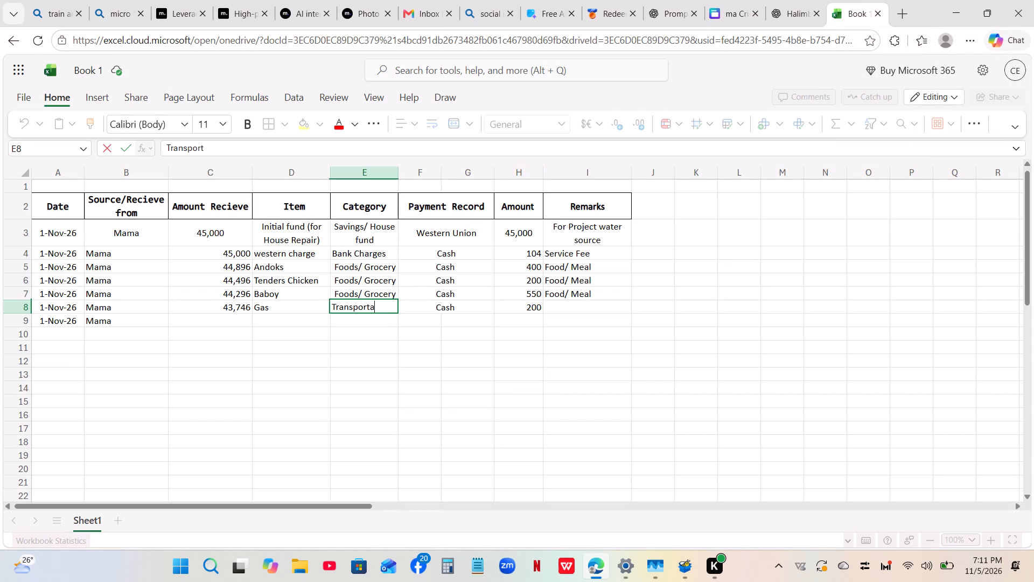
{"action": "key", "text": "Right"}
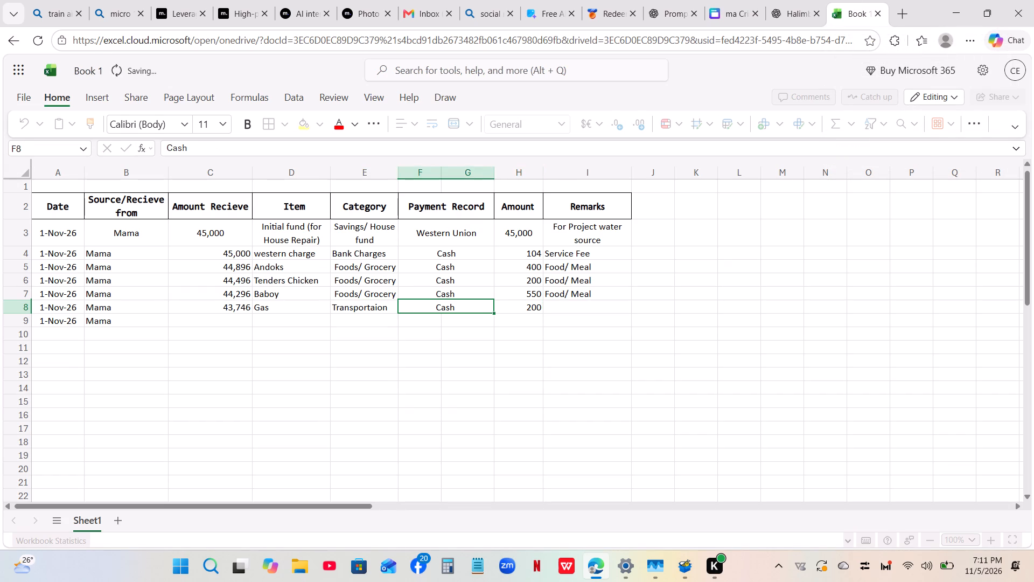
Check ChatGPT's suggested remark for gas and enter "Fuel Expense" as the Gas entry's Remarks in cell I8.
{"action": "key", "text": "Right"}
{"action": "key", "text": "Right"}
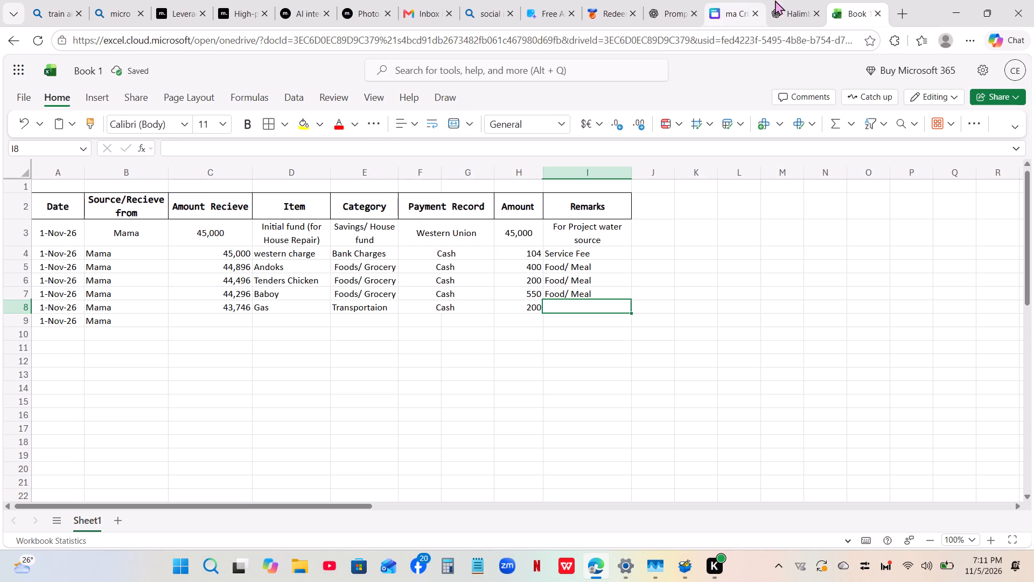
{"action": "left_click", "coordinate": [786, 0]}
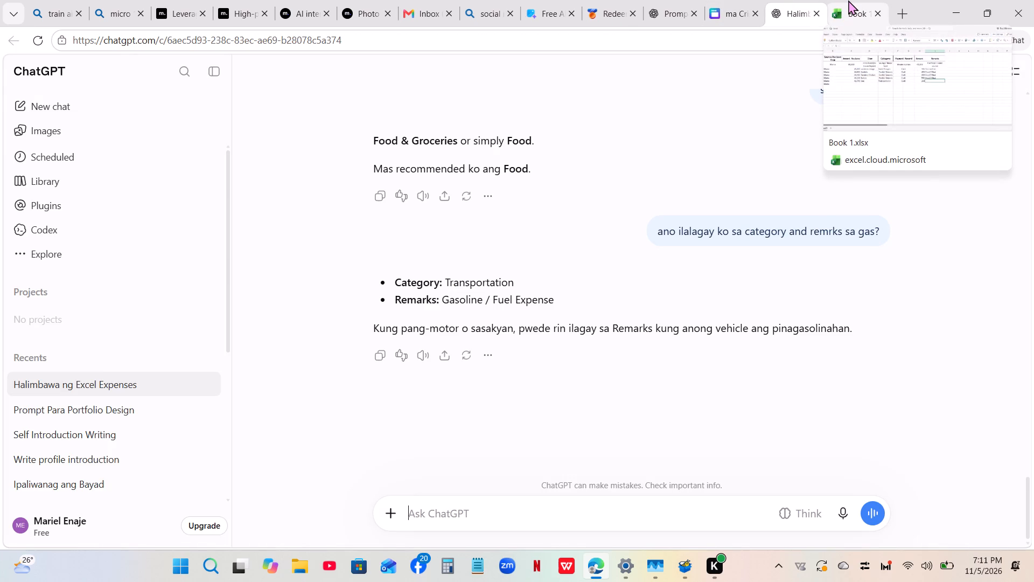
{"action": "left_click", "coordinate": [848, 0]}
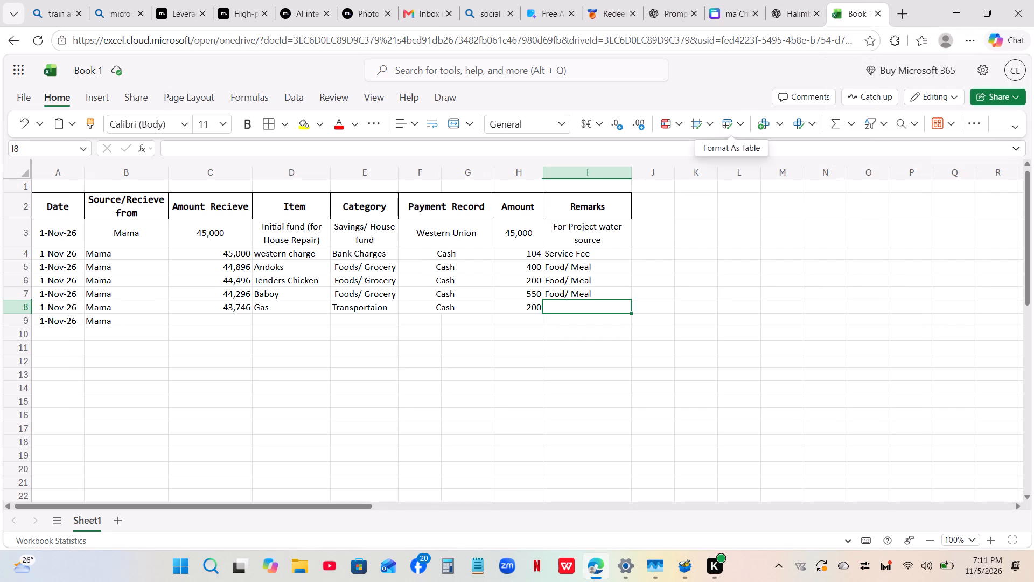
{"action": "type", "text": "fu"}
{"action": "key", "text": "BackSpace"}
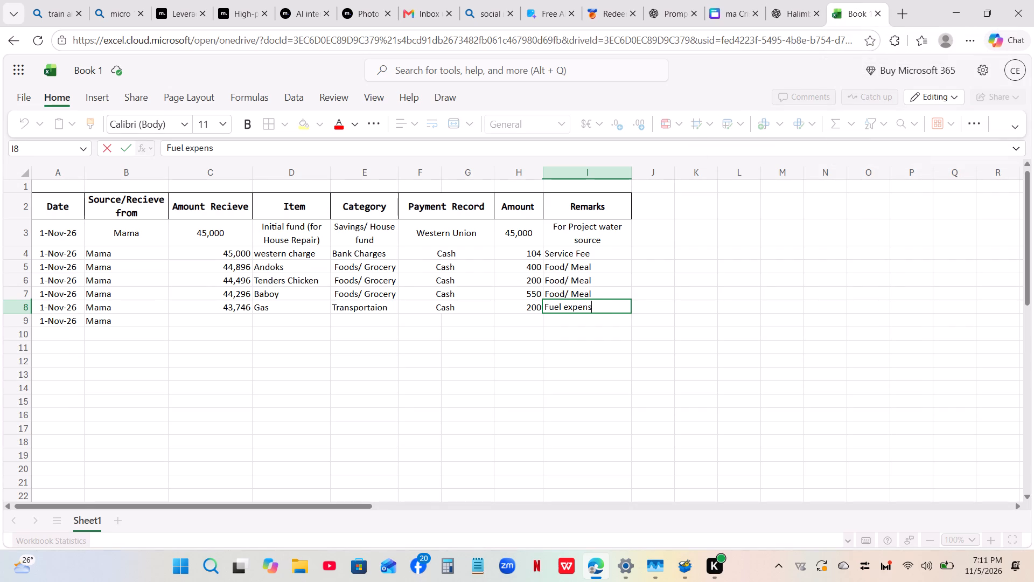
{"action": "left_click", "coordinate": [569, 311]}
{"action": "key", "text": "BackSpace"}
{"action": "key", "text": "Return"}
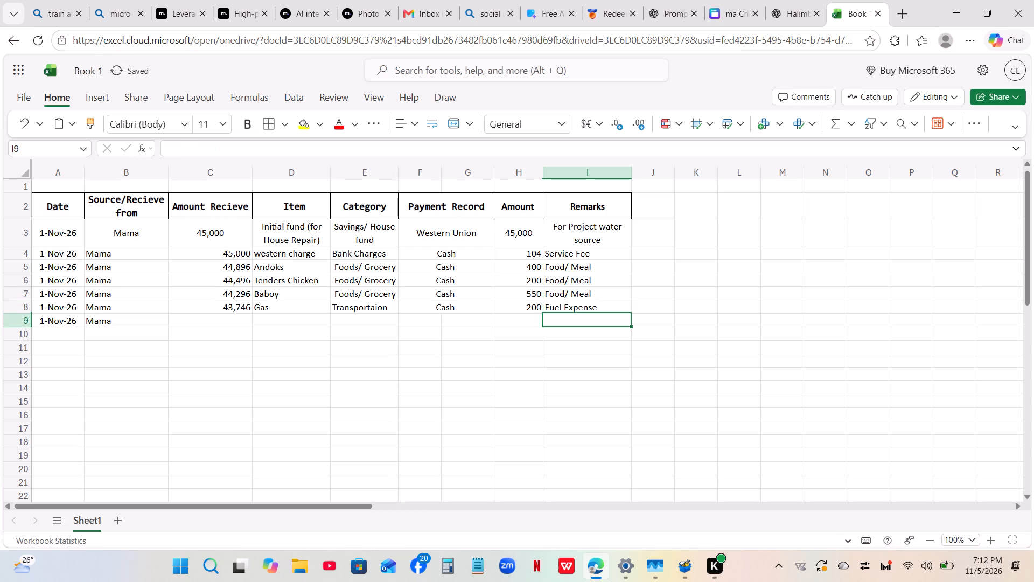
Enter 43,546 as the seventh entry's Amount Recieve in cell C9.
{"action": "key", "text": "Left"}
{"action": "key", "text": "Left"}
{"action": "key", "text": "Left"}
{"action": "key", "text": "Left"}
{"action": "key", "text": "Left"}
{"action": "key", "text": "Left"}
{"action": "key", "text": "Right"}
{"action": "key", "text": "Left"}
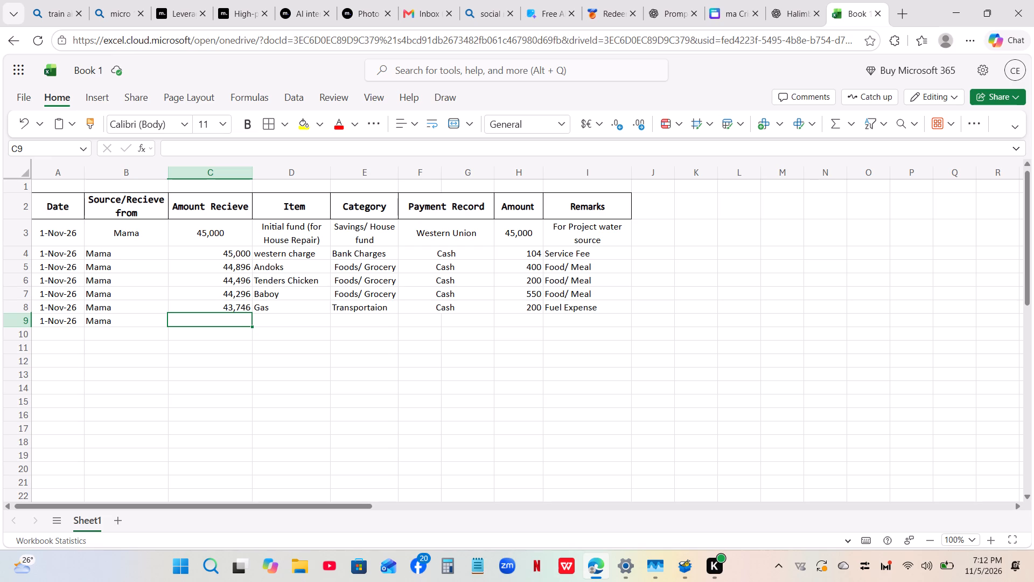
{"action": "type", "text": "43,"}
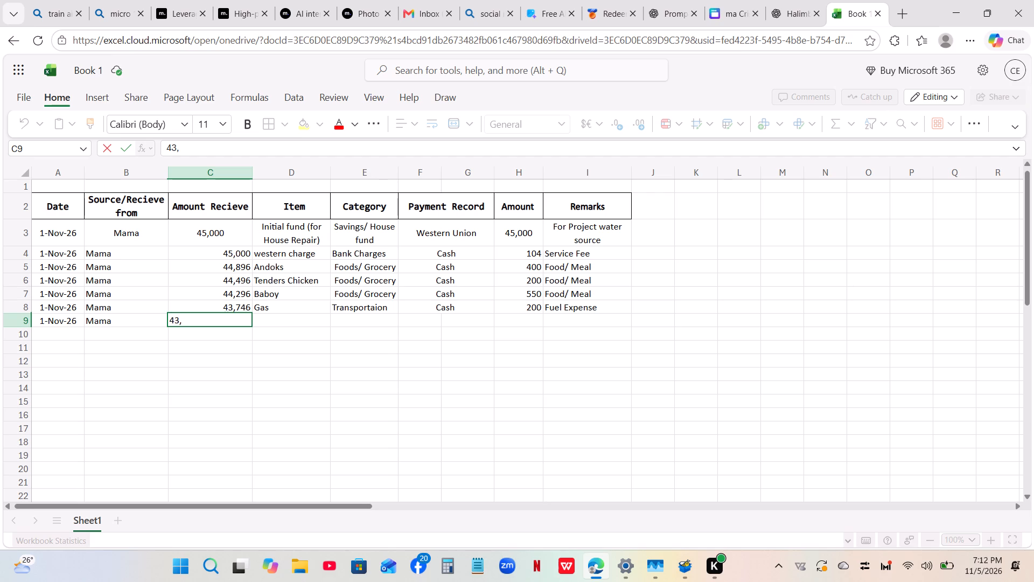
{"action": "type", "text": "546"}
{"action": "key", "text": "Return"}
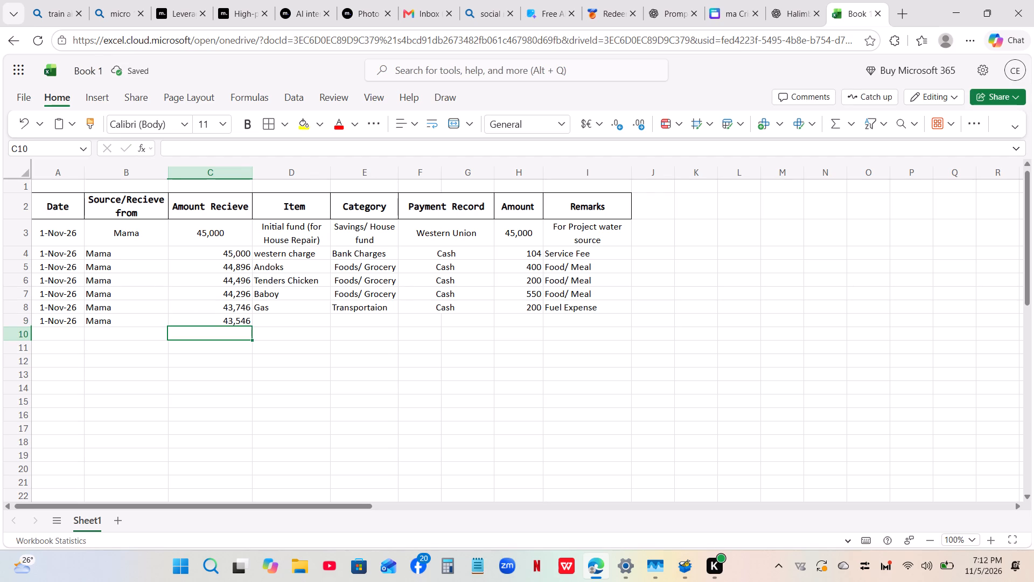
Enter "Hose" as the seventh entry's item in cell D9.
{"action": "key", "text": "Right"}
{"action": "key", "text": "Up"}
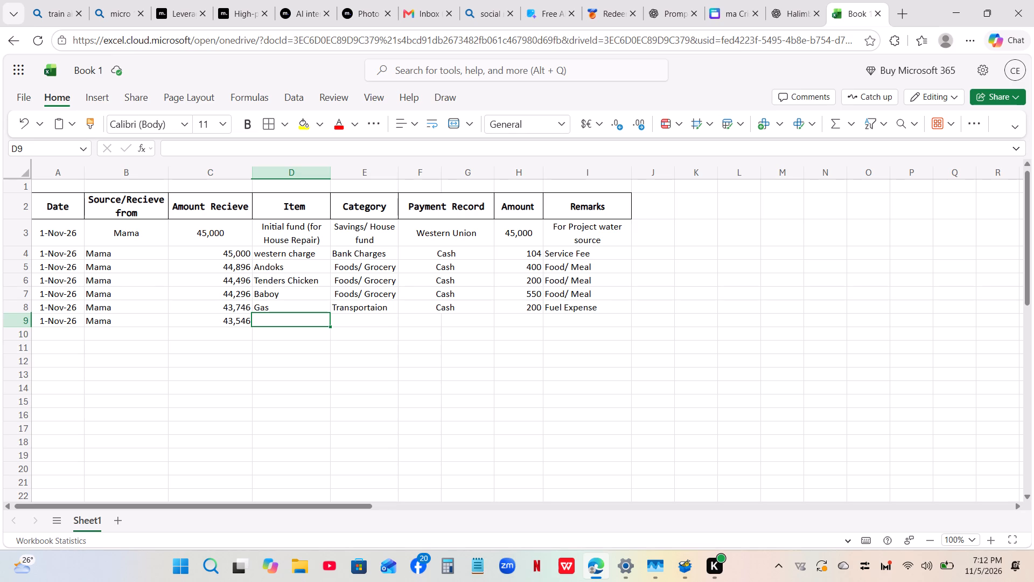
{"action": "type", "text": "hos"}
{"action": "key", "text": "BackSpace"}
{"action": "key", "text": "BackSpace"}
{"action": "key", "text": "BackSpace"}
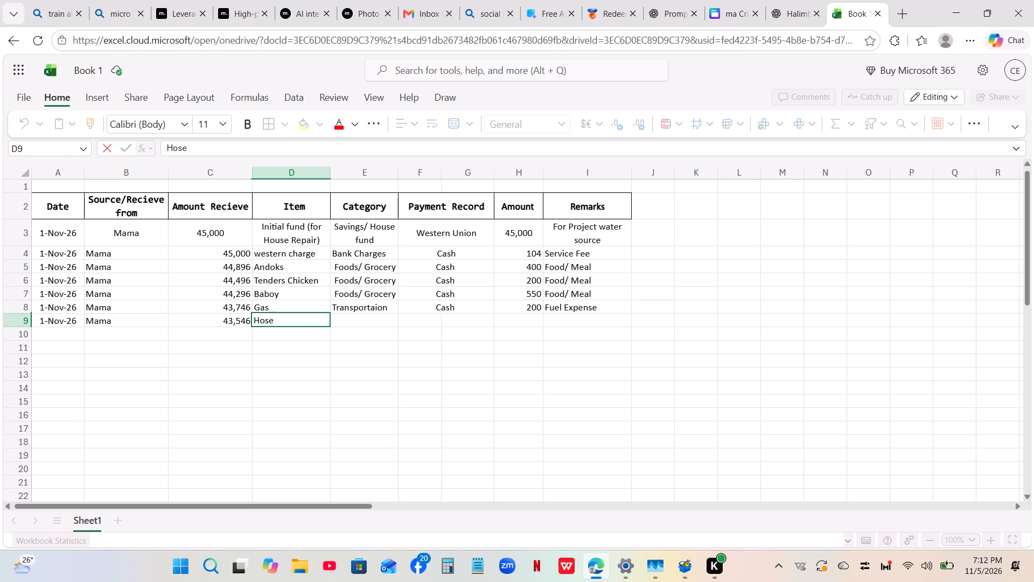
{"action": "key", "text": "Right"}
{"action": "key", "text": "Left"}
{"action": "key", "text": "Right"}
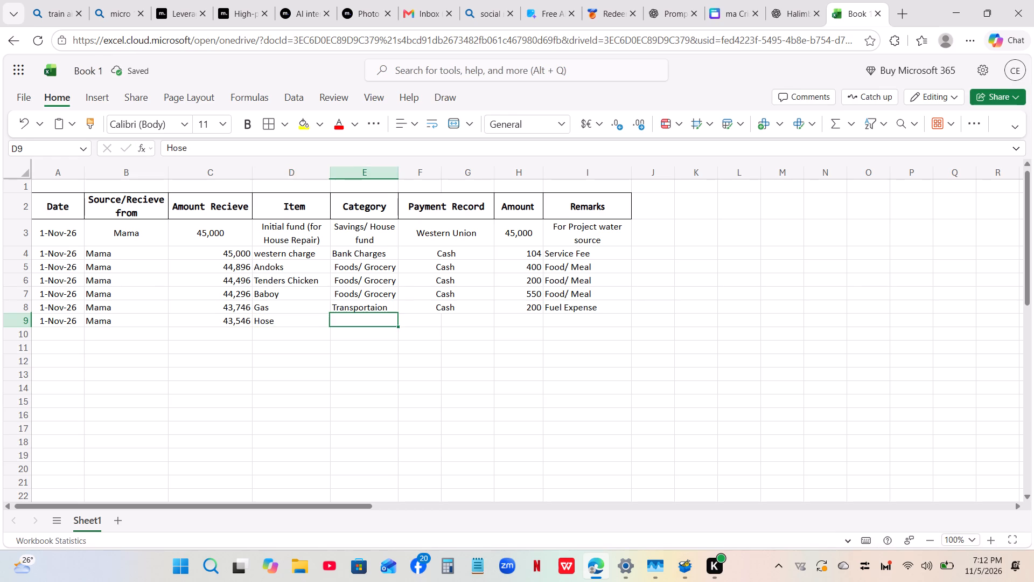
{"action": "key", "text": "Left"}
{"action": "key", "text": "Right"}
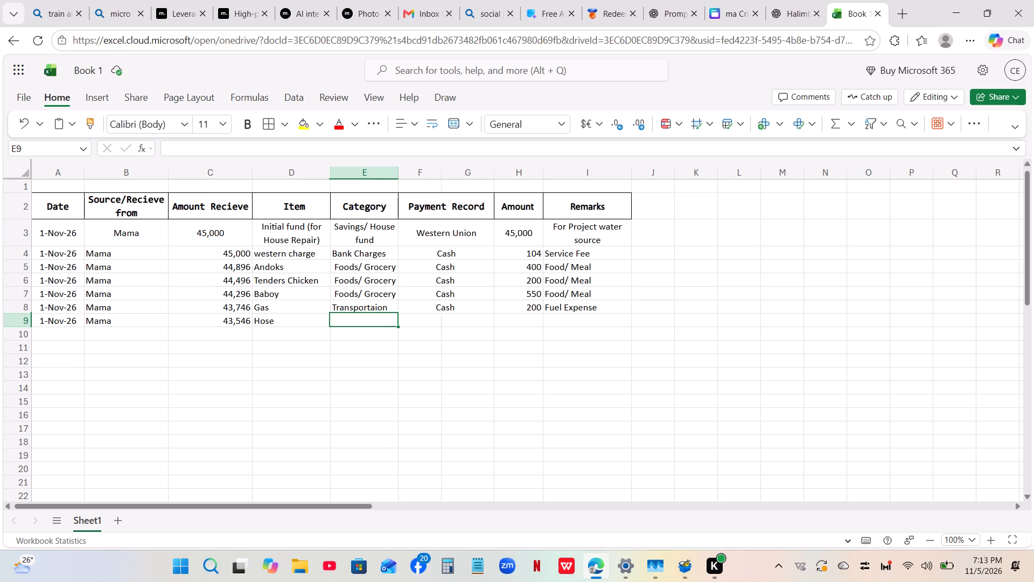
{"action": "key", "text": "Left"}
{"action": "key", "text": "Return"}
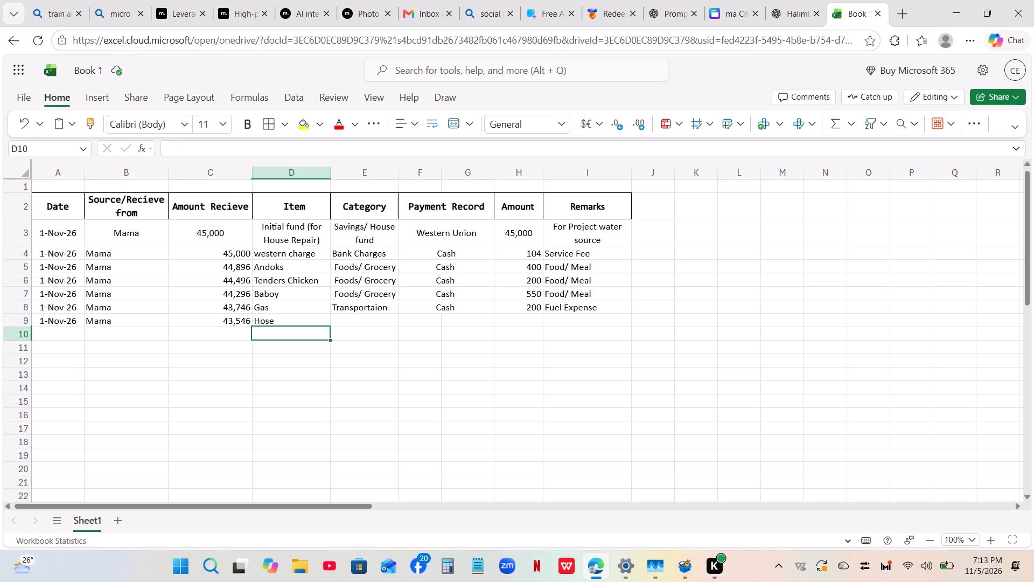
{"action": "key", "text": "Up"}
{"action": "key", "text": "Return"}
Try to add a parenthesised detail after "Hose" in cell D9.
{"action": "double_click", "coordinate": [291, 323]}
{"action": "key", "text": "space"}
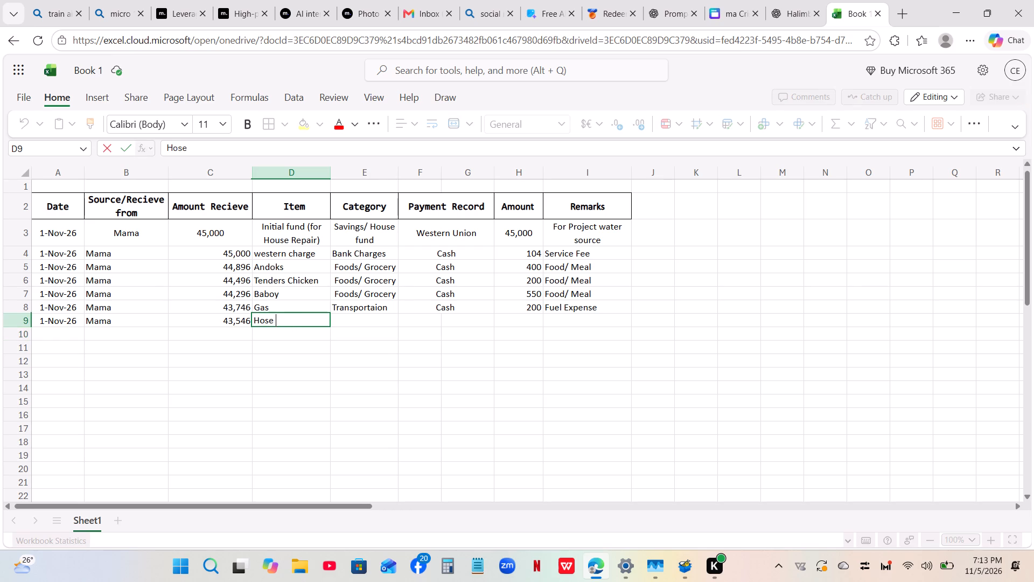
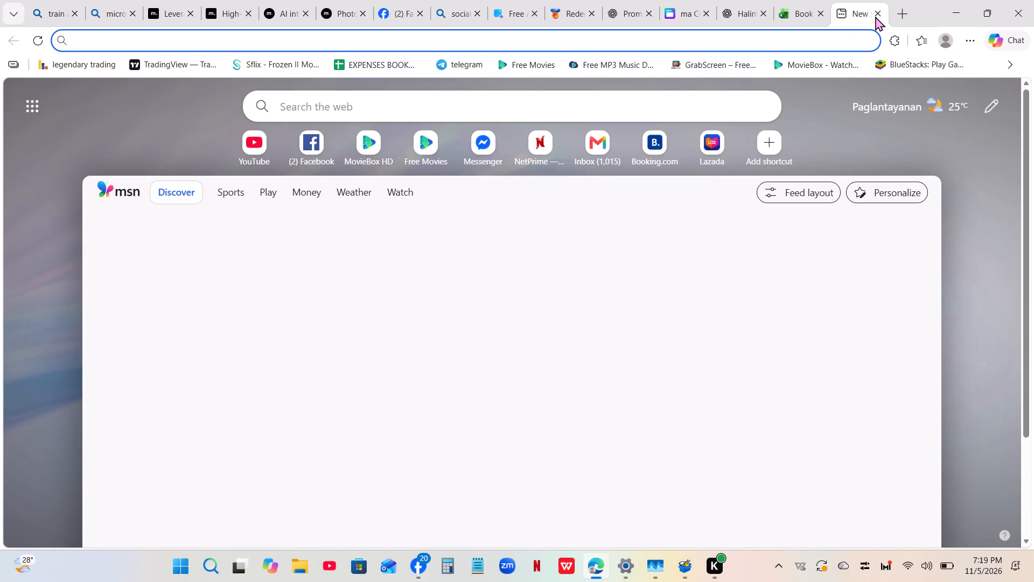
{"action": "left_click", "coordinate": [875, 15]}
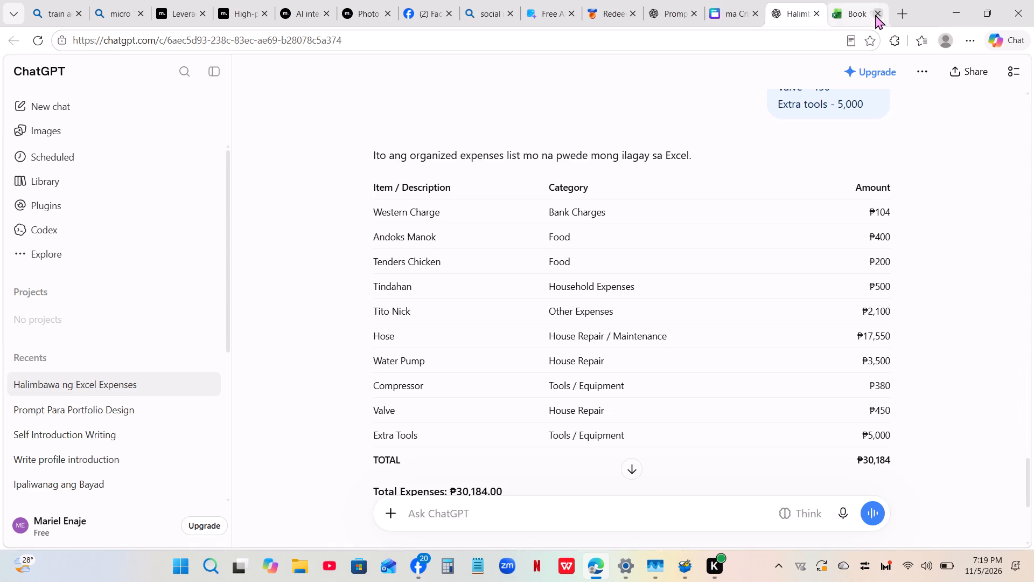
{"action": "left_click", "coordinate": [854, 9]}
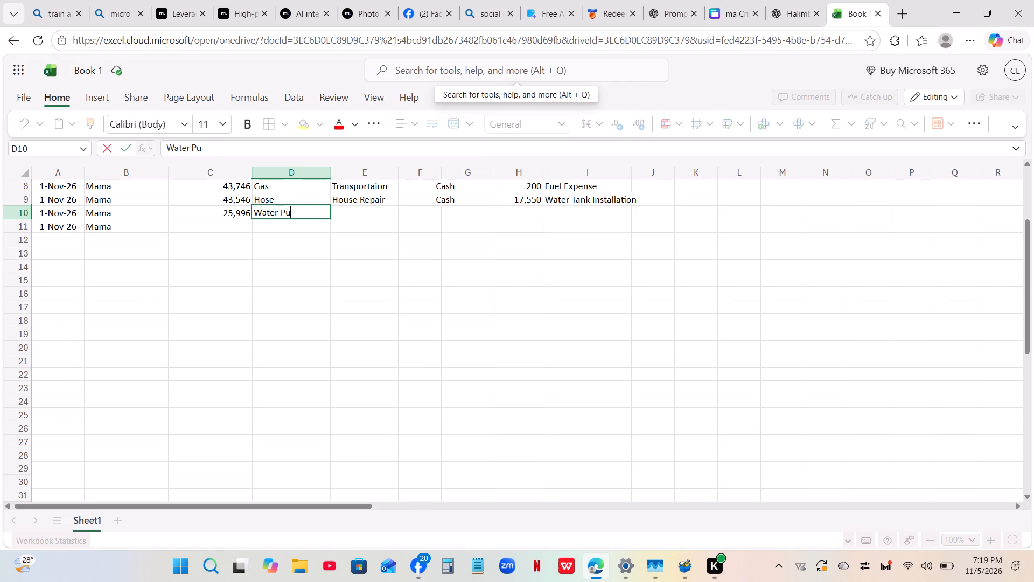
{"action": "key", "text": "Return"}
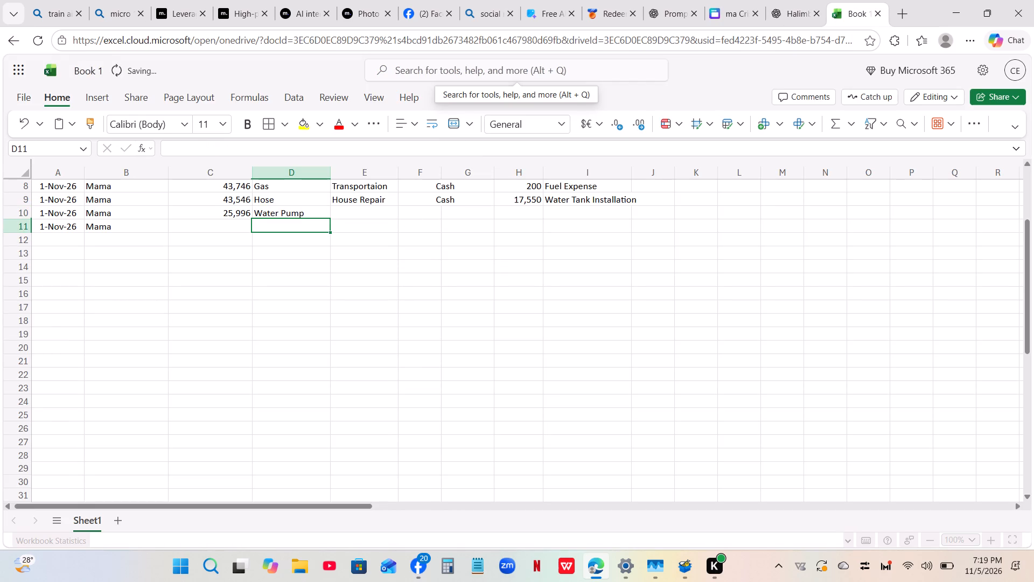
Copy the House Repair category and the Cash payment record from row 9 into row 10.
{"action": "key", "text": "Up"}
{"action": "key", "text": "Right"}
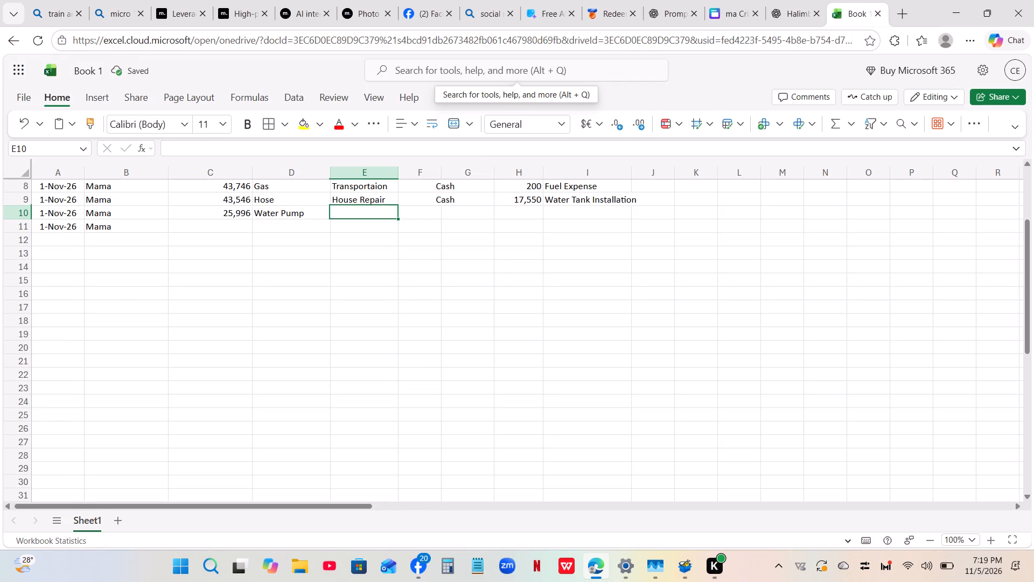
{"action": "key", "text": "Up"}
{"action": "key", "text": "ctrl+c"}
{"action": "key", "text": "Down"}
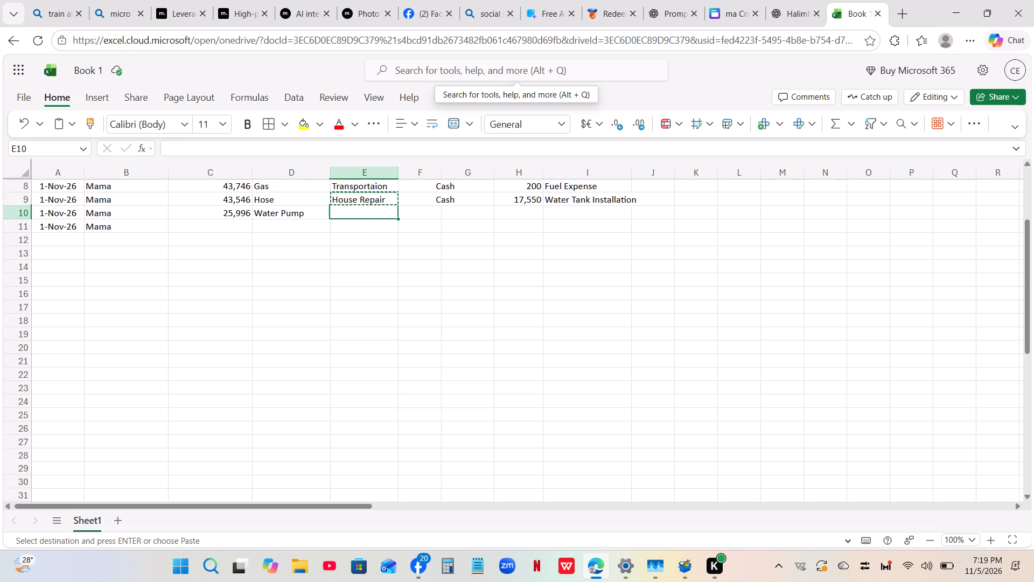
{"action": "key", "text": "ctrl+v"}
{"action": "key", "text": "Right"}
{"action": "key", "text": "Up"}
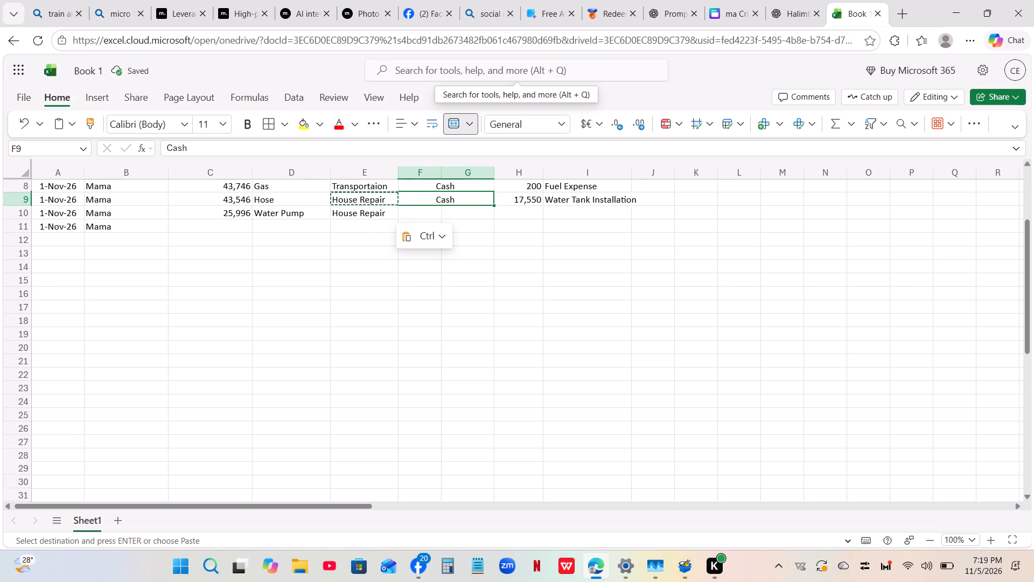
{"action": "key", "text": "ctrl+c"}
{"action": "key", "text": "Down"}
{"action": "key", "text": "ctrl+v"}
Enter 3,500 as the Water Pump amount in H10.
{"action": "key", "text": "Right"}
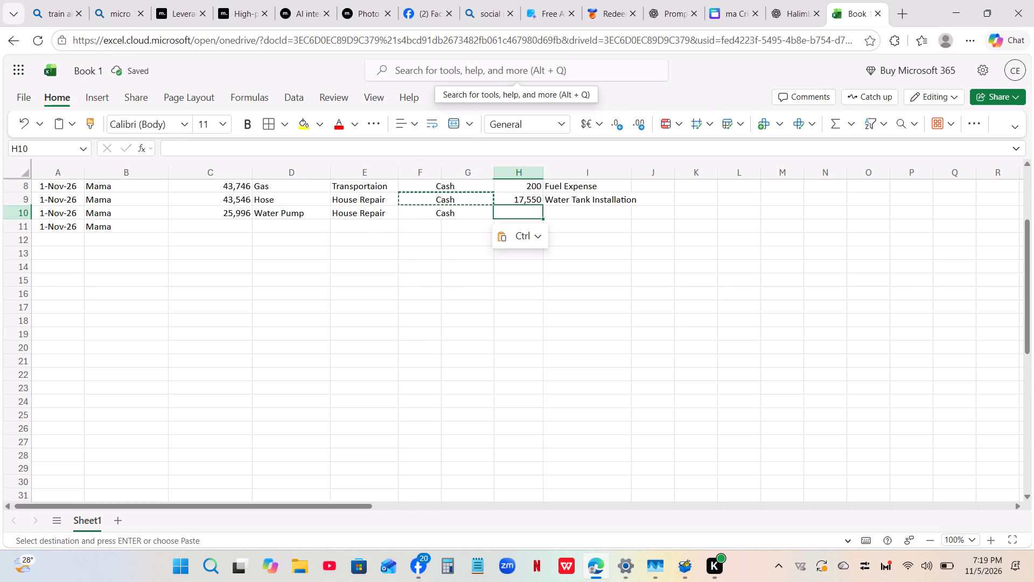
{"action": "type", "text": "65,00"}
{"action": "key", "text": "BackSpace"}
{"action": "key", "text": "BackSpace"}
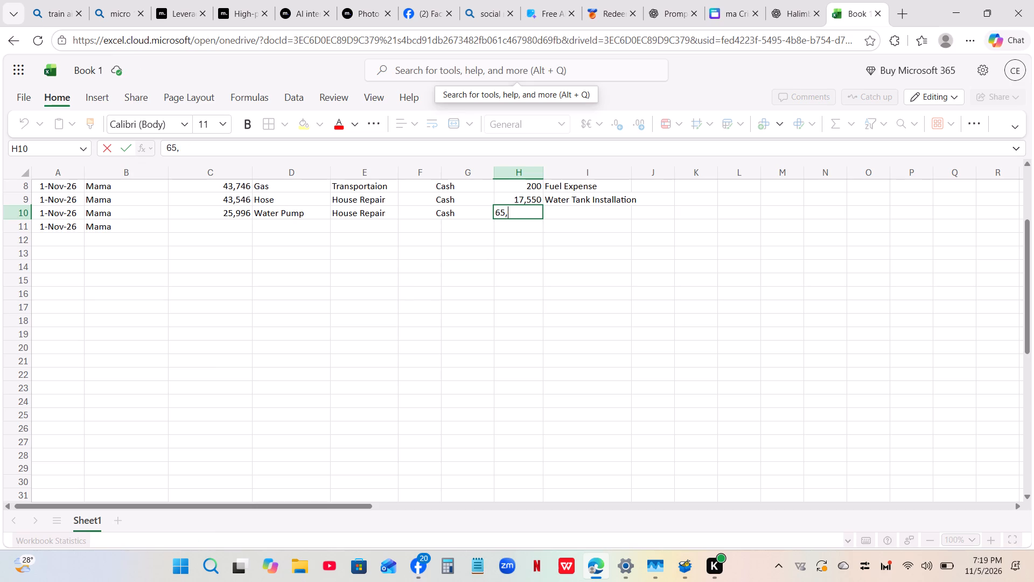
{"action": "key", "text": "BackSpace"}
{"action": "key", "text": "BackSpace"}
{"action": "key", "text": "BackSpace"}
{"action": "type", "text": "3,500"}
{"action": "key", "text": "Return"}
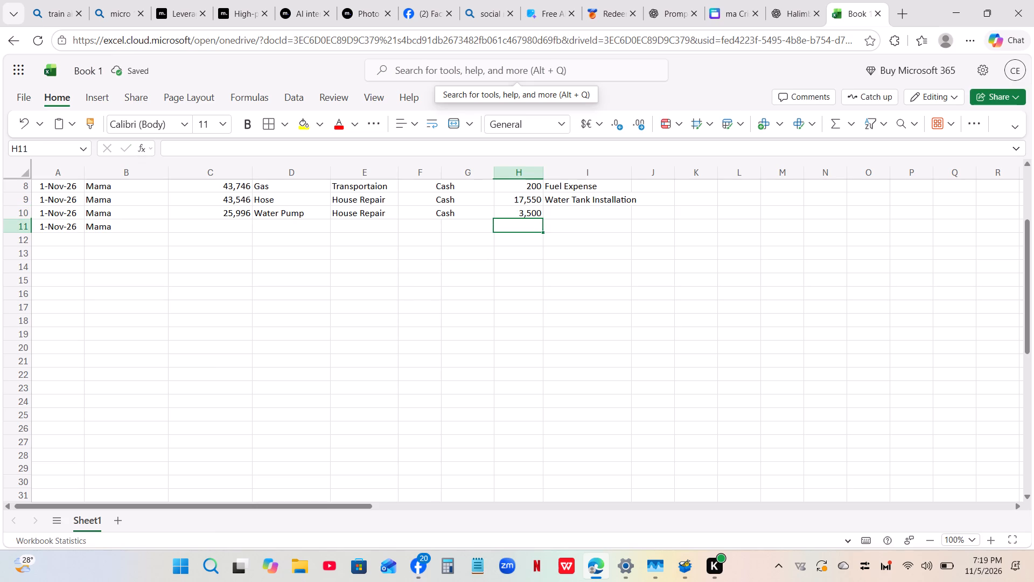
Copy the Water Tank Installation remark from row 9 into I10.
{"action": "key", "text": "Up"}
{"action": "key", "text": "Right"}
{"action": "key", "text": "Up"}
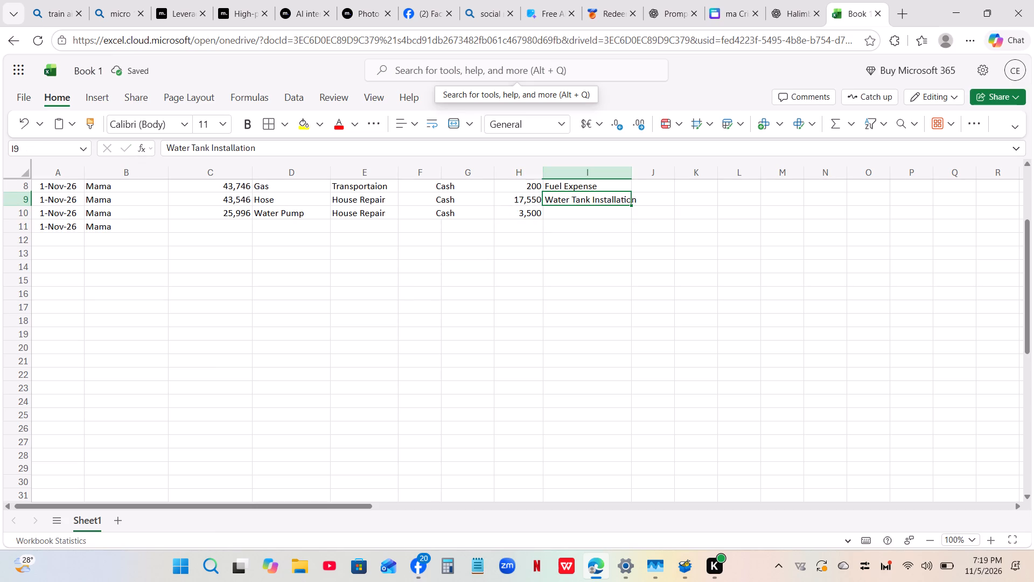
{"action": "key", "text": "ctrl+c"}
{"action": "key", "text": "Down"}
{"action": "key", "text": "ctrl+v"}
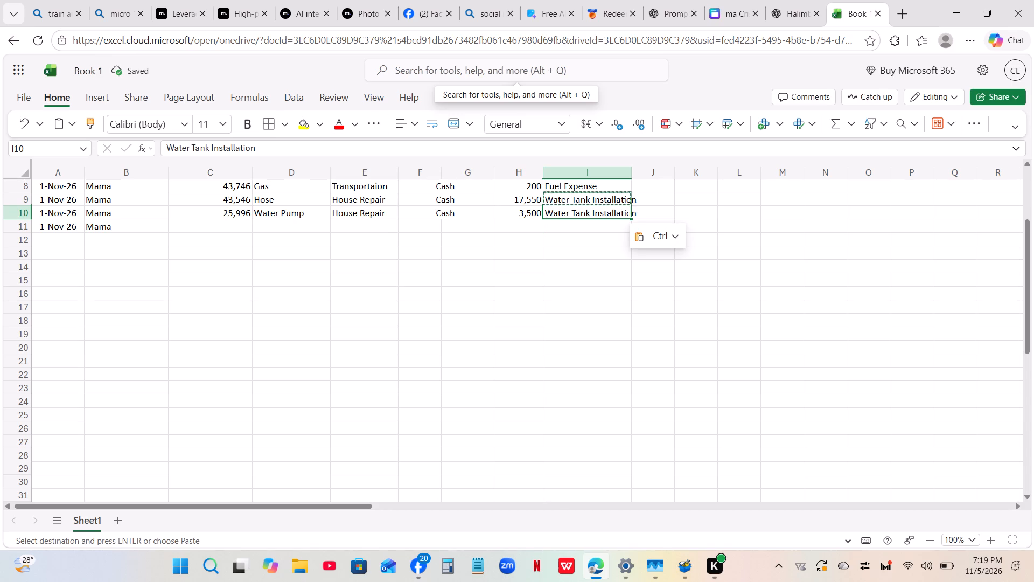
Enter 22,496 in the Amount Recieve column for row 11.
{"action": "key", "text": "Down"}
{"action": "key", "text": "Left"}
{"action": "key", "text": "Left"}
{"action": "key", "text": "Left"}
{"action": "key", "text": "Left"}
{"action": "key", "text": "Left"}
{"action": "key", "text": "Left"}
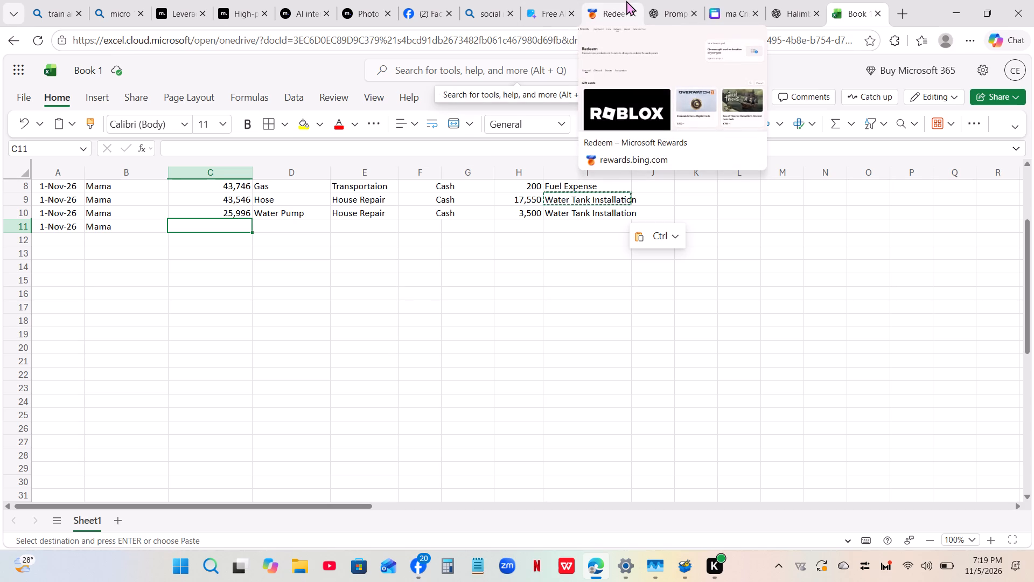
{"action": "type", "text": "22,"}
{"action": "type", "text": "496"}
{"action": "key", "text": "Return"}
Review the running amounts in the Amount Recieve column from row 11 up to the header and back through the rows.
{"action": "key", "text": "Up"}
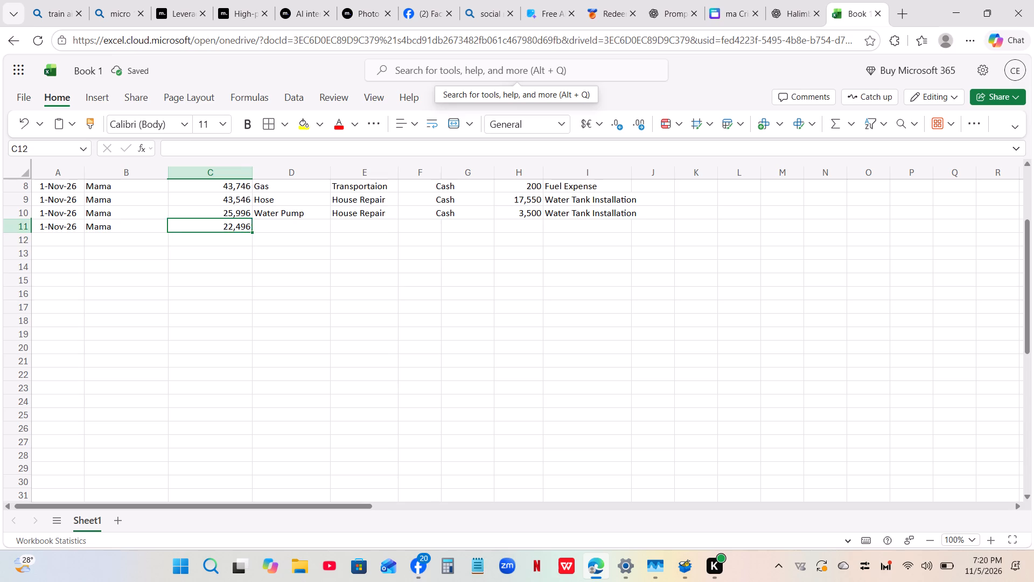
{"action": "key", "text": "Right"}
{"action": "key", "text": "Left"}
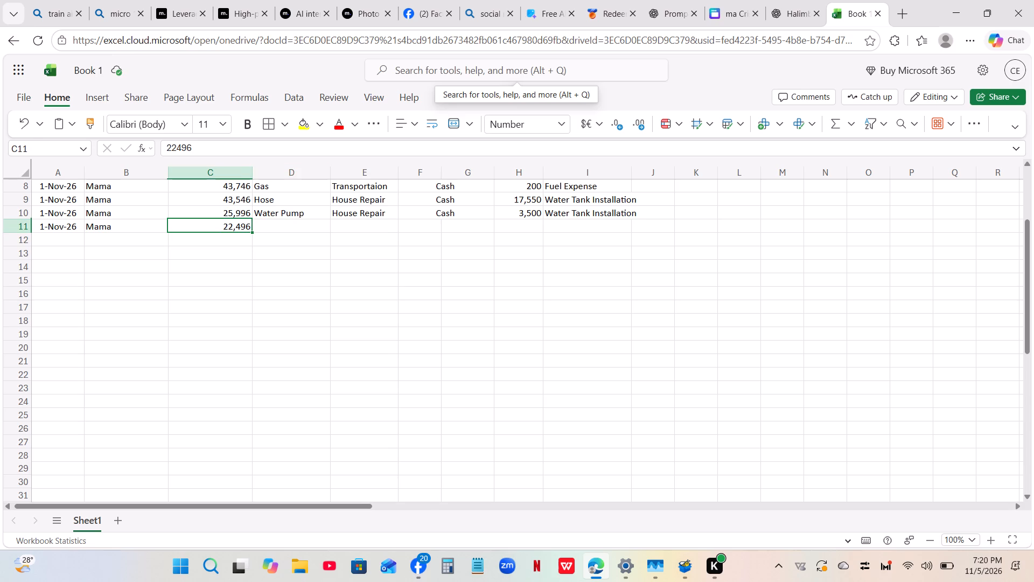
{"action": "key", "text": "Right"}
{"action": "key", "text": "Left"}
{"action": "key", "text": "Up"}
{"action": "key", "text": "Up"}
{"action": "key", "text": "Up"}
{"action": "key", "text": "Up"}
{"action": "key", "text": "Up"}
{"action": "key", "text": "Up"}
{"action": "key", "text": "Up"}
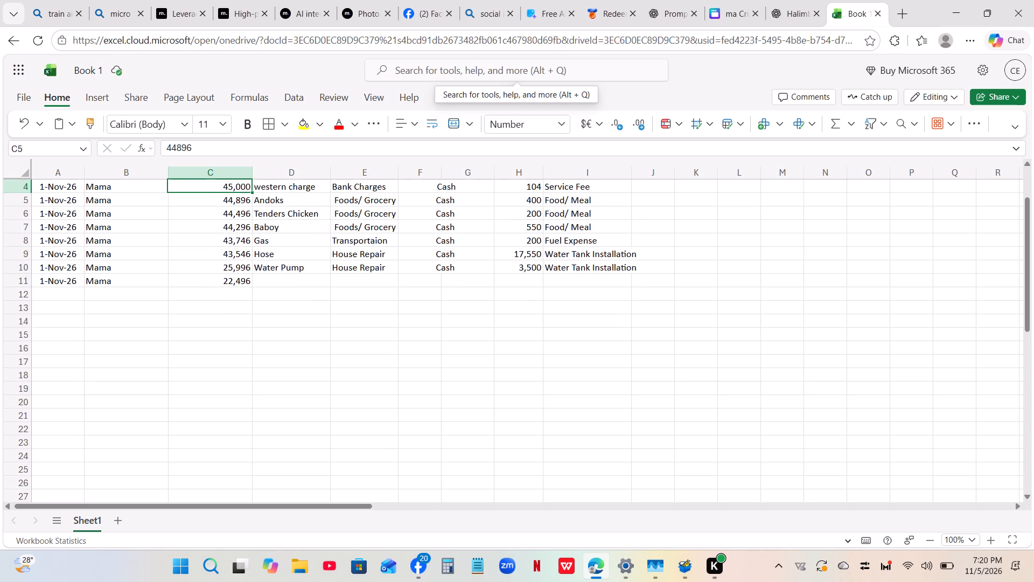
{"action": "key", "text": "Up"}
{"action": "key", "text": "Up"}
{"action": "key", "text": "Up"}
{"action": "key", "text": "Down"}
{"action": "key", "text": "Down"}
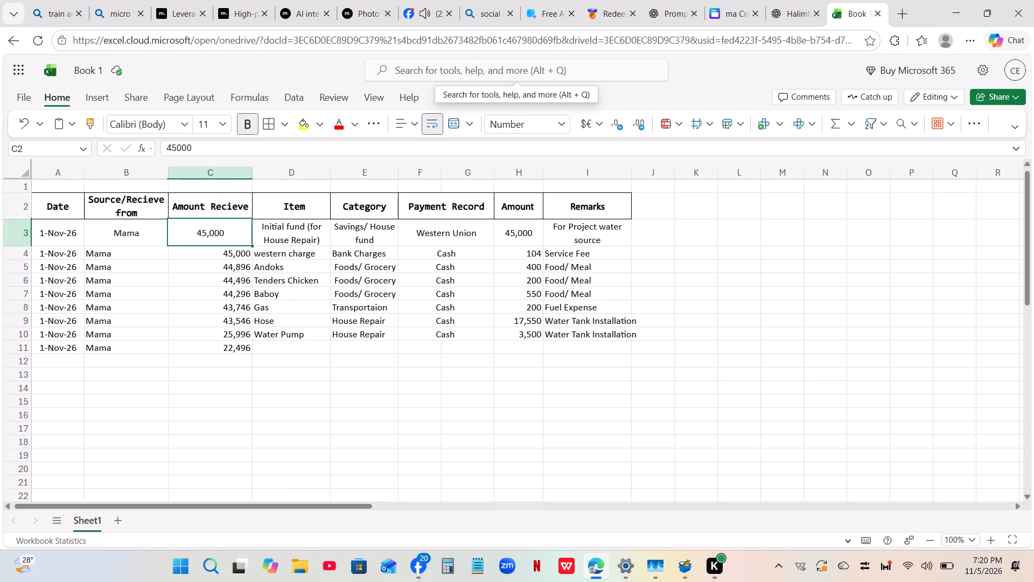
{"action": "key", "text": "Down"}
{"action": "key", "text": "Down"}
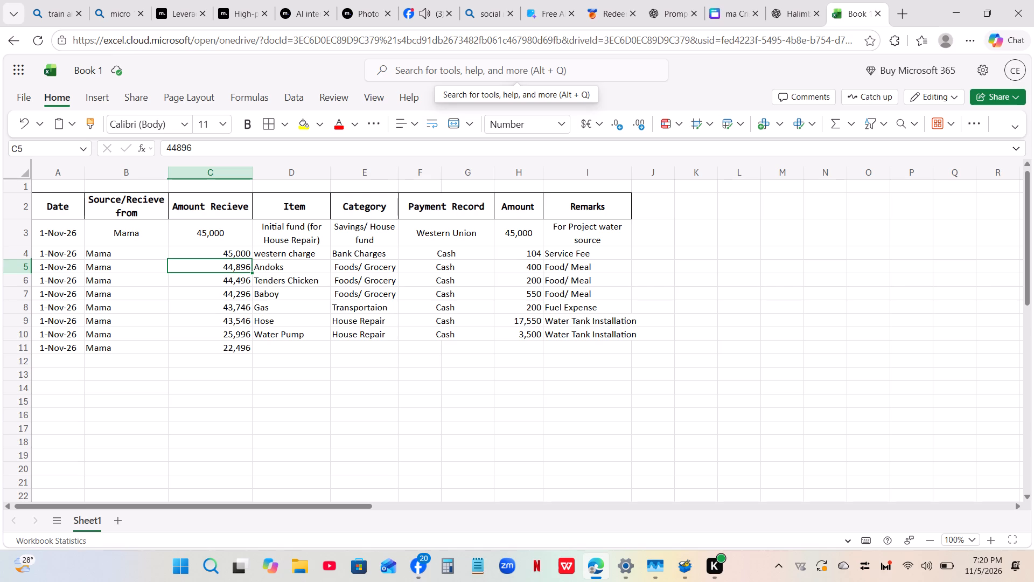
{"action": "key", "text": "Down"}
{"action": "key", "text": "Down"}
{"action": "key", "text": "Down"}
{"action": "key", "text": "Up"}
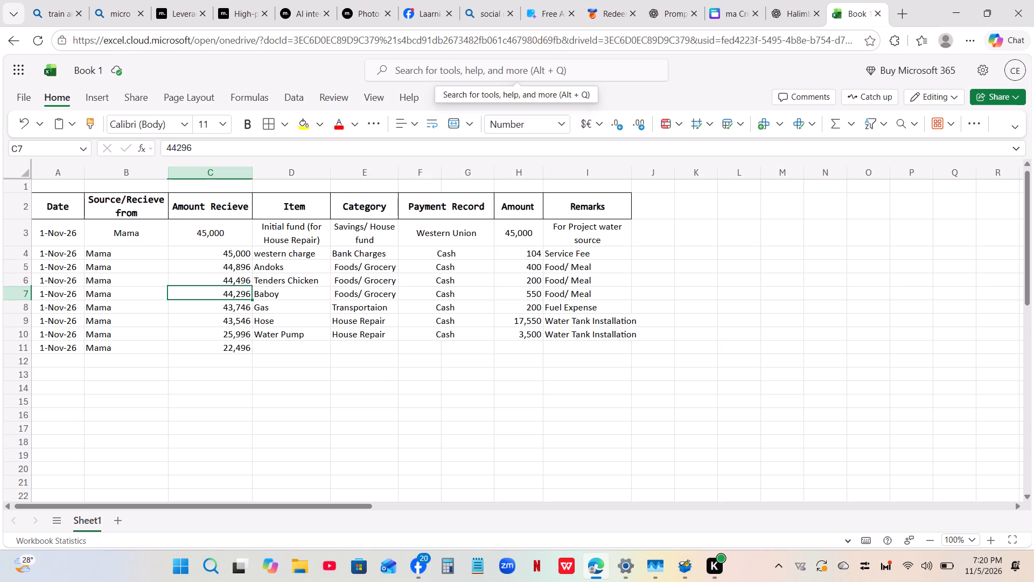
{"action": "key", "text": "Up"}
{"action": "key", "text": "Up"}
{"action": "key", "text": "Up"}
{"action": "key", "text": "Down"}
{"action": "key", "text": "Down"}
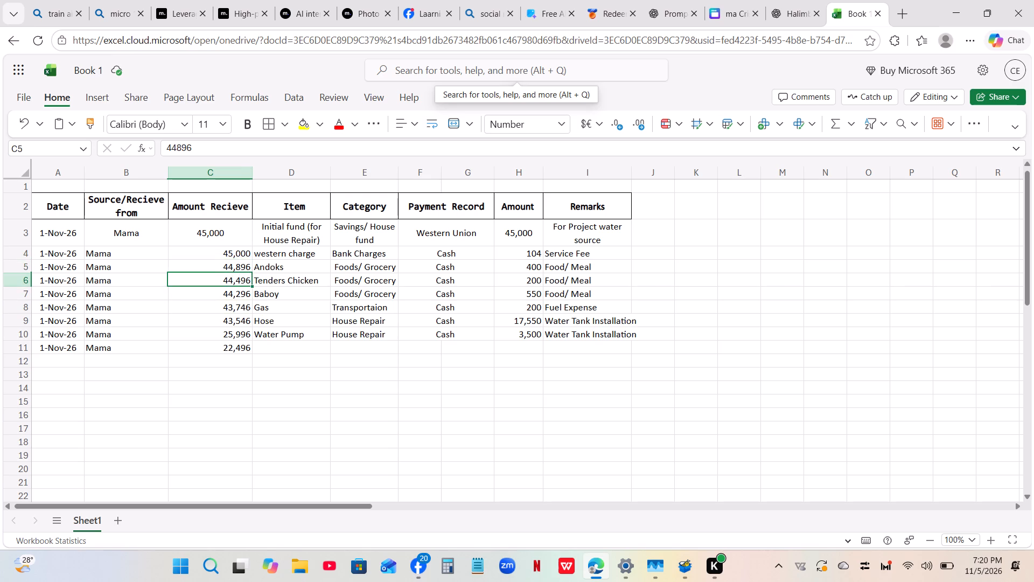
Replace the Baboy item in D7 with Gatas/Diaper.
{"action": "key", "text": "Right"}
{"action": "key", "text": "Down"}
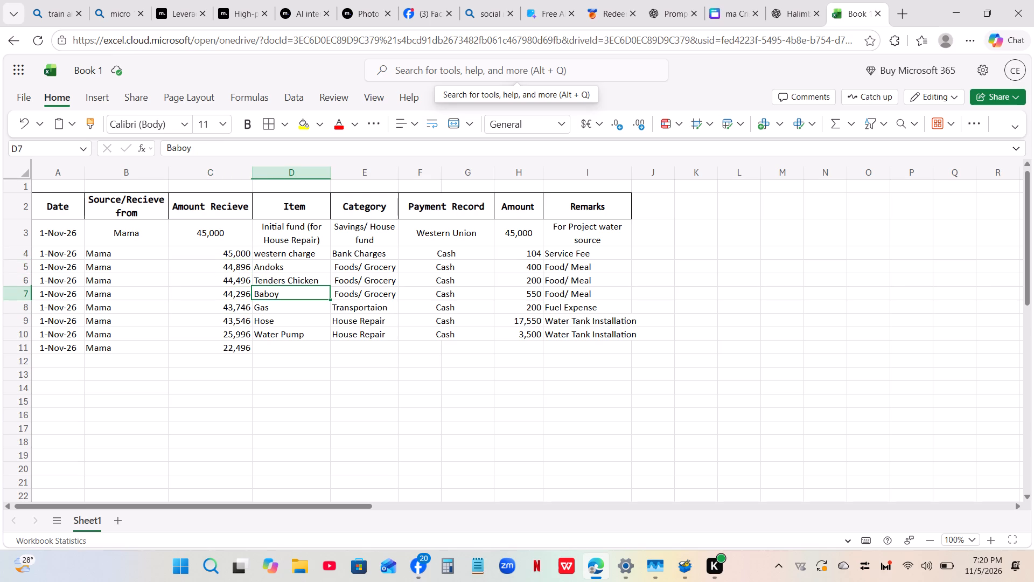
{"action": "triple_click", "coordinate": [297, 293]}
{"action": "key", "text": "BackSpace"}
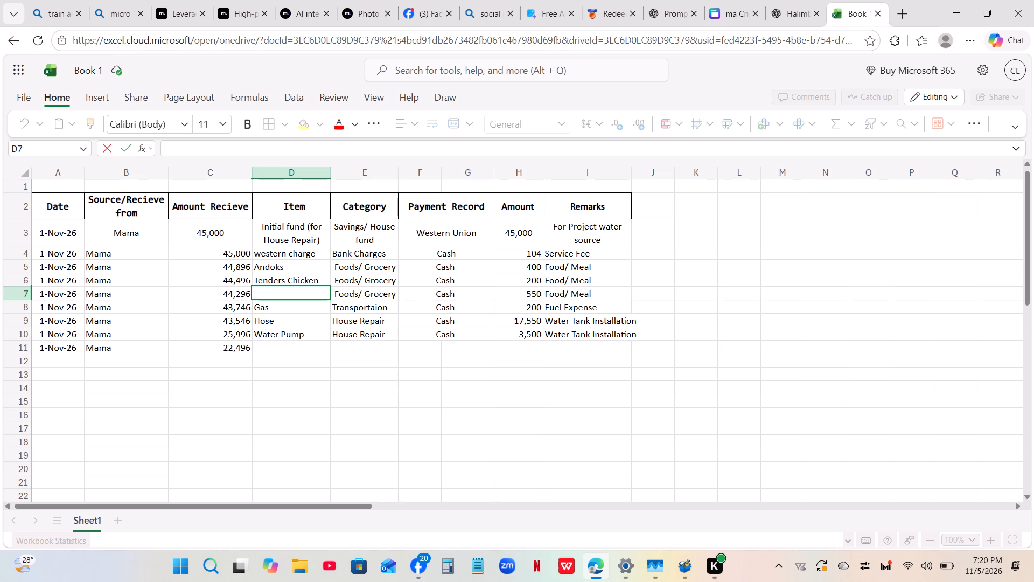
{"action": "type", "text": "gat"}
{"action": "key", "text": "BackSpace"}
{"action": "key", "text": "BackSpace"}
{"action": "type", "text": "ats"}
{"action": "key", "text": "BackSpace"}
{"action": "type", "text": "as"}
{"action": "key", "text": "slash"}
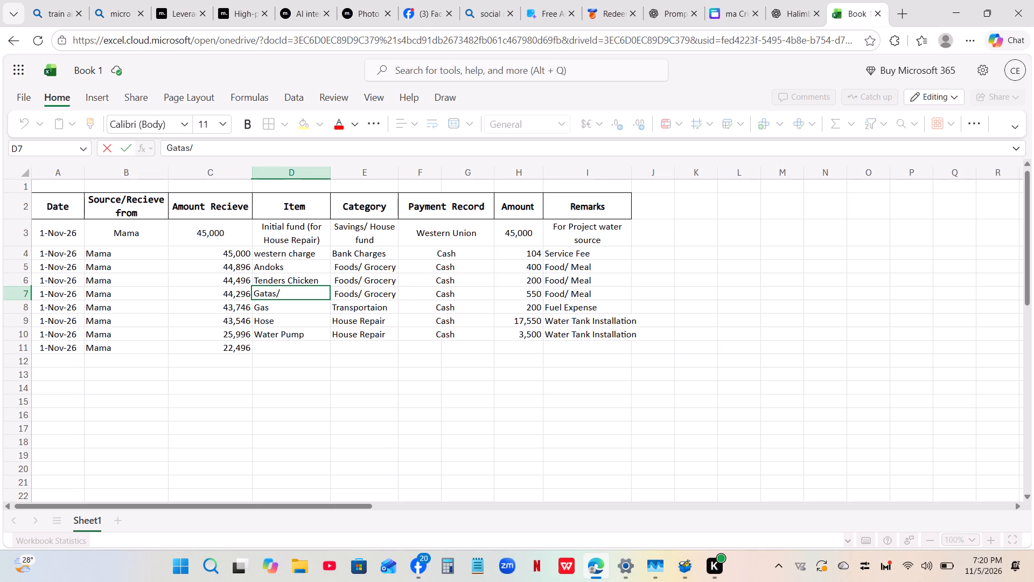
{"action": "type", "text": "diaper"}
{"action": "key", "text": "BackSpace"}
{"action": "key", "text": "BackSpace"}
{"action": "key", "text": "BackSpace"}
{"action": "key", "text": "BackSpace"}
{"action": "key", "text": "BackSpace"}
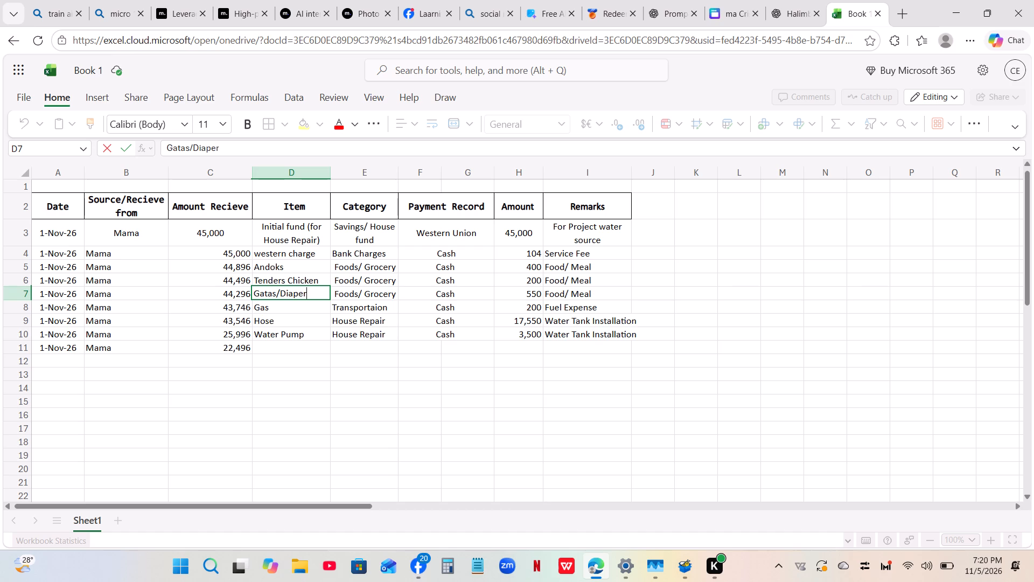
{"action": "key", "text": "Return"}
Set the Gatas/Diaper amount in H7 to 500.
{"action": "key", "text": "Up"}
{"action": "key", "text": "Right"}
{"action": "key", "text": "Right"}
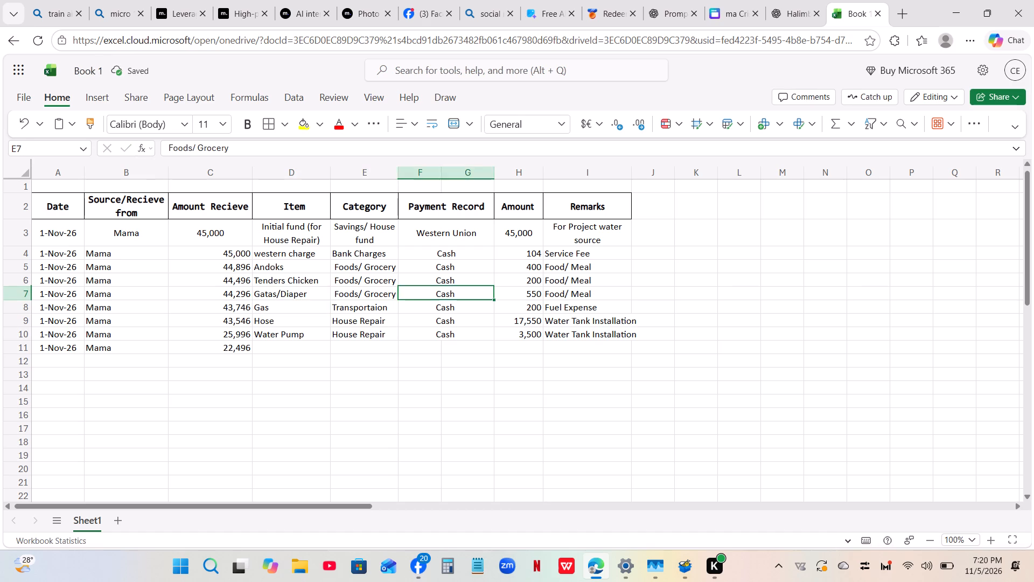
{"action": "key", "text": "Right"}
{"action": "key", "text": "Right"}
{"action": "key", "text": "Left"}
{"action": "key", "text": "BackSpace"}
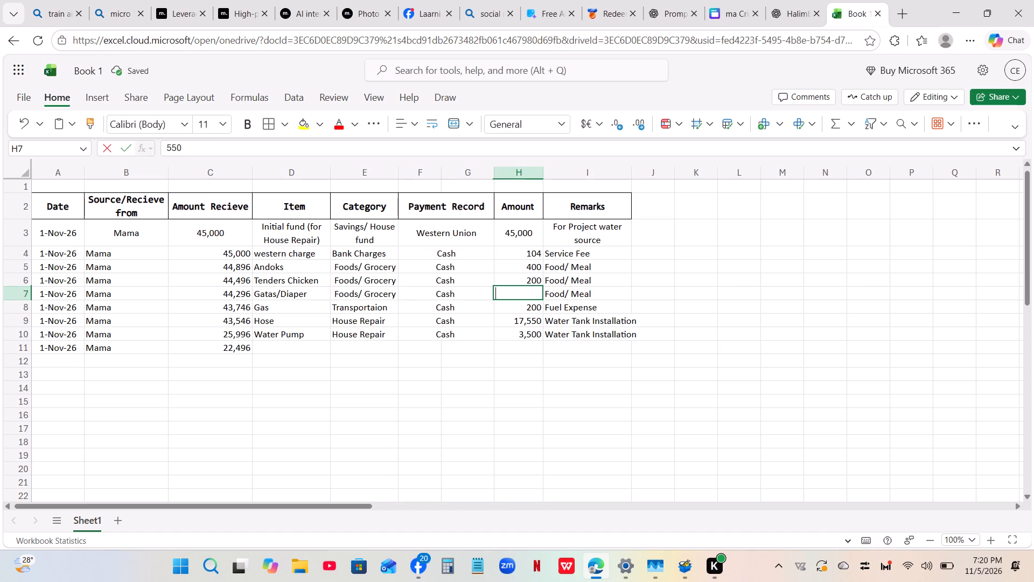
{"action": "type", "text": "500"}
{"action": "key", "text": "Return"}
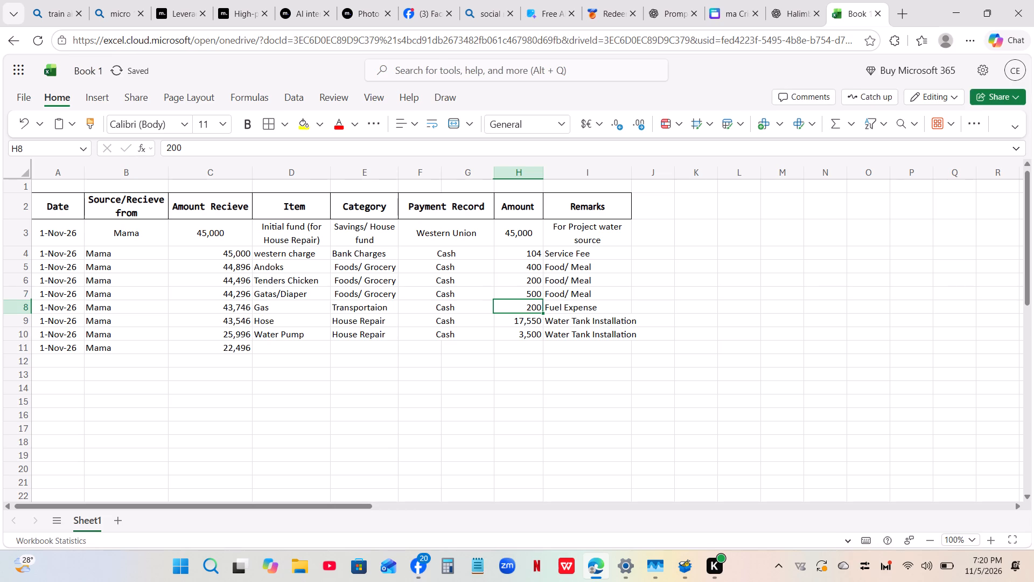
Enter Baboy as the item for row 11 in D11.
{"action": "key", "text": "Down"}
{"action": "key", "text": "Down"}
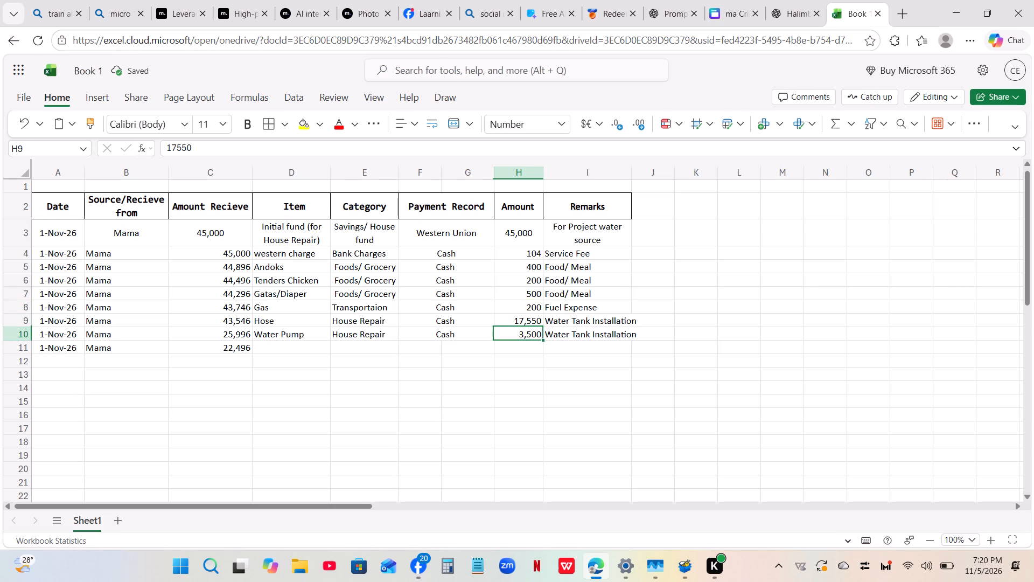
{"action": "key", "text": "Down"}
{"action": "key", "text": "Left"}
{"action": "key", "text": "Left"}
{"action": "key", "text": "Left"}
{"action": "key", "text": "Left"}
{"action": "type", "text": "gat"}
{"action": "key", "text": "BackSpace"}
{"action": "key", "text": "BackSpace"}
{"action": "key", "text": "BackSpace"}
{"action": "key", "text": "BackSpace"}
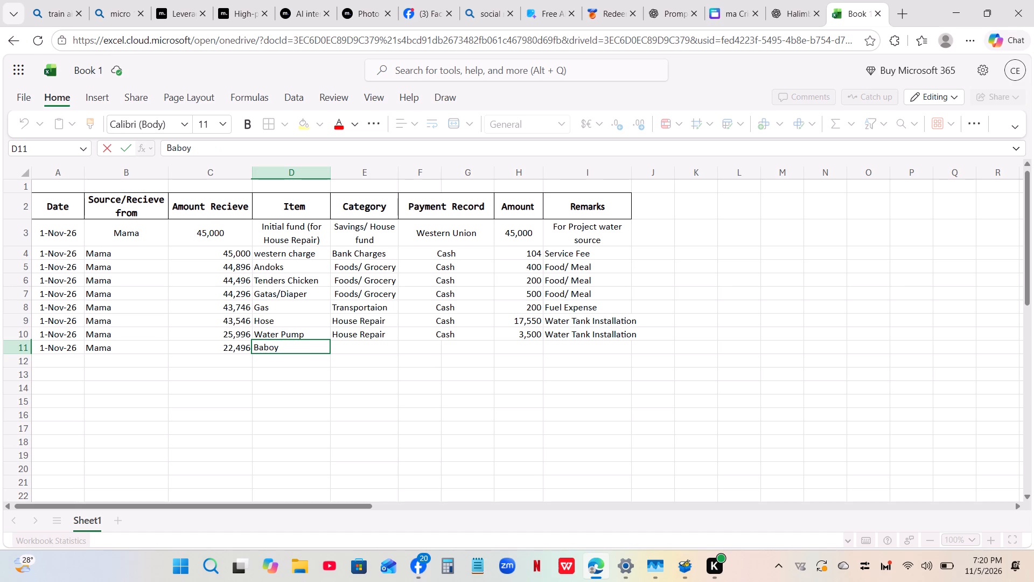
{"action": "key", "text": "Right"}
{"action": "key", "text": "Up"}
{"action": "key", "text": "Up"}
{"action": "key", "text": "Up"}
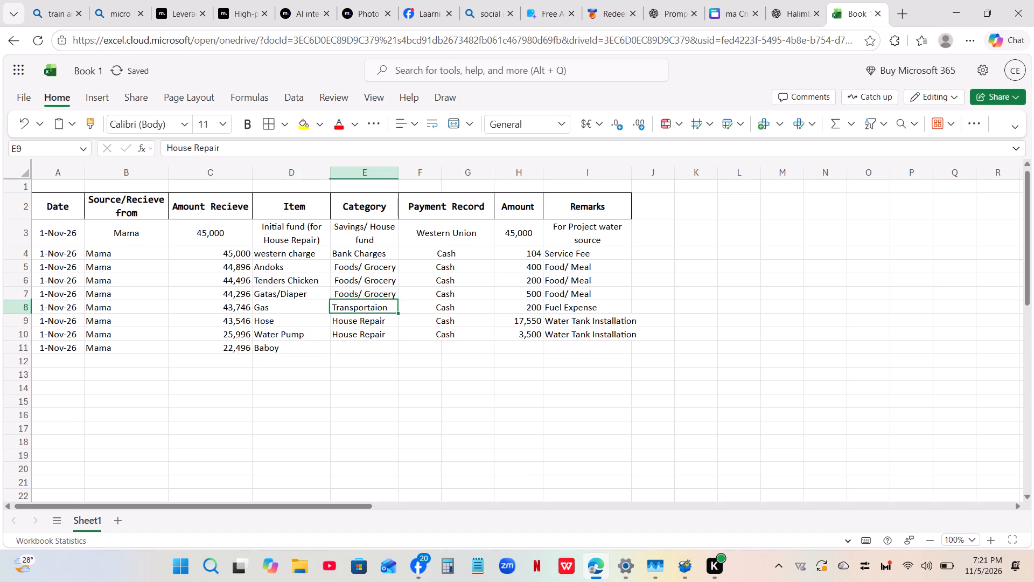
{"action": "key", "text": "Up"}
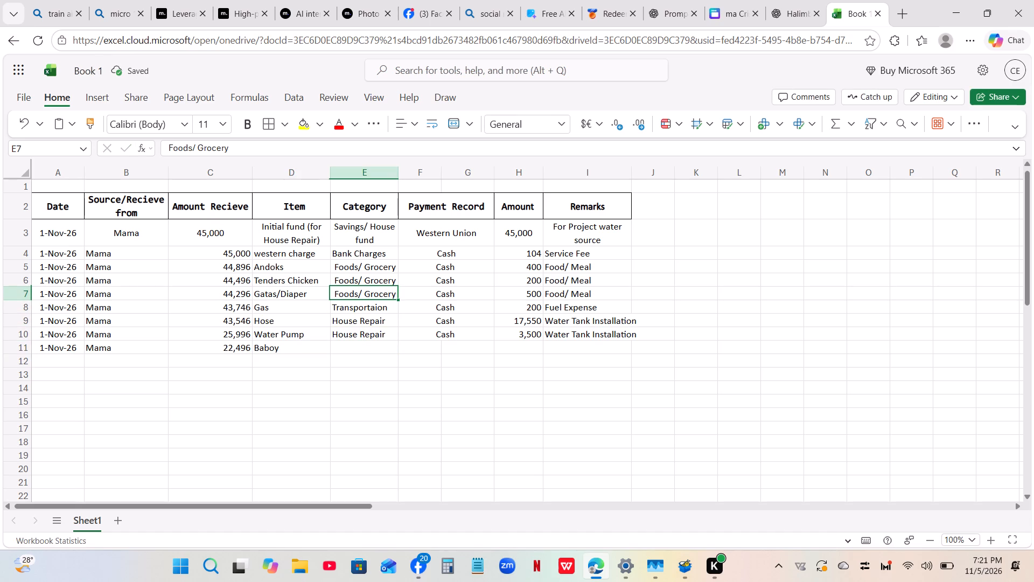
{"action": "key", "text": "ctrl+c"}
Insert a blank cell below Gatas/Diaper in the Item column, shifting only the items beneath it down.
{"action": "key", "text": "Left"}
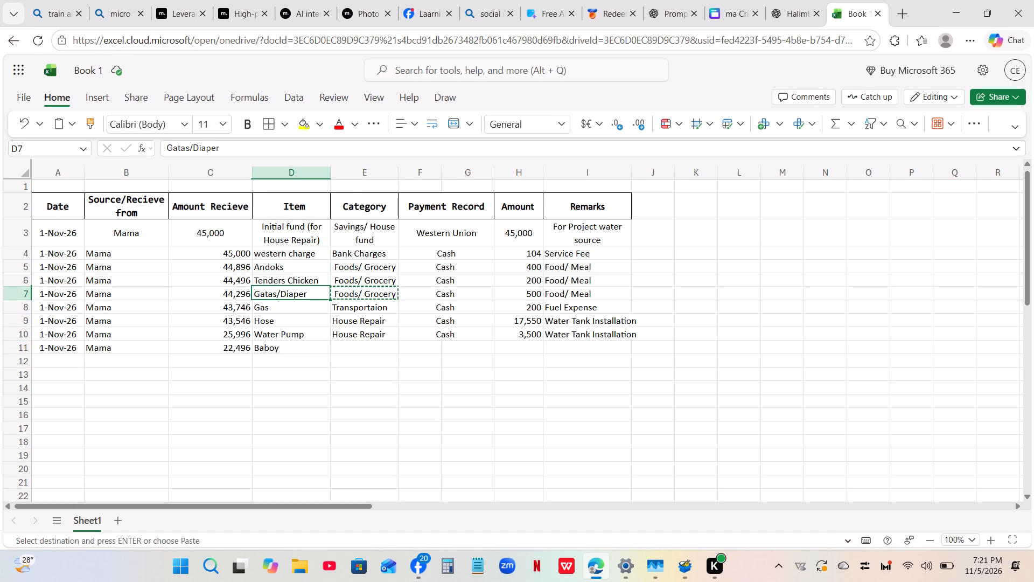
{"action": "right_click", "coordinate": [282, 294]}
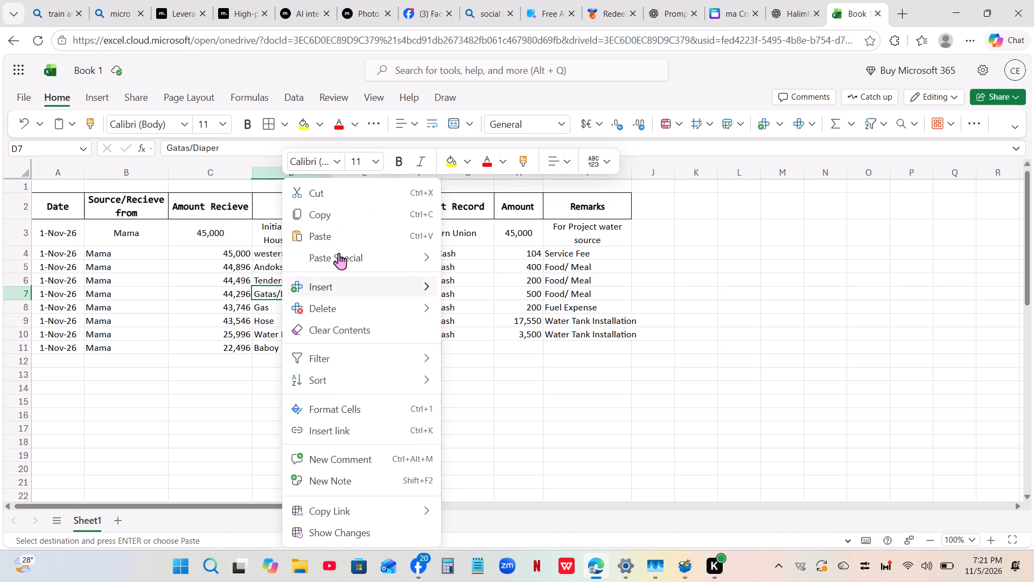
{"action": "left_click", "coordinate": [367, 287]}
{"action": "left_click", "coordinate": [380, 287]}
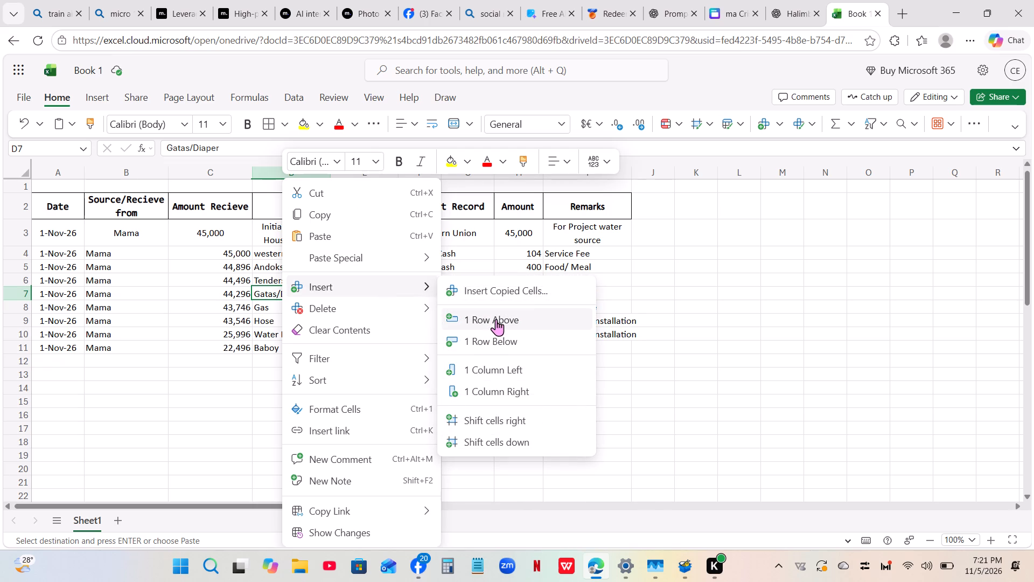
{"action": "left_click", "coordinate": [496, 335]}
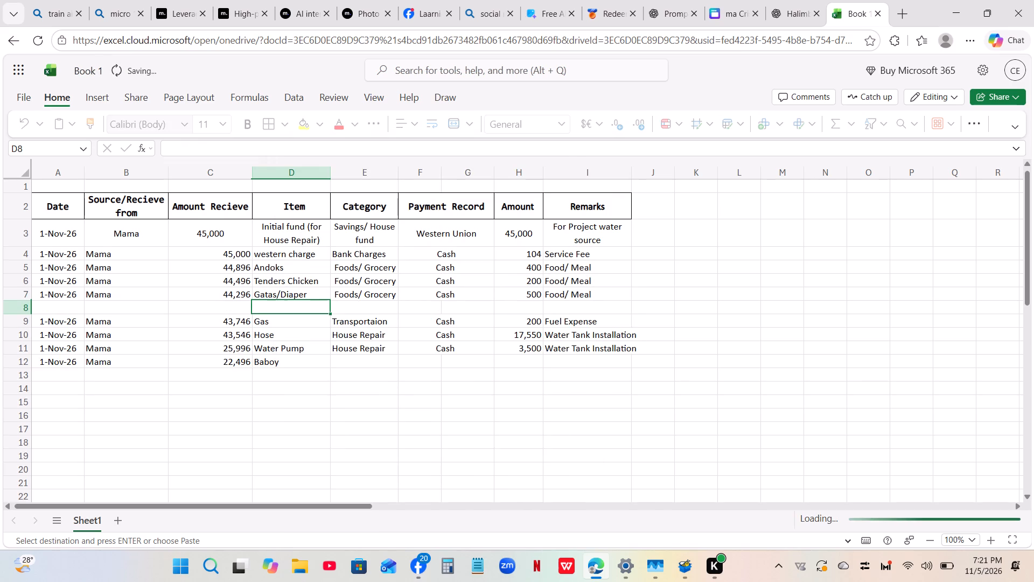
{"action": "left_click", "coordinate": [296, 314]}
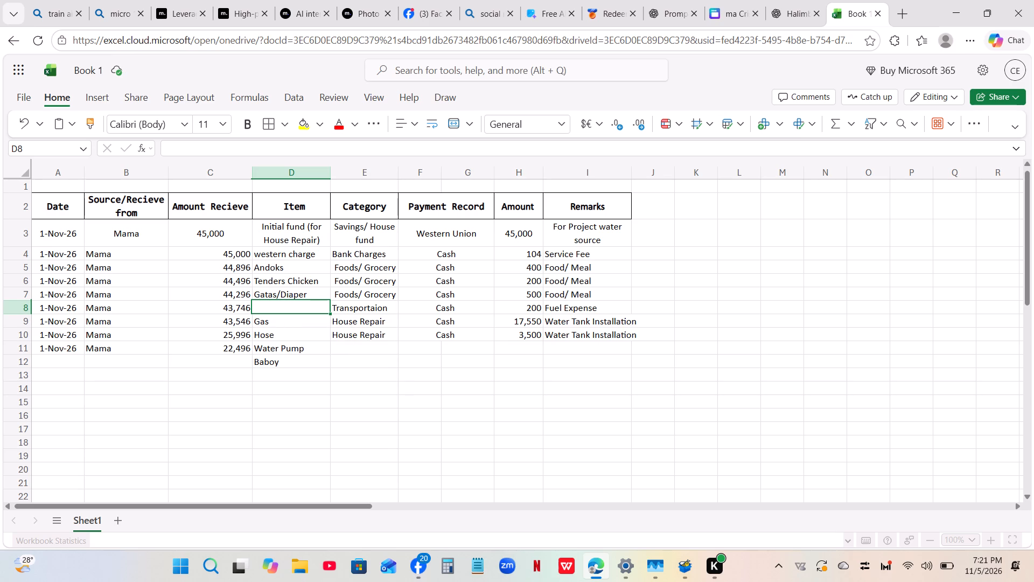
Copy the Baboy item from D12 into the blank item cell D8.
{"action": "left_click", "coordinate": [278, 363]}
{"action": "key", "text": "ctrl+c"}
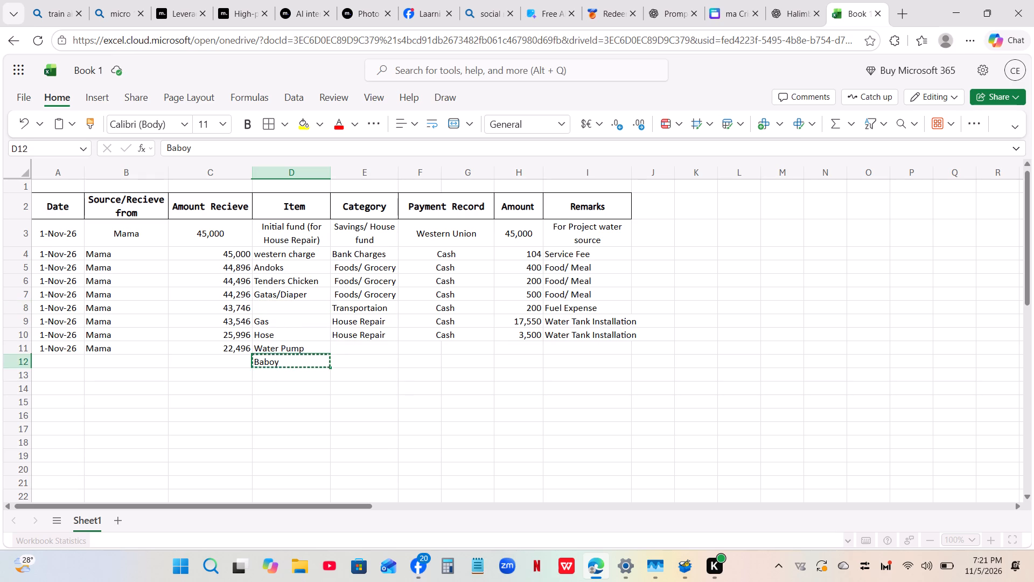
{"action": "key", "text": "Up"}
{"action": "key", "text": "Up"}
{"action": "key", "text": "Up"}
{"action": "key", "text": "Up"}
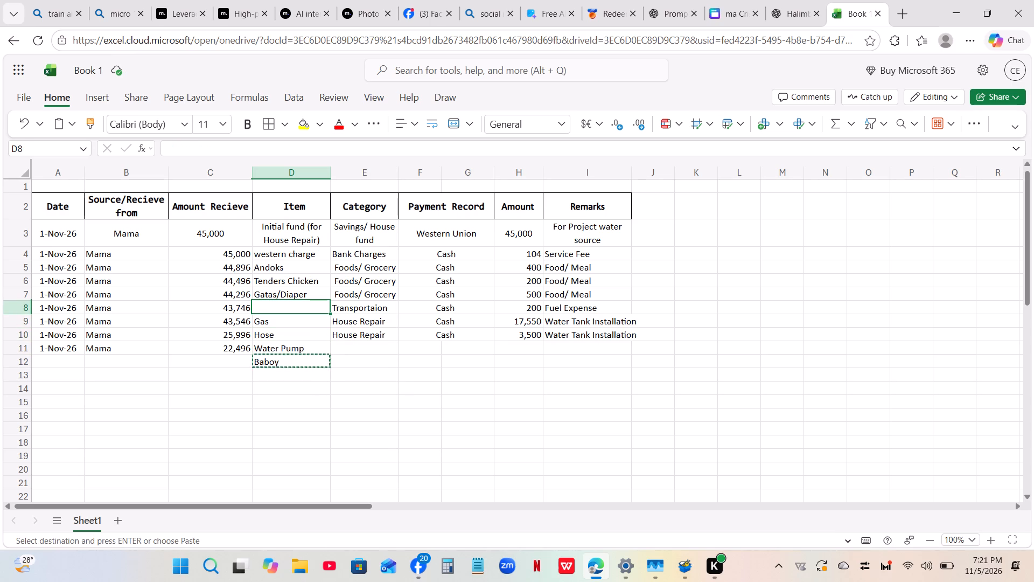
{"action": "key", "text": "ctrl+v"}
{"action": "key", "text": "Left"}
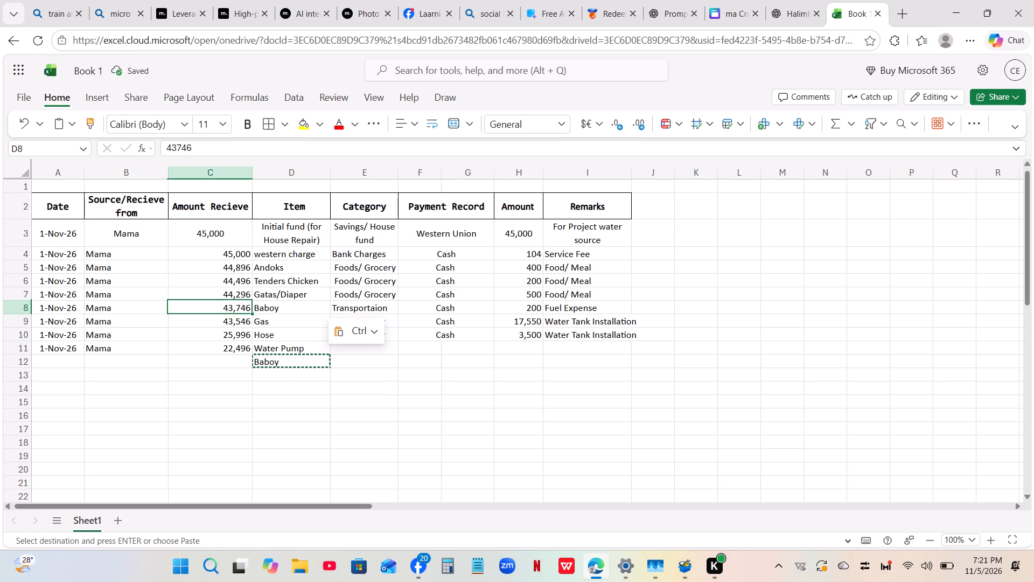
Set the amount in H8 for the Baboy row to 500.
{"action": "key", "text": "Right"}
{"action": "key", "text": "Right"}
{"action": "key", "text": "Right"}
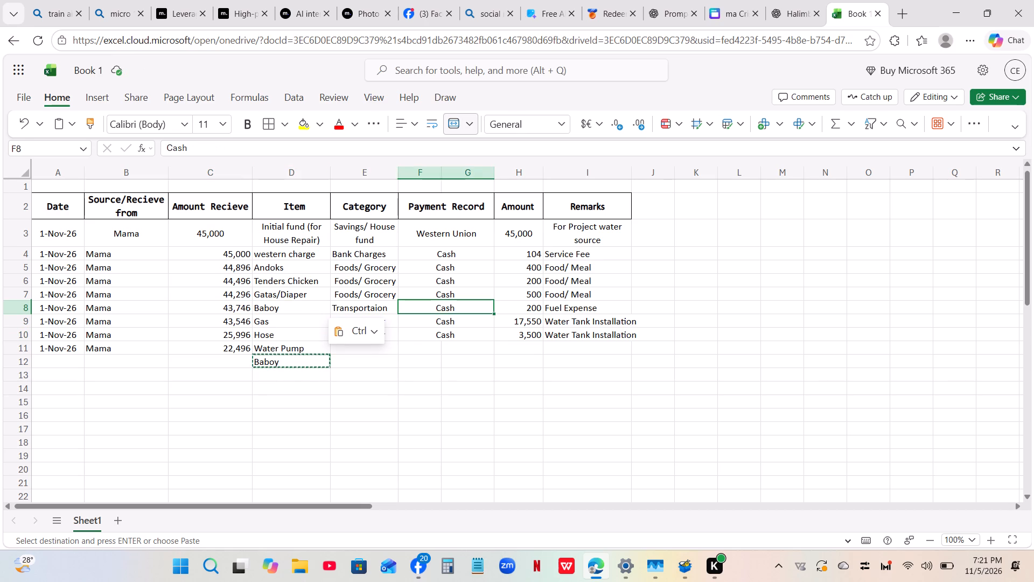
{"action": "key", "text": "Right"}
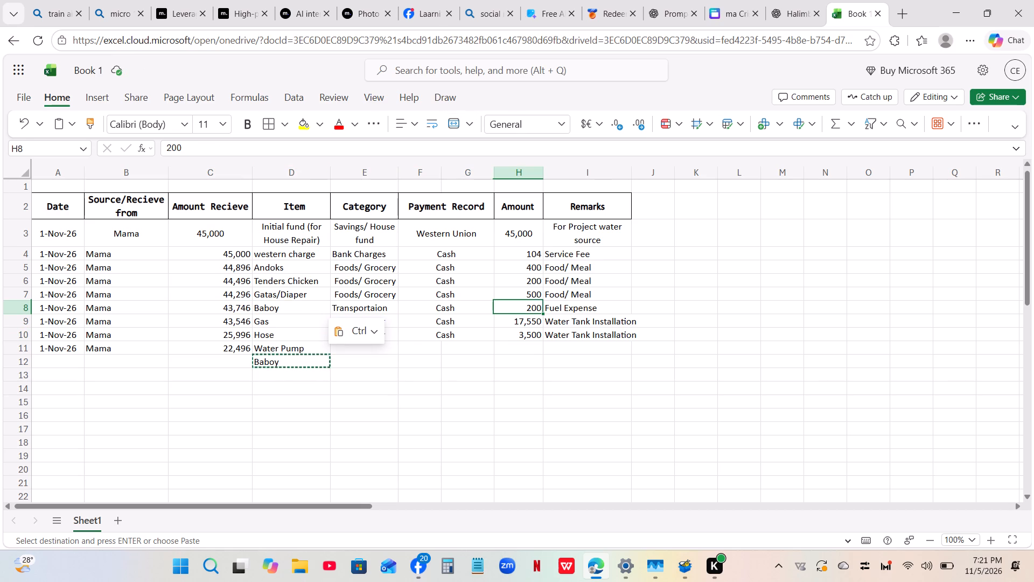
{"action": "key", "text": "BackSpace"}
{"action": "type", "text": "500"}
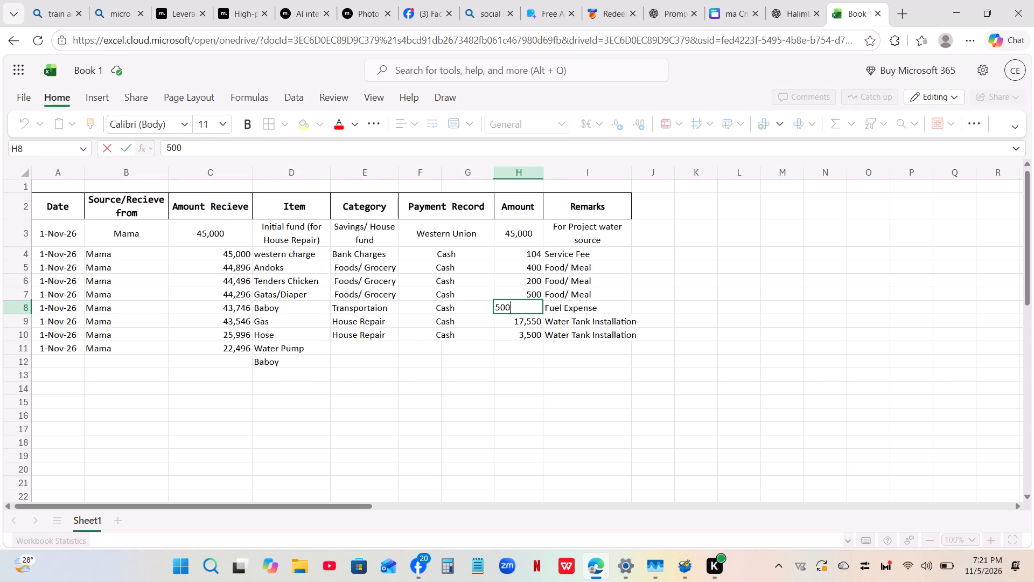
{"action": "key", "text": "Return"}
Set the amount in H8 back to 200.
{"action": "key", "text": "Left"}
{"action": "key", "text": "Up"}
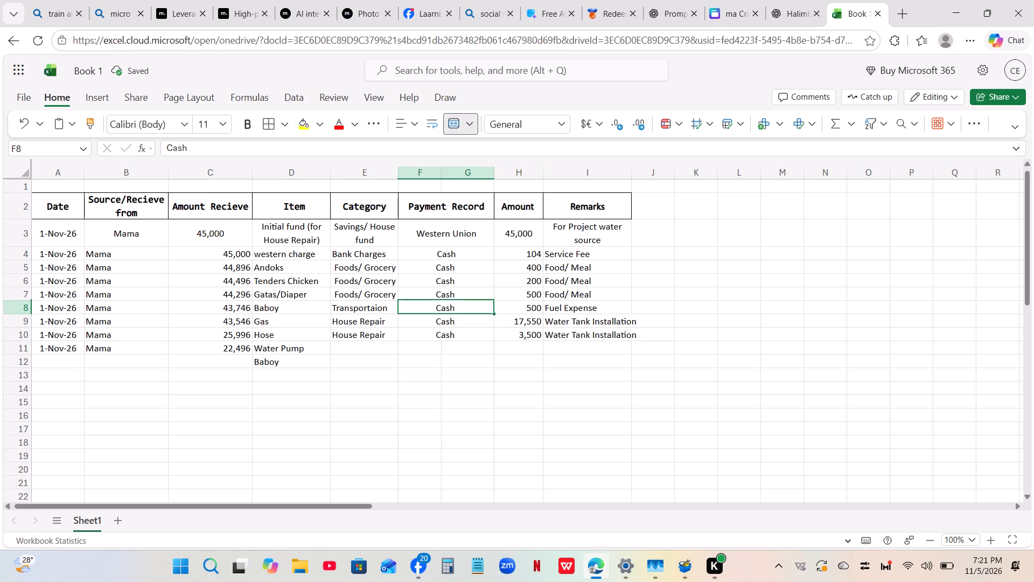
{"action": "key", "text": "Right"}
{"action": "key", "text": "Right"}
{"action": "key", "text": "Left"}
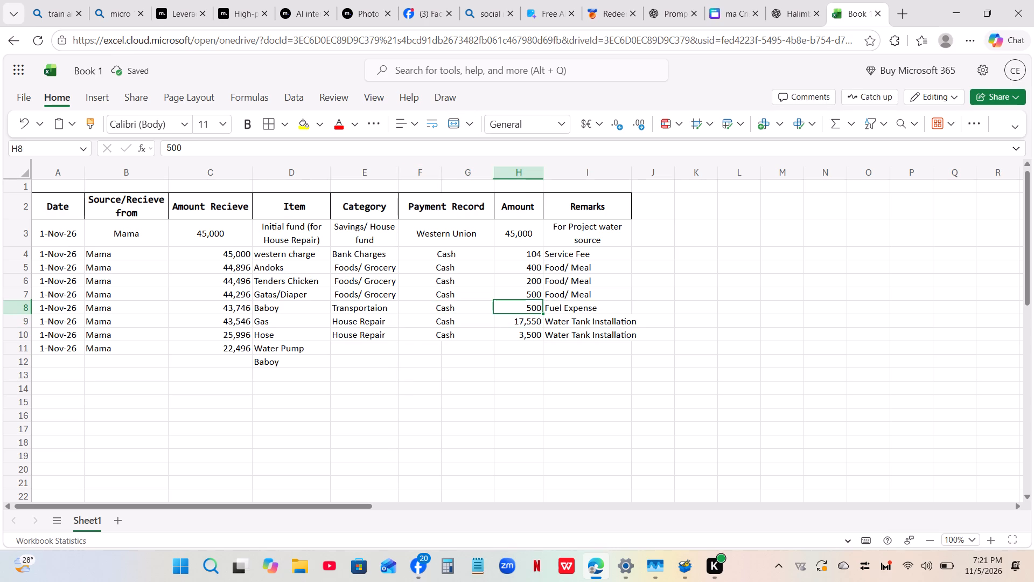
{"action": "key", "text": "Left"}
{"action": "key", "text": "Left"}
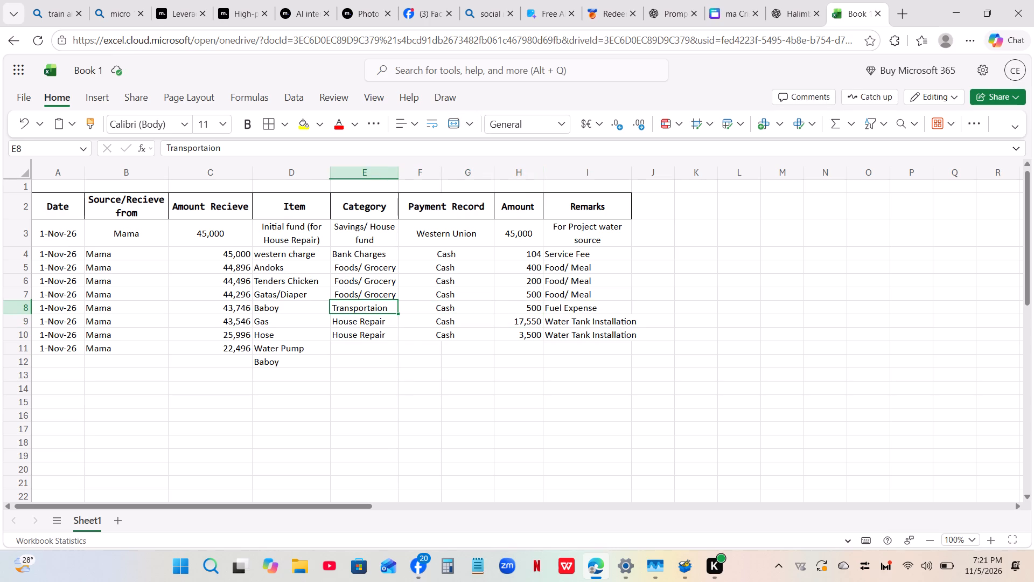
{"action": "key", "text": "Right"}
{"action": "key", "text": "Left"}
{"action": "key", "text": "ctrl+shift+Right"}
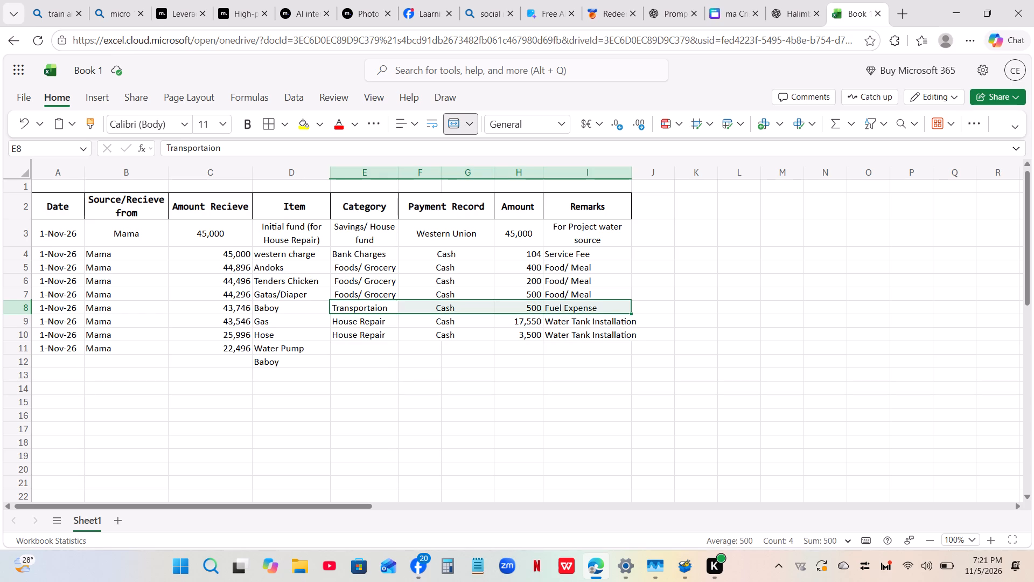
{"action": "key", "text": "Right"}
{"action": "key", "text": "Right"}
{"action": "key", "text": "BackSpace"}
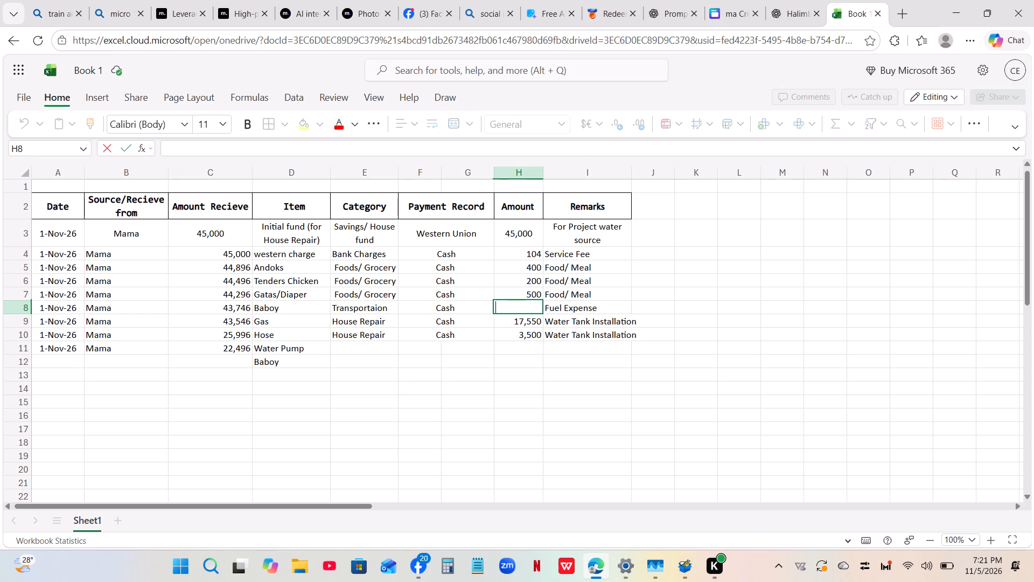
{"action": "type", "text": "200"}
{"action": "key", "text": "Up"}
Insert blank cells below row 8 from Category through Remarks, shifting the House Repair entries down one row.
{"action": "key", "text": "Left"}
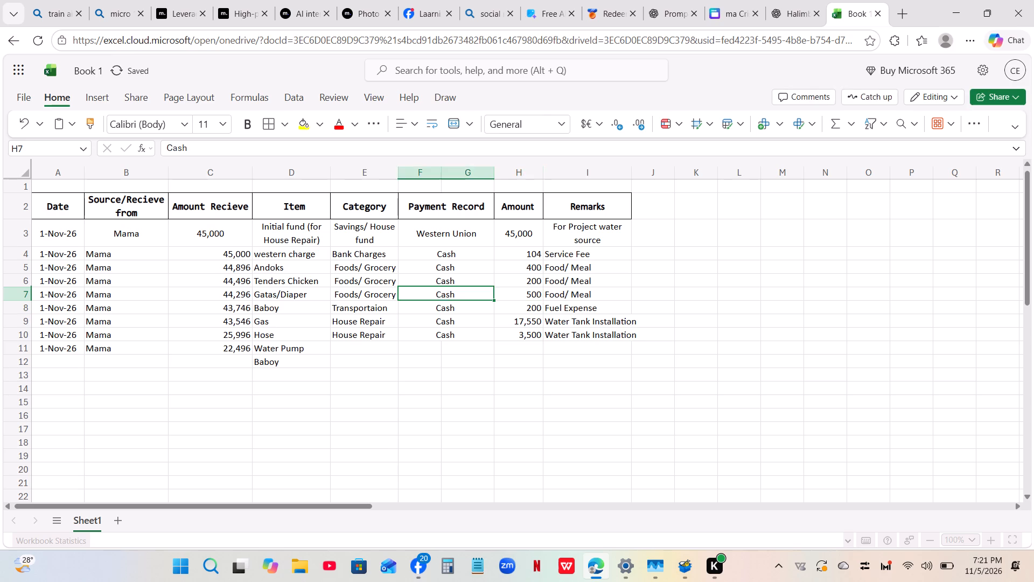
{"action": "key", "text": "Left"}
{"action": "key", "text": "Down"}
{"action": "key", "text": "ctrl+shift+Right"}
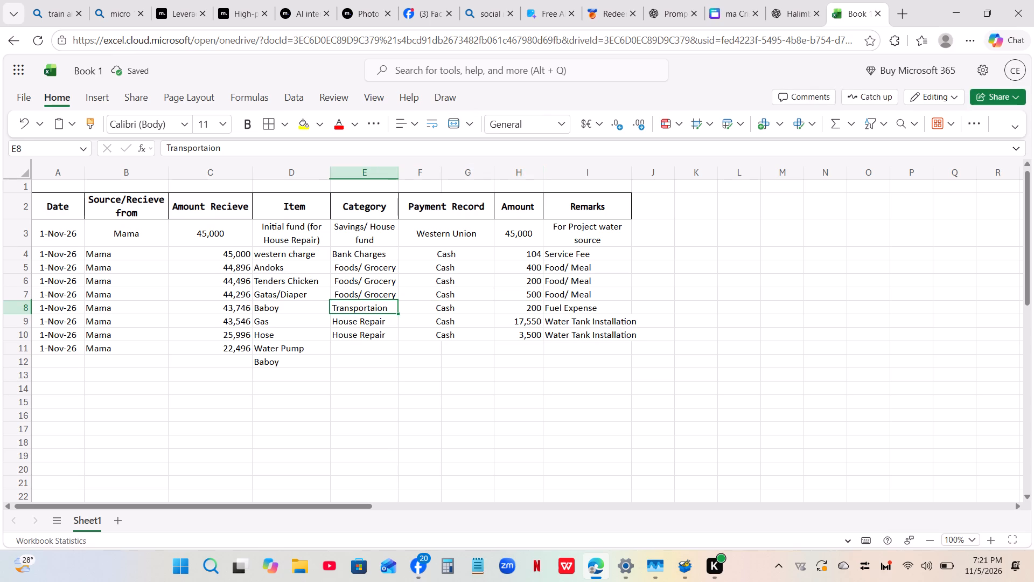
{"action": "right_click", "coordinate": [466, 306]}
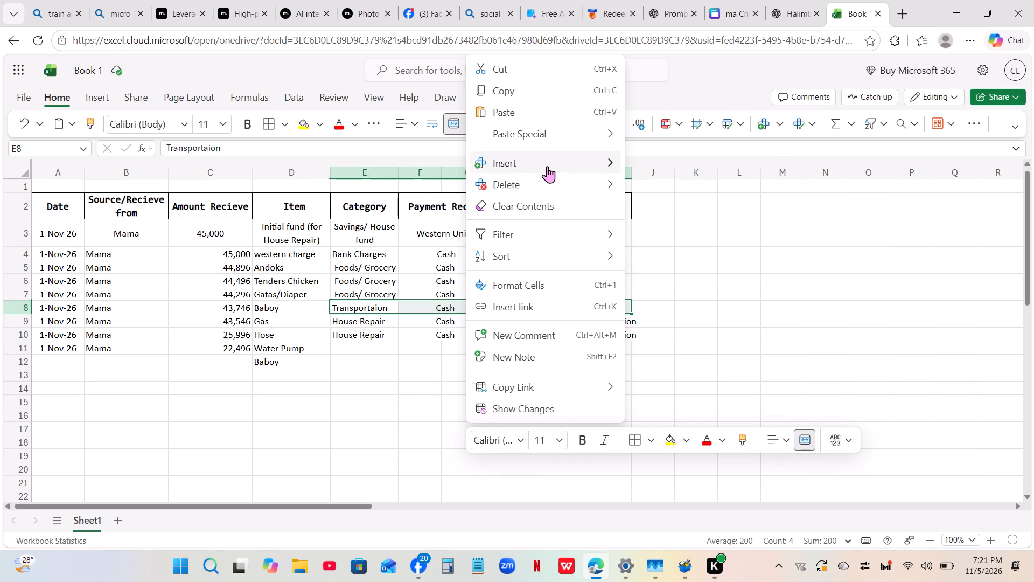
{"action": "left_click", "coordinate": [658, 184]}
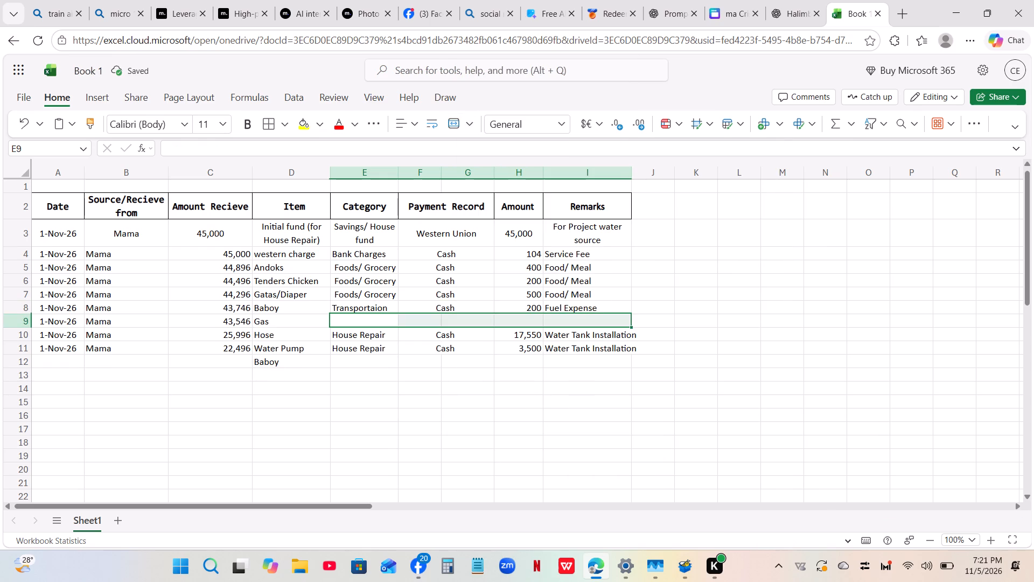
{"action": "left_click", "coordinate": [447, 309]}
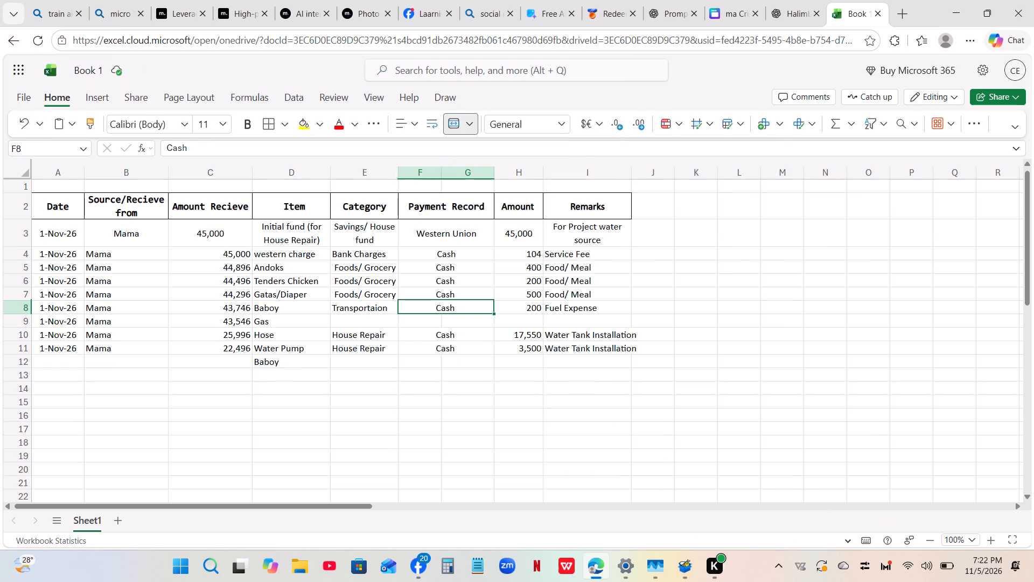
Copy the Category through Remarks entries of the Baboy row (E8:I8) into the blank cells of the Gas row, starting at E9.
{"action": "left_click", "coordinate": [381, 310]}
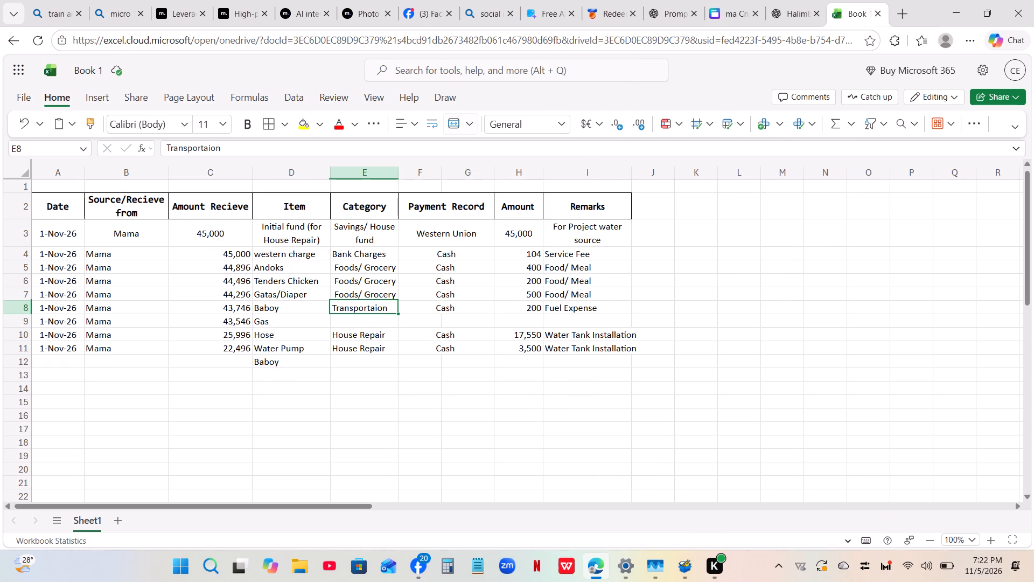
{"action": "key", "text": "ctrl+c"}
{"action": "key", "text": "Right"}
{"action": "key", "text": "Left"}
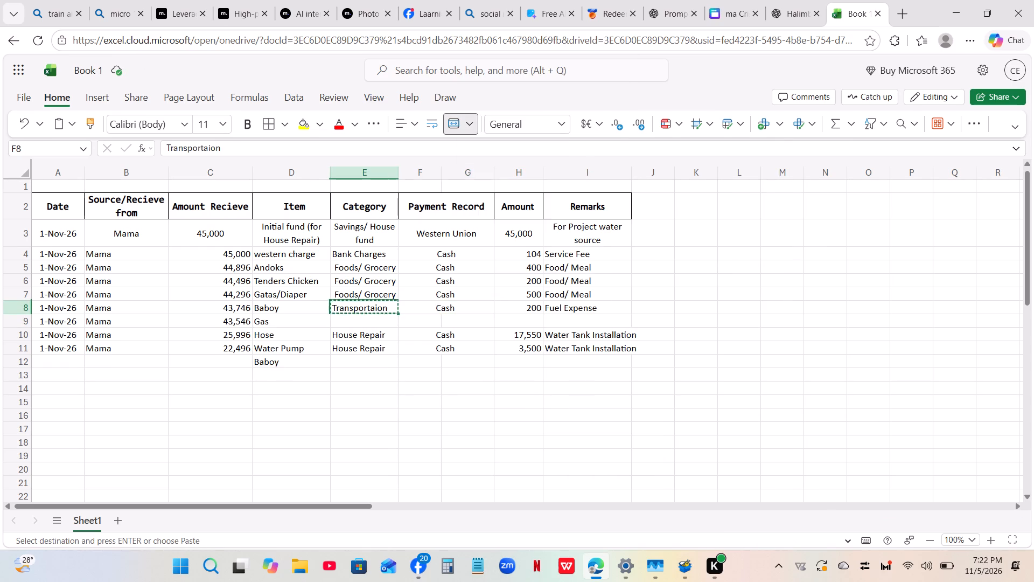
{"action": "key", "text": "Right"}
{"action": "key", "text": "Left"}
{"action": "key", "text": "ctrl+shift+Right"}
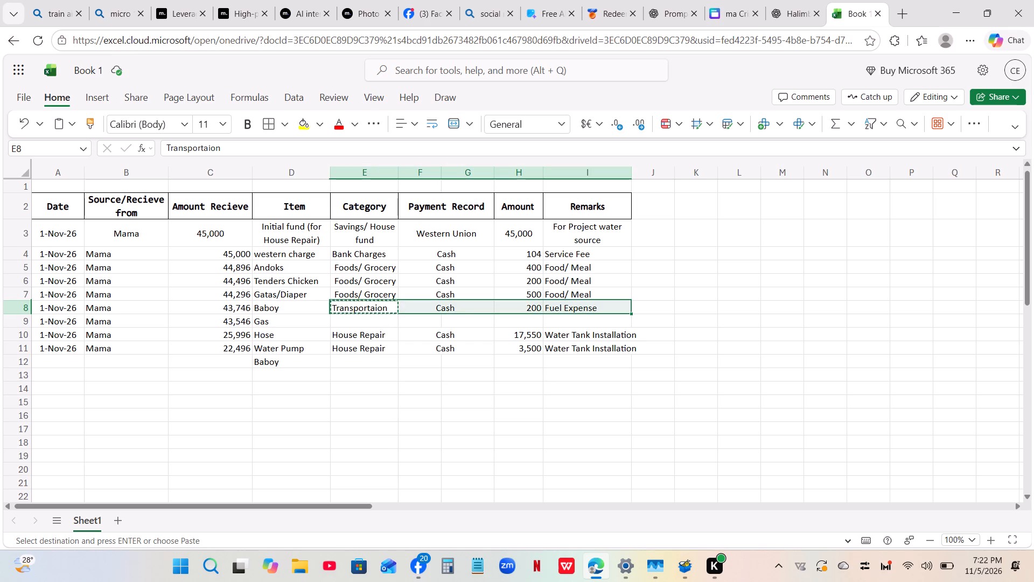
{"action": "key", "text": "ctrl+c"}
{"action": "key", "text": "Down"}
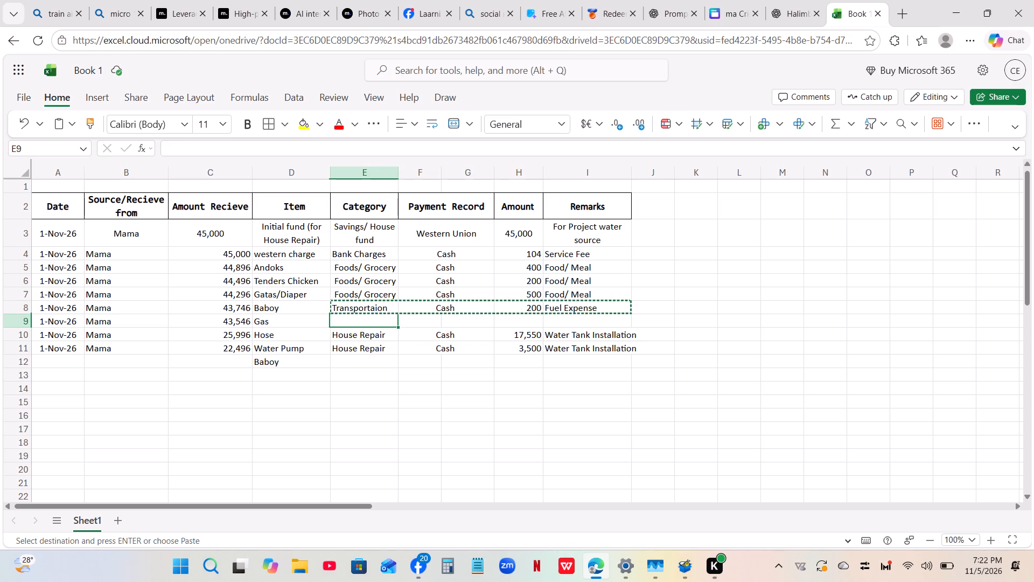
{"action": "key", "text": "ctrl+v"}
Replace the Baboy row's category in E8 with Foods/ Grocery copied from E7.
{"action": "key", "text": "Up"}
{"action": "key", "text": "BackSpace"}
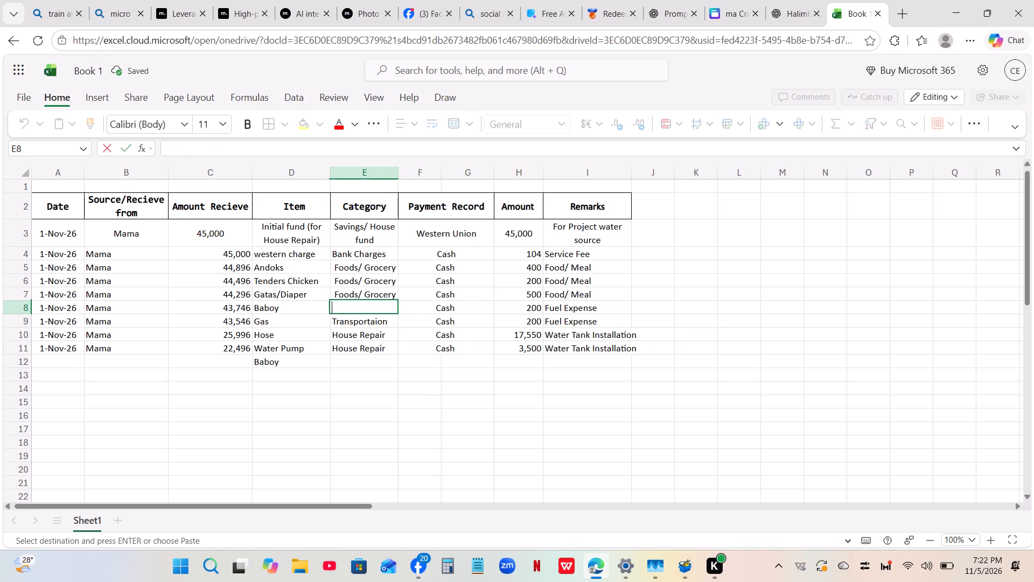
{"action": "key", "text": "Up"}
{"action": "key", "text": "ctrl+c"}
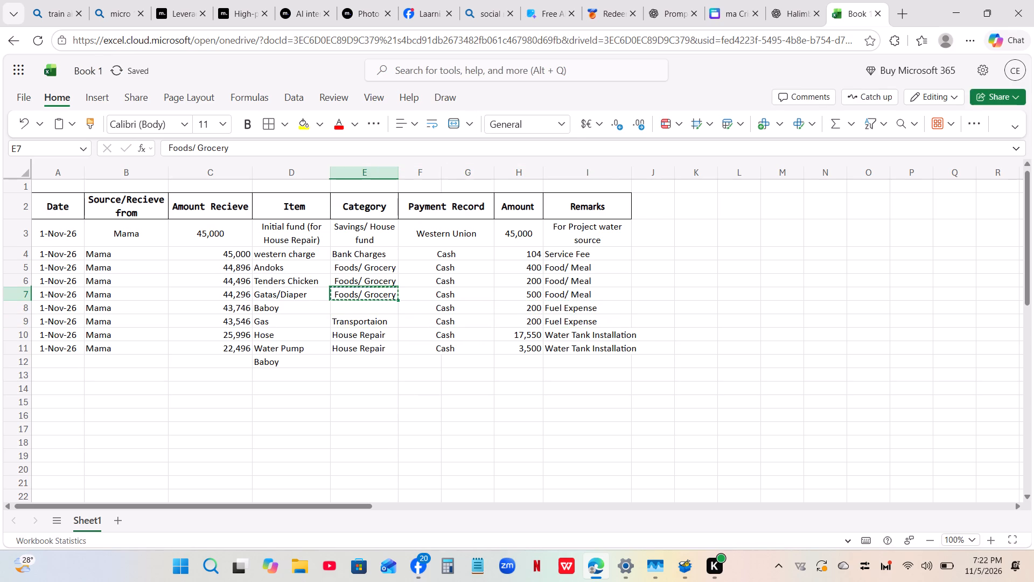
{"action": "key", "text": "Down"}
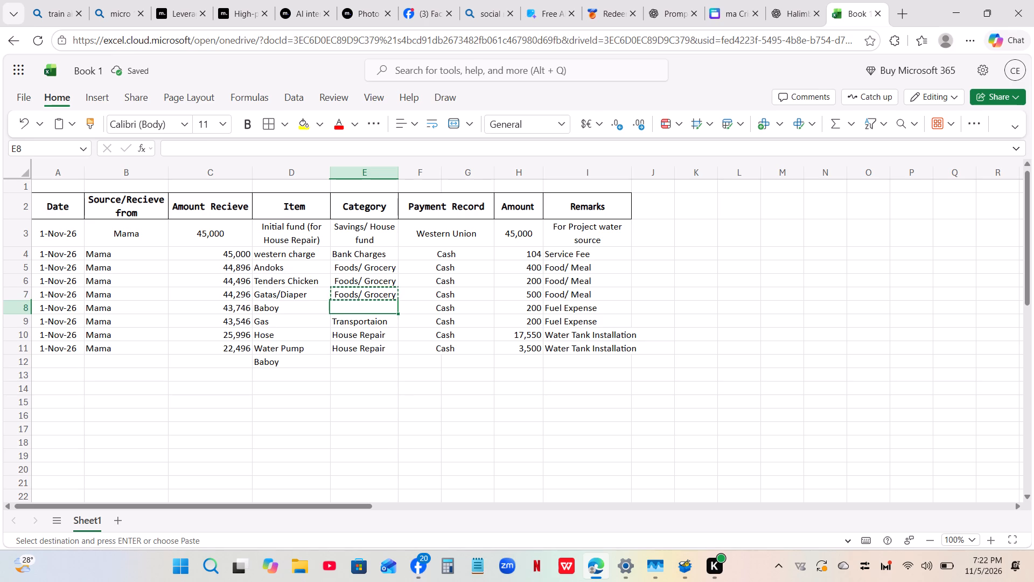
{"action": "key", "text": "ctrl+v"}
Set the Baboy row's amount in H8 to 550.
{"action": "key", "text": "Right"}
{"action": "key", "text": "Right"}
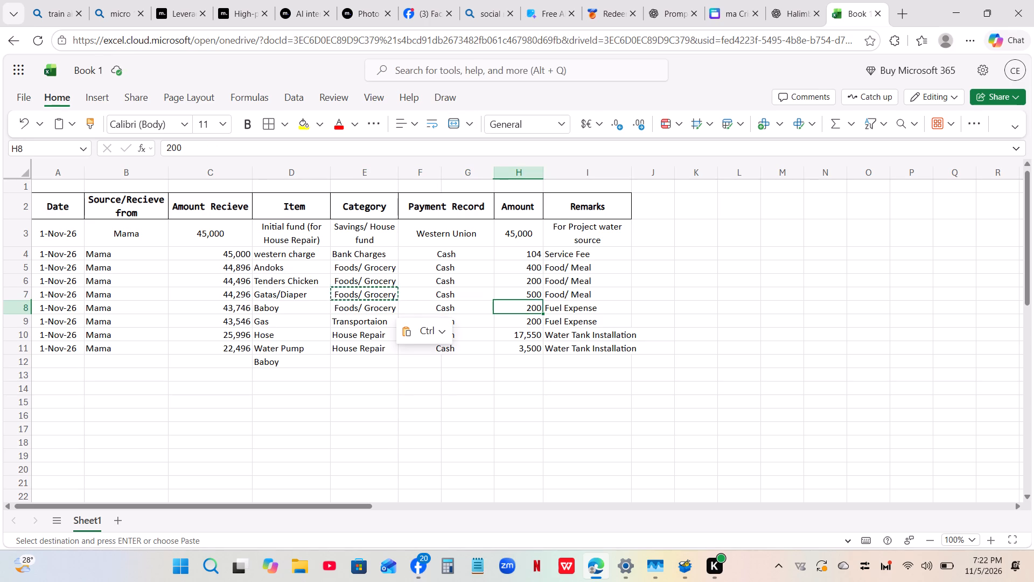
{"action": "key", "text": "BackSpace"}
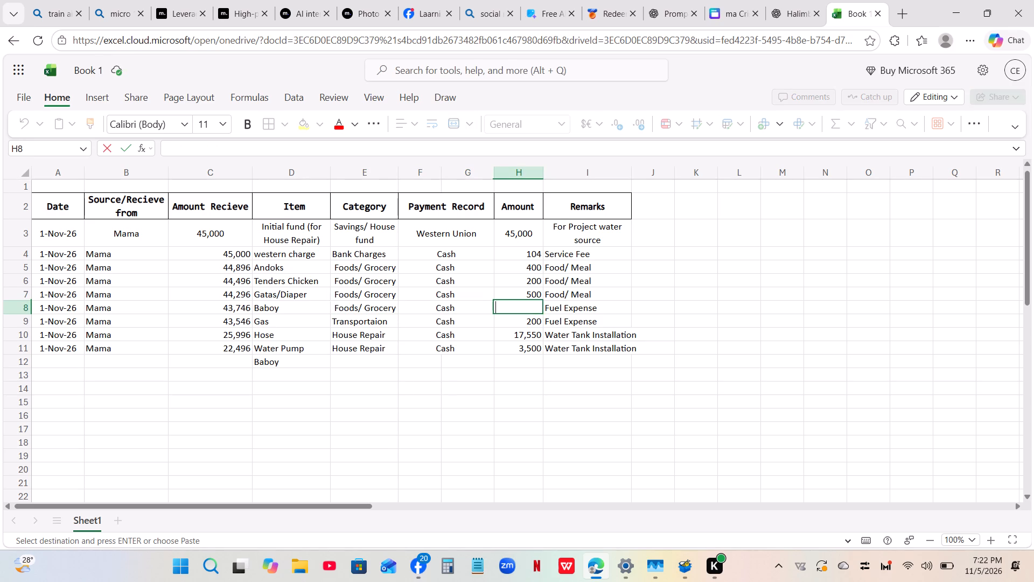
{"action": "type", "text": "550"}
{"action": "key", "text": "Return"}
Replace the Baboy row's remark in I8 with Food/ Meal copied from I7.
{"action": "key", "text": "Up"}
{"action": "key", "text": "Right"}
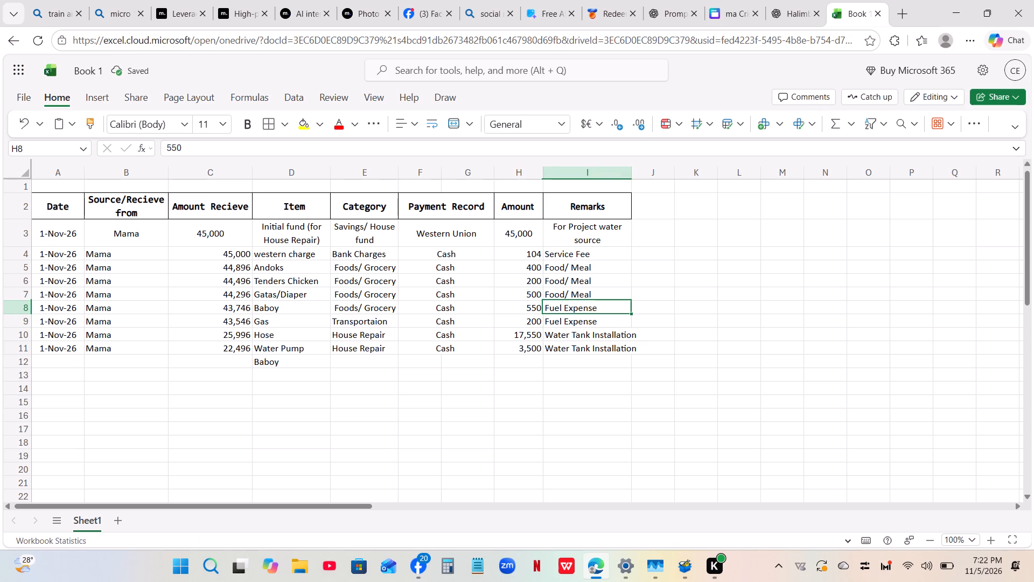
{"action": "key", "text": "BackSpace"}
{"action": "key", "text": "Up"}
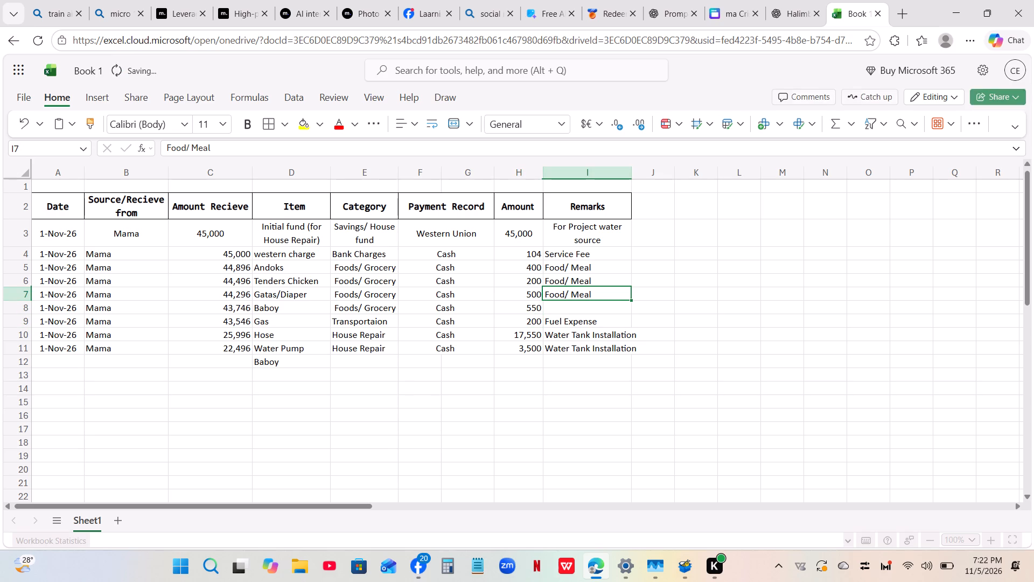
{"action": "key", "text": "ctrl+c"}
{"action": "key", "text": "Down"}
{"action": "key", "text": "ctrl+v"}
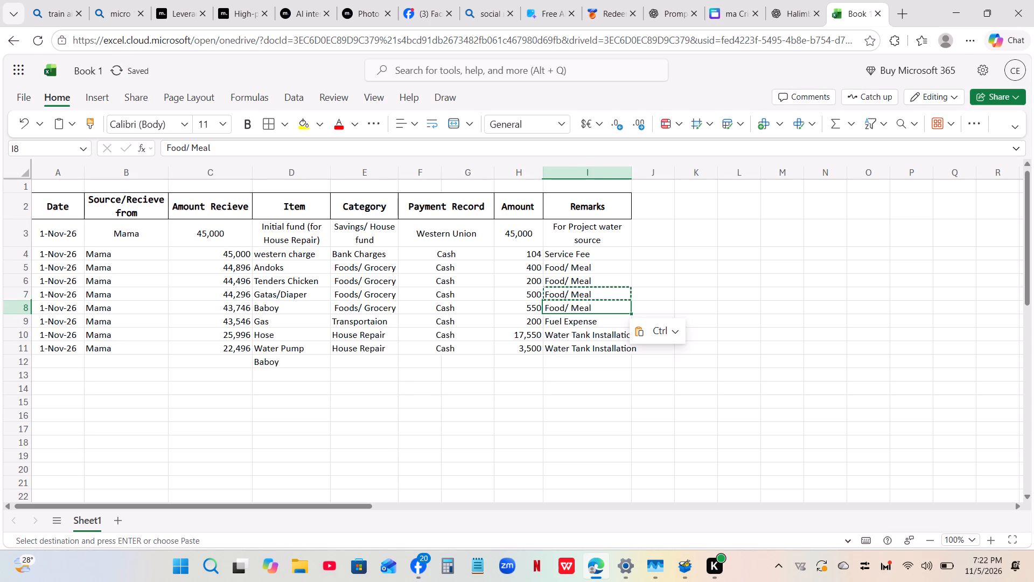
Clear the leftover Baboy item from D12 below the Water Pump row.
{"action": "key", "text": "Left"}
{"action": "key", "text": "Down"}
{"action": "key", "text": "Left"}
{"action": "key", "text": "Left"}
{"action": "key", "text": "Left"}
{"action": "key", "text": "Down"}
{"action": "key", "text": "Down"}
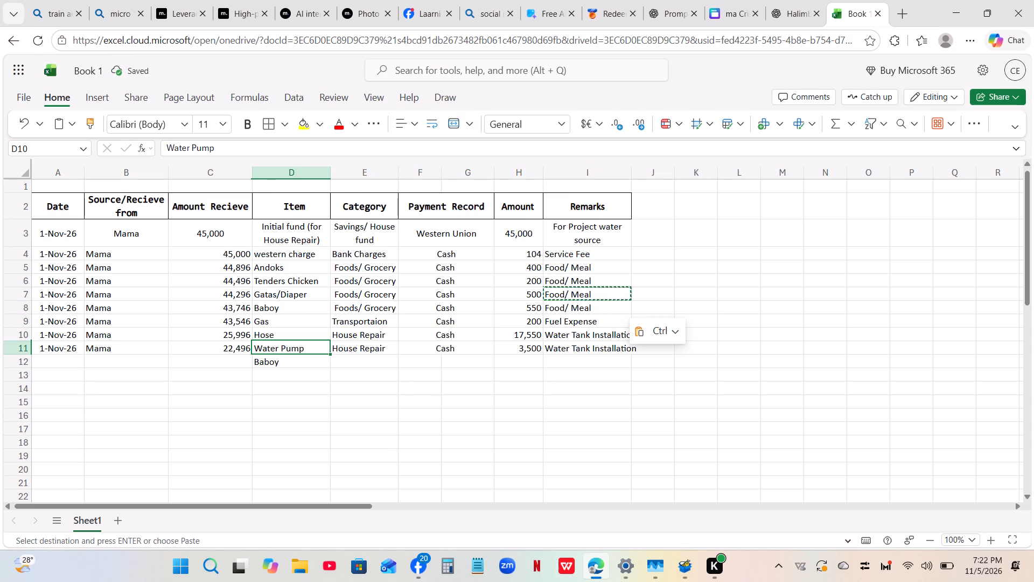
{"action": "key", "text": "Down"}
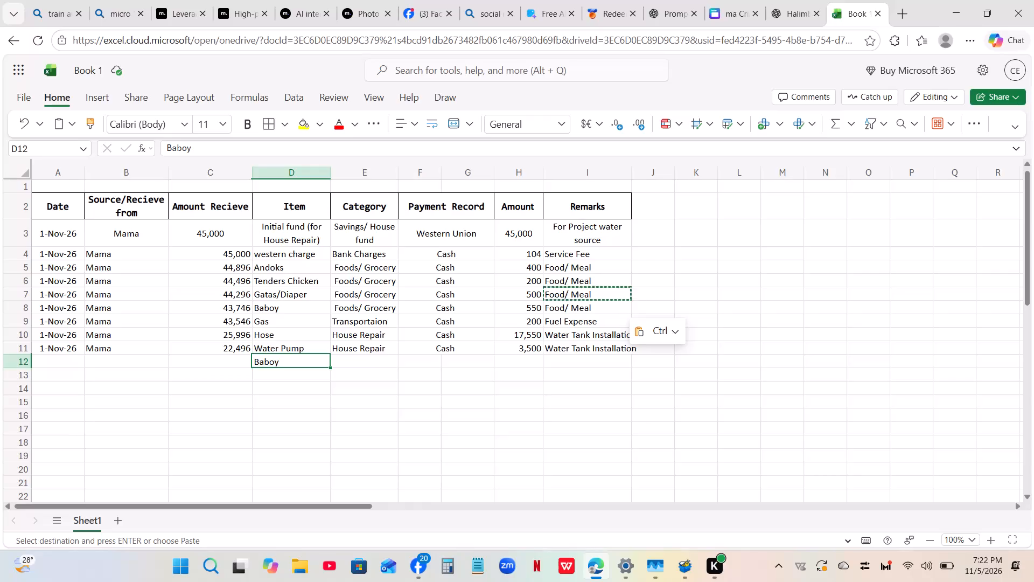
{"action": "key", "text": "BackSpace"}
Set the Amount Recieve value in C8 for the Baboy row to 43796.
{"action": "key", "text": "Up"}
{"action": "key", "text": "Up"}
{"action": "key", "text": "Up"}
{"action": "key", "text": "Up"}
{"action": "key", "text": "Left"}
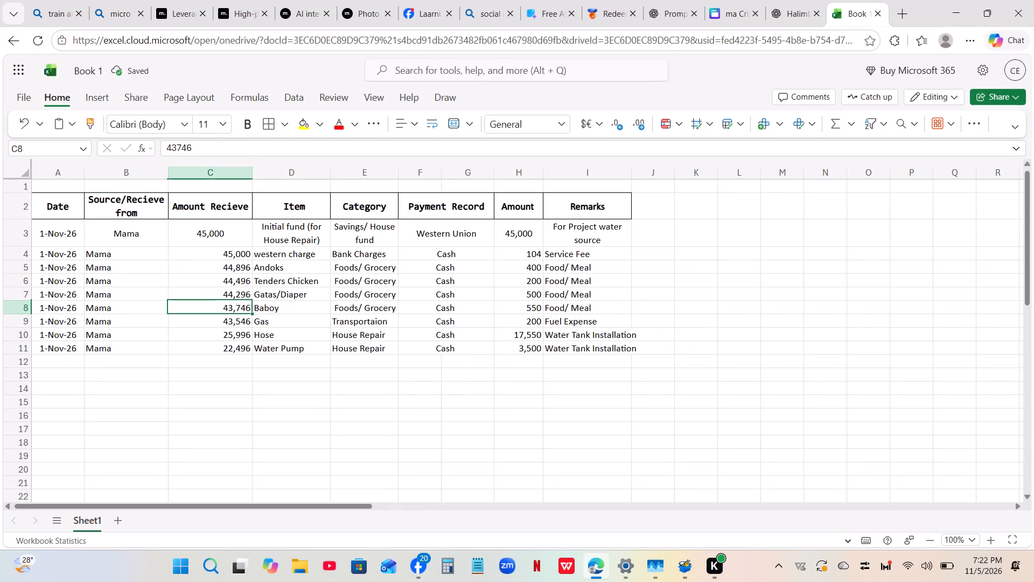
{"action": "key", "text": "Right"}
{"action": "key", "text": "Left"}
{"action": "key", "text": "Right"}
{"action": "key", "text": "Left"}
{"action": "key", "text": "Up"}
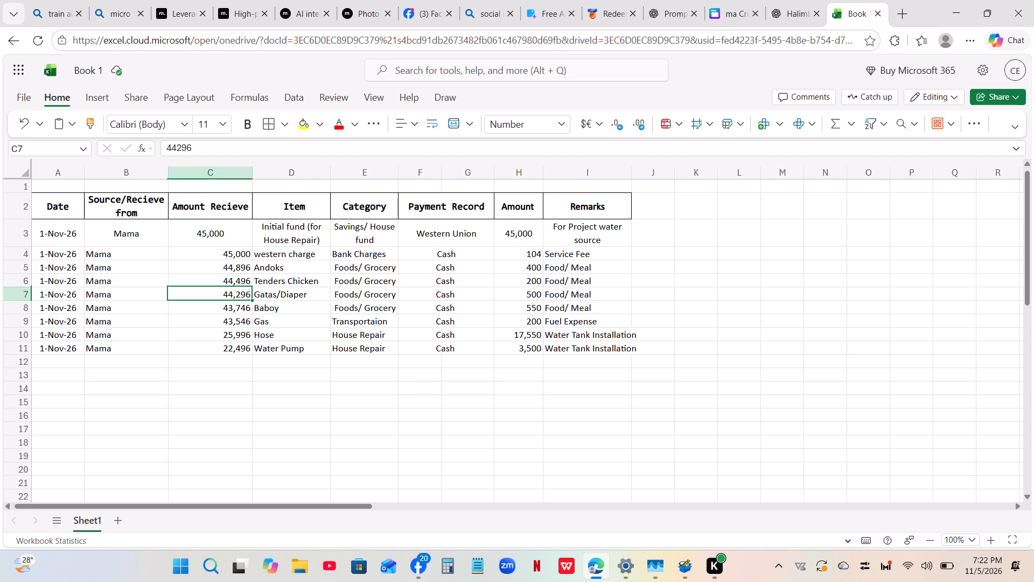
{"action": "left_click", "coordinate": [247, 311]}
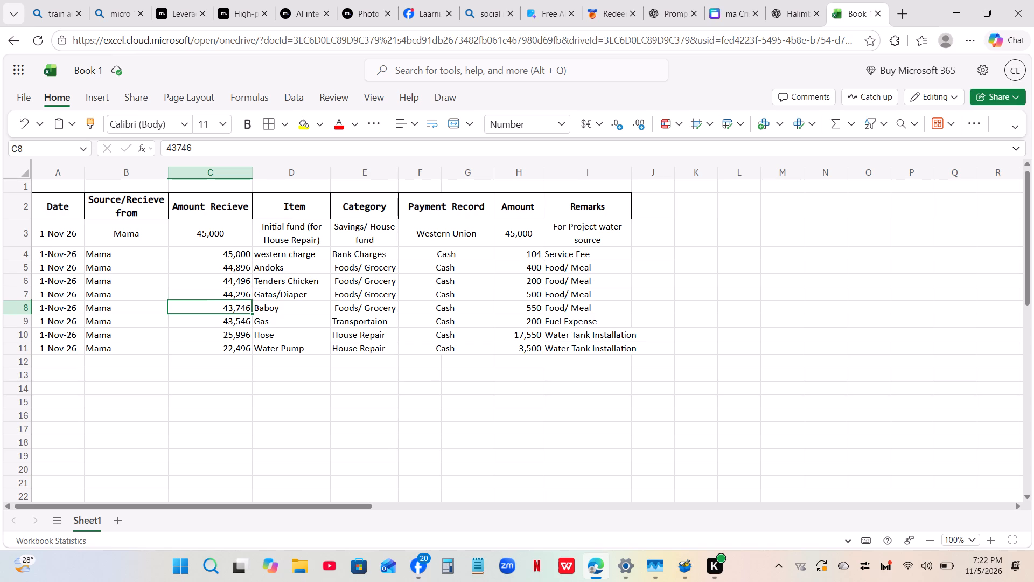
{"action": "left_click", "coordinate": [239, 142]}
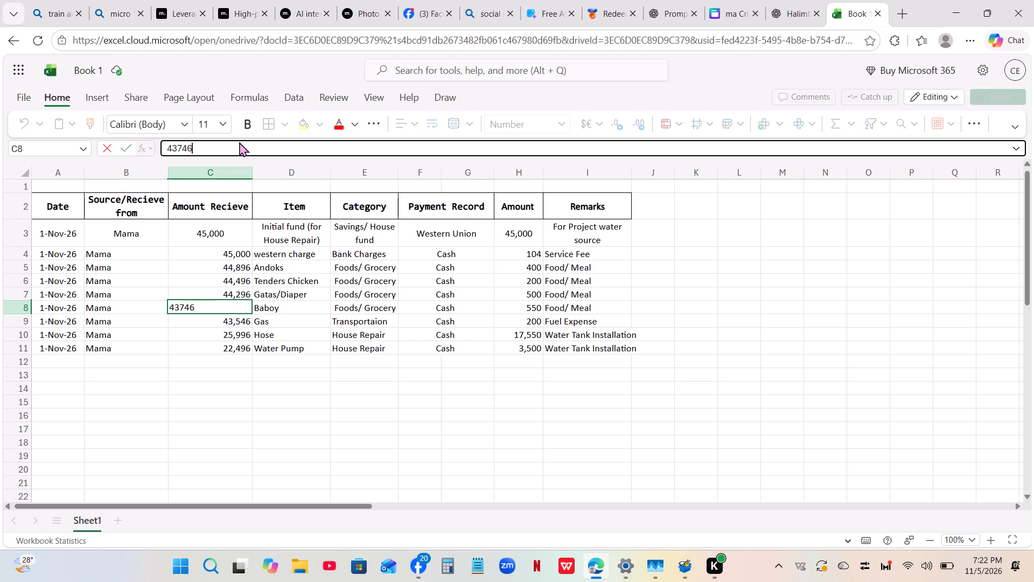
{"action": "key", "text": "BackSpace"}
{"action": "key", "text": "BackSpace"}
{"action": "key", "text": "BackSpace"}
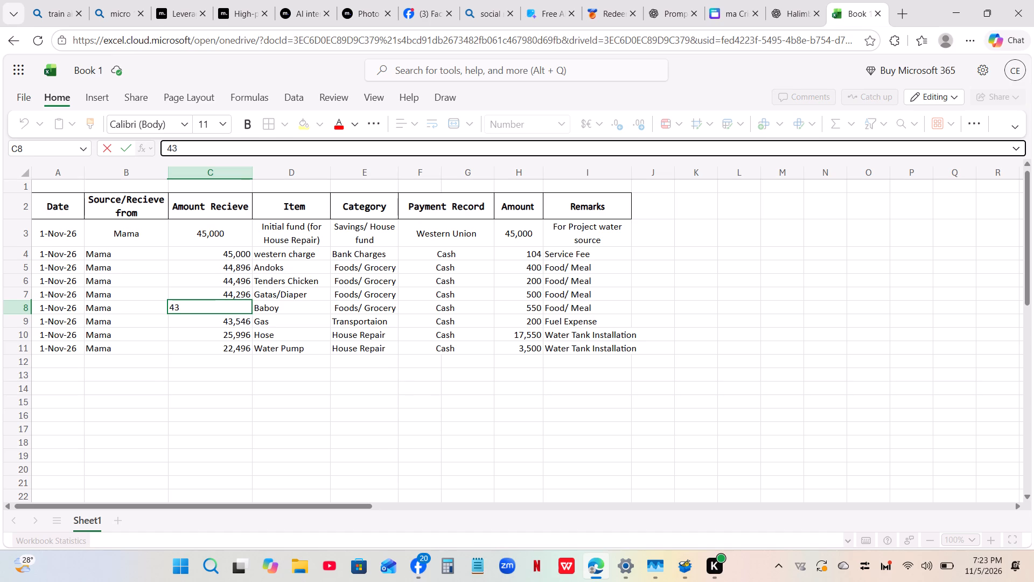
{"action": "type", "text": "796"}
{"action": "key", "text": "Return"}
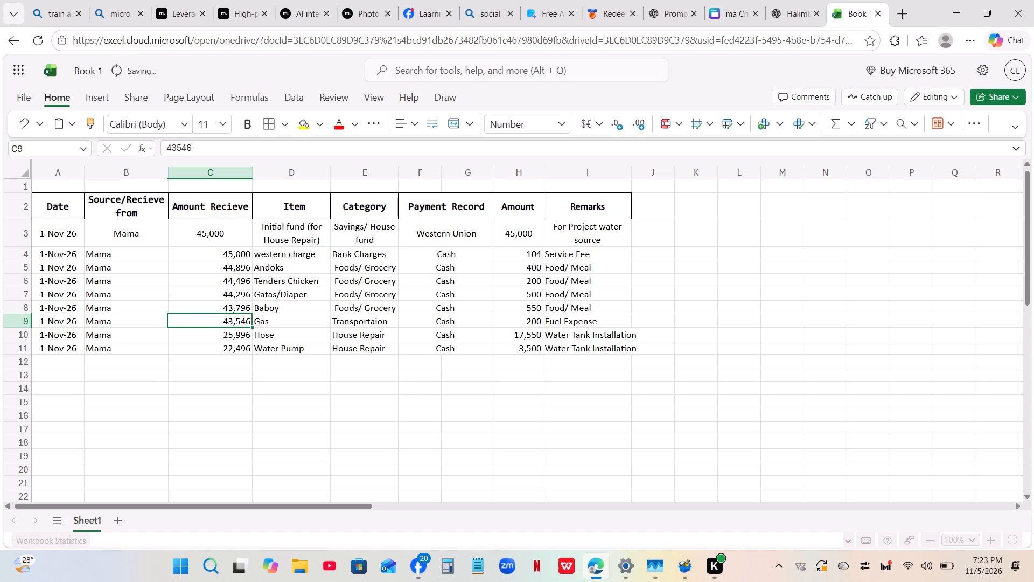
Review the Baboy row's Amount Recieve value in C8 against its expense amount in H8.
{"action": "key", "text": "Up"}
{"action": "key", "text": "Right"}
{"action": "key", "text": "Right"}
{"action": "key", "text": "Right"}
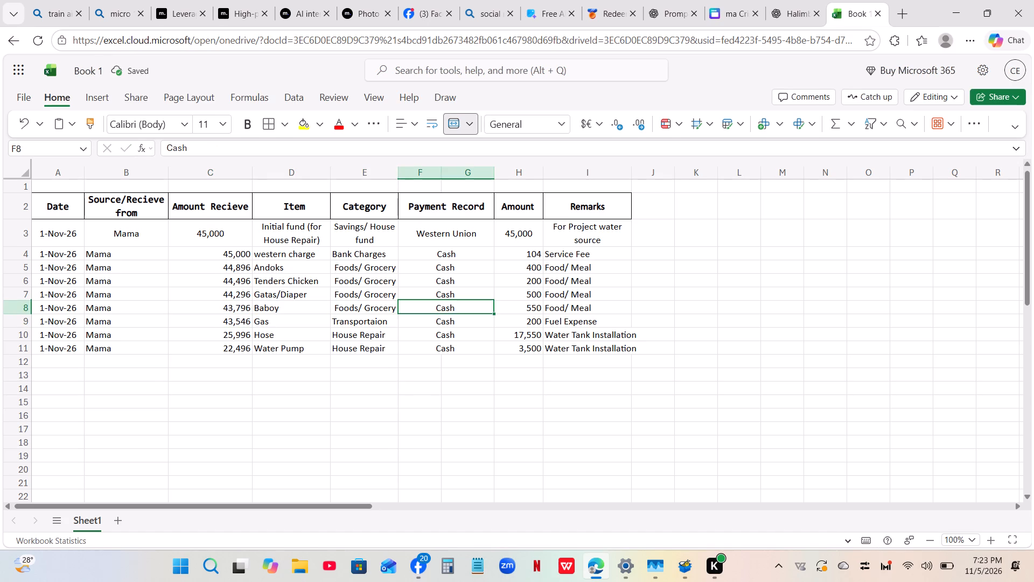
{"action": "key", "text": "Left"}
{"action": "key", "text": "Left"}
{"action": "key", "text": "Left"}
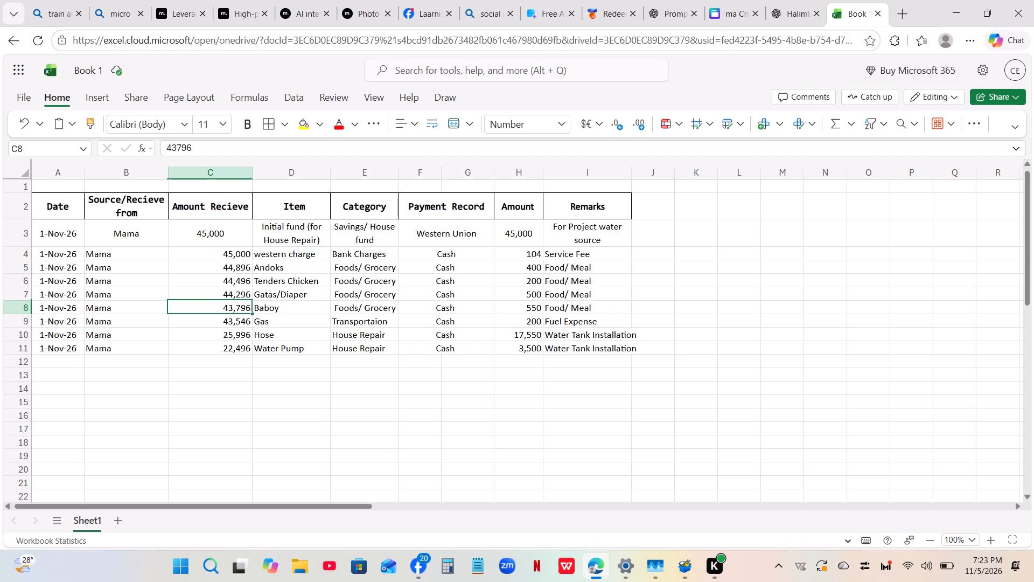
{"action": "key", "text": "Right"}
{"action": "key", "text": "Right"}
{"action": "key", "text": "Right"}
{"action": "key", "text": "Right"}
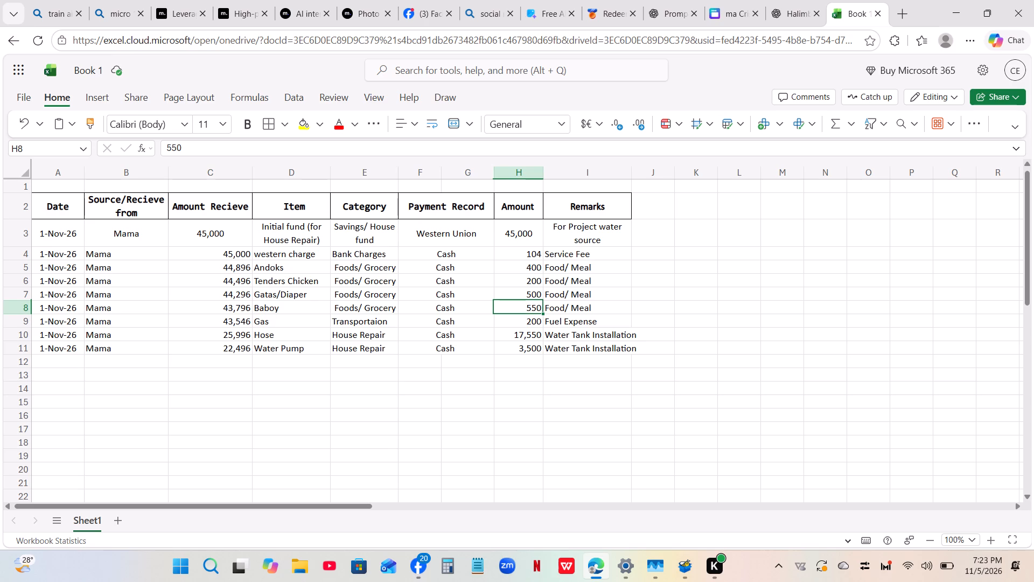
{"action": "key", "text": "Left"}
{"action": "key", "text": "Left"}
{"action": "key", "text": "Left"}
{"action": "key", "text": "Left"}
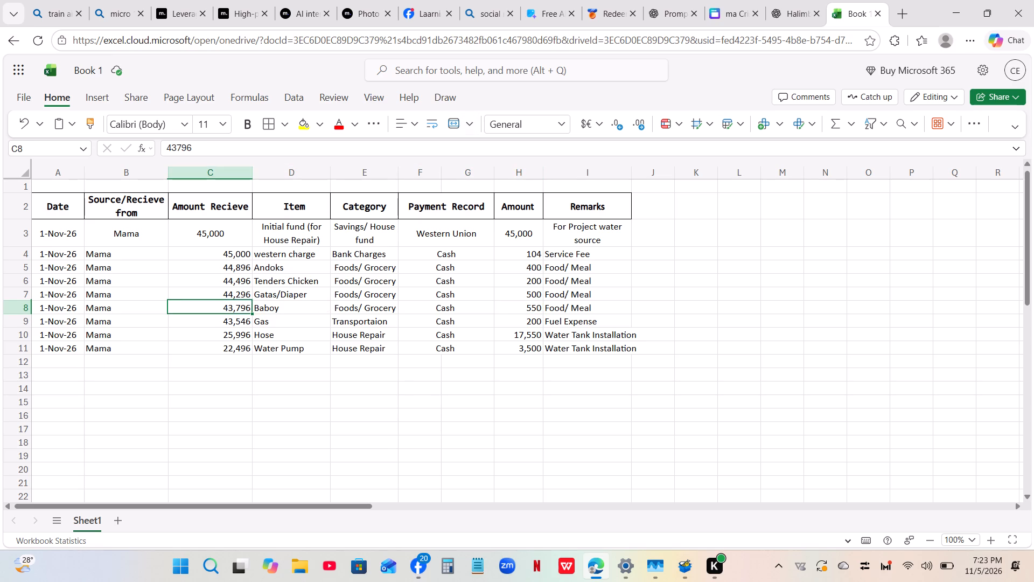
Set the Amount Recieve value in C9 for the Gas row to 43246.
{"action": "key", "text": "Down"}
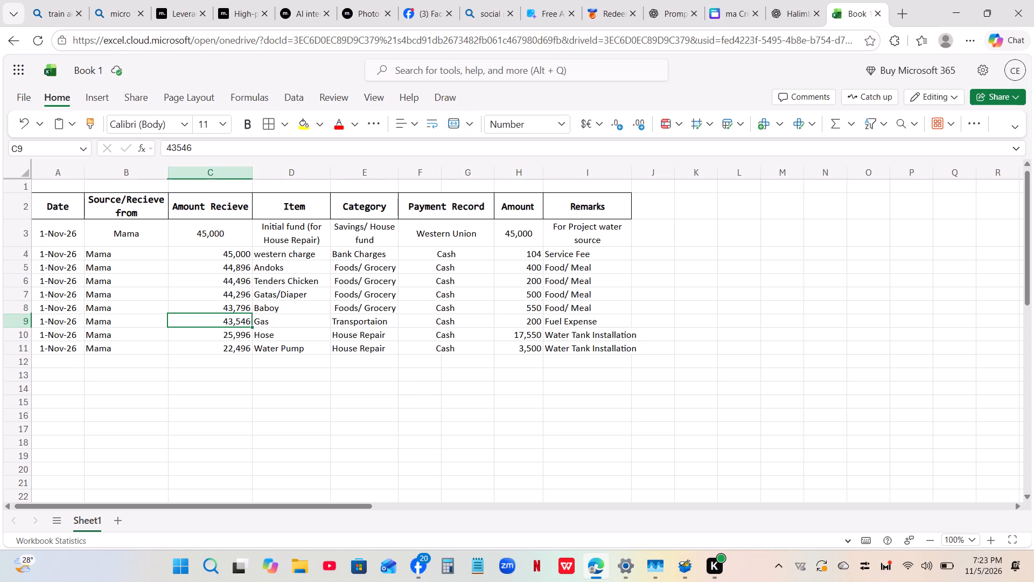
{"action": "key", "text": "Return"}
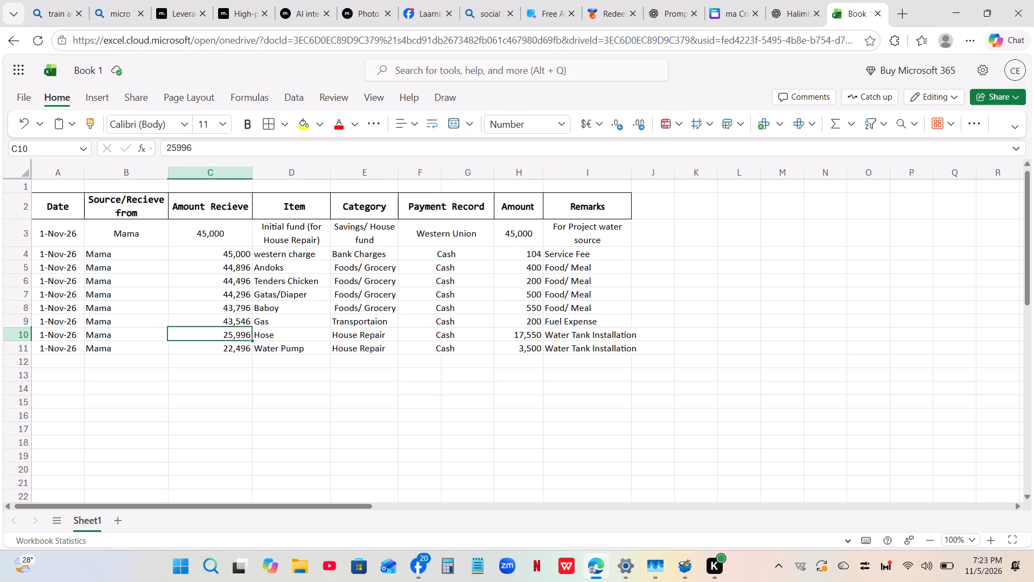
{"action": "key", "text": "Up"}
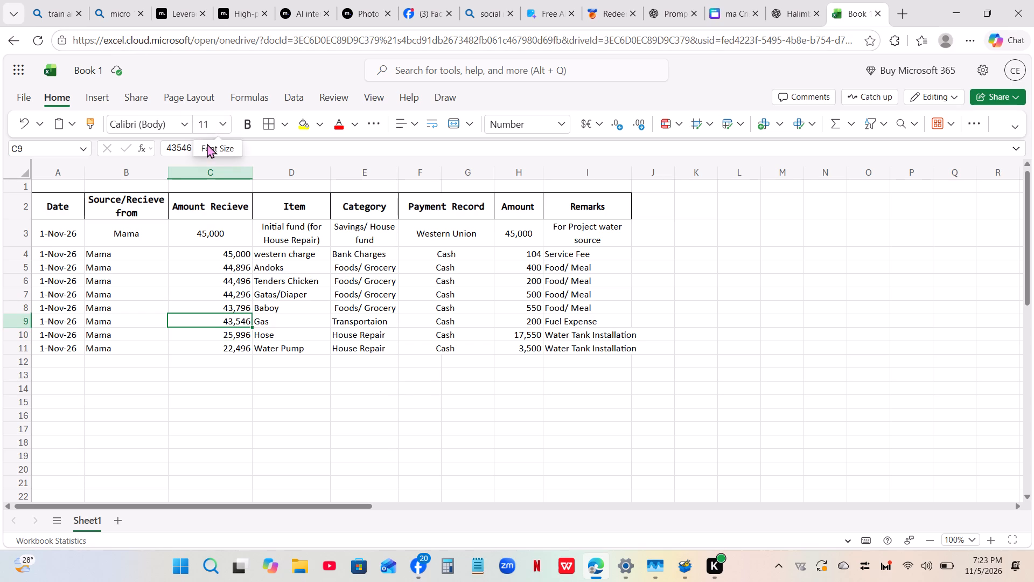
{"action": "left_click", "coordinate": [249, 146]}
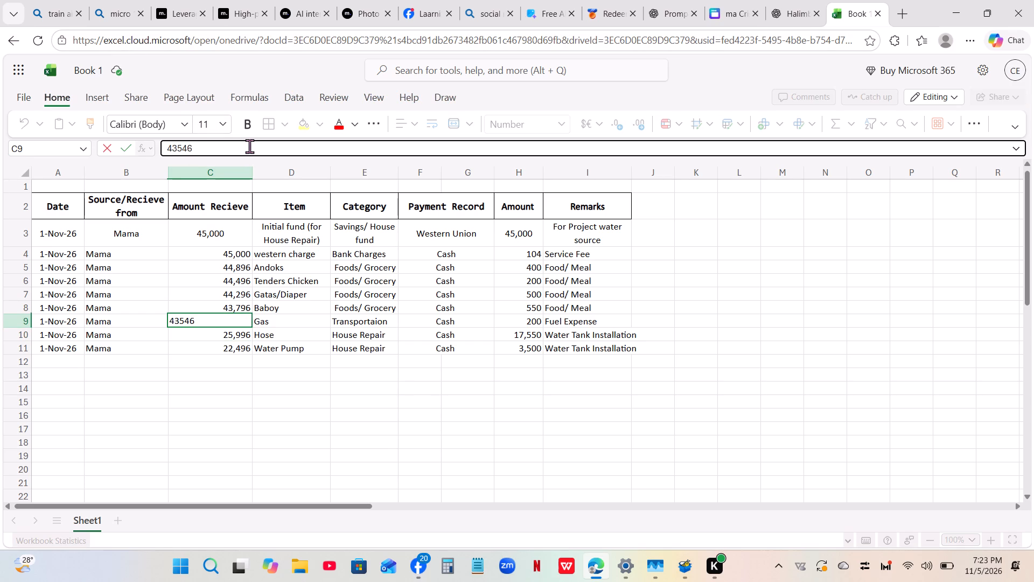
{"action": "key", "text": "BackSpace"}
{"action": "key", "text": "BackSpace"}
{"action": "key", "text": "BackSpace"}
{"action": "type", "text": "246"}
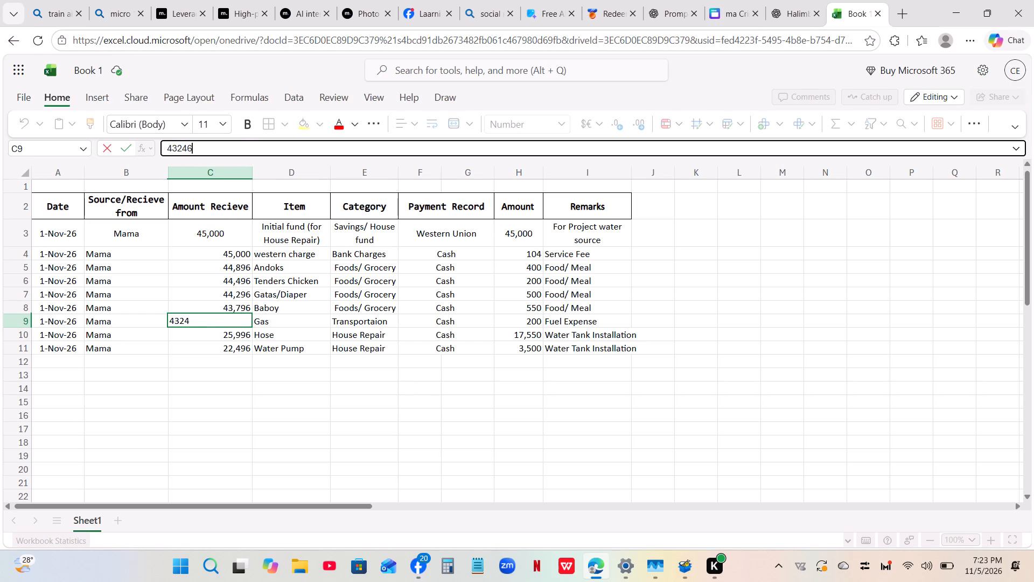
{"action": "key", "text": "Return"}
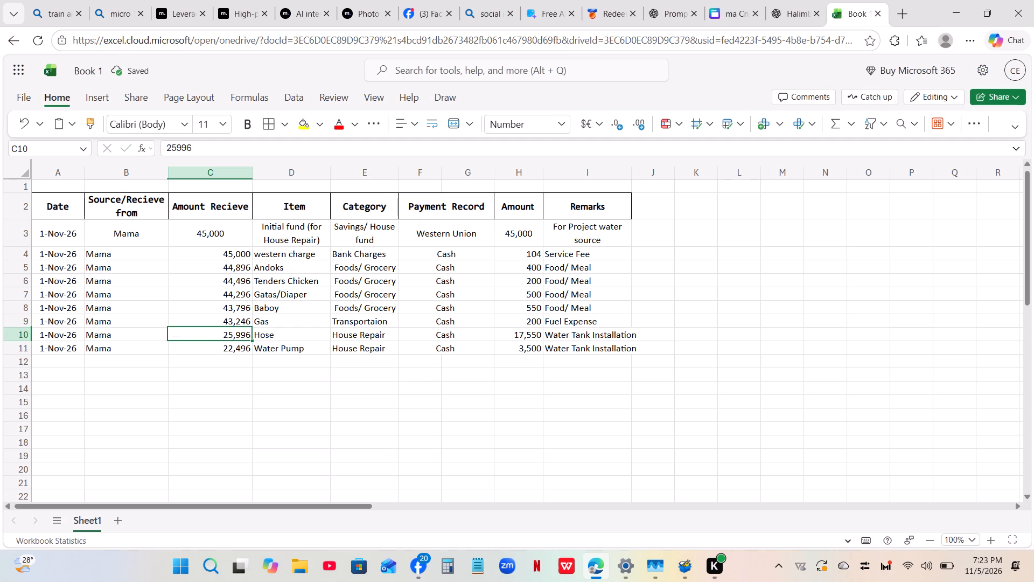
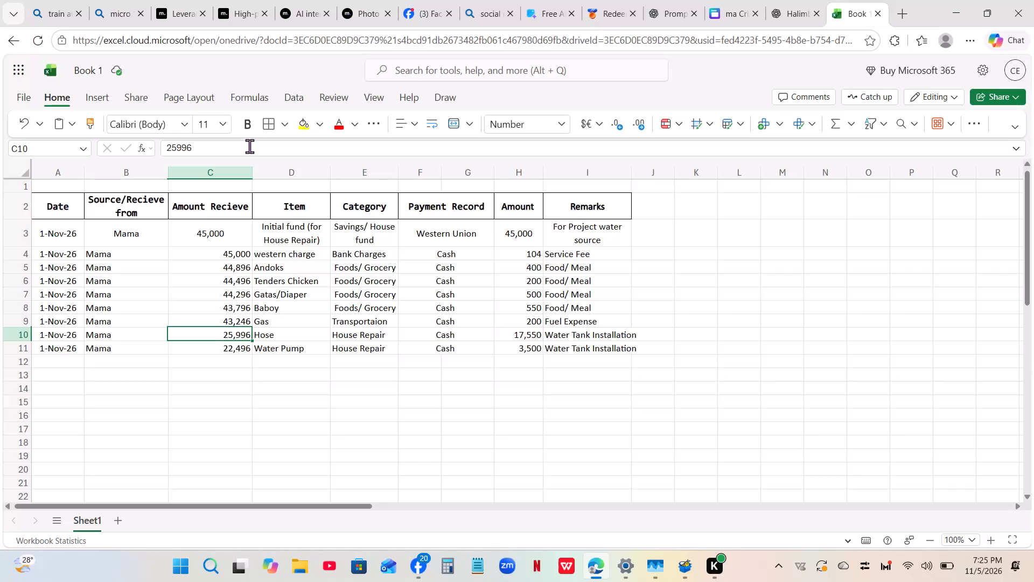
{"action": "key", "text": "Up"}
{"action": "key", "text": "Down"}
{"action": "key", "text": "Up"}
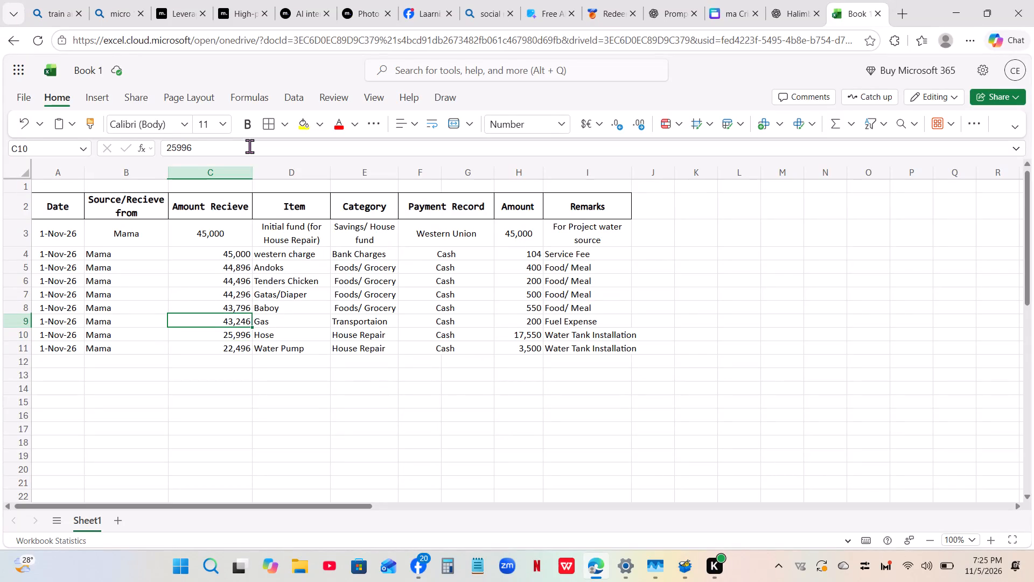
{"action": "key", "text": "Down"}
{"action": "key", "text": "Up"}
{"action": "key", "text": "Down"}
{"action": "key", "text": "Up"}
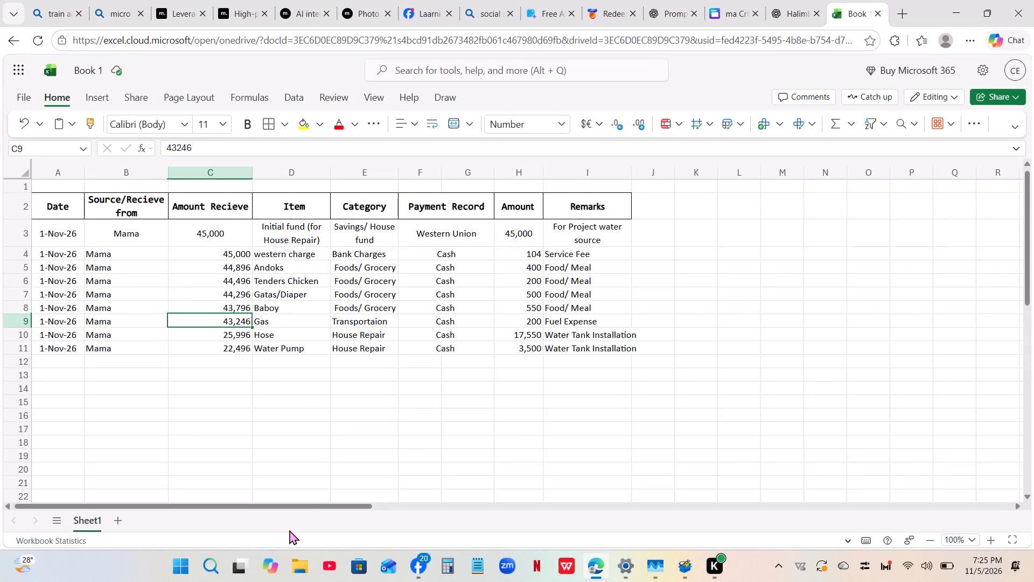
Switch to Calculator and subtract the Gas expense of 200 from 43246.
{"action": "left_click", "coordinate": [451, 567]}
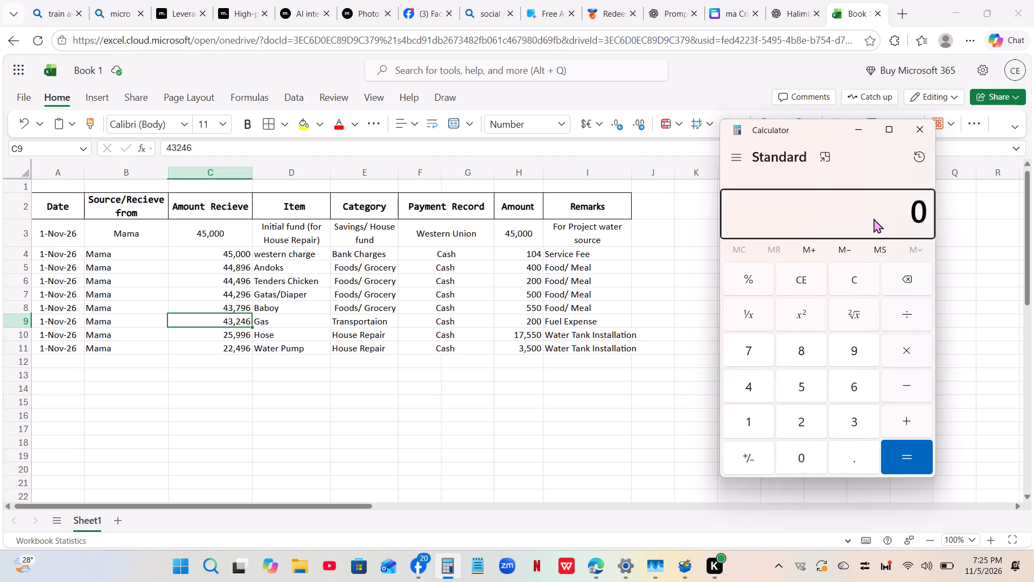
{"action": "type", "text": "43"}
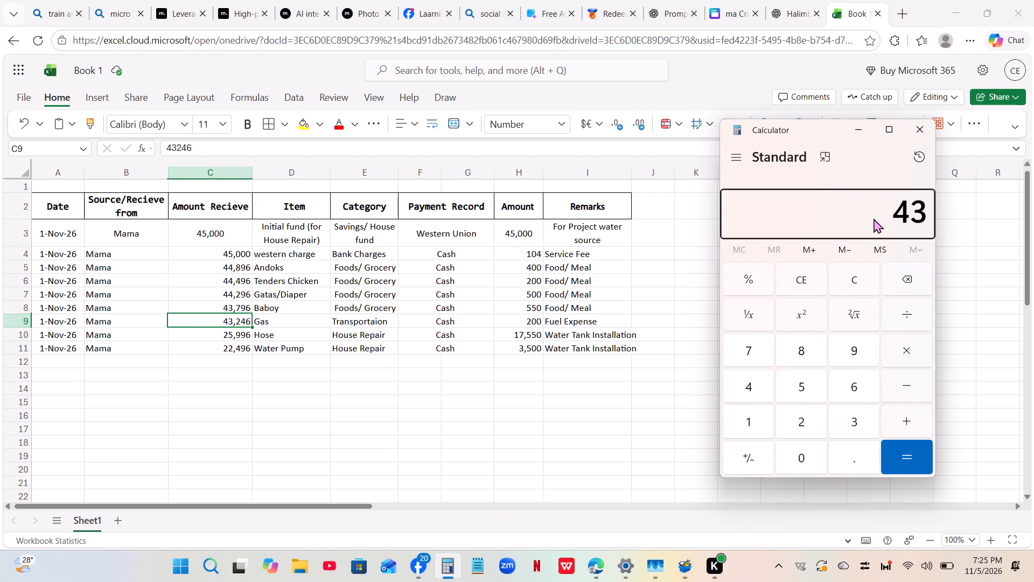
{"action": "type", "text": "246"}
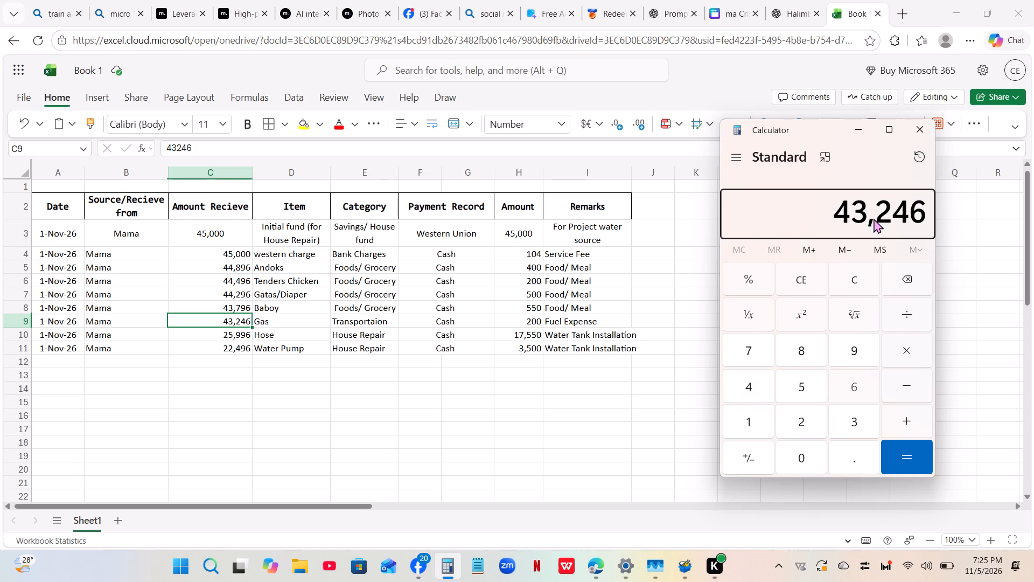
{"action": "key", "text": "minus"}
{"action": "type", "text": "200"}
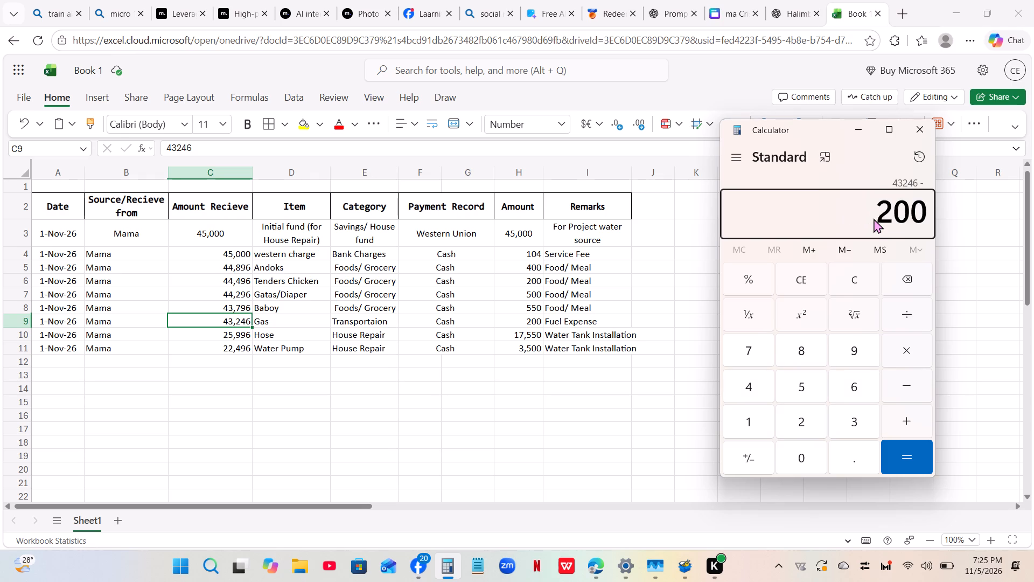
{"action": "key", "text": "Return"}
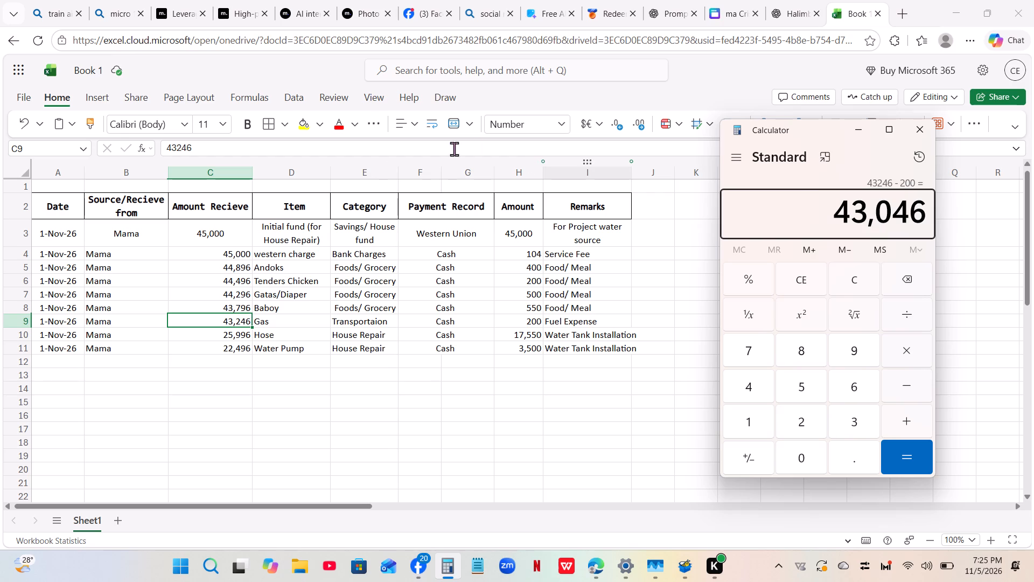
Back in the Excel workbook, set the Gas row's Amount Recieve value in C9 to 43046.
{"action": "left_click", "coordinate": [389, 150]}
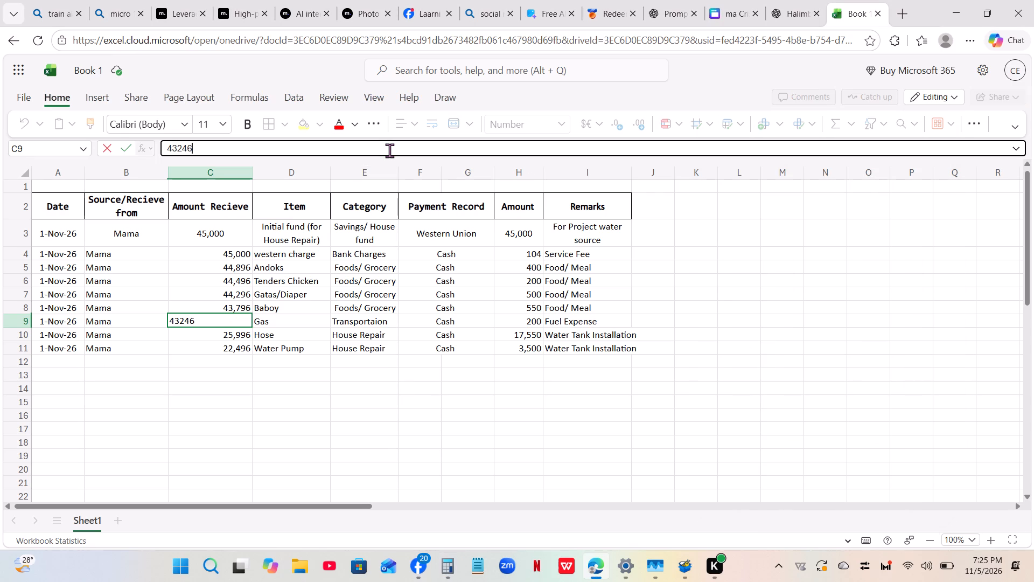
{"action": "key", "text": "Left"}
{"action": "key", "text": "Left"}
{"action": "key", "text": "BackSpace"}
{"action": "key", "text": "0"}
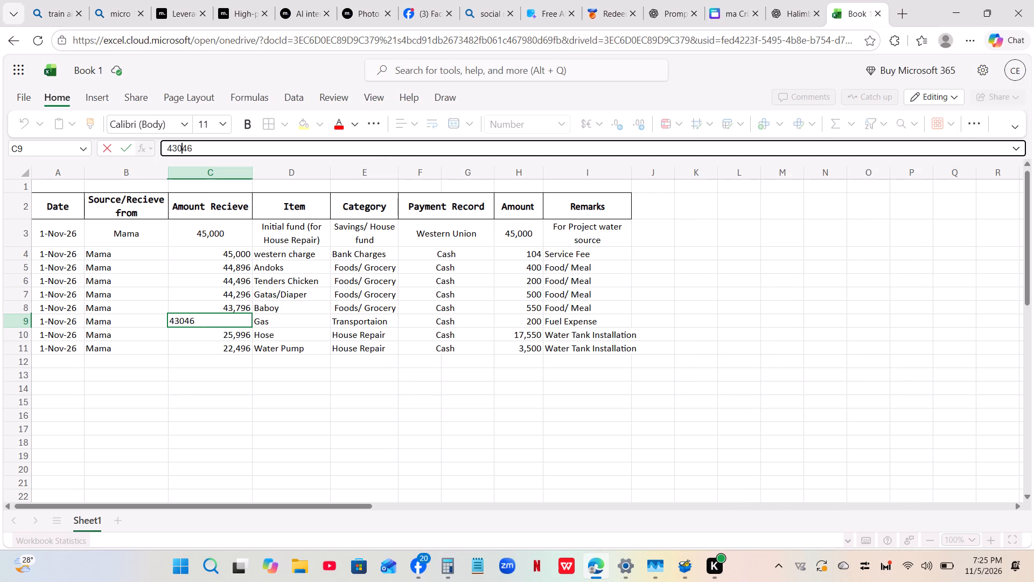
{"action": "key", "text": "Return"}
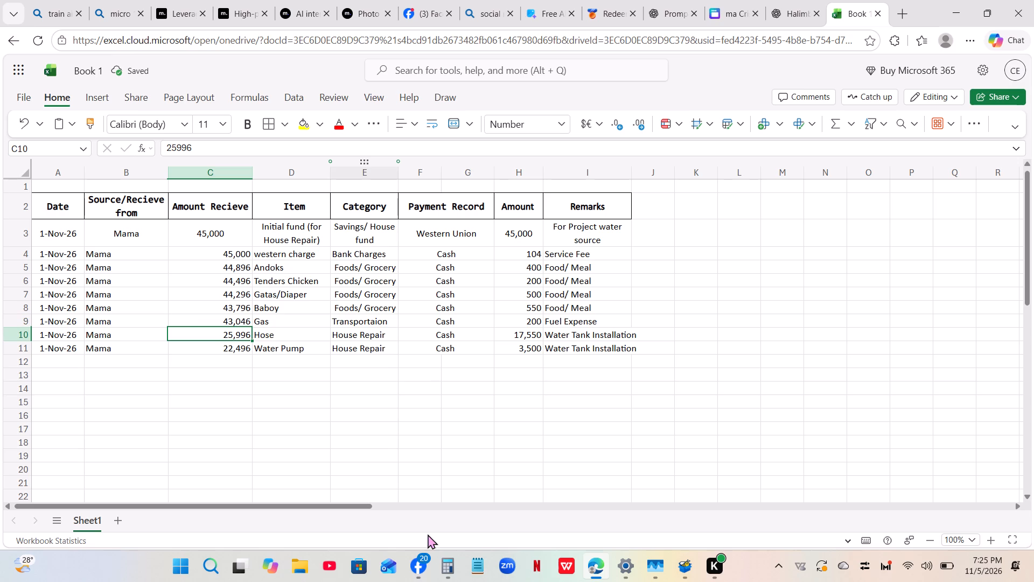
Switch to Calculator and subtract the Hose expense of 17,550 from the previous result.
{"action": "left_click", "coordinate": [450, 565]}
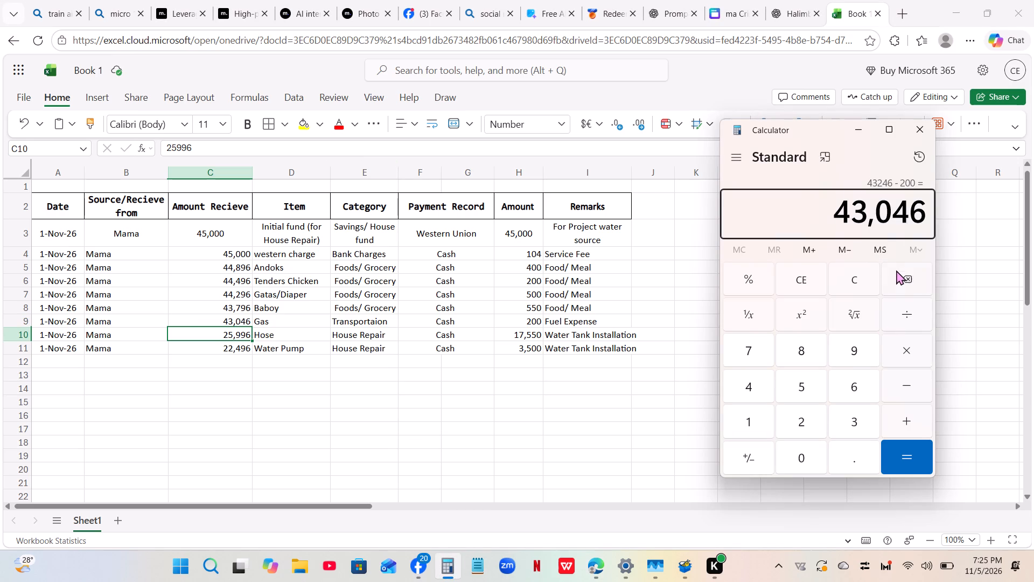
{"action": "left_click", "coordinate": [908, 379]}
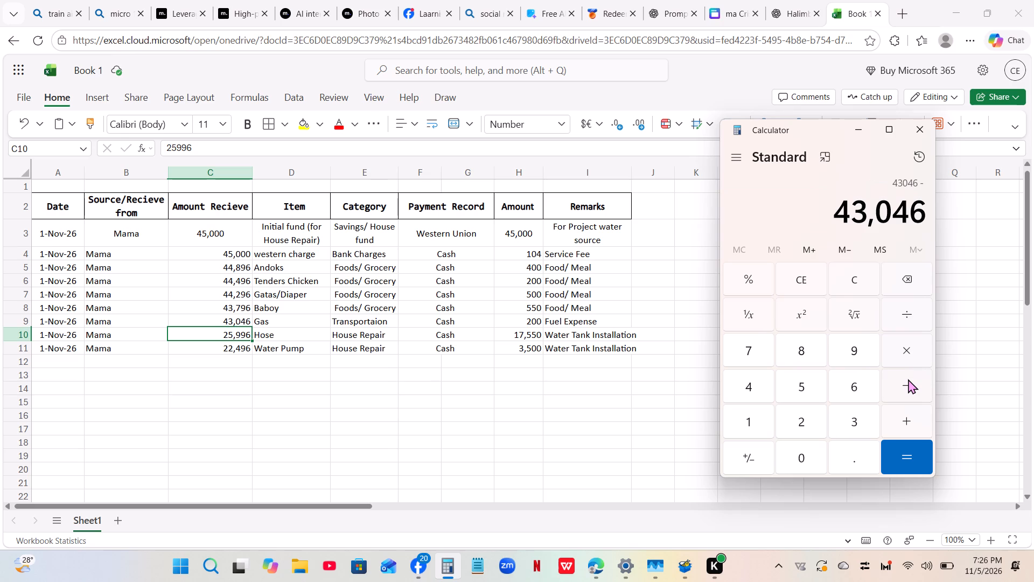
{"action": "type", "text": "17"}
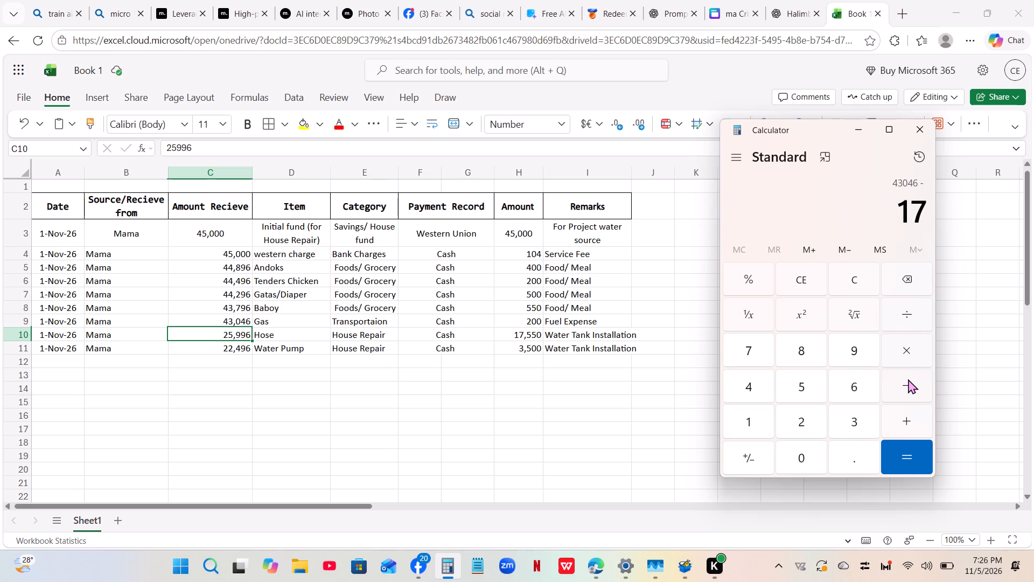
{"action": "type", "text": ",550"}
{"action": "key", "text": "Return"}
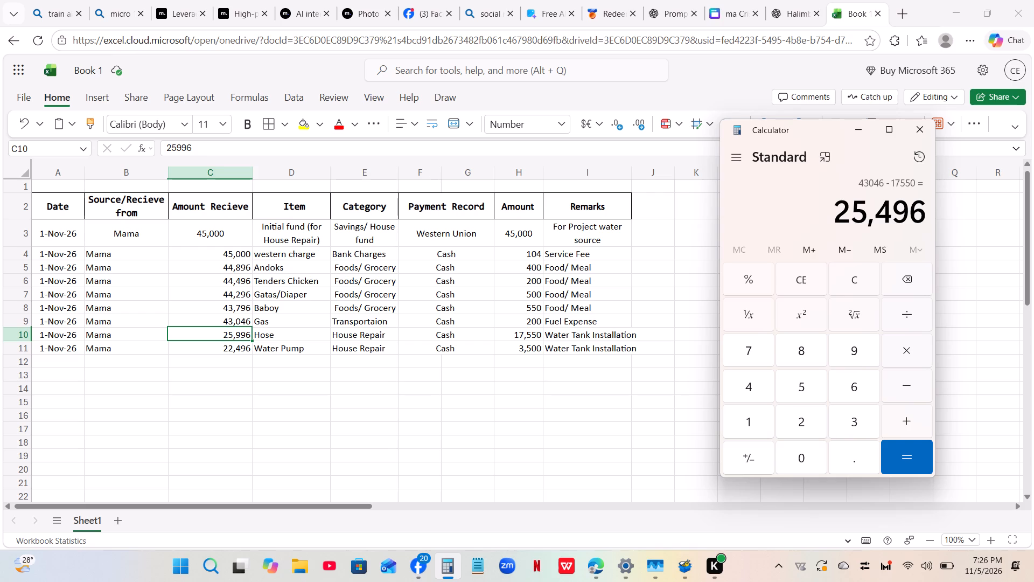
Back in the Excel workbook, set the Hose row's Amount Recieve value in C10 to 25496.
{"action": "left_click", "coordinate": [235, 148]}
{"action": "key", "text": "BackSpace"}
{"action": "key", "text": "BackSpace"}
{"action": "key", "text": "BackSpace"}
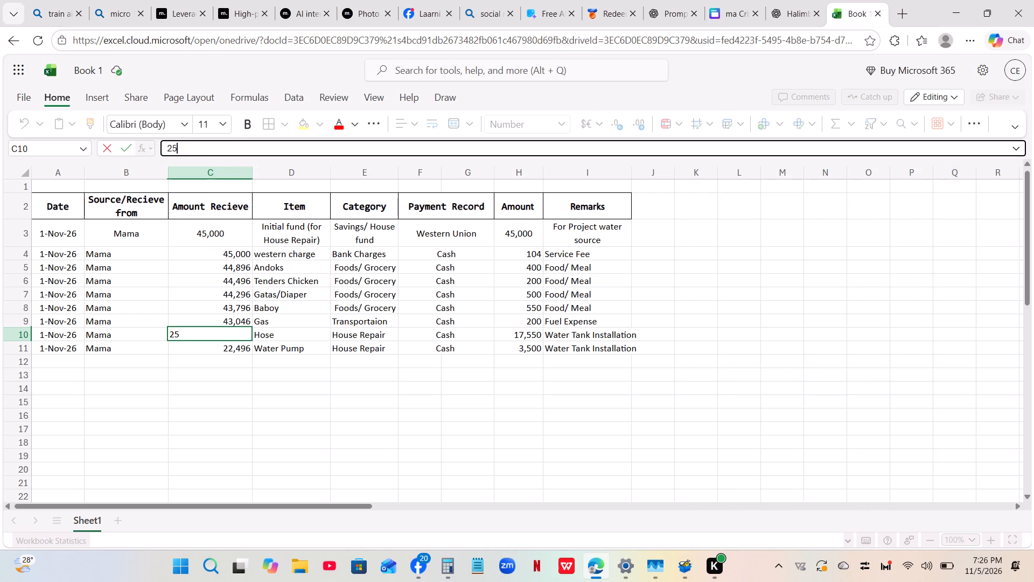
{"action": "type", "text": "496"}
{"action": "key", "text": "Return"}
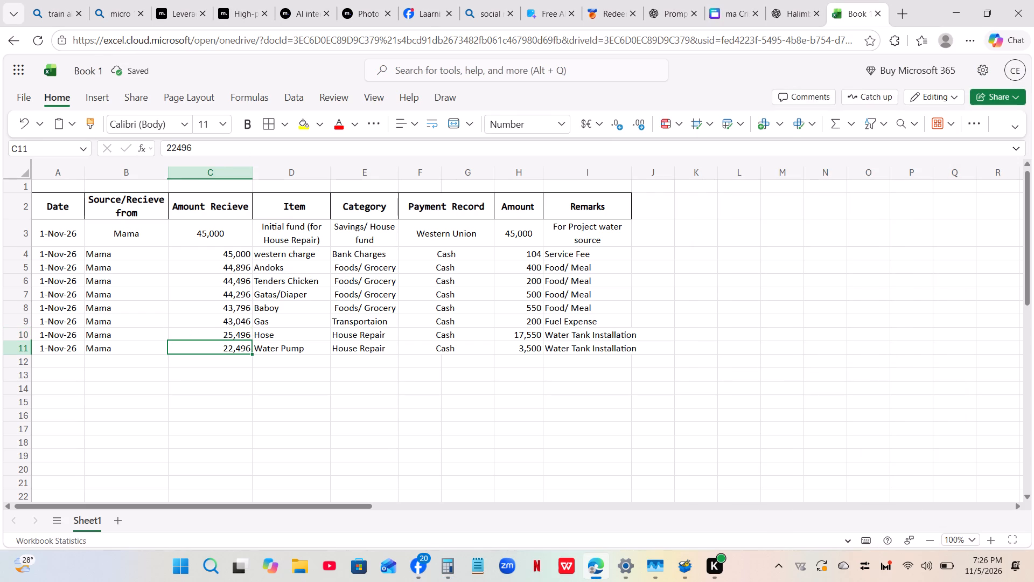
Check the Gas row's balance in C9, and in Calculator clear the old result and subtract 200 from 43046.
{"action": "left_click", "coordinate": [450, 563]}
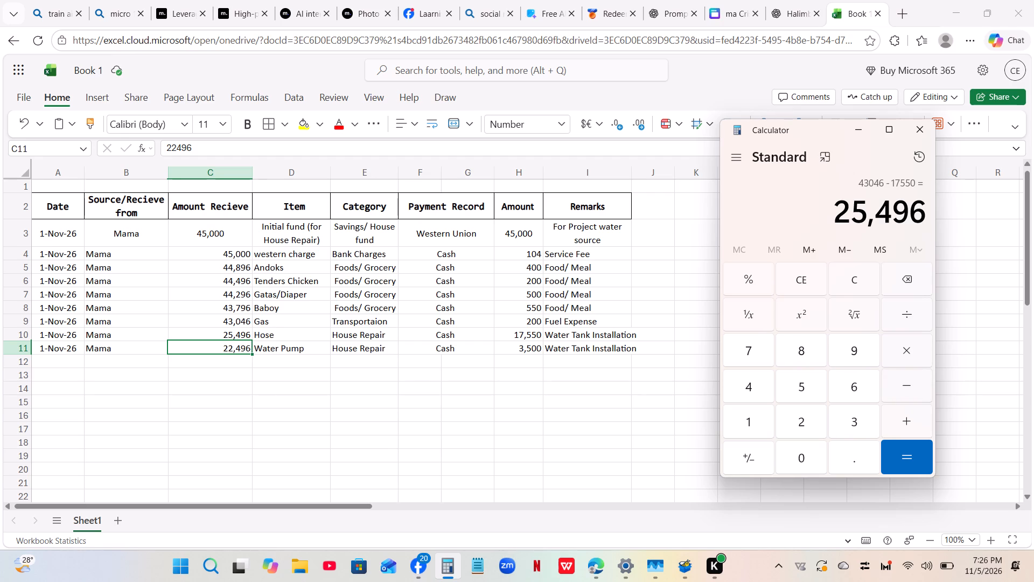
{"action": "left_click", "coordinate": [244, 324]}
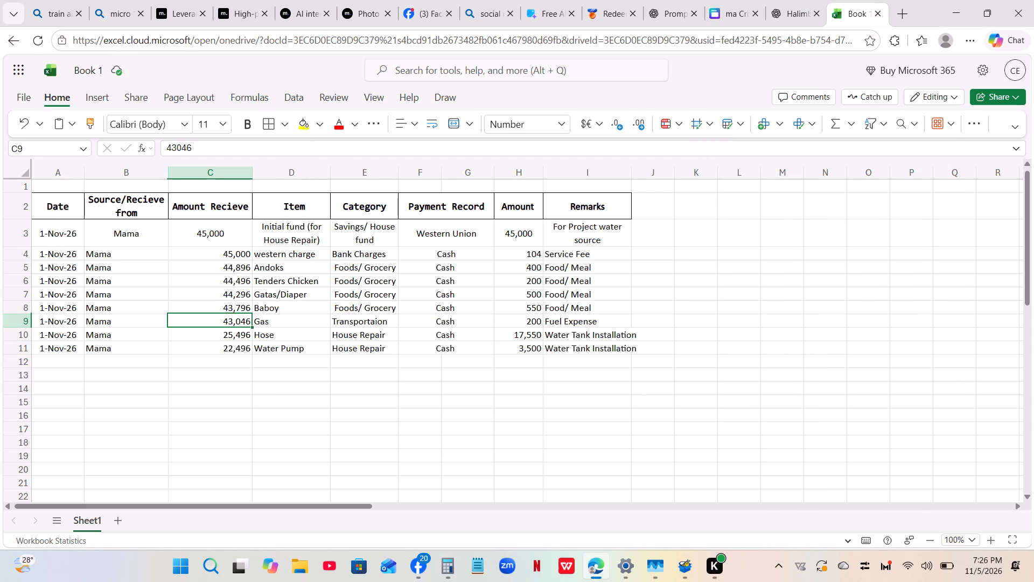
{"action": "left_click", "coordinate": [448, 573]}
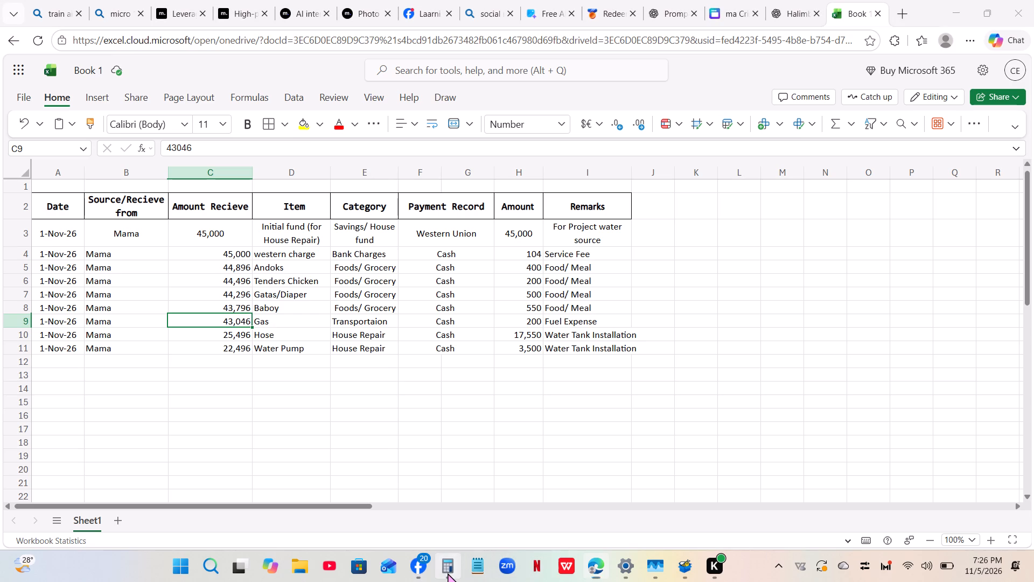
{"action": "triple_click", "coordinate": [798, 278]}
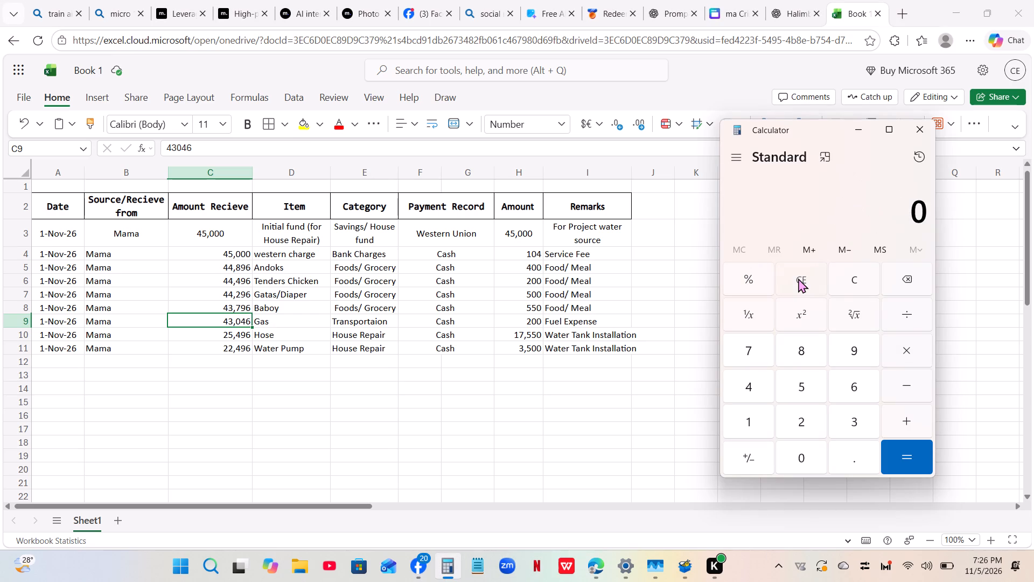
{"action": "type", "text": "43"}
{"action": "key", "text": "0"}
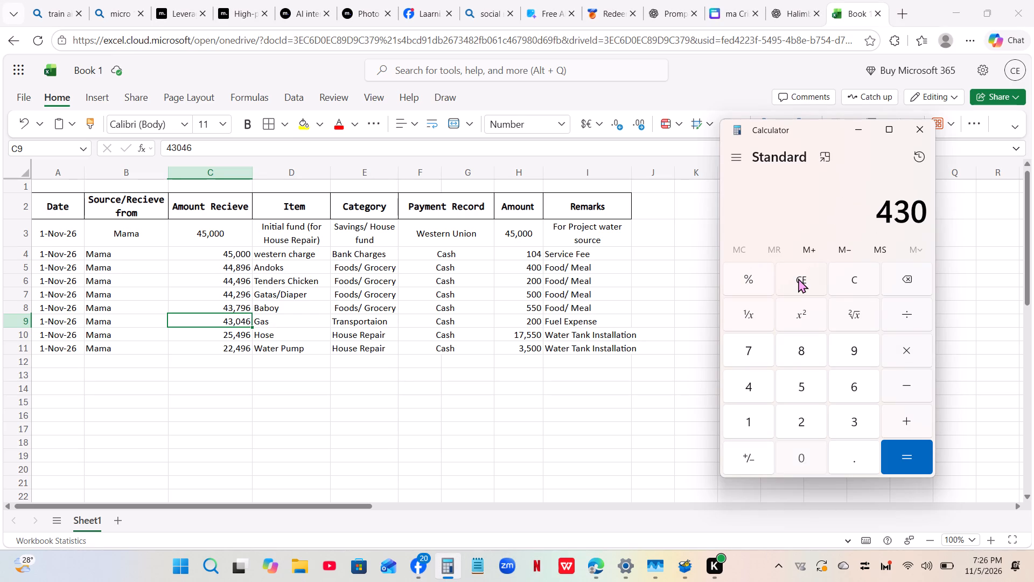
{"action": "type", "text": "46-"}
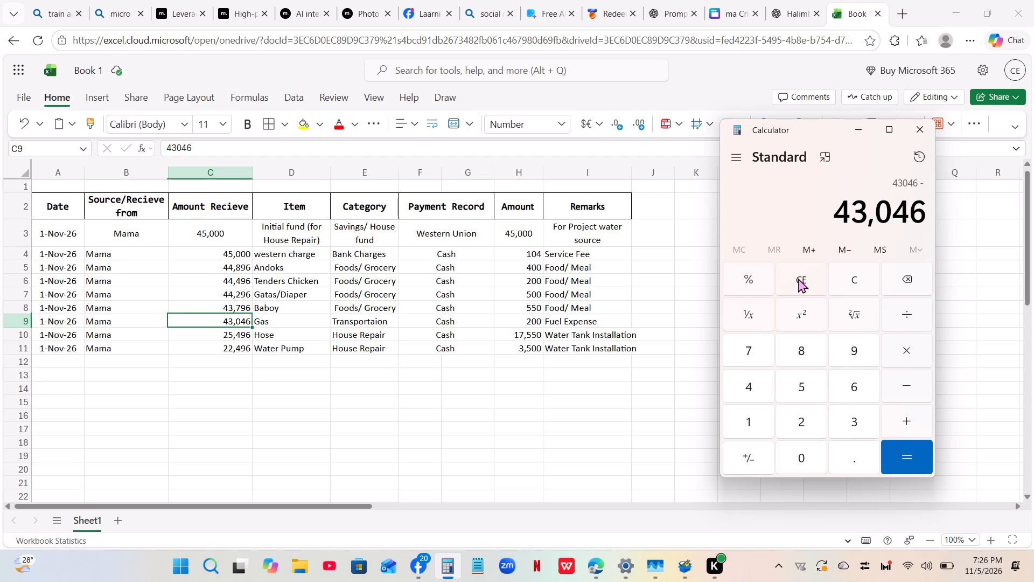
{"action": "type", "text": "200"}
{"action": "key", "text": "Return"}
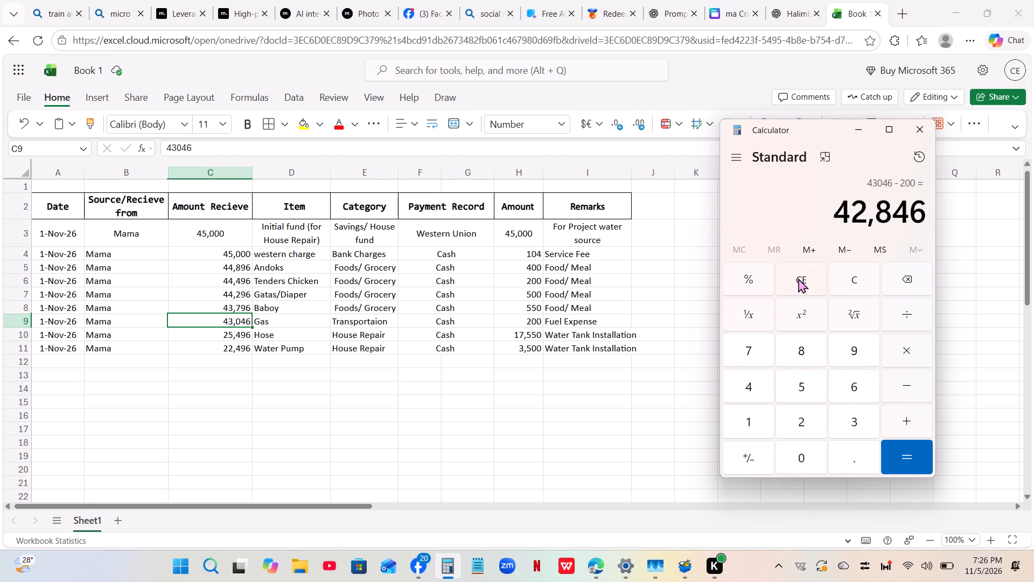
{"action": "key", "text": "Down"}
Replace the Hose row's Amount Recieve value in C10 with 42,846, rechecking the Calculator result while entering it.
{"action": "left_click", "coordinate": [243, 337]}
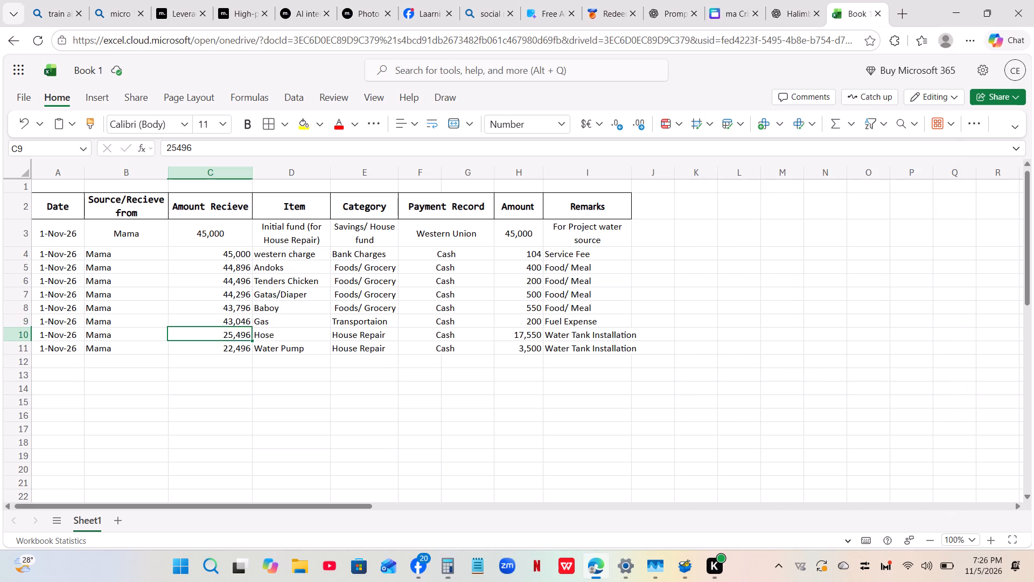
{"action": "left_click", "coordinate": [243, 337]}
{"action": "double_click", "coordinate": [243, 337]}
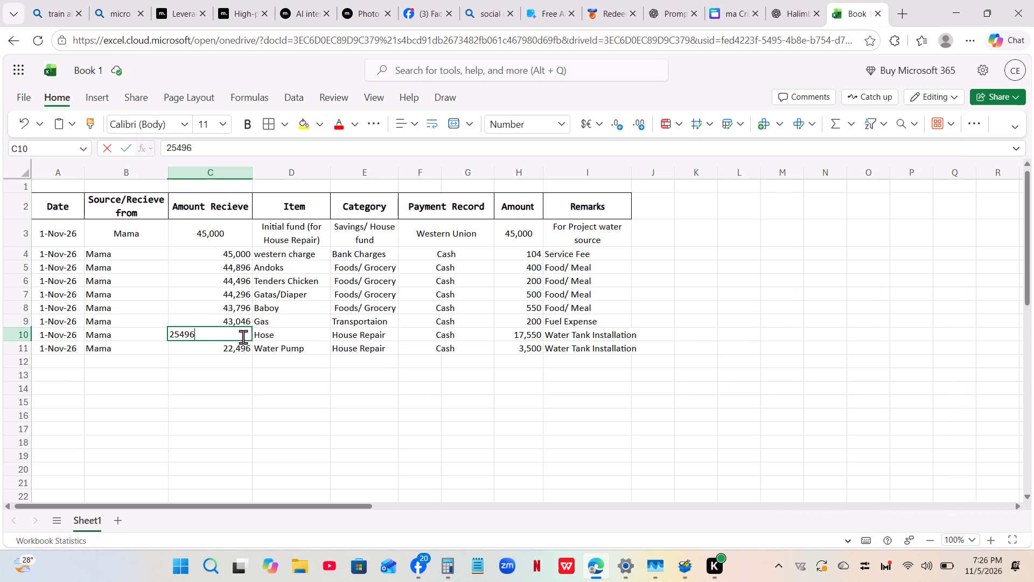
{"action": "key", "text": "BackSpace"}
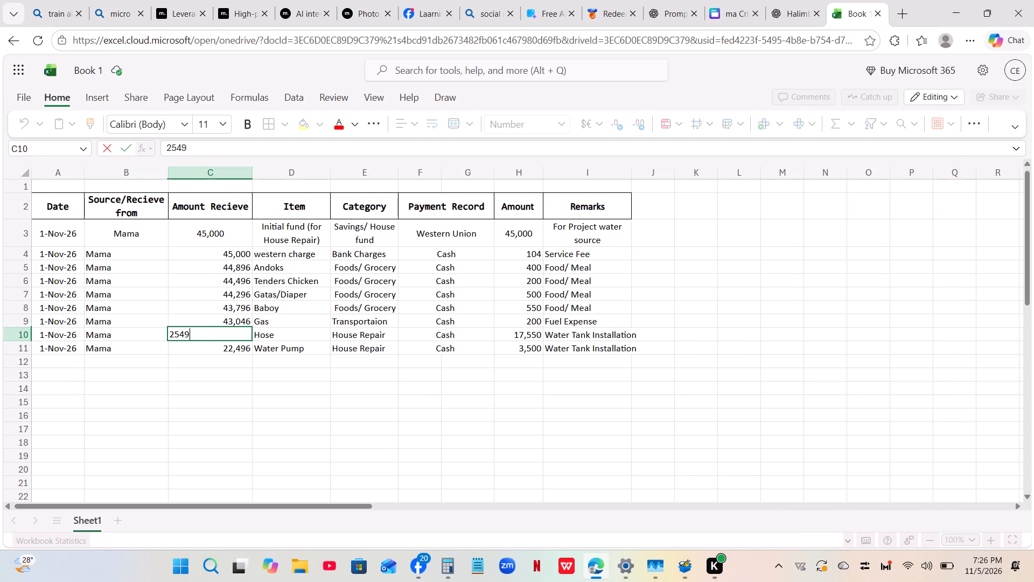
{"action": "key", "text": "BackSpace"}
{"action": "key", "text": "BackSpace"}
{"action": "key", "text": "BackSpace"}
{"action": "key", "text": "BackSpace"}
{"action": "key", "text": "BackSpace"}
{"action": "type", "text": "42"}
{"action": "key", "text": "comma"}
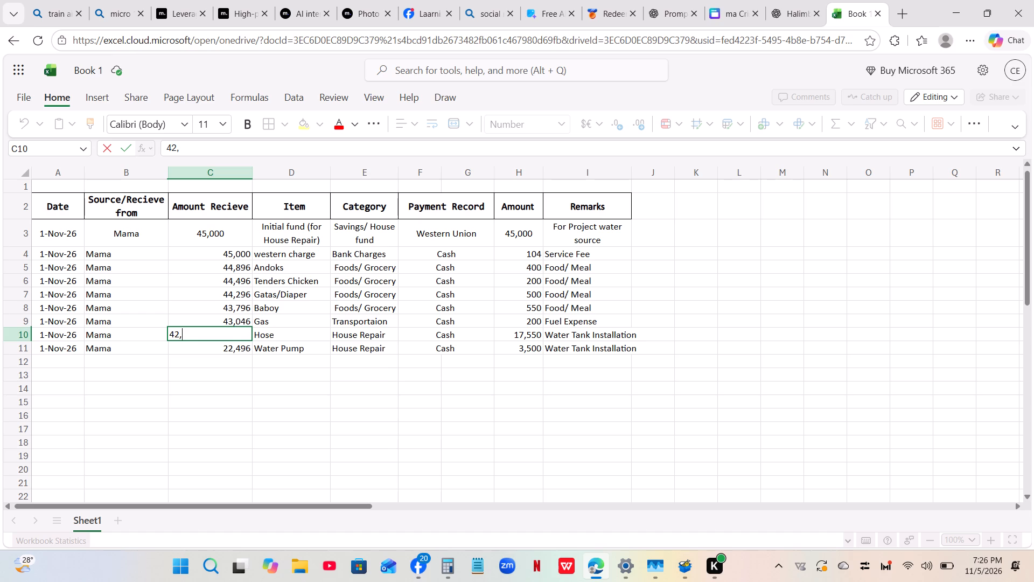
{"action": "left_click", "coordinate": [453, 570]}
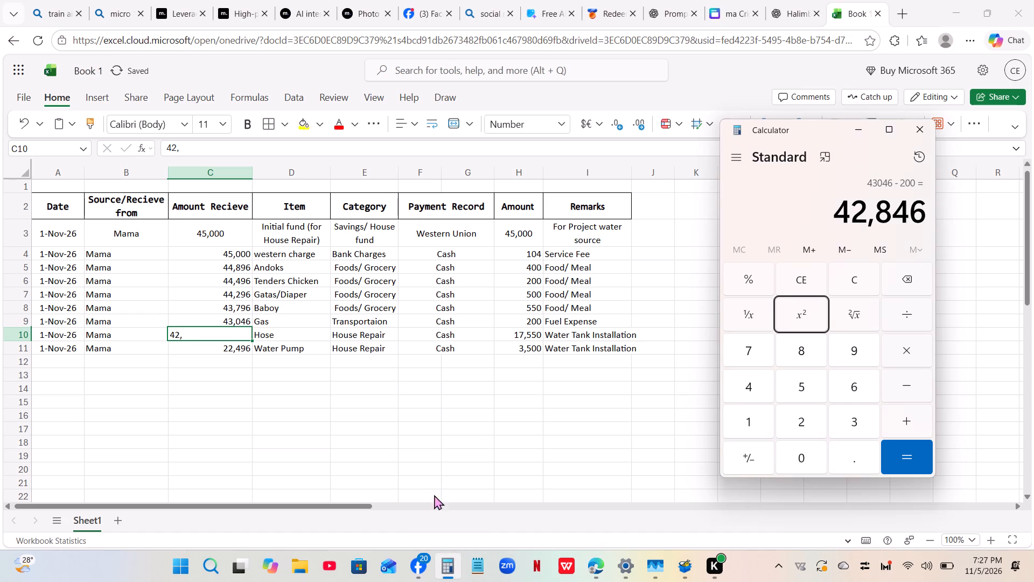
{"action": "left_click", "coordinate": [267, 143]}
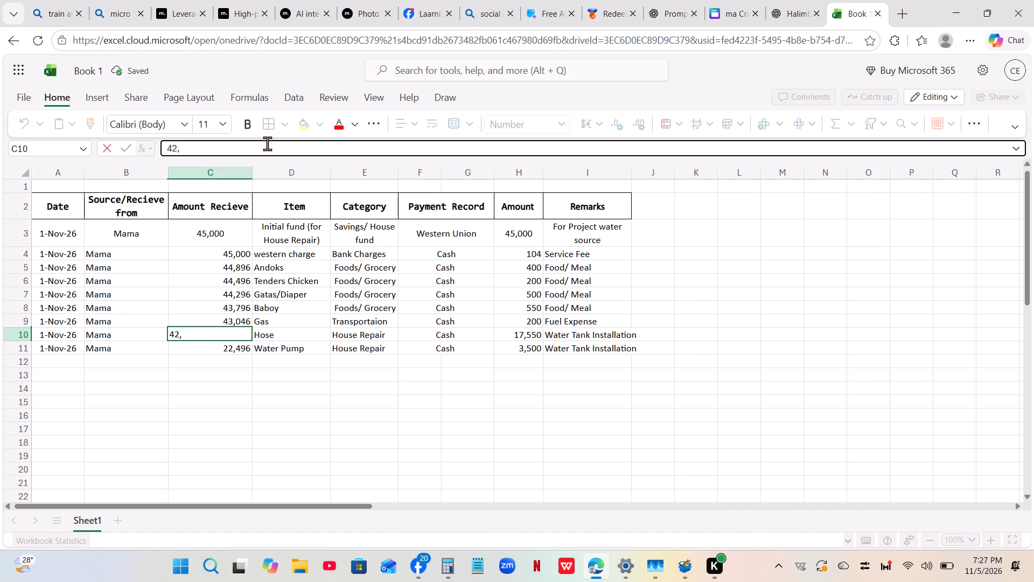
{"action": "type", "text": "846"}
{"action": "key", "text": "Return"}
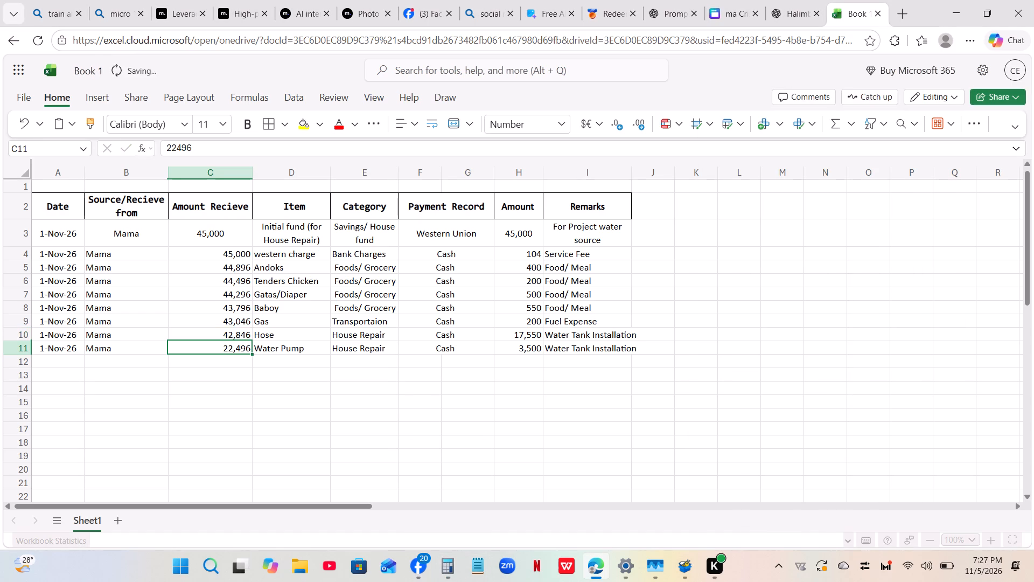
{"action": "key", "text": "Up"}
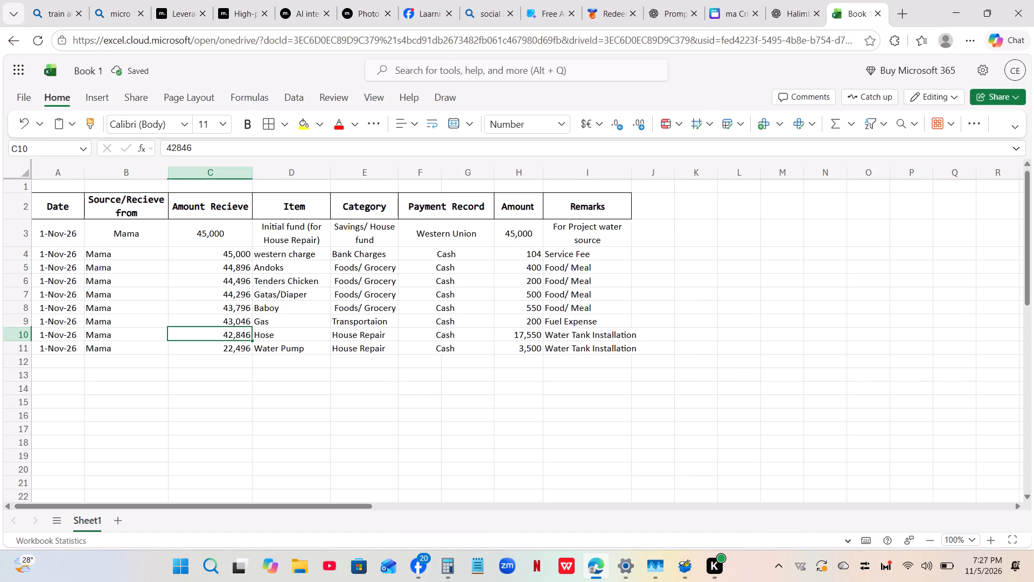
Switch to Calculator and subtract the Hose expense of 17,550 from 42,846.
{"action": "left_click", "coordinate": [449, 569]}
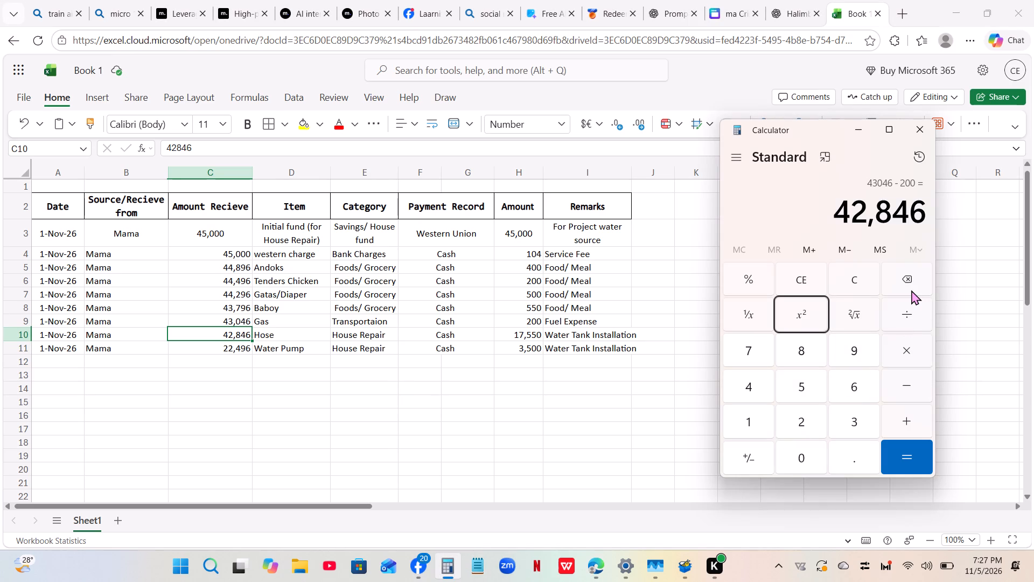
{"action": "key", "text": "minus"}
{"action": "type", "text": "17"}
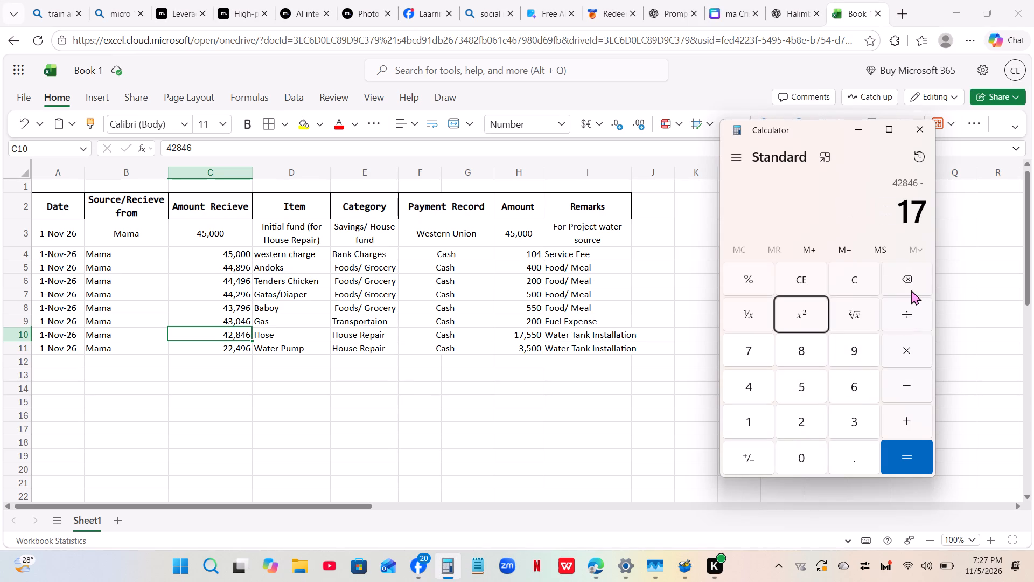
{"action": "type", "text": "550"}
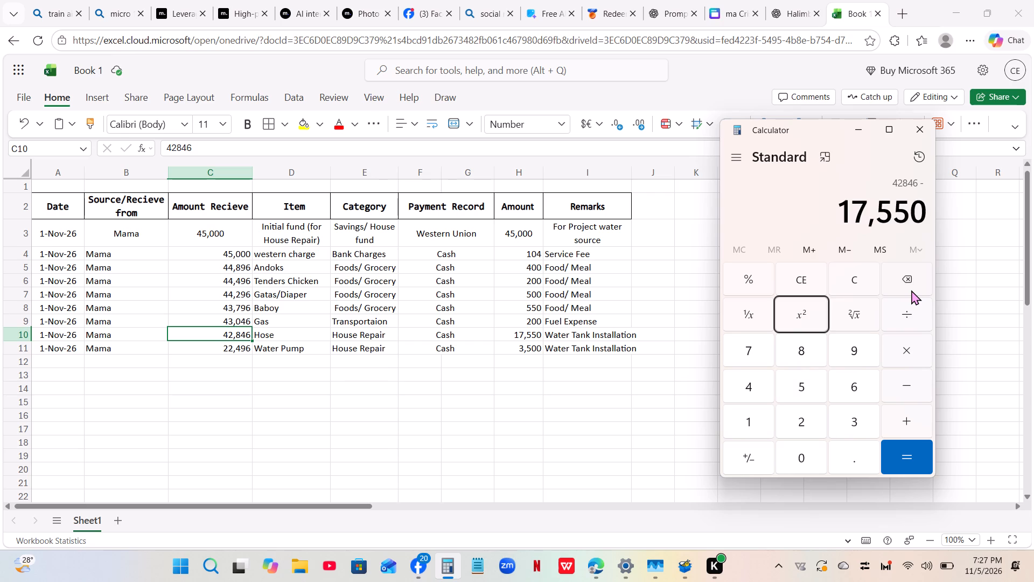
{"action": "left_click", "coordinate": [897, 458]}
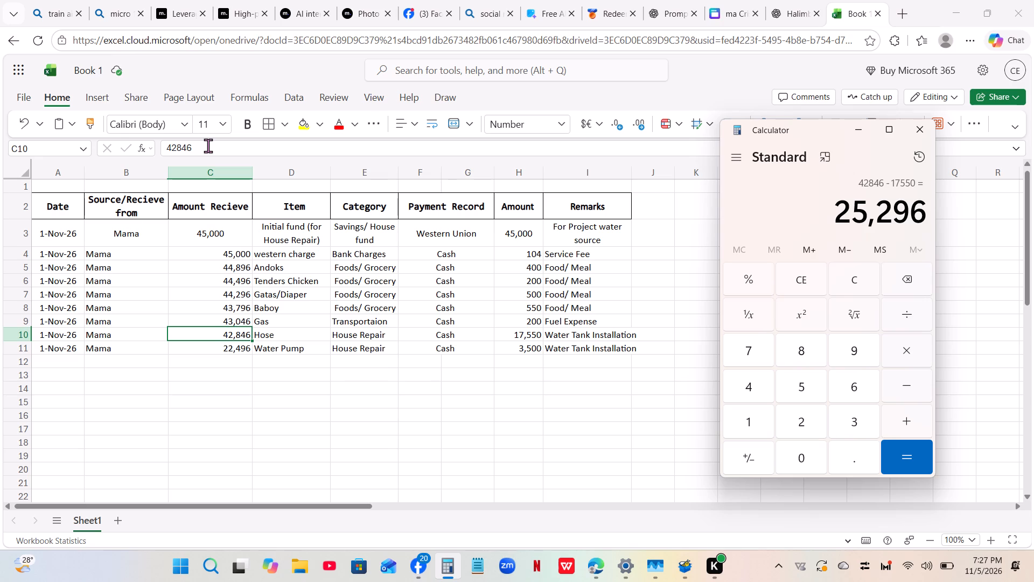
Back in the Excel workbook, replace the Water Pump row's Amount Recieve value in C11 with 25,296, rechecking the Calculator result while entering it.
{"action": "left_click", "coordinate": [222, 351]}
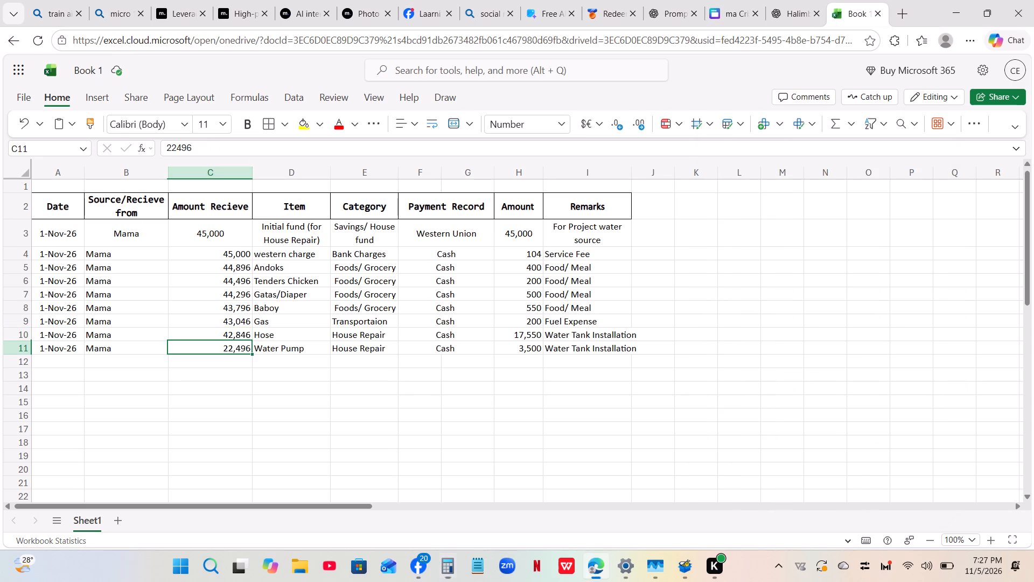
{"action": "triple_click", "coordinate": [315, 140]}
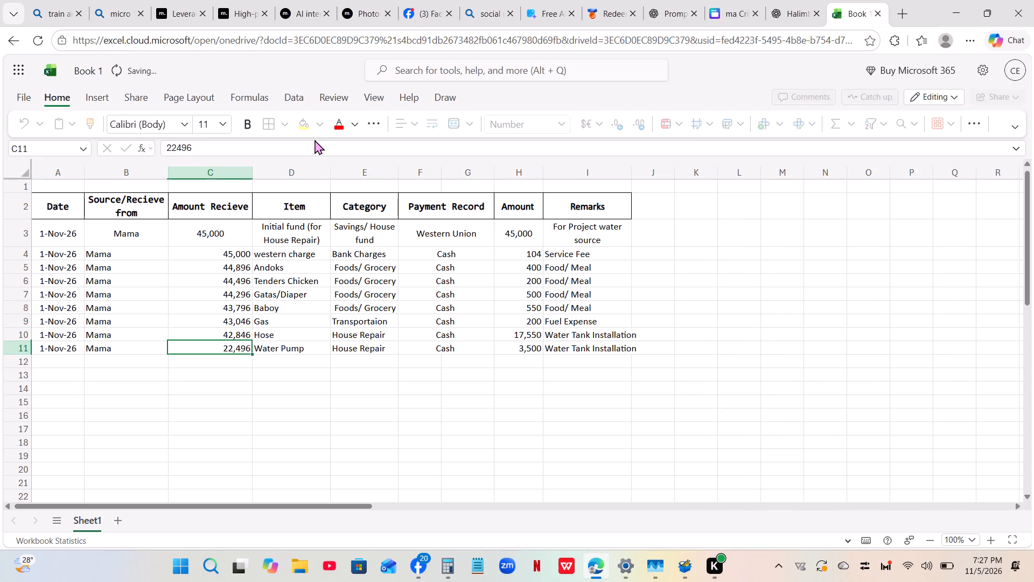
{"action": "double_click", "coordinate": [317, 137]}
{"action": "left_click_drag", "start_coordinate": [317, 137], "coordinate": [317, 141]}
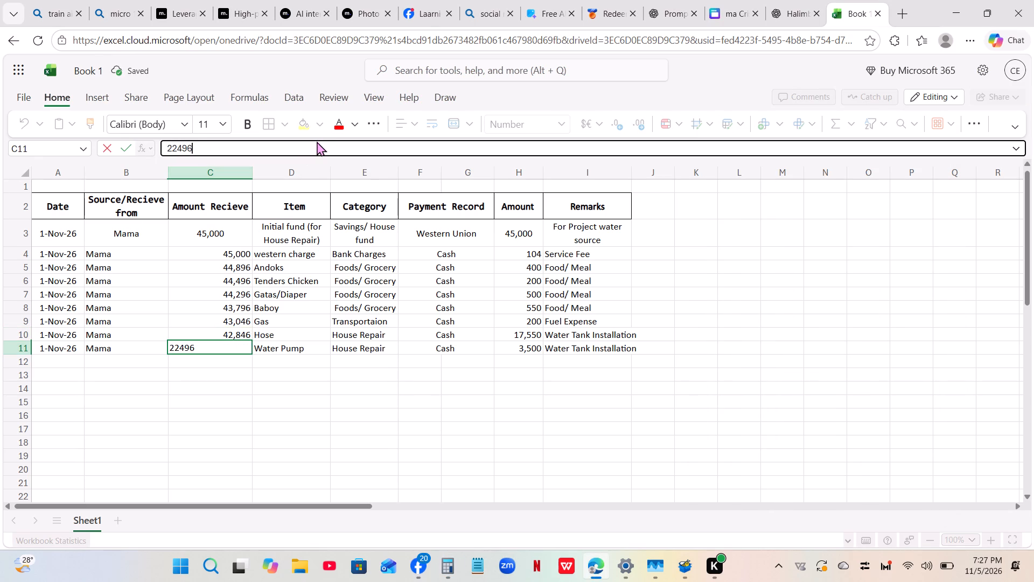
{"action": "left_click_drag", "start_coordinate": [317, 141], "coordinate": [316, 144]}
{"action": "triple_click", "coordinate": [316, 144]}
{"action": "left_click", "coordinate": [316, 144]}
{"action": "key", "text": "BackSpace"}
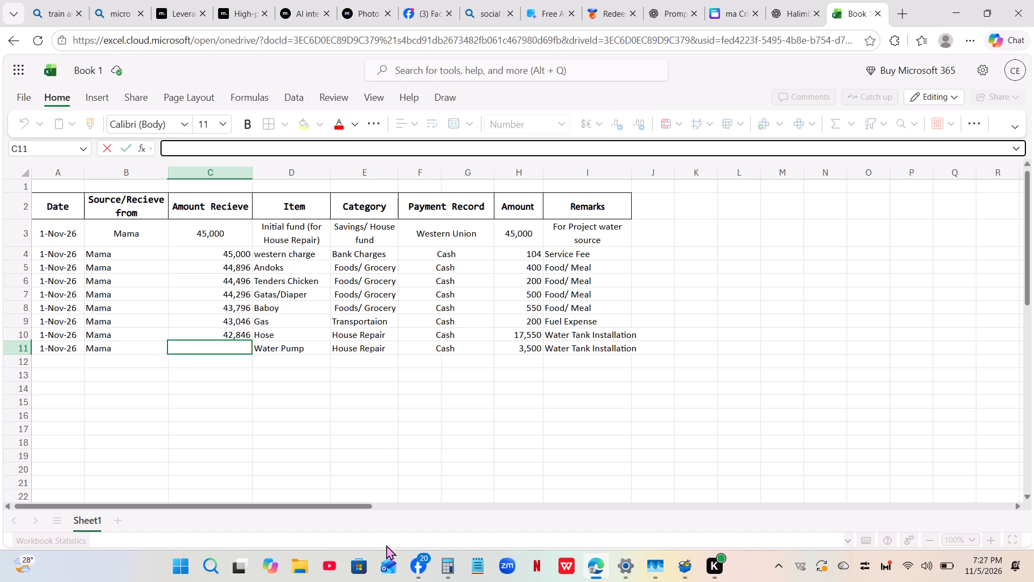
{"action": "left_click", "coordinate": [442, 565]}
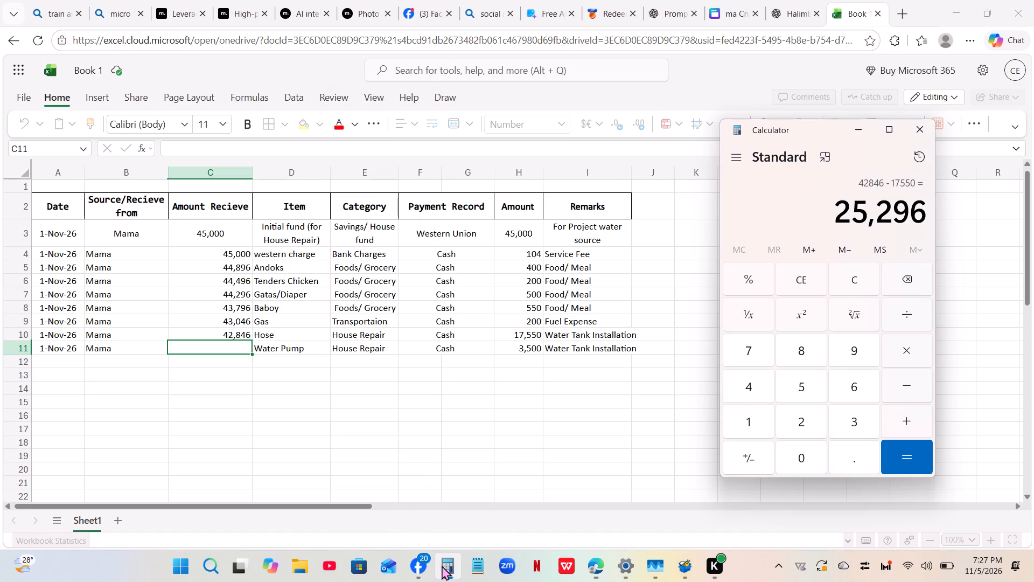
{"action": "left_click", "coordinate": [392, 149]}
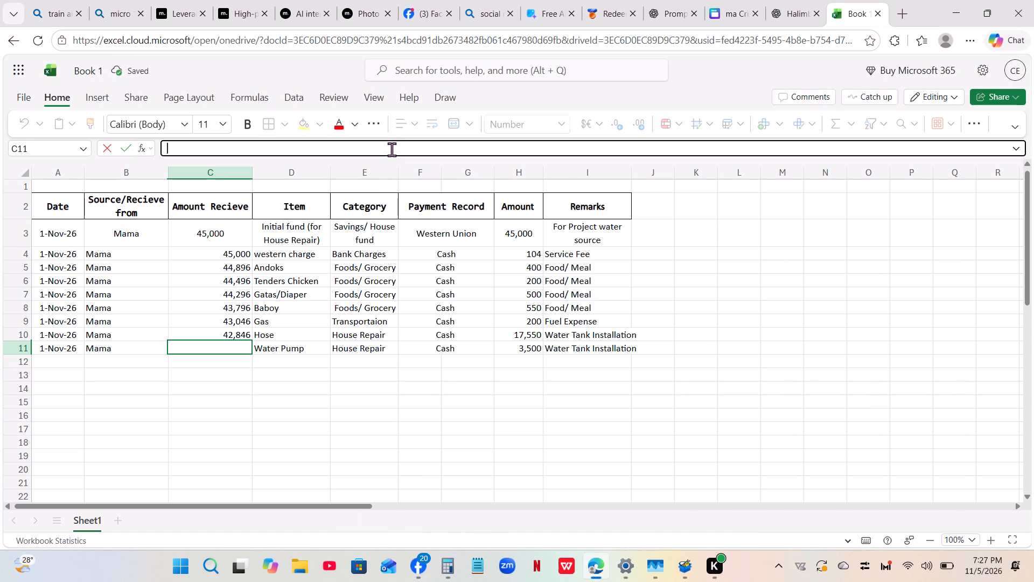
{"action": "type", "text": "25"}
{"action": "key", "text": "comma"}
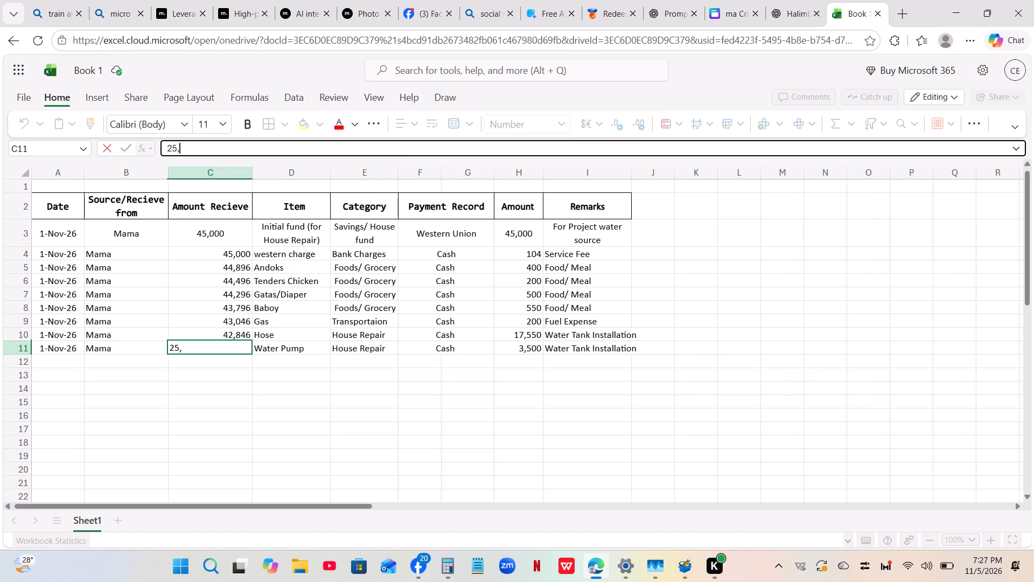
{"action": "left_click", "coordinate": [441, 559]}
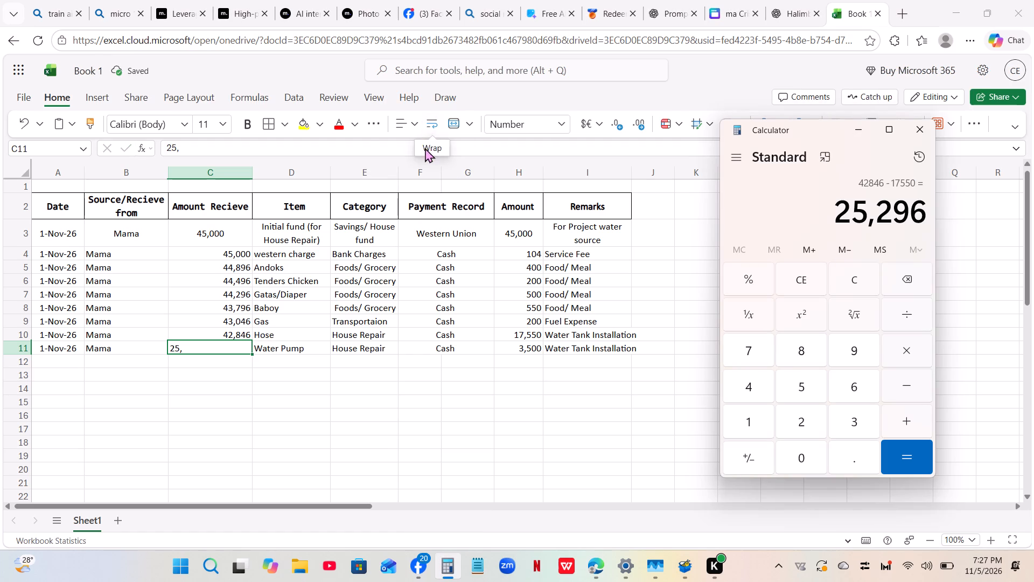
{"action": "left_click", "coordinate": [364, 153]}
{"action": "left_click", "coordinate": [366, 154]}
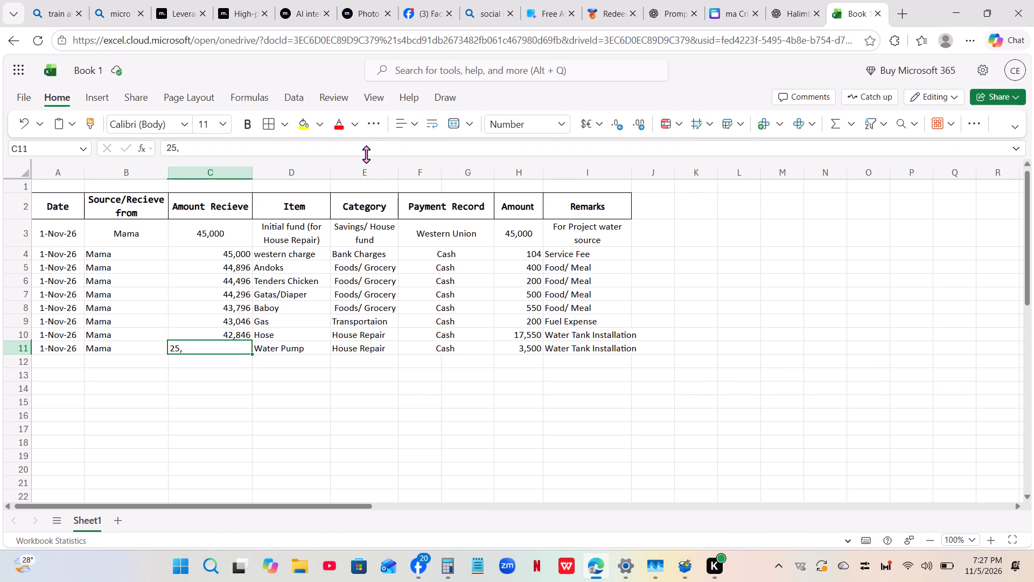
{"action": "left_click", "coordinate": [367, 151]}
{"action": "type", "text": "296"}
{"action": "key", "text": "Return"}
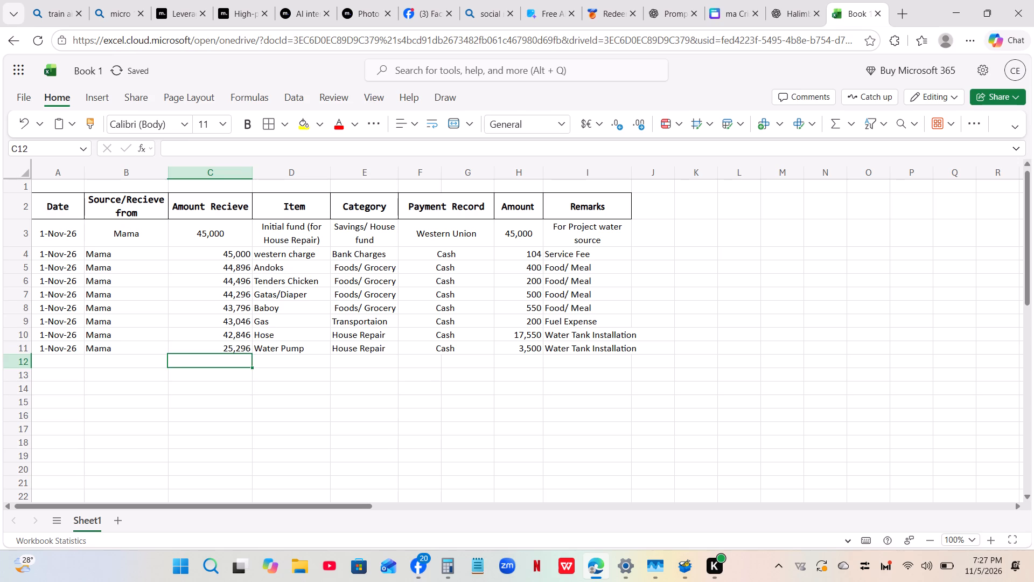
{"action": "key", "text": "Up"}
{"action": "key", "text": "Right"}
{"action": "key", "text": "Right"}
{"action": "key", "text": "Left"}
{"action": "key", "text": "Left"}
{"action": "key", "text": "Right"}
{"action": "key", "text": "Right"}
{"action": "key", "text": "Right"}
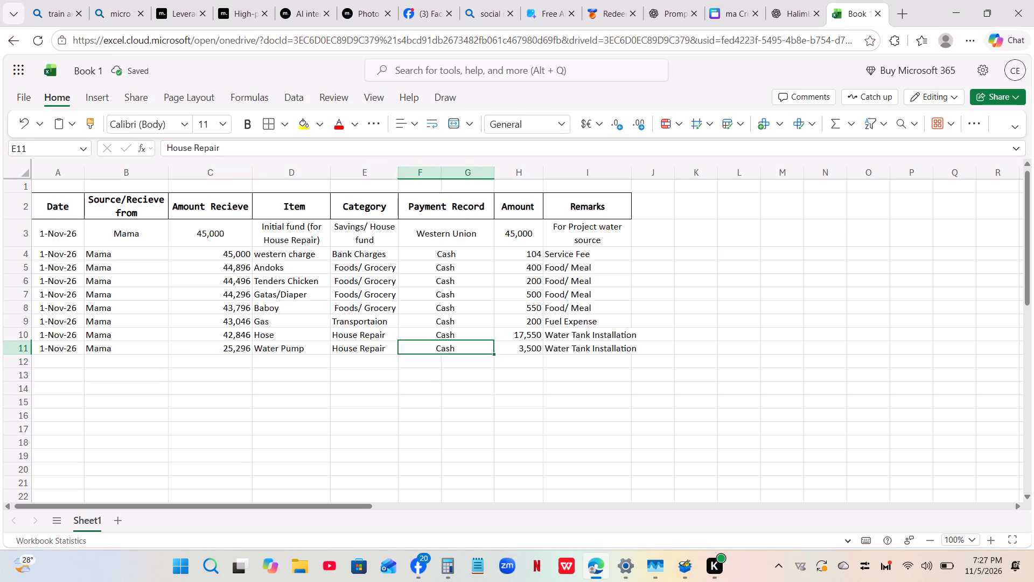
{"action": "key", "text": "Right"}
{"action": "key", "text": "Right"}
{"action": "key", "text": "Left"}
{"action": "key", "text": "Left"}
{"action": "key", "text": "Left"}
{"action": "key", "text": "Left"}
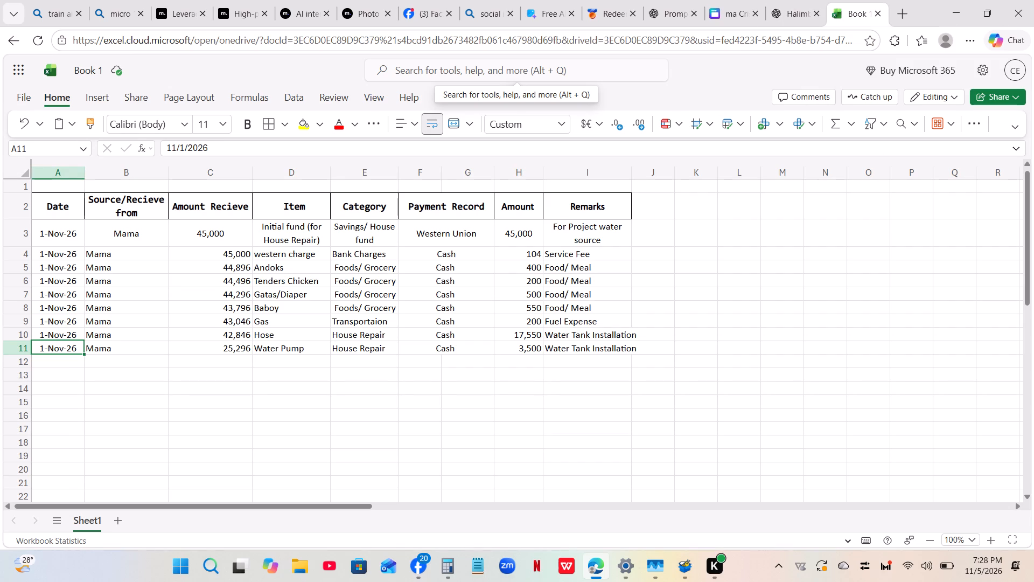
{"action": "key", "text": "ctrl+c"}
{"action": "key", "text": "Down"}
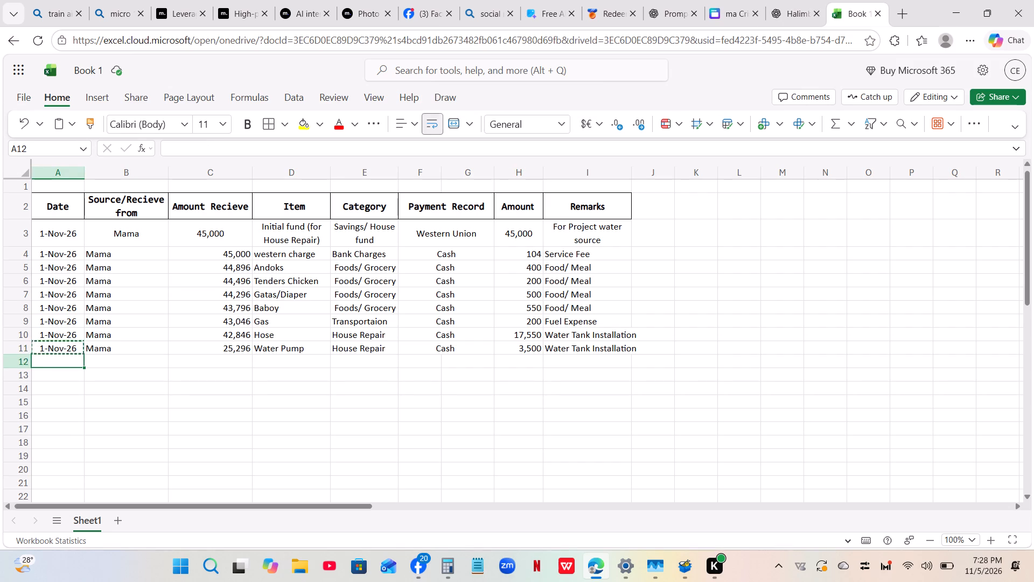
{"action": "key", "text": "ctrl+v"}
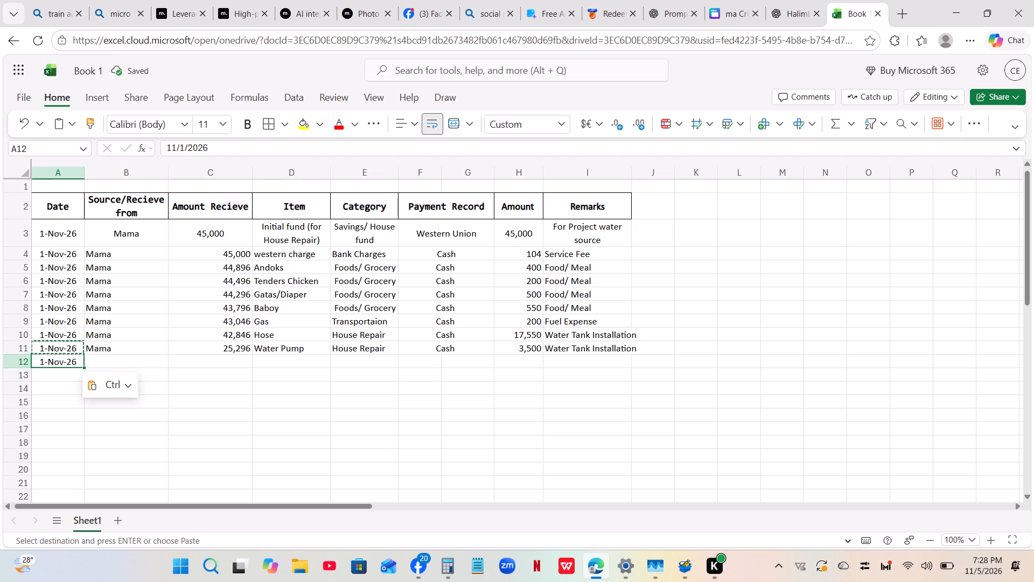
{"action": "left_click", "coordinate": [176, 147]}
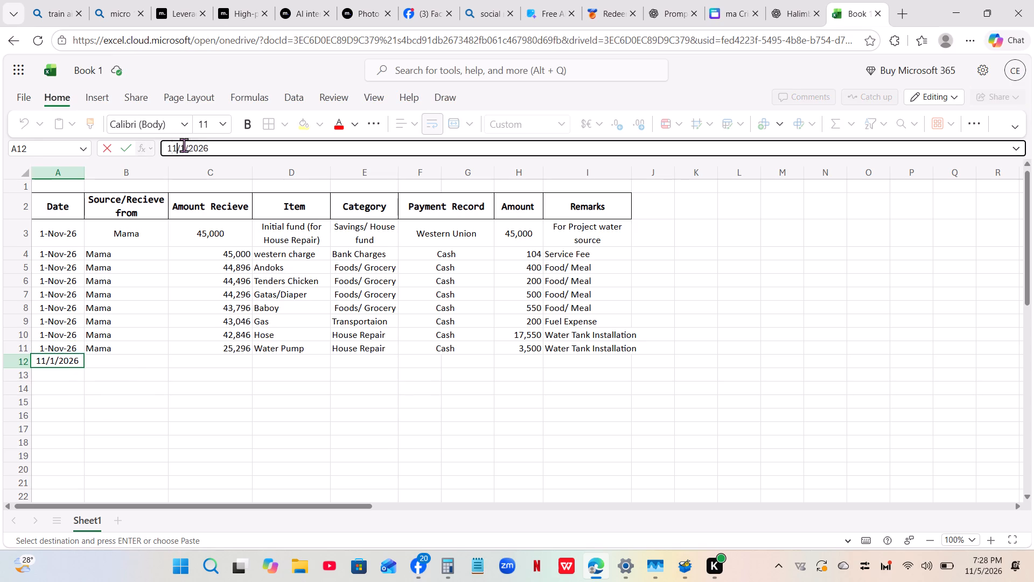
{"action": "left_click", "coordinate": [185, 146]}
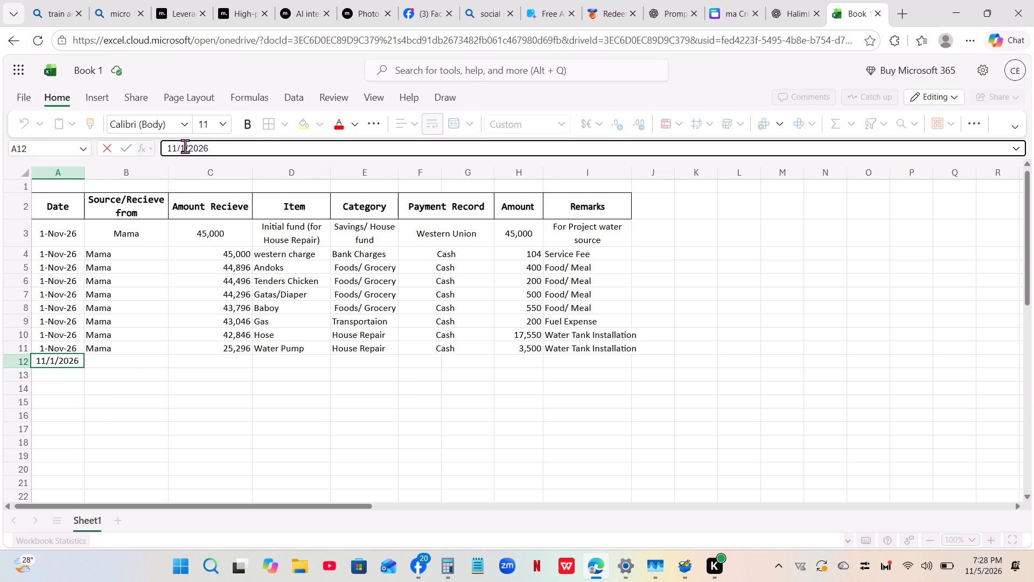
{"action": "key", "text": "BackSpace"}
{"action": "key", "text": "5"}
{"action": "key", "text": "Return"}
Enter Mama as the source in B12.
{"action": "key", "text": "Up"}
{"action": "key", "text": "Right"}
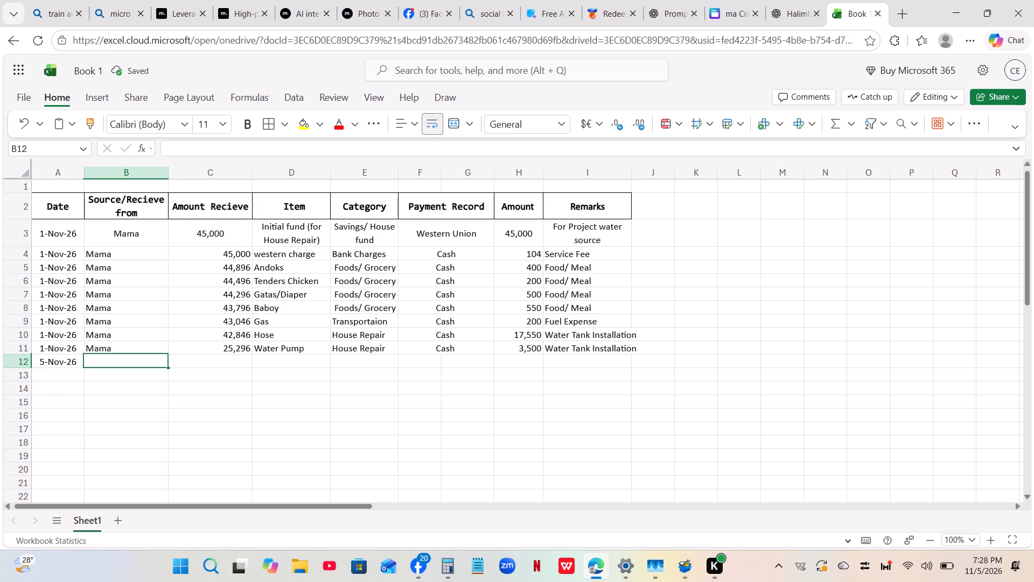
{"action": "type", "text": "mama"}
{"action": "key", "text": "Return"}
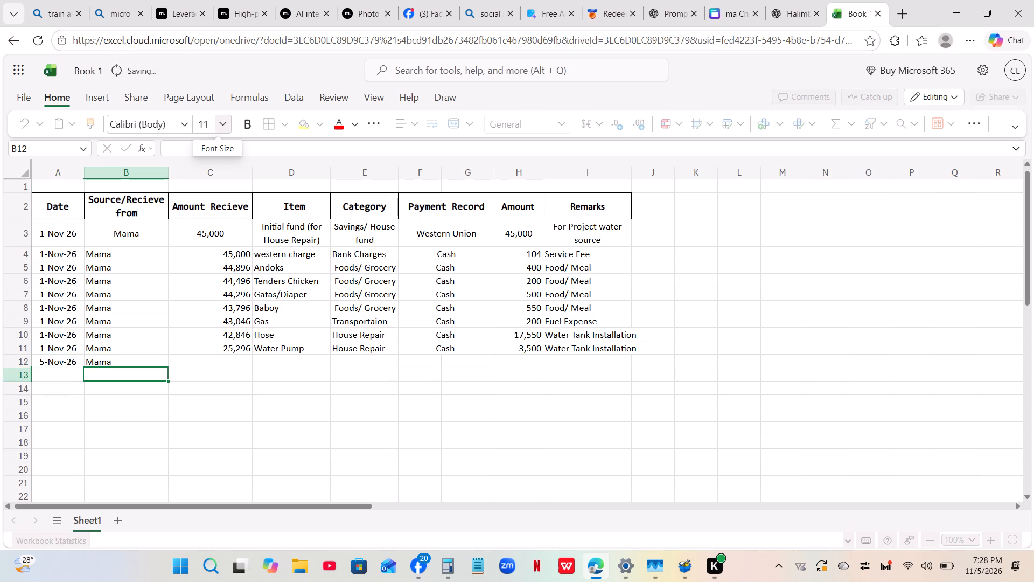
Select the empty Amount Recieve cell C12 in the 5-Nov-26 row and switch to Calculator.
{"action": "key", "text": "Up"}
{"action": "key", "text": "Right"}
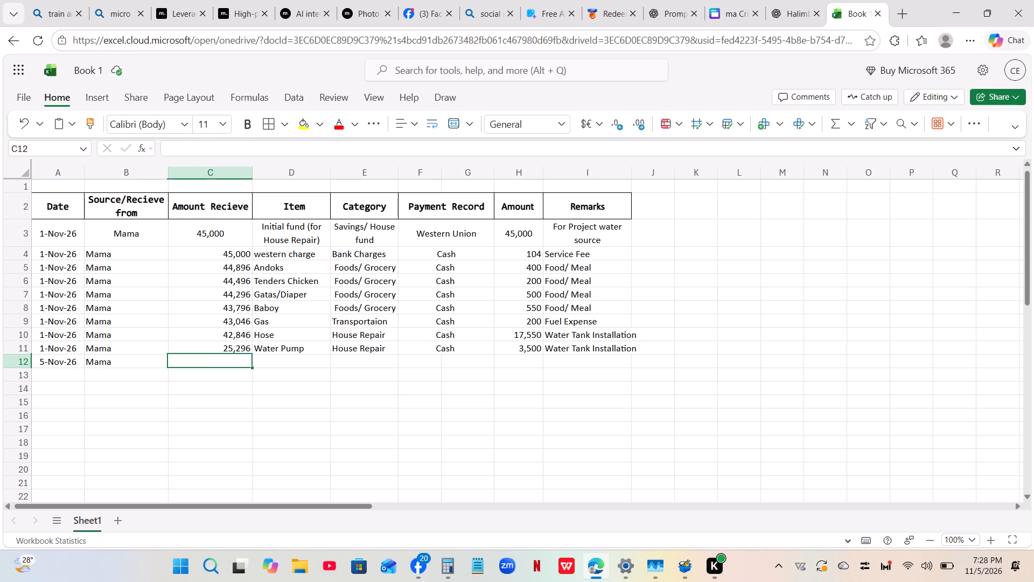
{"action": "left_click", "coordinate": [443, 564]}
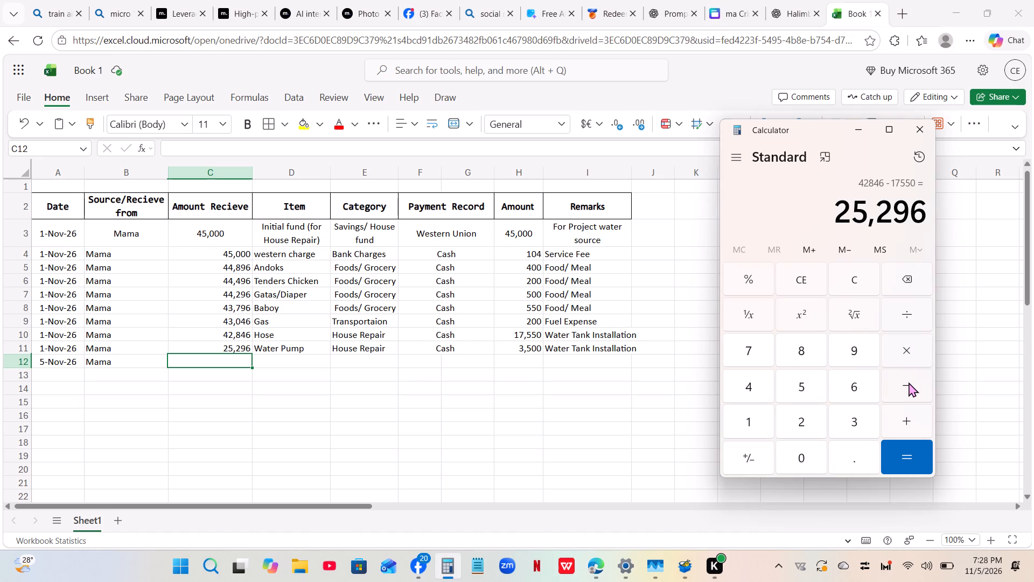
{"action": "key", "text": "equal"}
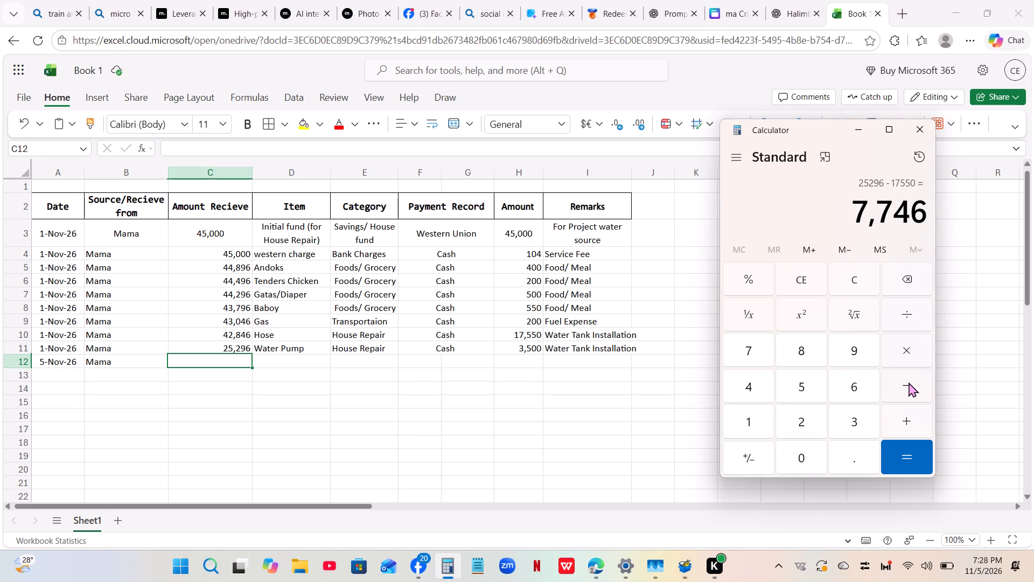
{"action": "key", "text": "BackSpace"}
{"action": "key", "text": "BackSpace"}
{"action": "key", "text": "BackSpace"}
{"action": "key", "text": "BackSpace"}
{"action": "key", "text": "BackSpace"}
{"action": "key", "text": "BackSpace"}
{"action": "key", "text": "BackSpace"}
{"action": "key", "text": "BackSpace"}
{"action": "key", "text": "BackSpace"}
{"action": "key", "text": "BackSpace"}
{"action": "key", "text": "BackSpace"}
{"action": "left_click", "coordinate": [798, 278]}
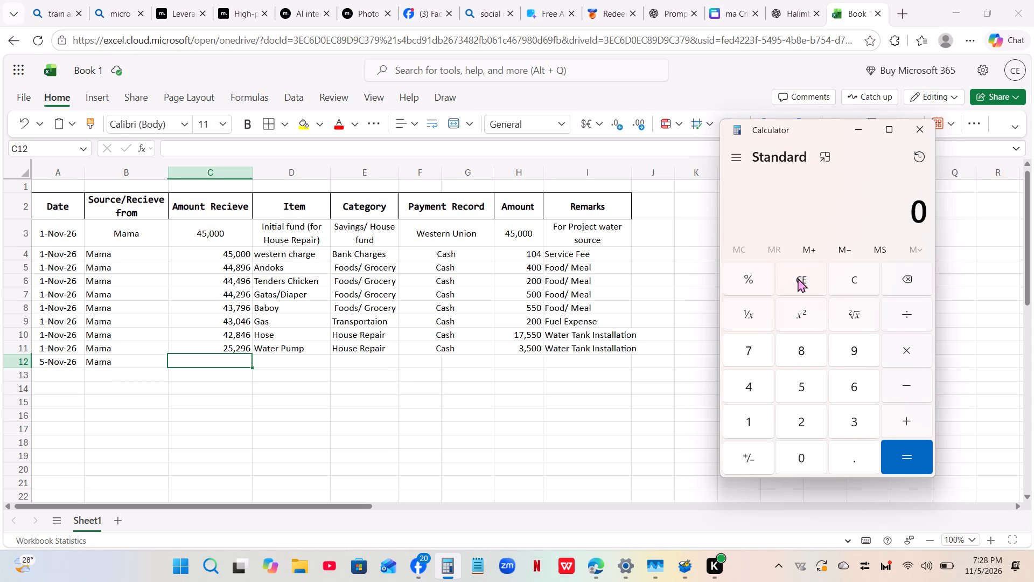
Calculate the balance left after the Water Pump expense by subtracting 3500 from 25296.
{"action": "type", "text": "25"}
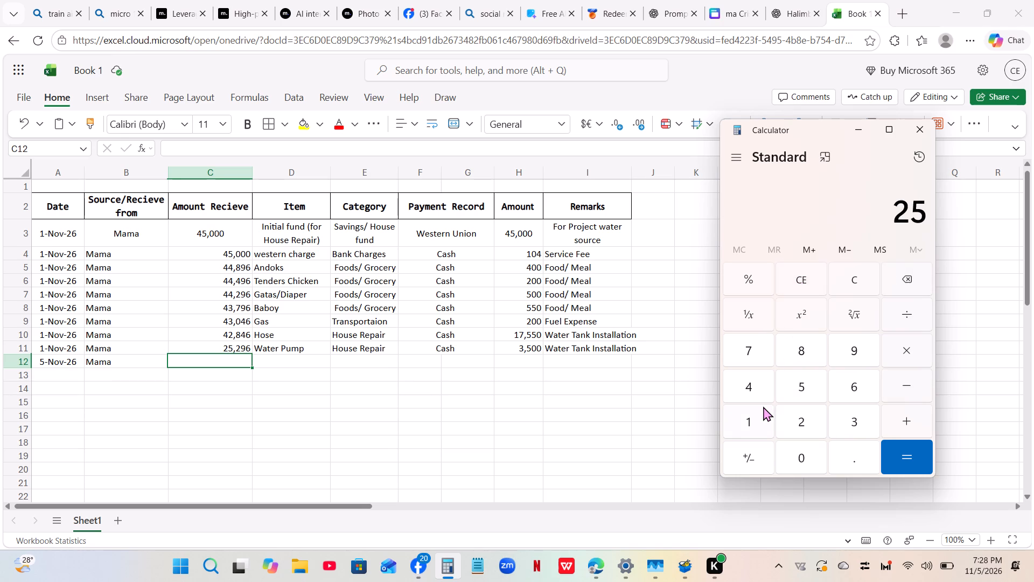
{"action": "type", "text": "296"}
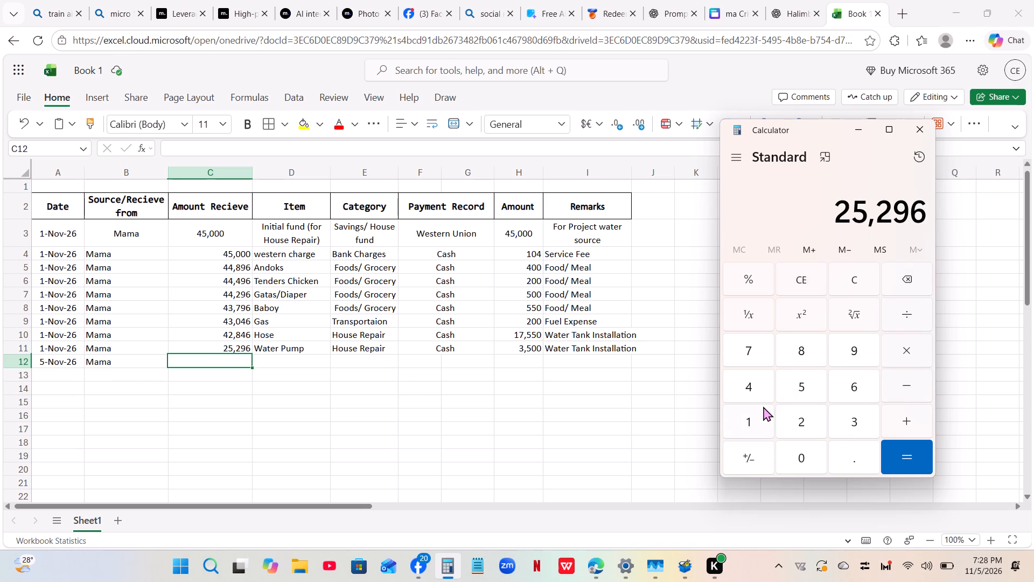
{"action": "key", "text": "minus"}
{"action": "type", "text": "3500"}
{"action": "key", "text": "Return"}
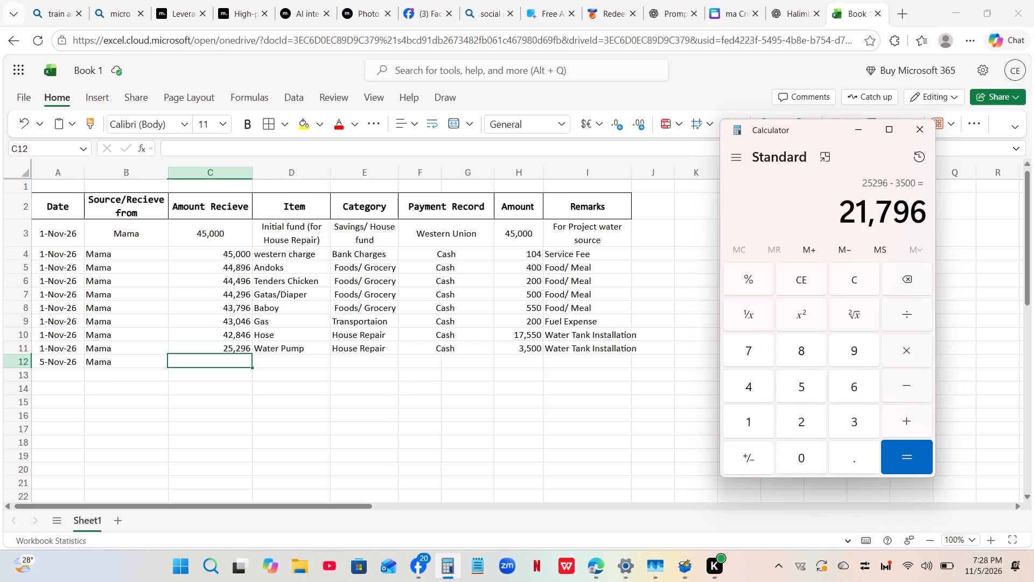
Back in the Excel workbook, enter 21,796 with a thousands comma as the Amount Recieve in C12, rechecking the Calculator result while entering it.
{"action": "left_click", "coordinate": [233, 358]}
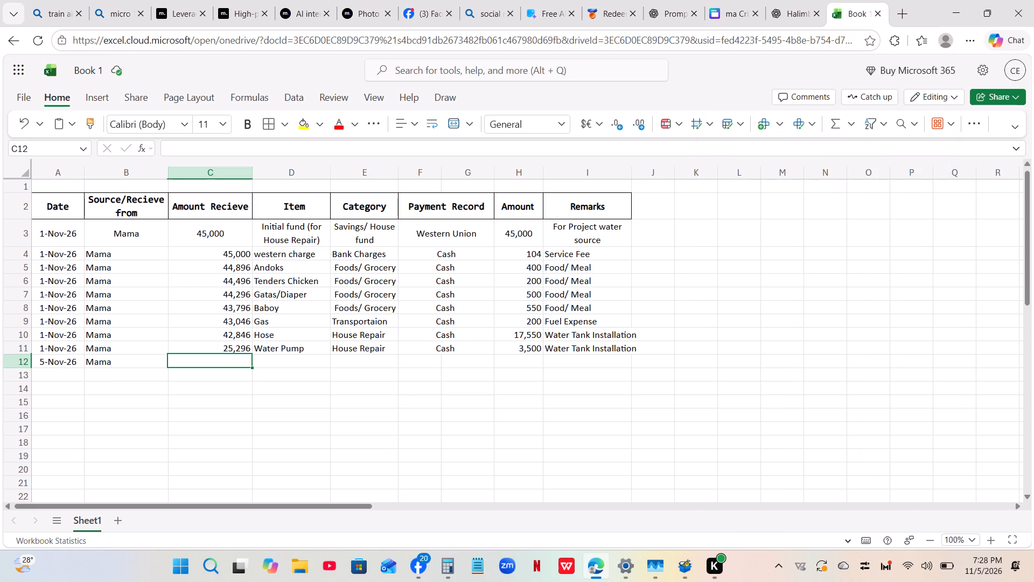
{"action": "left_click", "coordinate": [233, 371]}
{"action": "double_click", "coordinate": [237, 368]}
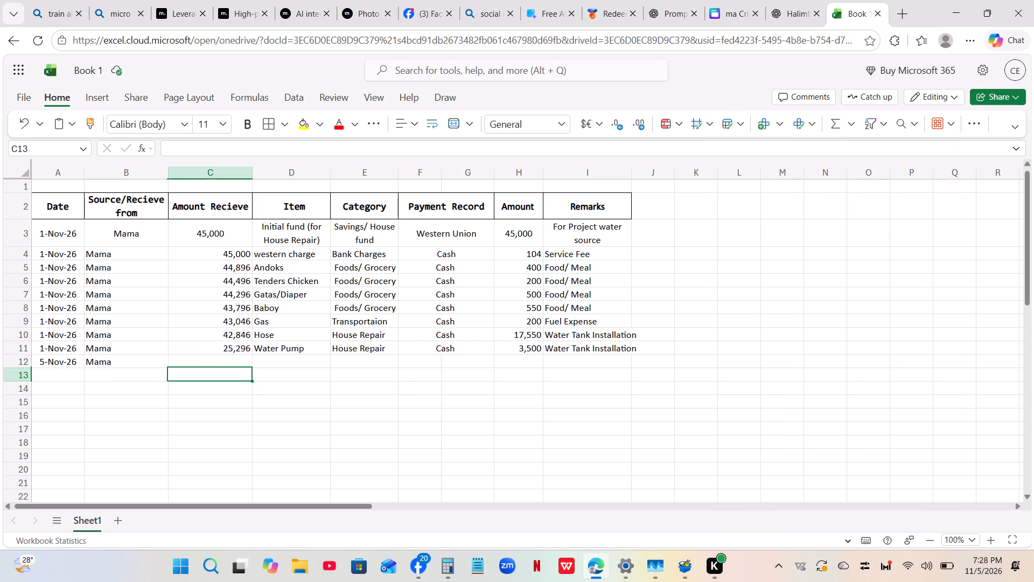
{"action": "left_click", "coordinate": [240, 364]}
{"action": "double_click", "coordinate": [240, 364]}
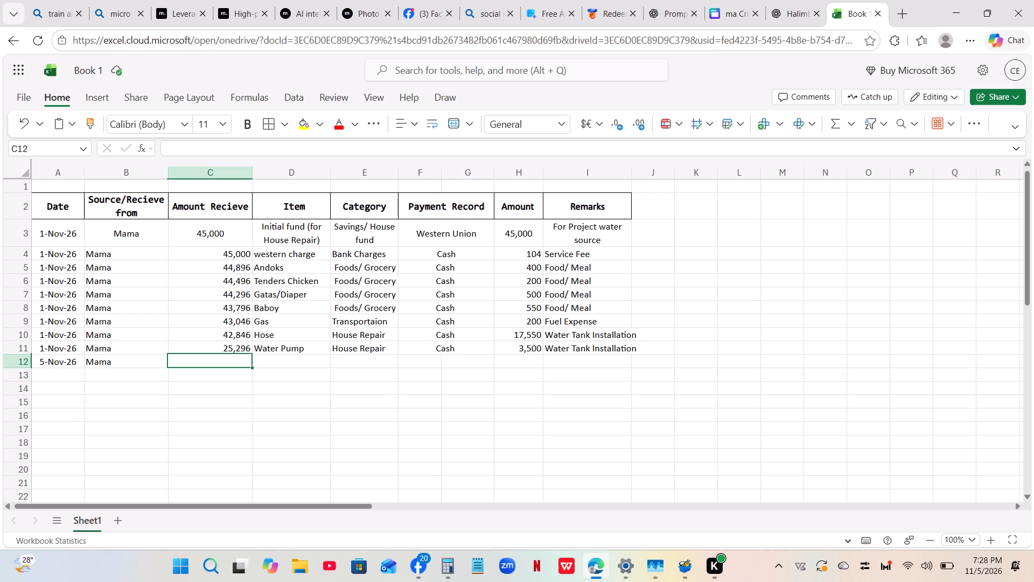
{"action": "type", "text": "21"}
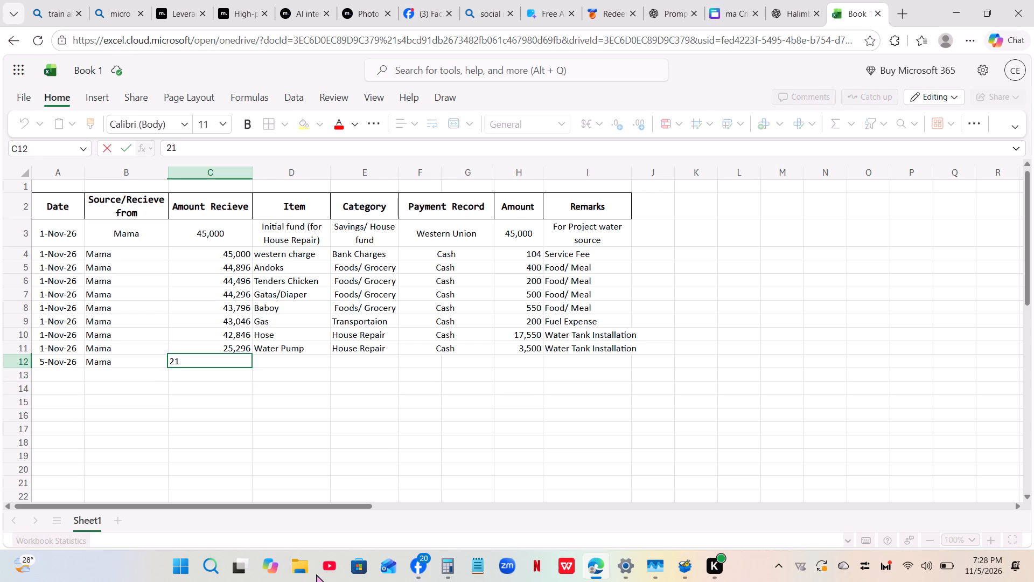
{"action": "left_click", "coordinate": [439, 562]}
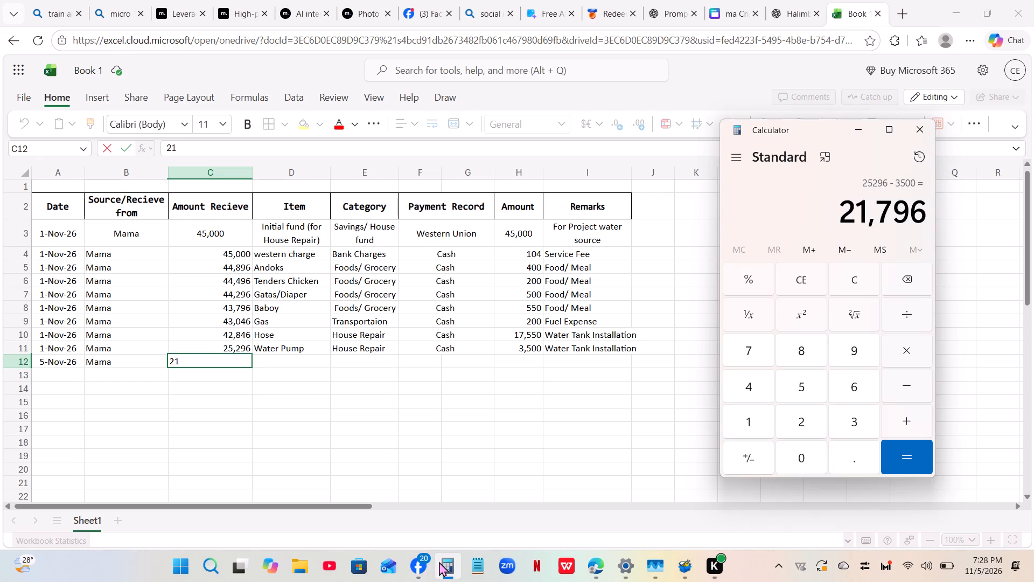
{"action": "left_click", "coordinate": [297, 149]}
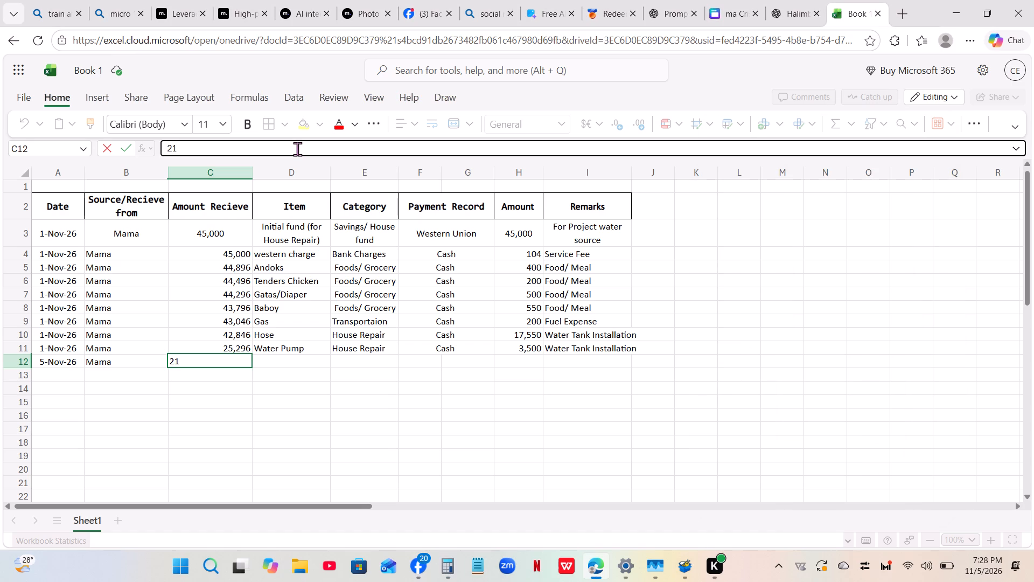
{"action": "type", "text": "796"}
{"action": "key", "text": "Return"}
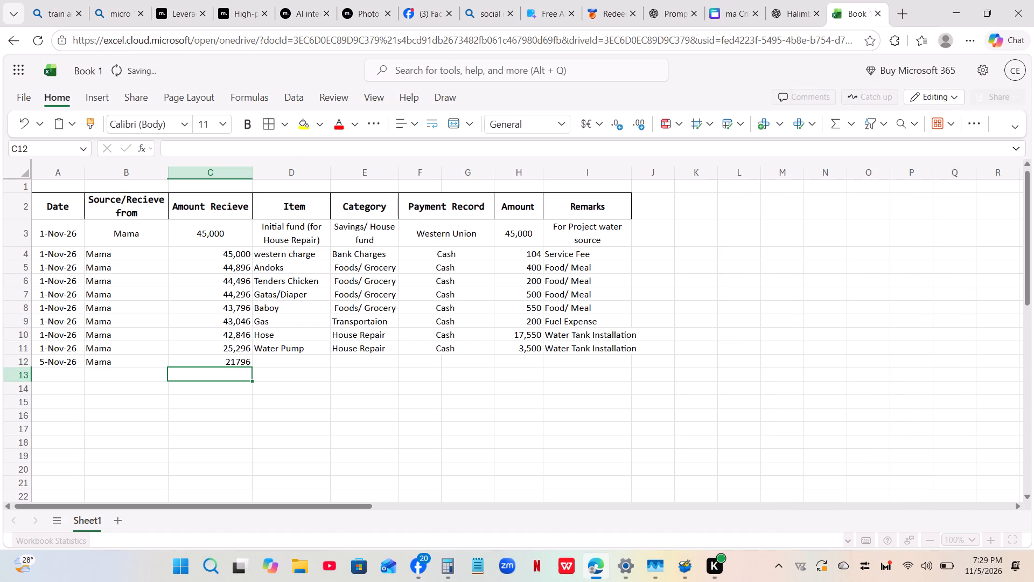
{"action": "key", "text": "Up"}
{"action": "key", "text": "Return"}
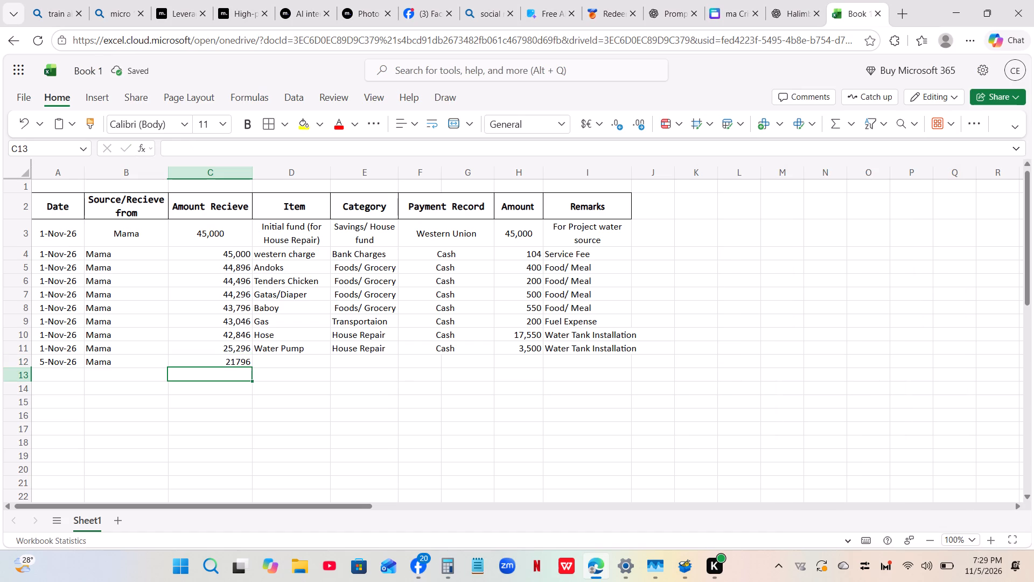
{"action": "key", "text": "Up"}
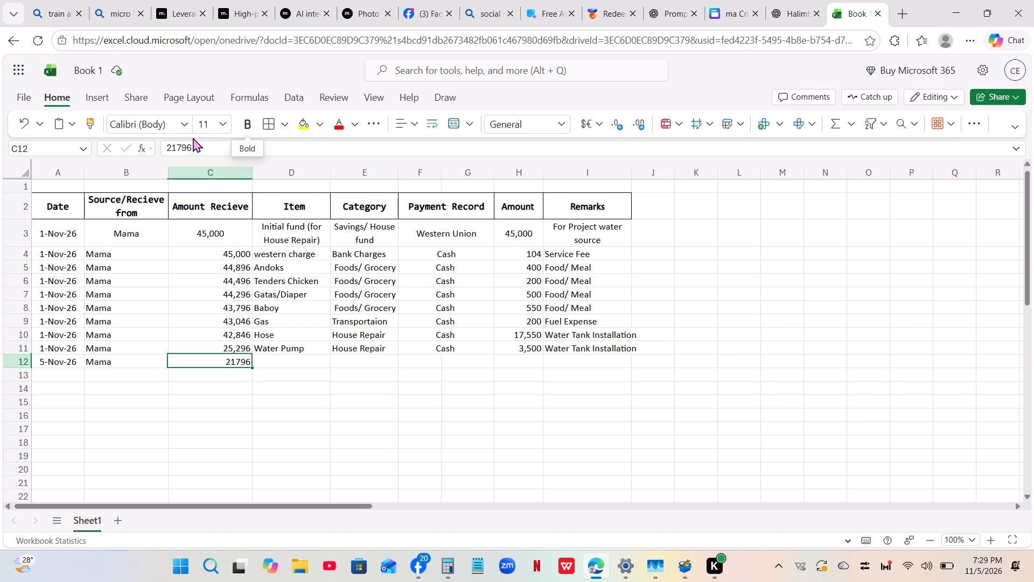
{"action": "left_click", "coordinate": [177, 144]}
{"action": "key", "text": "comma"}
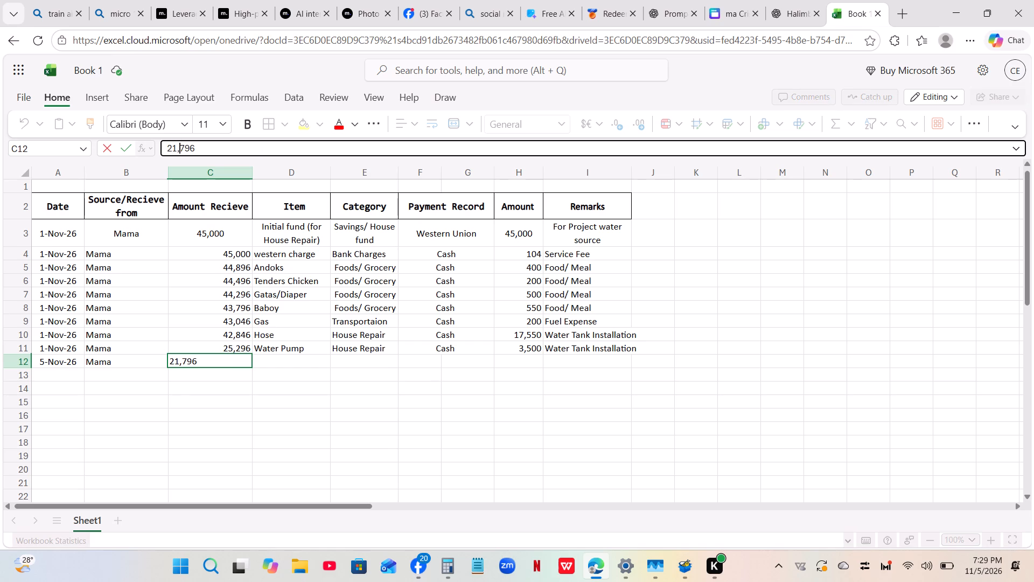
Enter Compressor as the item in D12.
{"action": "left_click", "coordinate": [294, 364]}
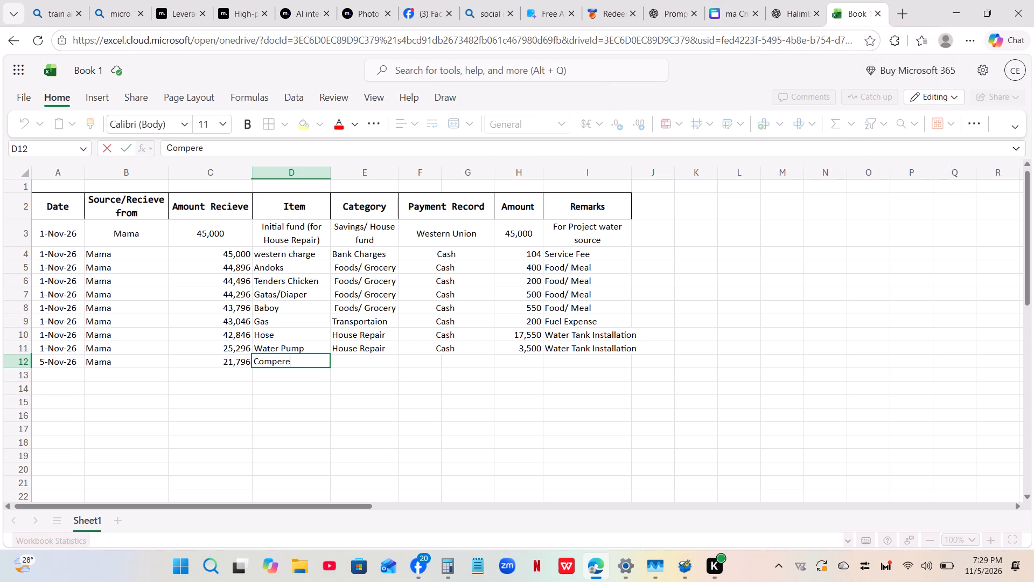
{"action": "key", "text": "BackSpace"}
{"action": "key", "text": "BackSpace"}
{"action": "key", "text": "BackSpace"}
{"action": "type", "text": "ressor"}
Copy the House Repair category from E11 into E12.
{"action": "left_click", "coordinate": [379, 352]}
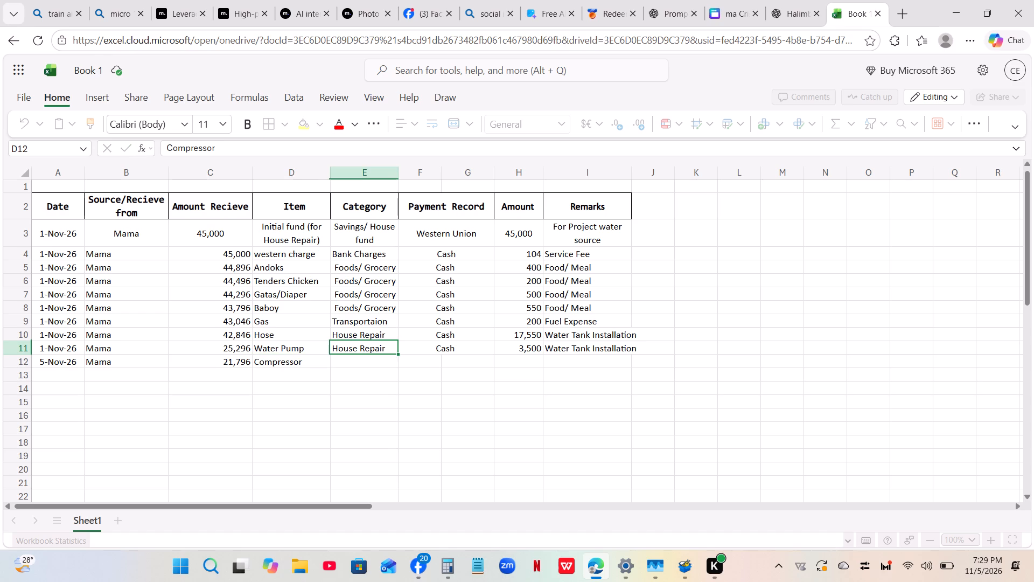
{"action": "key", "text": "ctrl+c"}
{"action": "key", "text": "Down"}
{"action": "key", "text": "ctrl+v"}
{"action": "key", "text": "Right"}
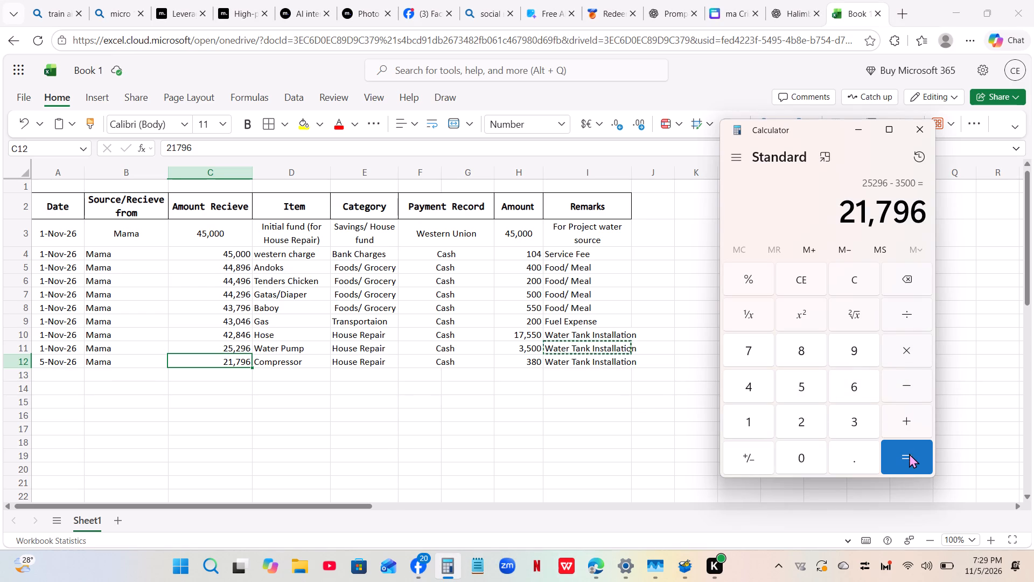
{"action": "left_click", "coordinate": [905, 379]}
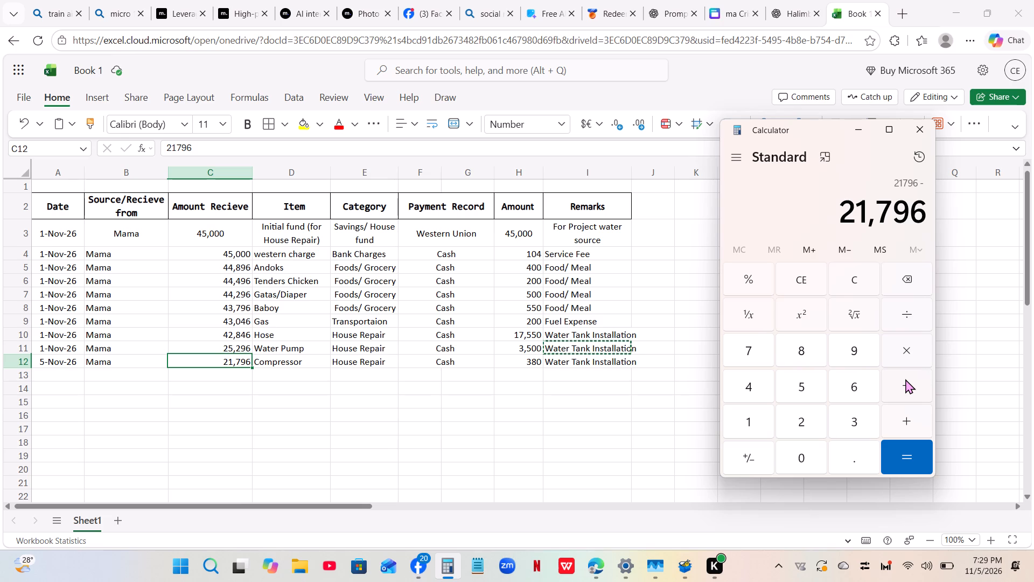
{"action": "type", "text": "380"}
{"action": "key", "text": "Return"}
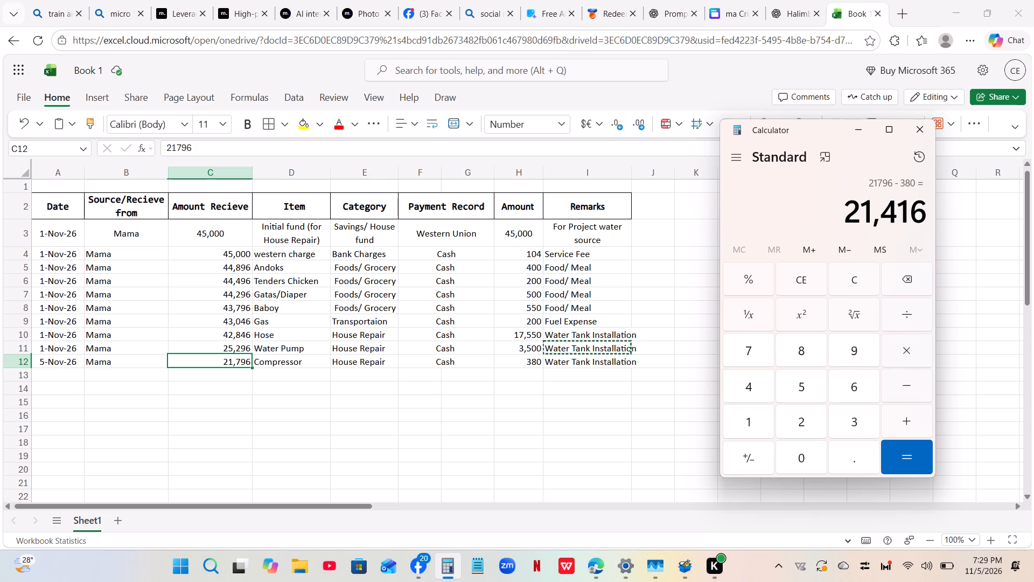
Replace the Compressor row's balance in C12 with the Calculator result, 21,416.
{"action": "left_click", "coordinate": [301, 148]}
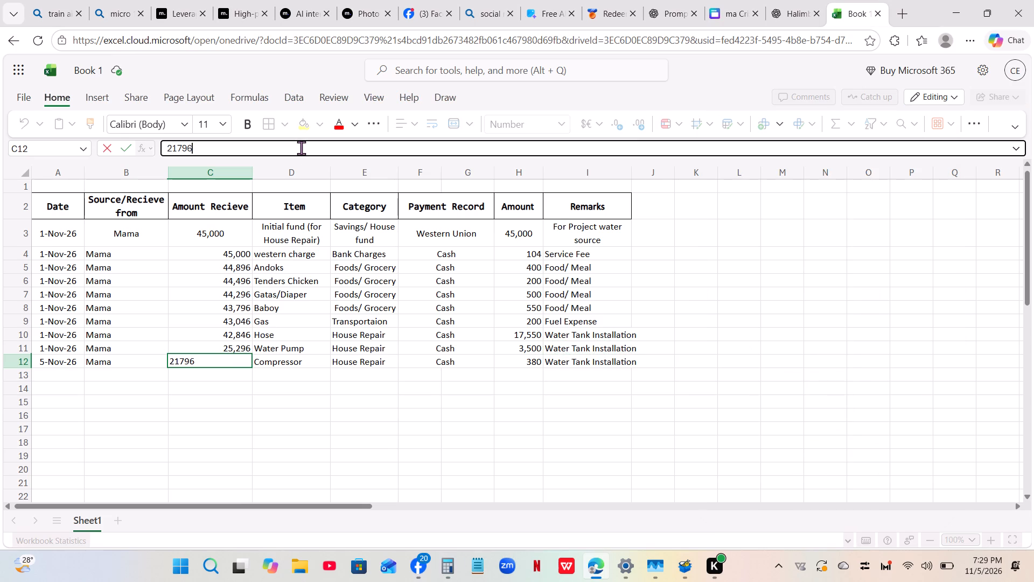
{"action": "key", "text": "BackSpace"}
{"action": "key", "text": "BackSpace"}
{"action": "key", "text": "BackSpace"}
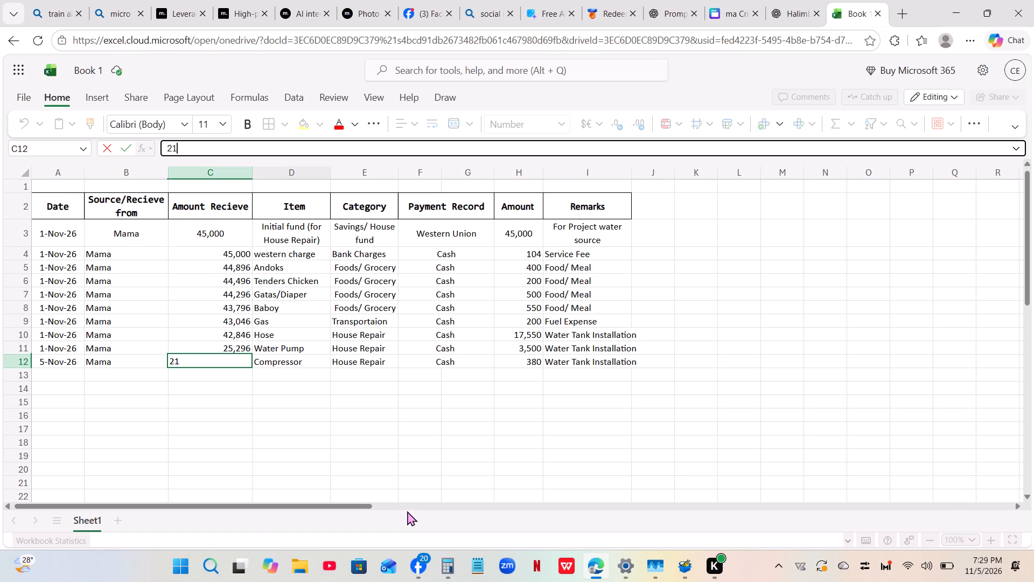
{"action": "left_click", "coordinate": [450, 565]}
{"action": "left_click", "coordinate": [450, 565]}
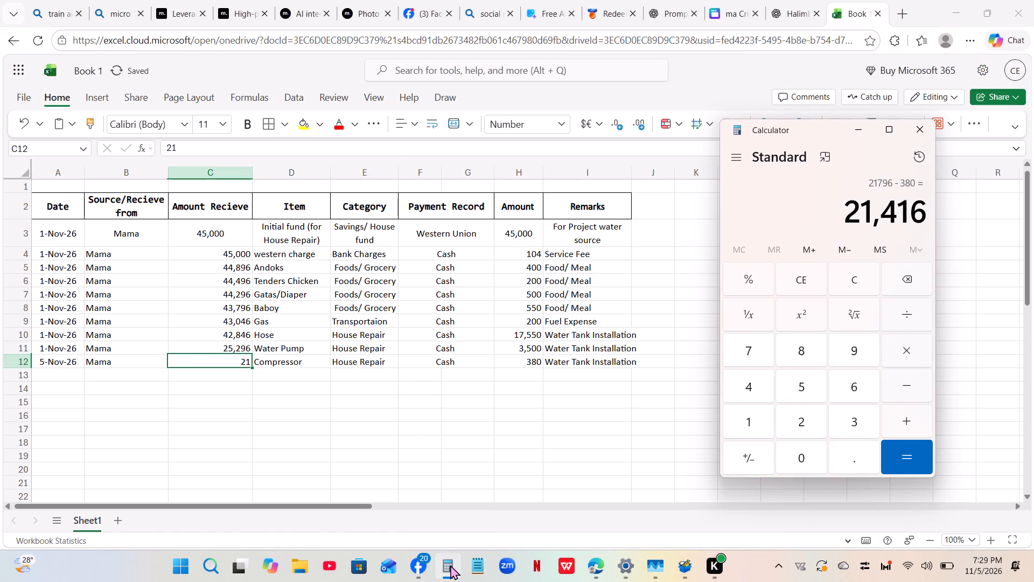
{"action": "left_click", "coordinate": [391, 150]}
{"action": "type", "text": "416"}
{"action": "key", "text": "Return"}
{"action": "key", "text": "Up"}
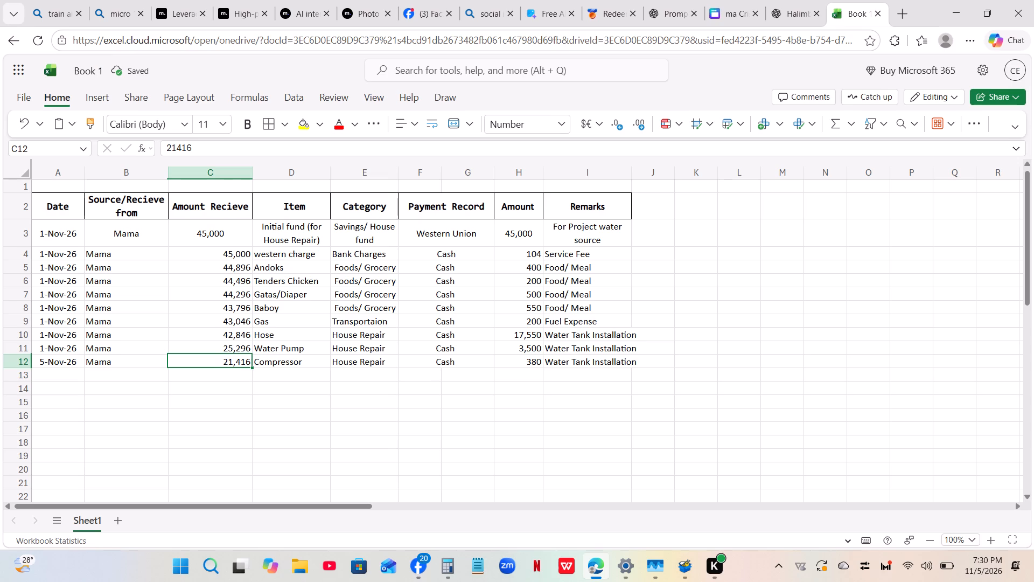
Copy the Compressor row's balance from C12 into C13 for the next entry.
{"action": "key", "text": "Down"}
{"action": "key", "text": "Up"}
{"action": "key", "text": "ctrl+c"}
{"action": "key", "text": "Down"}
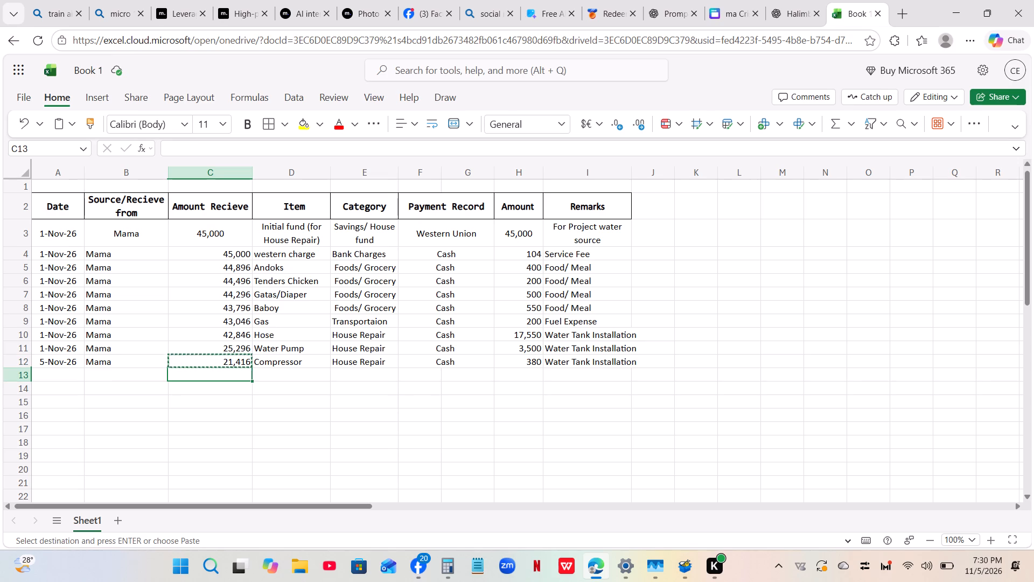
{"action": "key", "text": "ctrl+v"}
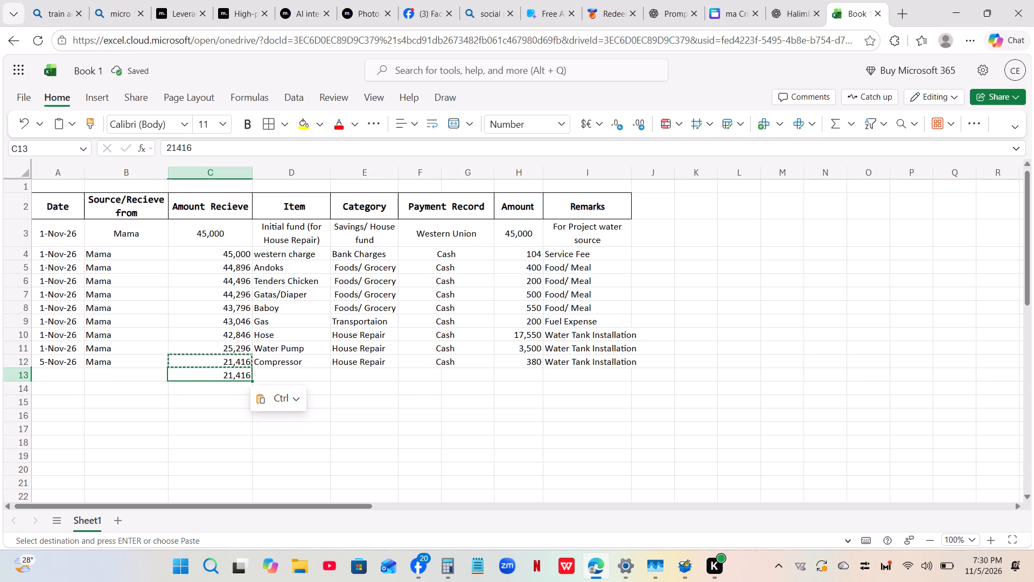
Examine the running balances and items of the Hose, Water Pump and Compressor rows against the new row 13.
{"action": "key", "text": "Down"}
{"action": "key", "text": "Down"}
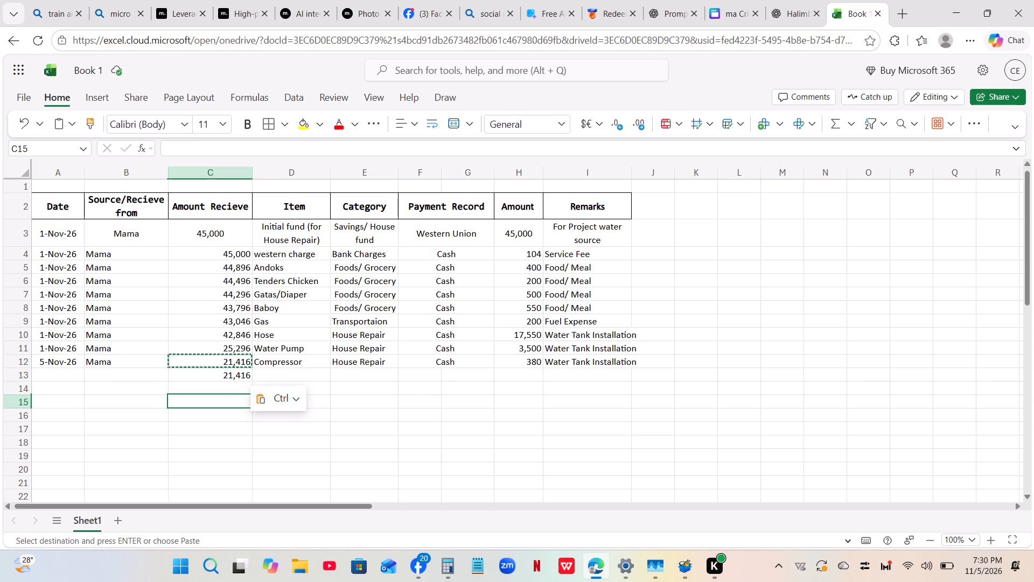
{"action": "key", "text": "Up"}
{"action": "key", "text": "Up"}
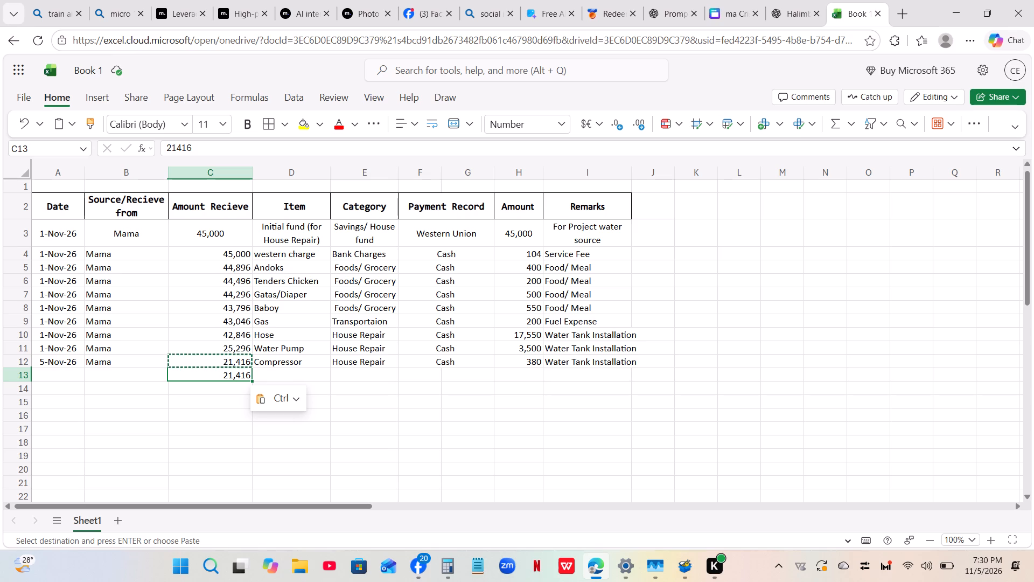
{"action": "left_click", "coordinate": [234, 329]}
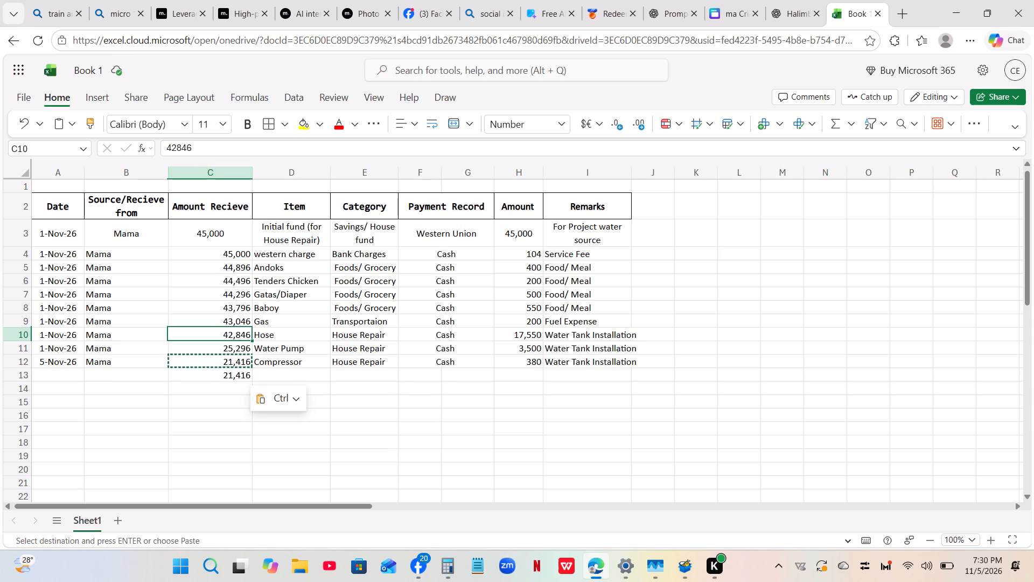
{"action": "left_click", "coordinate": [270, 366]}
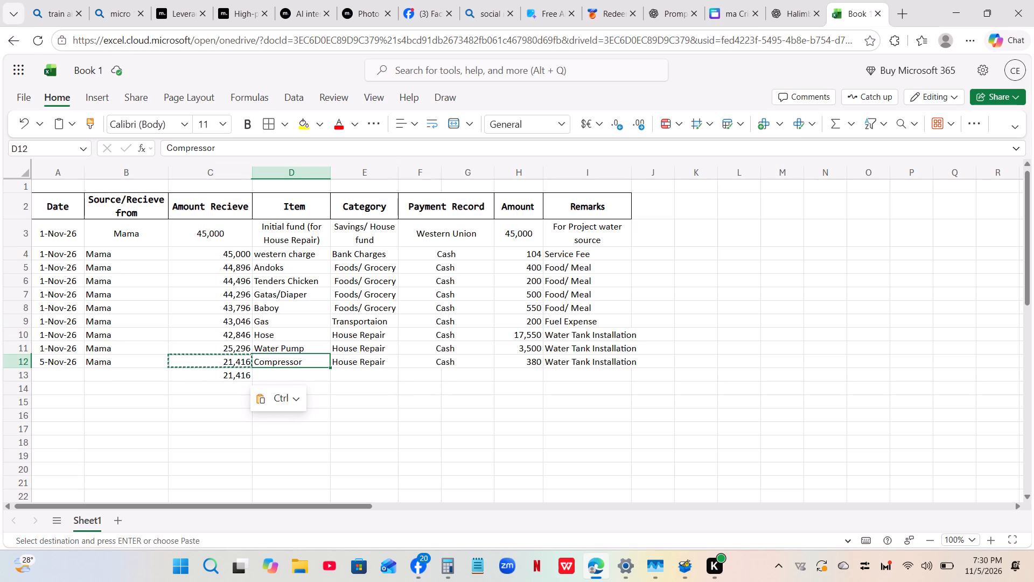
{"action": "left_click", "coordinate": [232, 356]}
{"action": "left_click", "coordinate": [239, 348]}
{"action": "double_click", "coordinate": [278, 344]}
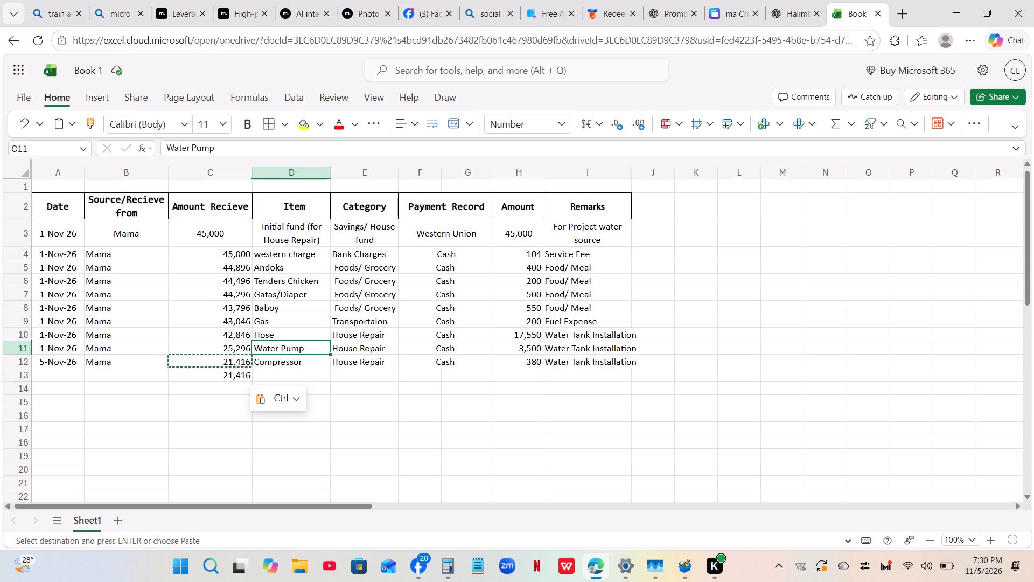
{"action": "left_click", "coordinate": [291, 385]}
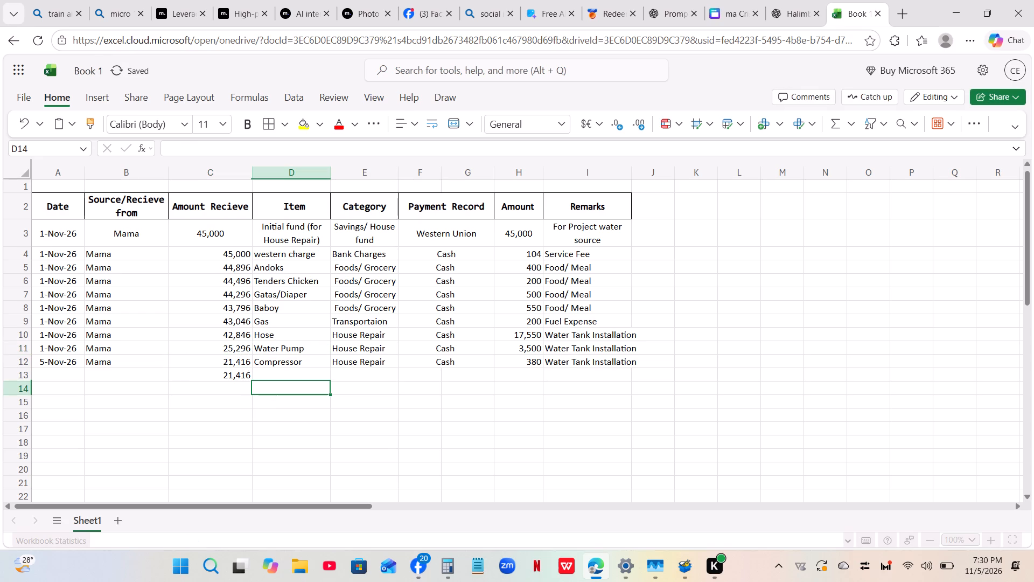
Recheck the Water Pump row in Calculator by subtracting its 3,500 amount from the 25,296 balance in C11.
{"action": "left_click", "coordinate": [228, 348]}
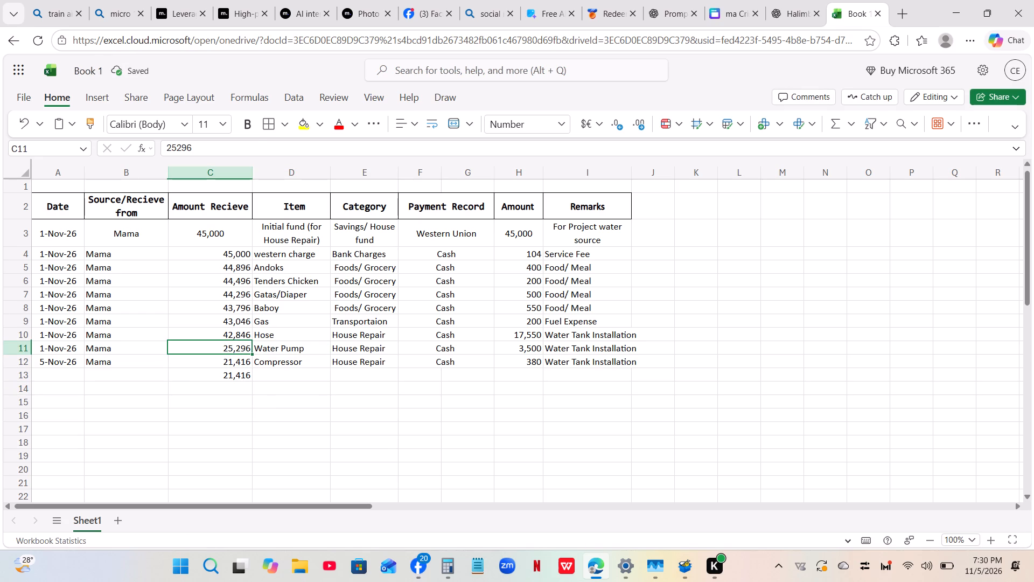
{"action": "left_click", "coordinate": [456, 569]}
{"action": "triple_click", "coordinate": [798, 279]}
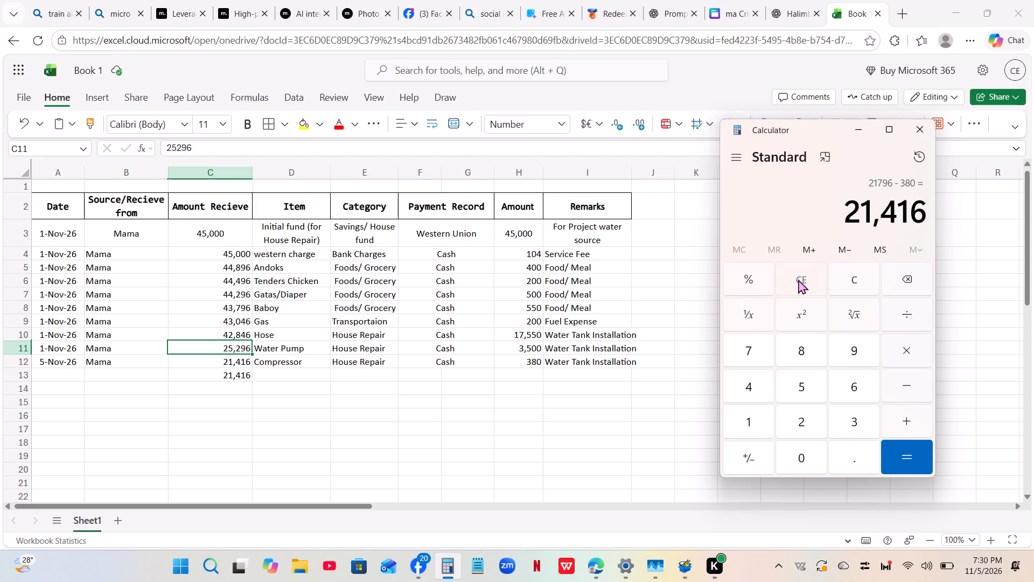
{"action": "type", "text": "25"}
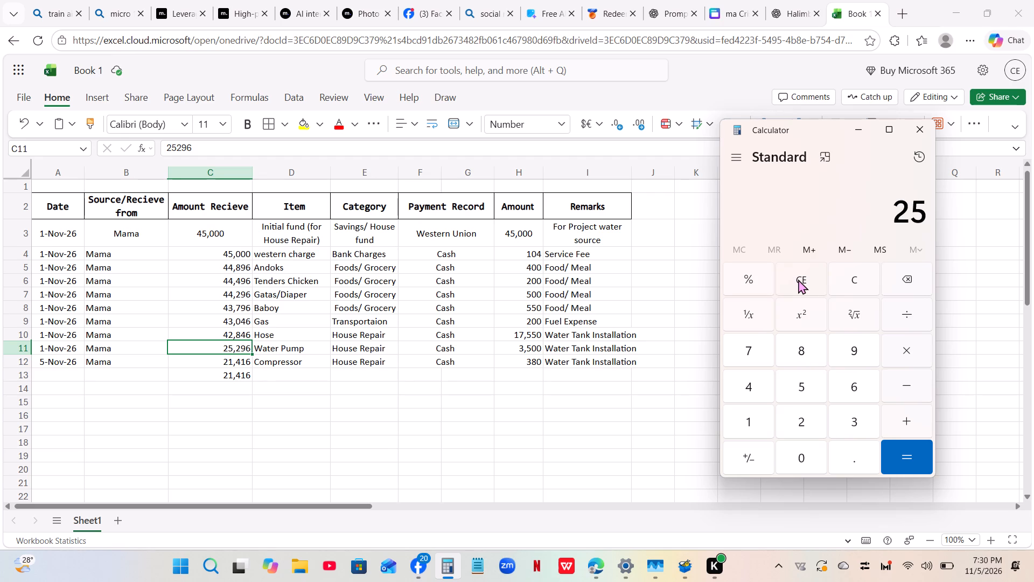
{"action": "type", "text": "296"}
{"action": "key", "text": "minus"}
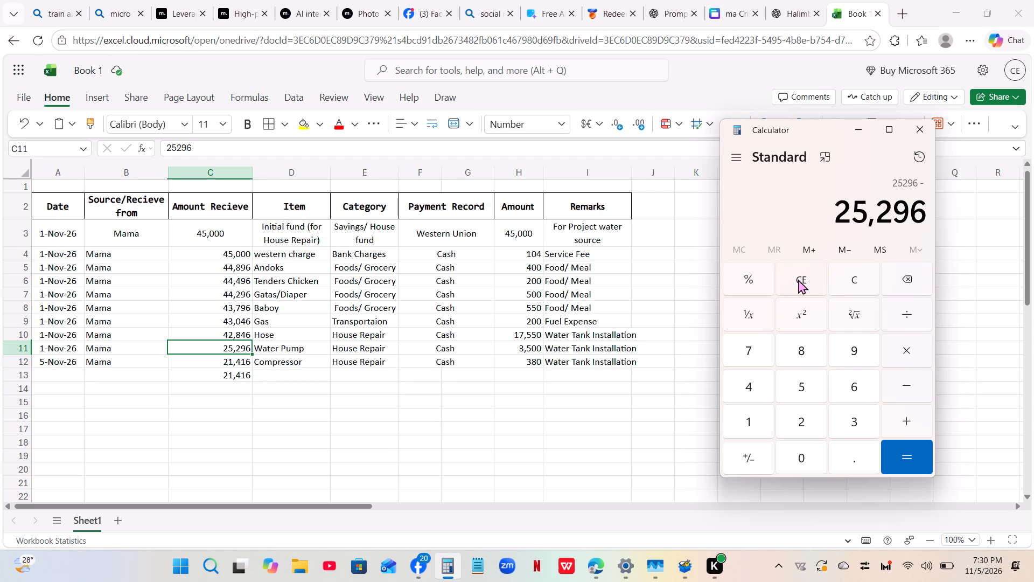
{"action": "type", "text": "3500"}
{"action": "key", "text": "Return"}
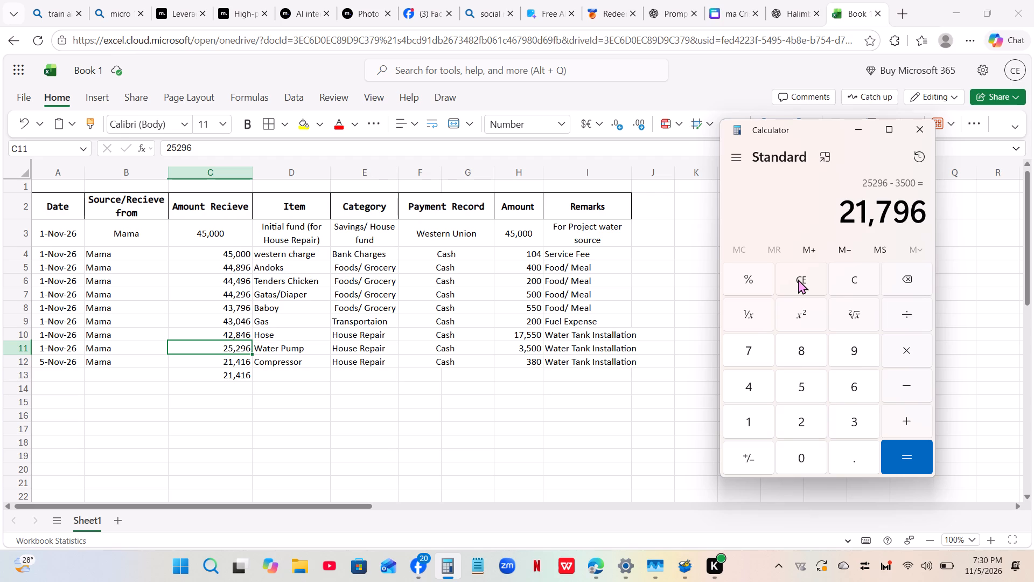
Recheck the running balance from C4 in Calculator, subtracting 104 and 400 in turn from 45,000.
{"action": "left_click", "coordinate": [228, 258]}
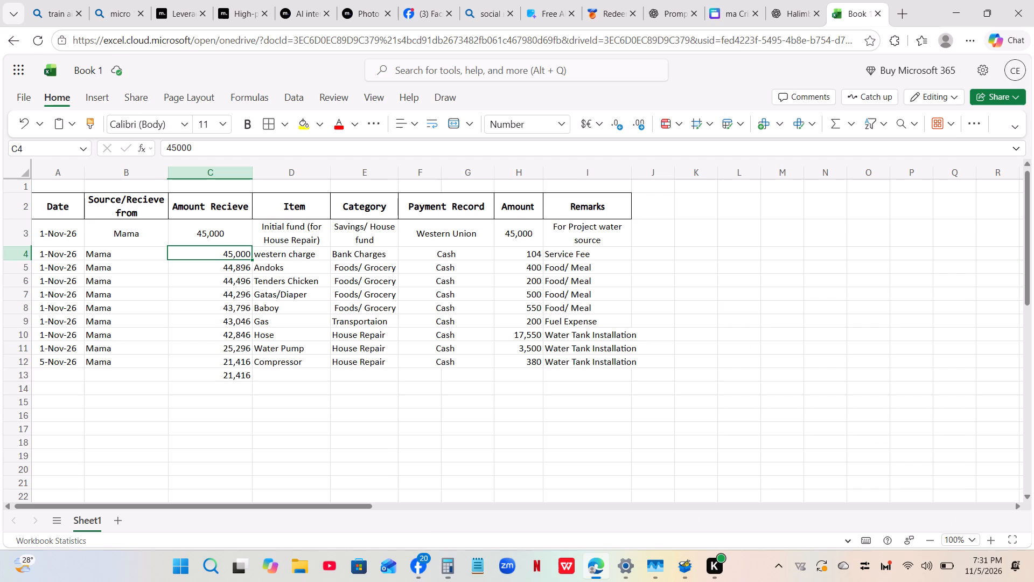
{"action": "left_click", "coordinate": [451, 563]}
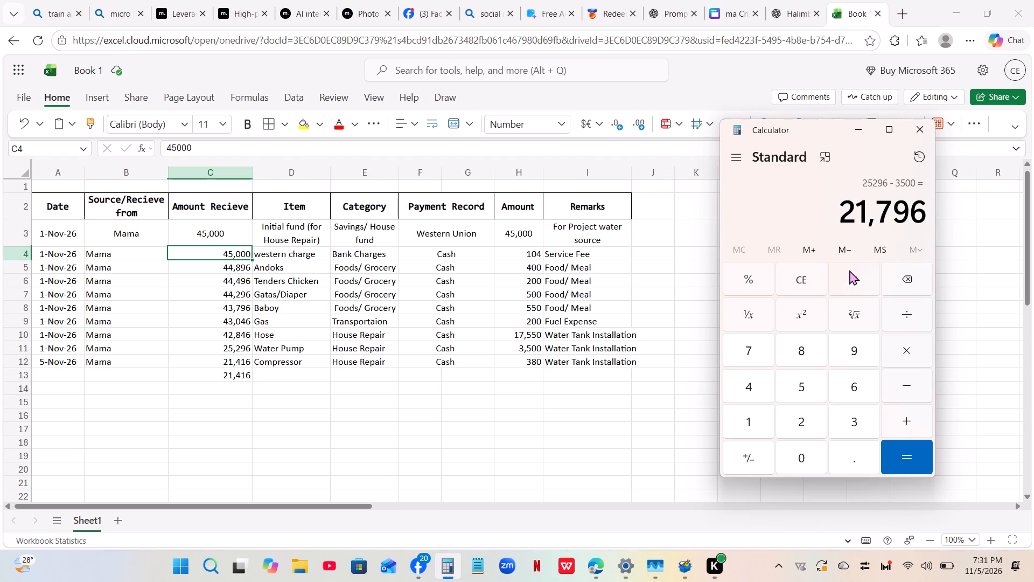
{"action": "double_click", "coordinate": [801, 274]}
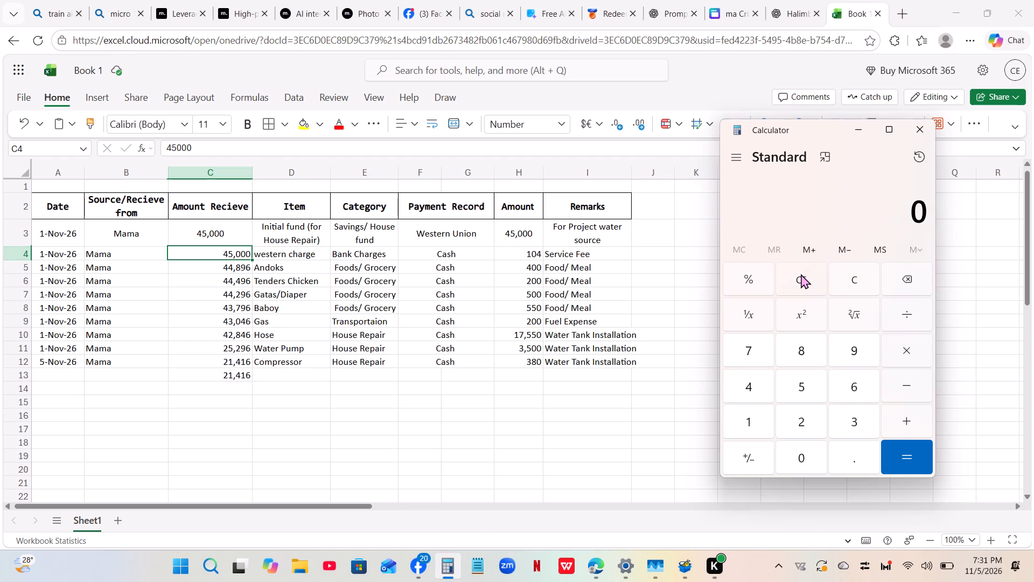
{"action": "type", "text": "45,000"}
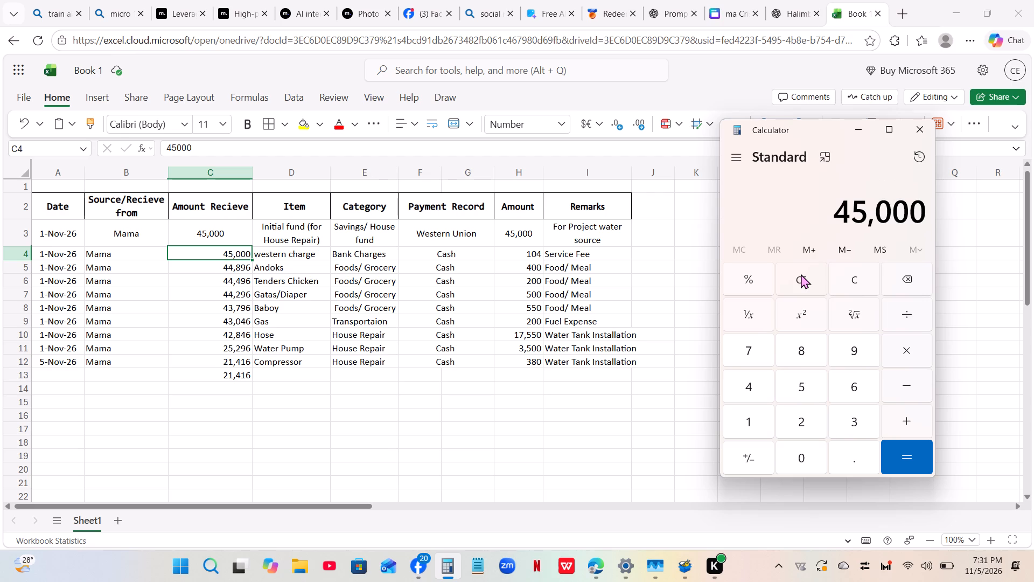
{"action": "key", "text": "minus"}
{"action": "type", "text": "104"}
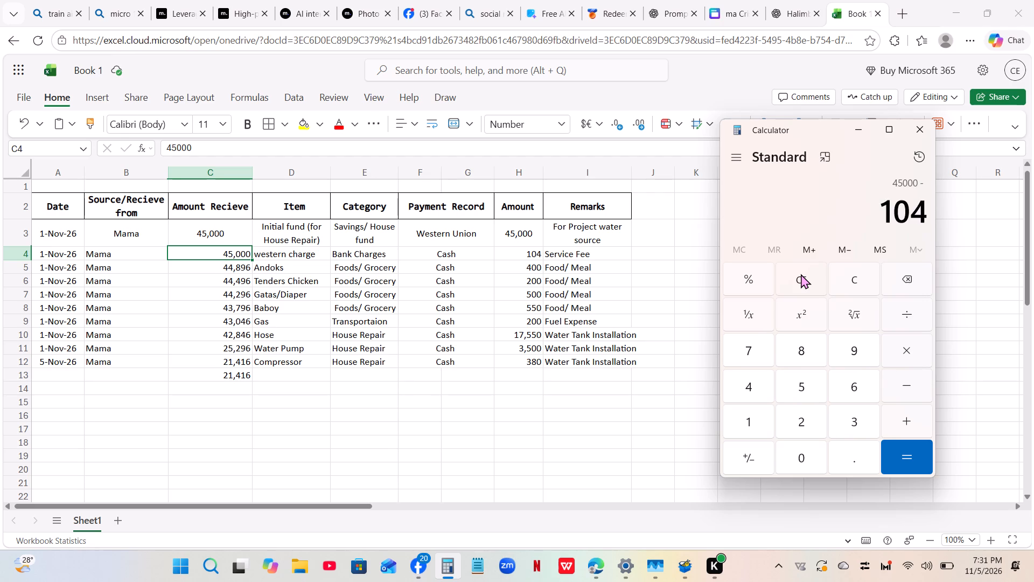
{"action": "key", "text": "Return"}
{"action": "key", "text": "minus"}
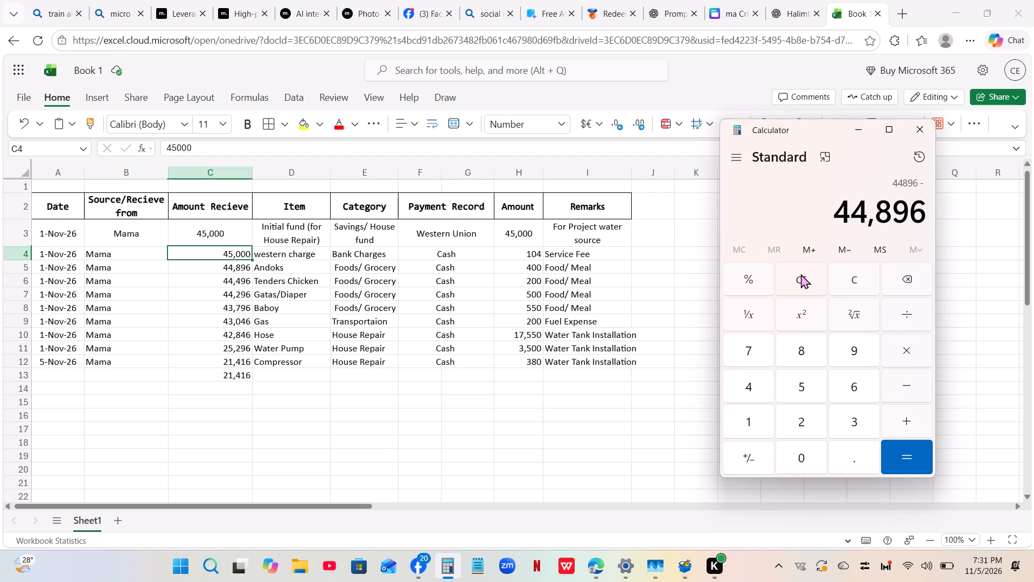
{"action": "type", "text": "400"}
{"action": "key", "text": "Return"}
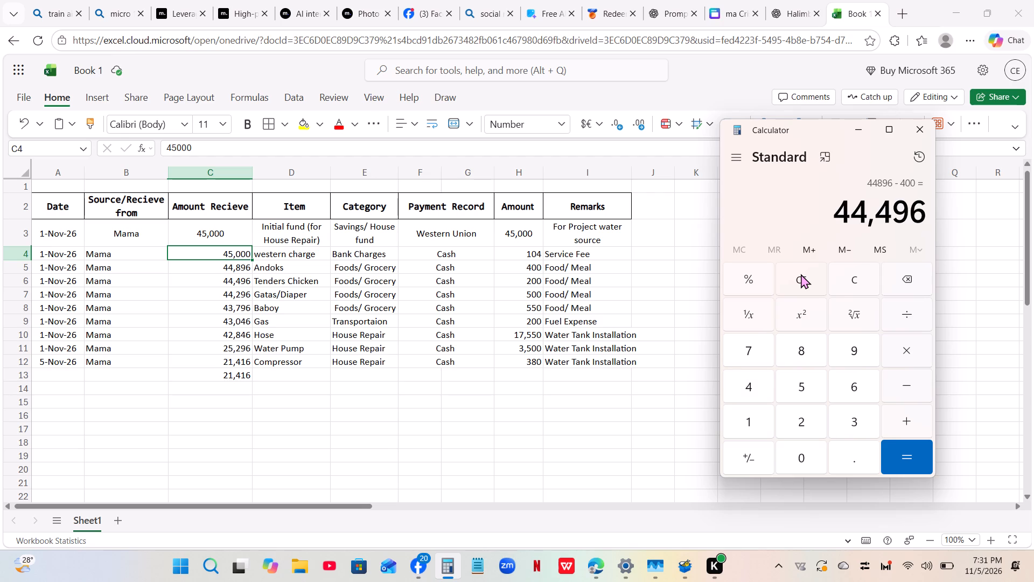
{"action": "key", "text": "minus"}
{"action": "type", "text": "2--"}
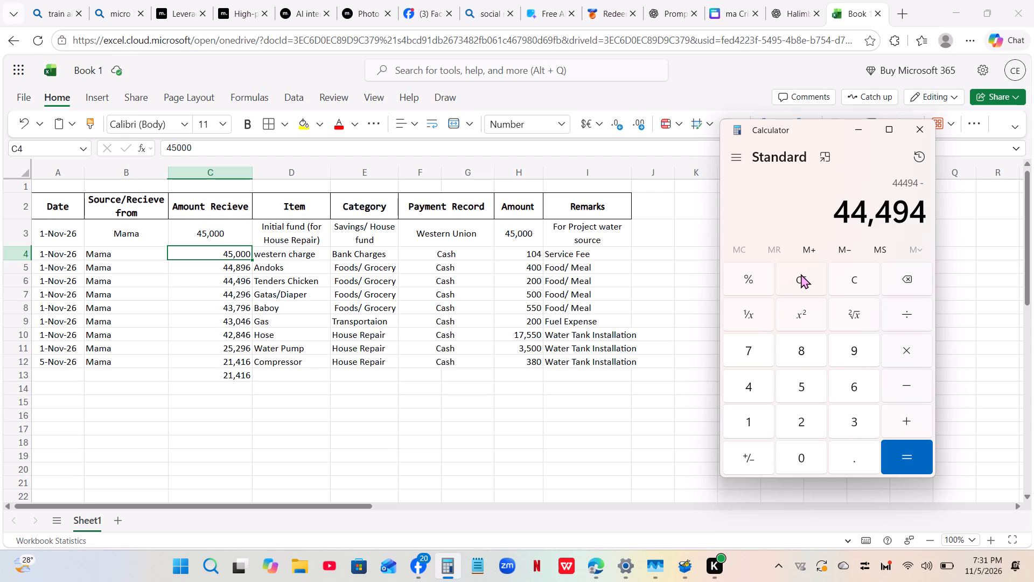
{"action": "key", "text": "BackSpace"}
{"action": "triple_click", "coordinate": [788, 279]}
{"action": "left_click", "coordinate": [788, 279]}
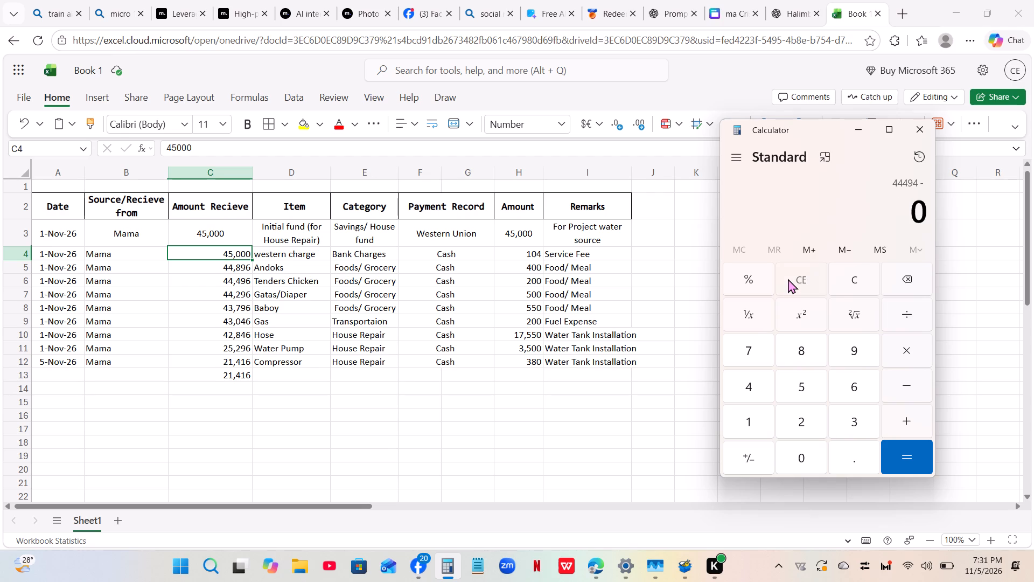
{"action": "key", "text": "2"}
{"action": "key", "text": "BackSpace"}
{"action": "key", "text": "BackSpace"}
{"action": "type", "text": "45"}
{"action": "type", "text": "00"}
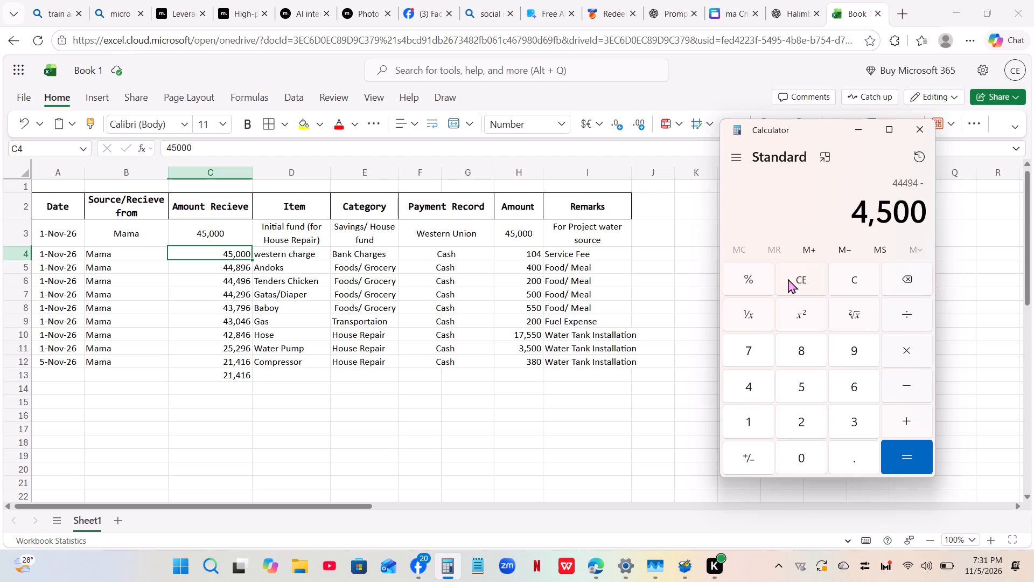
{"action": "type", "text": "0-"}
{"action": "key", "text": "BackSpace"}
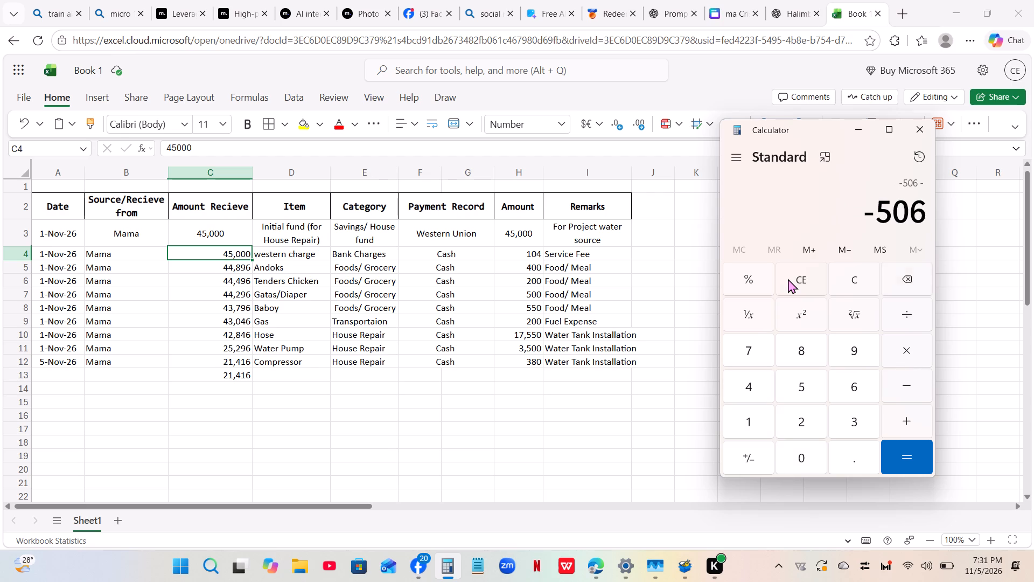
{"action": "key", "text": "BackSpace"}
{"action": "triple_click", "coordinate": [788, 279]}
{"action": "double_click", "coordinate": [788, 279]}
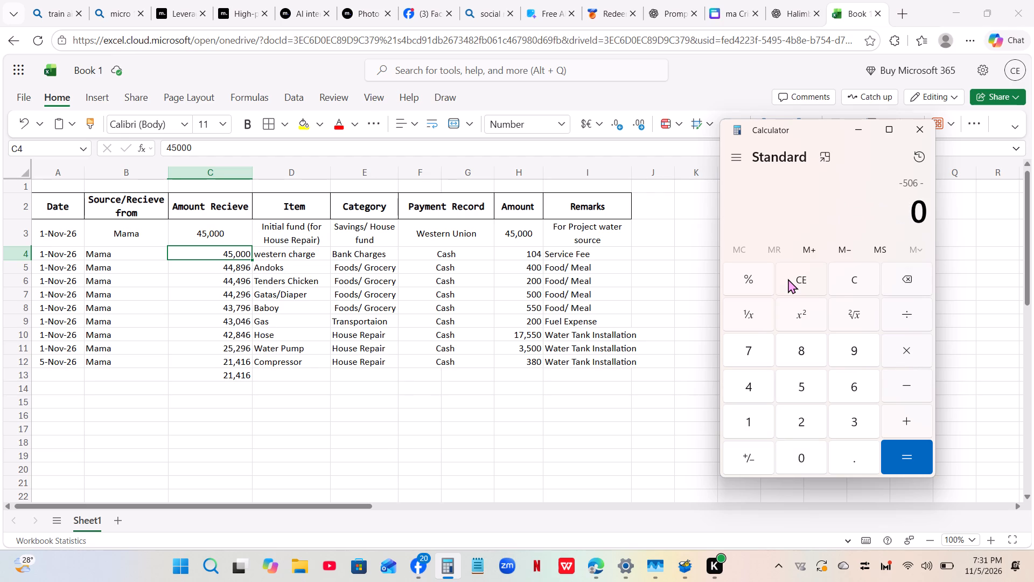
Restart the balance check in Calculator from 45,000, subtracting the western charge of 104 and the Andoks amount of 400.
{"action": "double_click", "coordinate": [851, 285]}
{"action": "type", "text": "4500"}
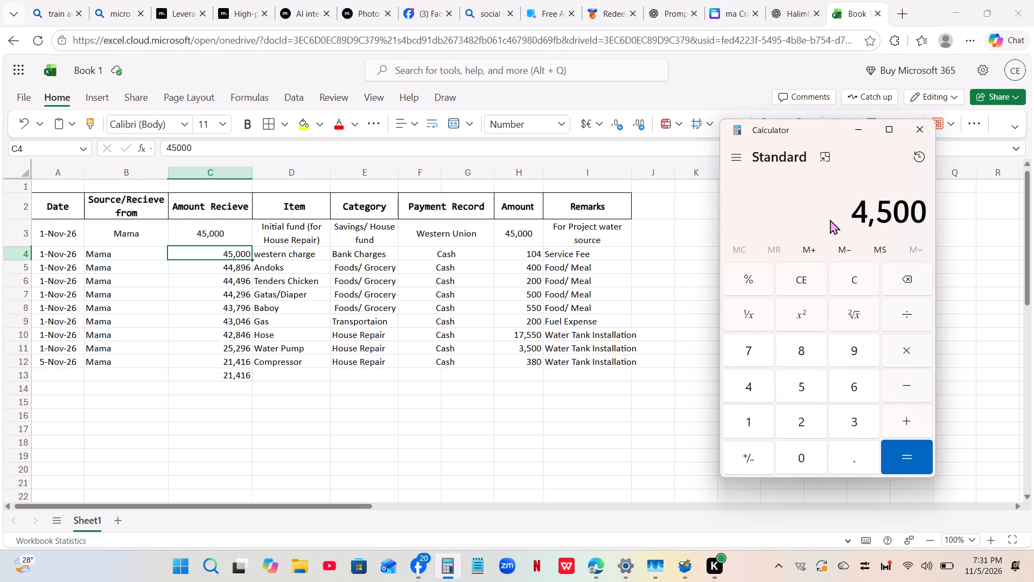
{"action": "type", "text": "0-"}
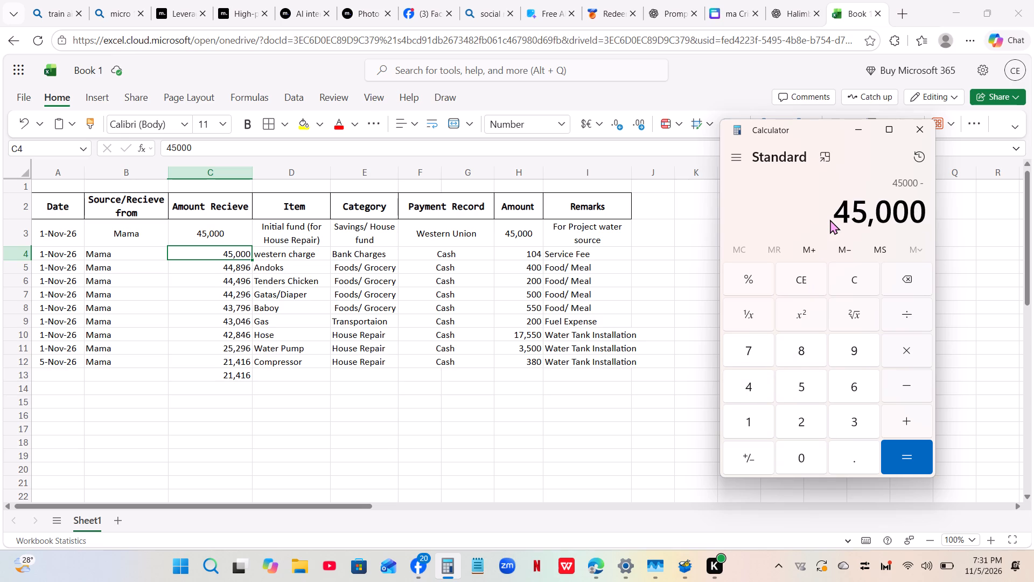
{"action": "type", "text": "104"}
{"action": "key", "text": "Return"}
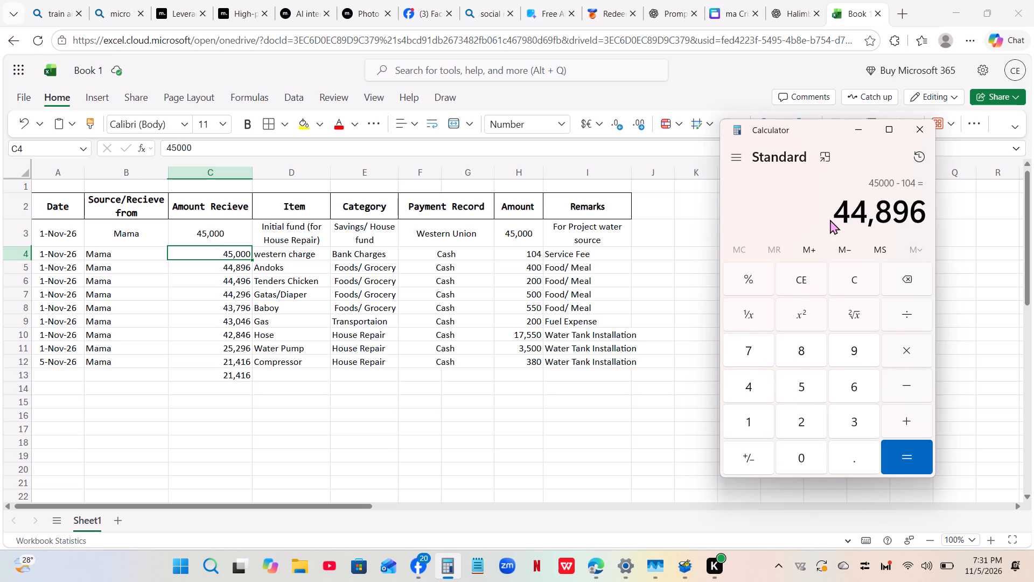
{"action": "left_click", "coordinate": [918, 375]}
{"action": "type", "text": "49"}
{"action": "key", "text": "BackSpace"}
{"action": "type", "text": "00"}
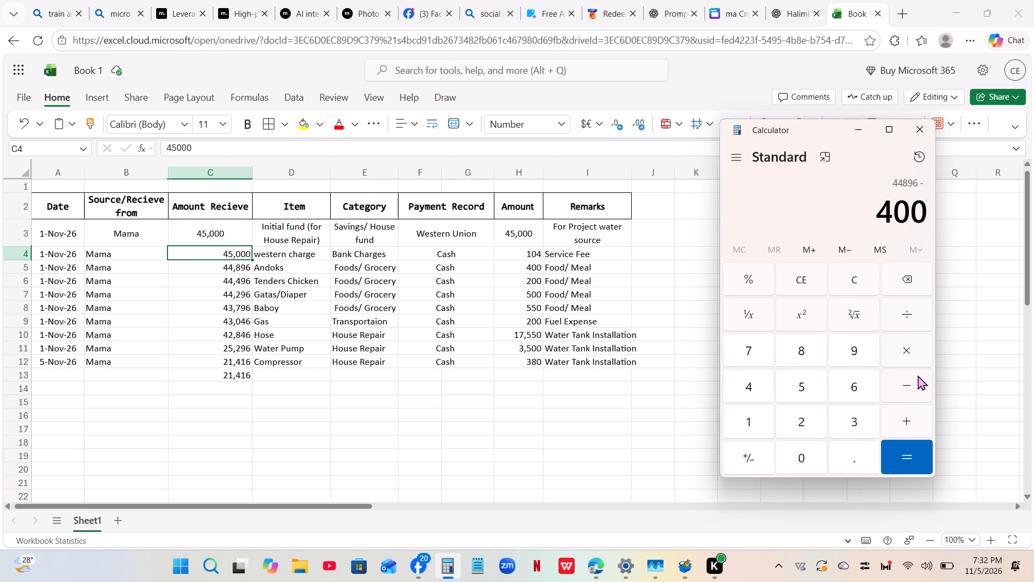
{"action": "key", "text": "Return"}
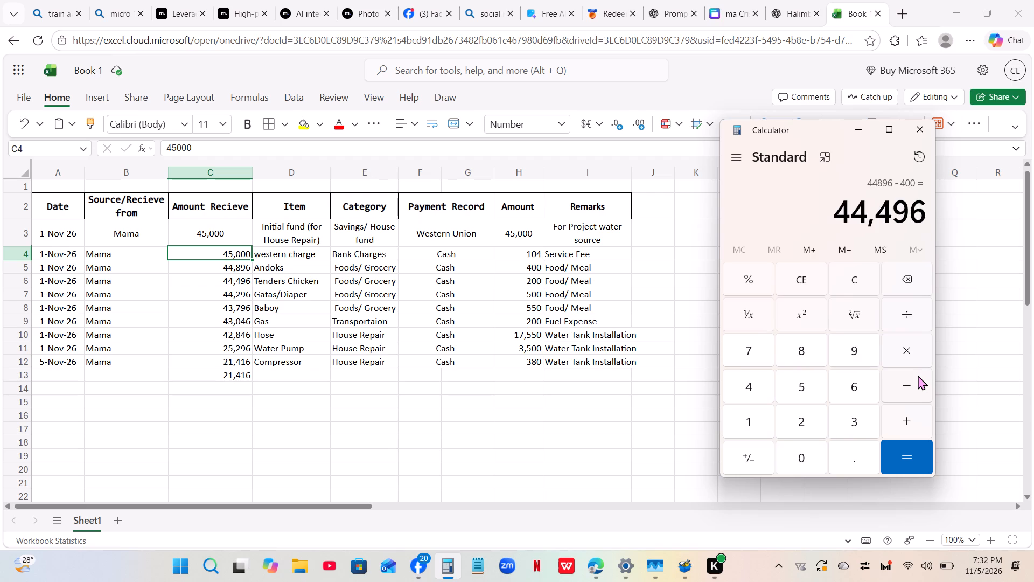
Continue the Calculator check by subtracting 200 for Tenders Chicken, 500 for Gatas/Diaper and 550 for Baboy.
{"action": "key", "text": "minus"}
{"action": "type", "text": "200"}
{"action": "key", "text": "Return"}
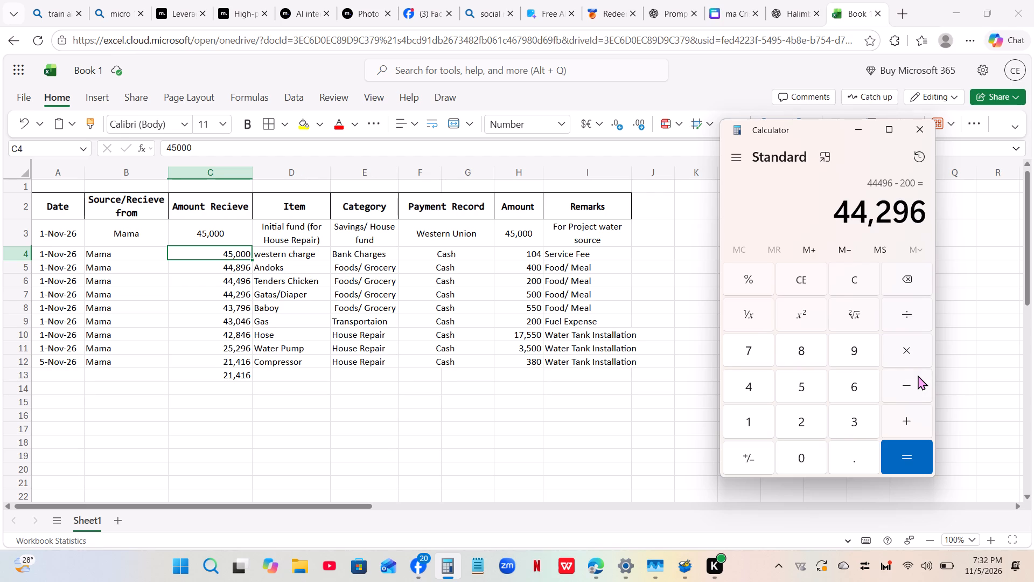
{"action": "key", "text": "minus"}
{"action": "type", "text": "500"}
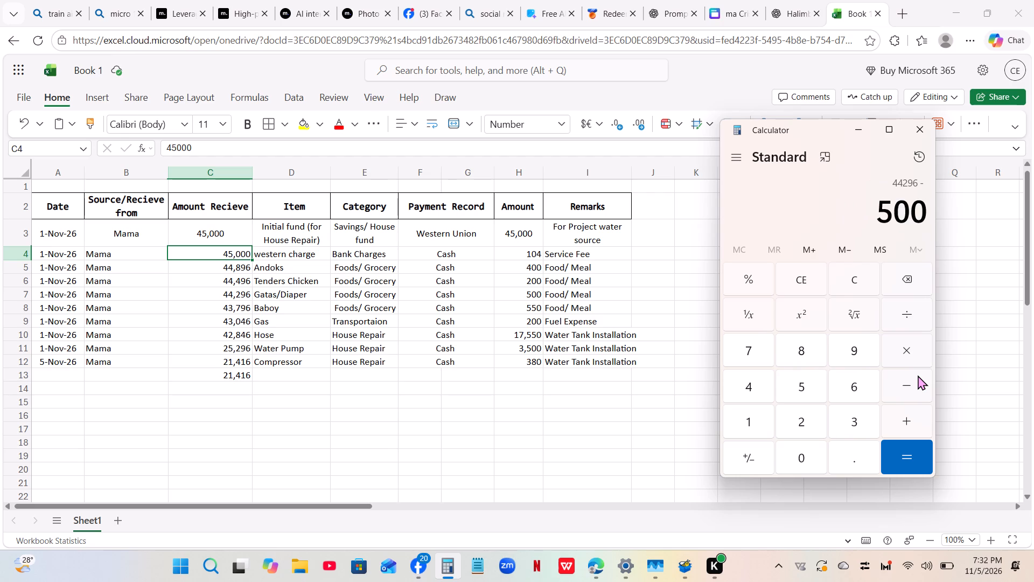
{"action": "key", "text": "Return"}
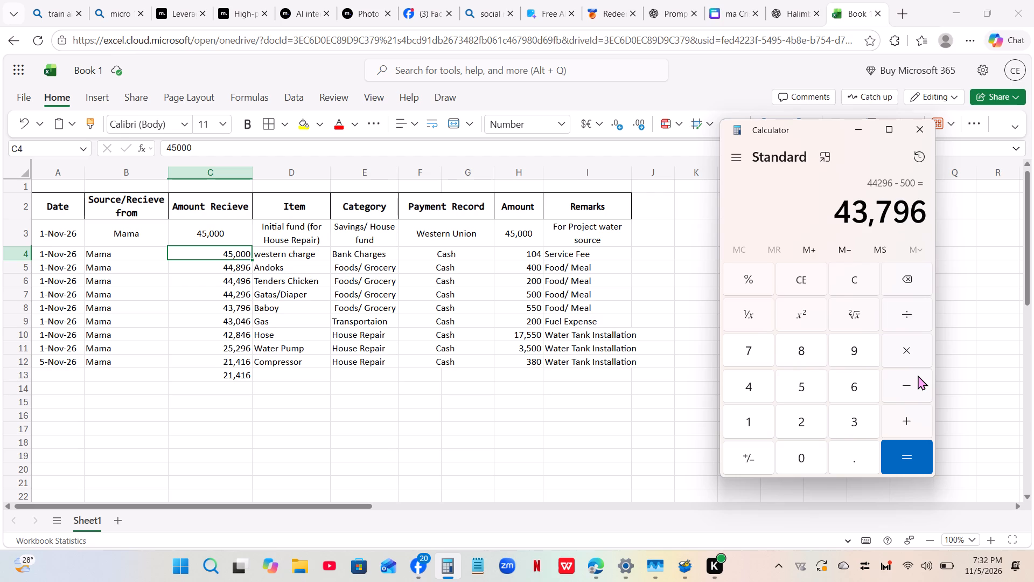
{"action": "key", "text": "minus"}
{"action": "type", "text": "550"}
{"action": "key", "text": "Return"}
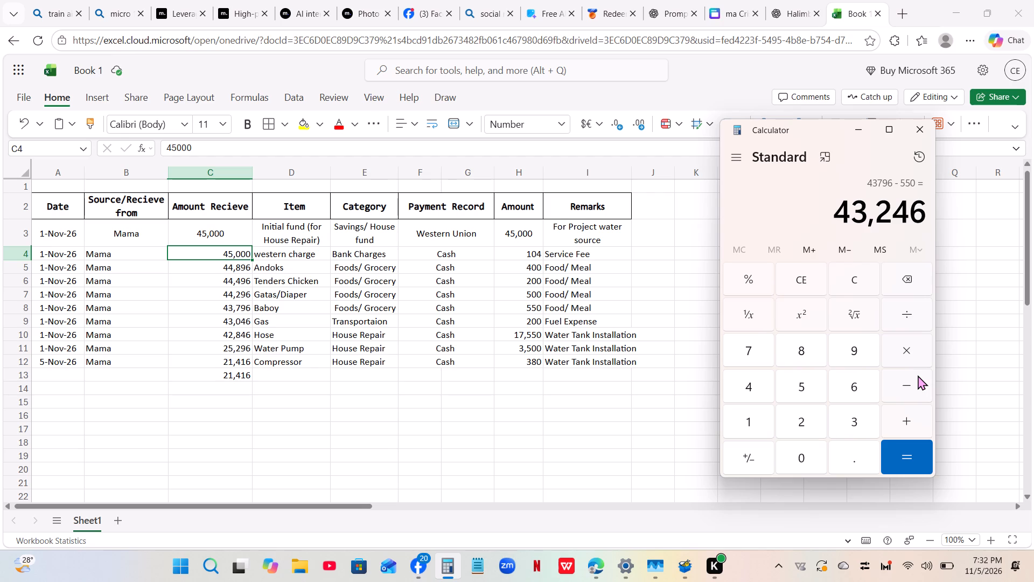
Clear Calculator and repeat the balance check from 45,000, subtracting 104 and 400 in turn.
{"action": "triple_click", "coordinate": [853, 267]}
{"action": "left_click", "coordinate": [853, 267]}
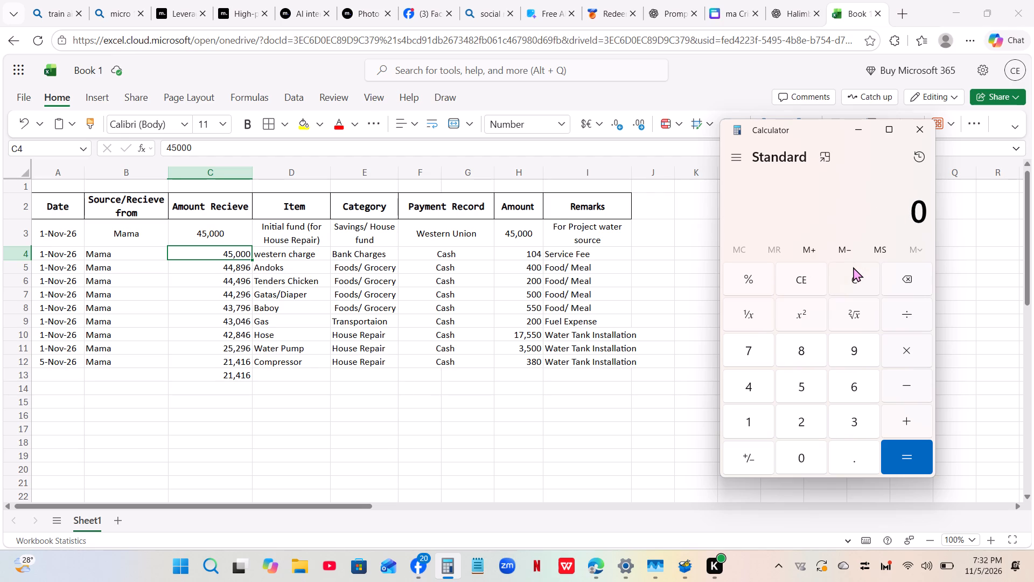
{"action": "type", "text": "45"}
{"action": "type", "text": "00"}
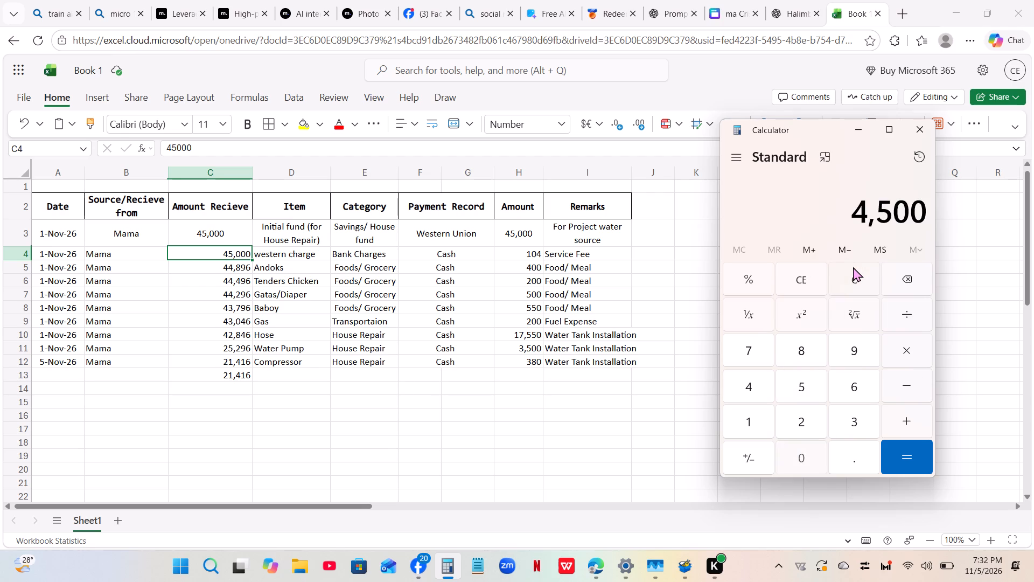
{"action": "type", "text": "0-"}
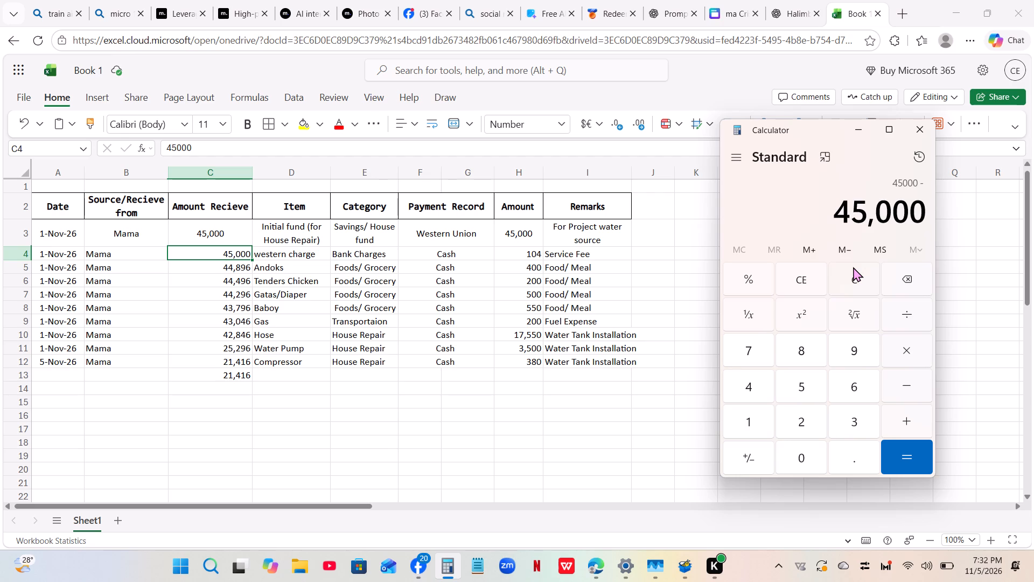
{"action": "type", "text": "104"}
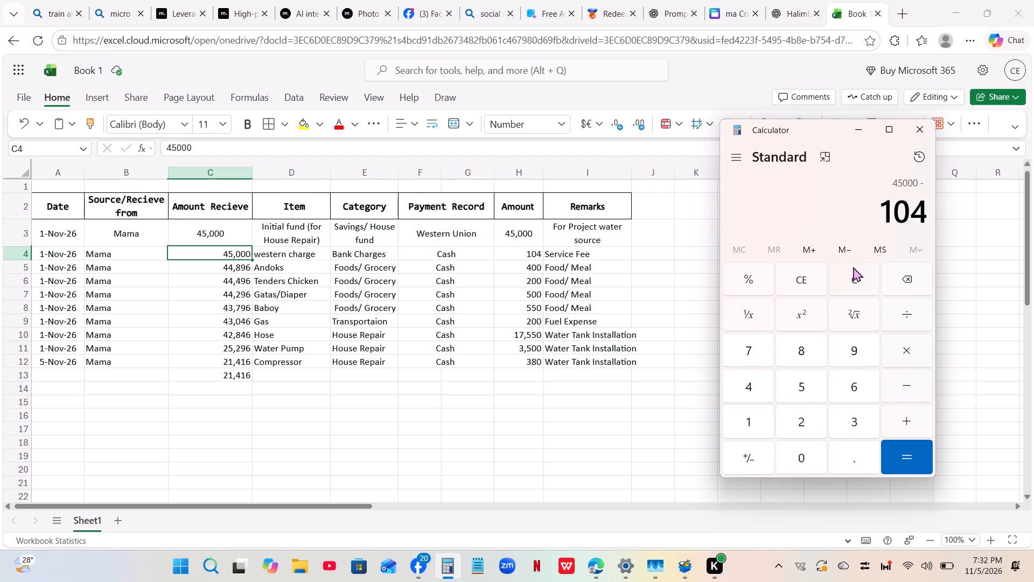
{"action": "key", "text": "Return"}
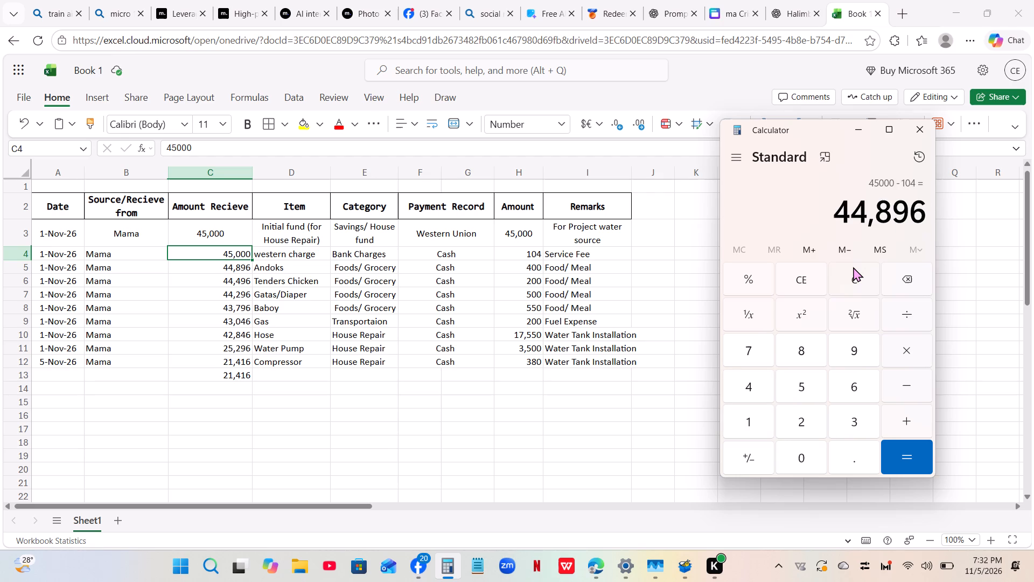
{"action": "key", "text": "minus"}
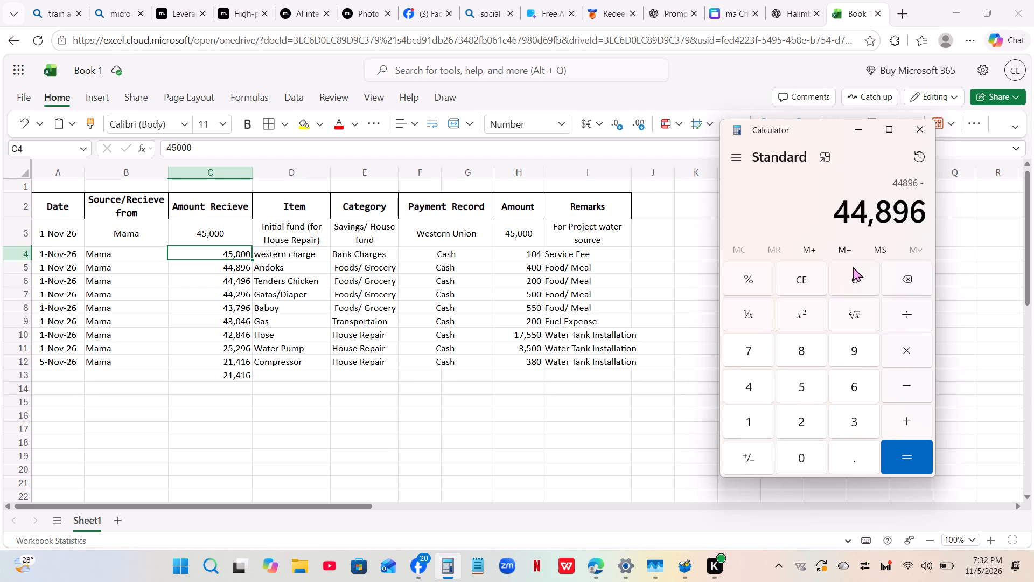
{"action": "type", "text": "49"}
{"action": "key", "text": "BackSpace"}
{"action": "type", "text": "00"}
{"action": "key", "text": "Return"}
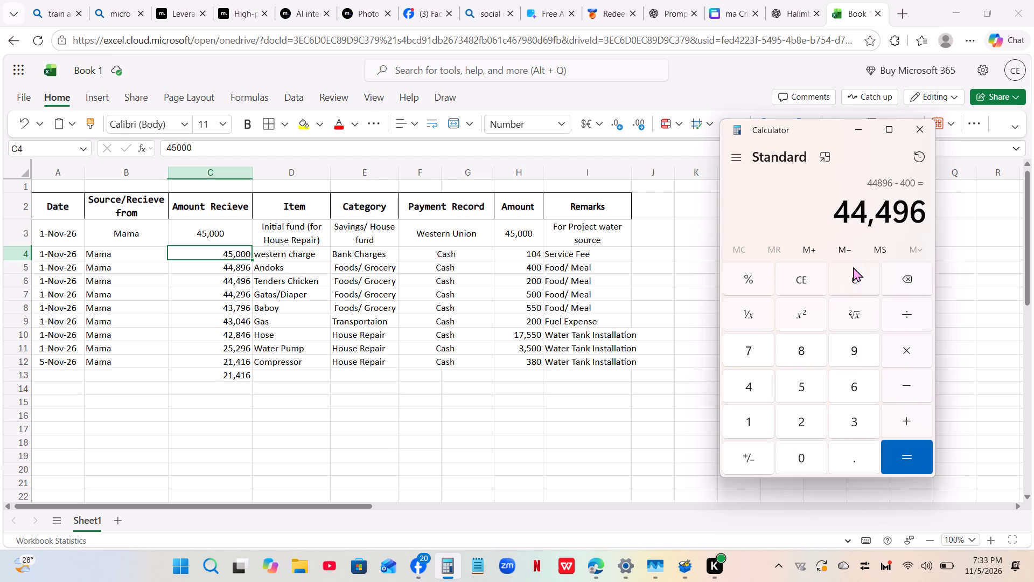
Carry the repeated check through the Baboy row by subtracting 200, 500 and 550 in turn.
{"action": "key", "text": "minus"}
{"action": "key", "text": "2"}
{"action": "type", "text": "00"}
{"action": "key", "text": "Return"}
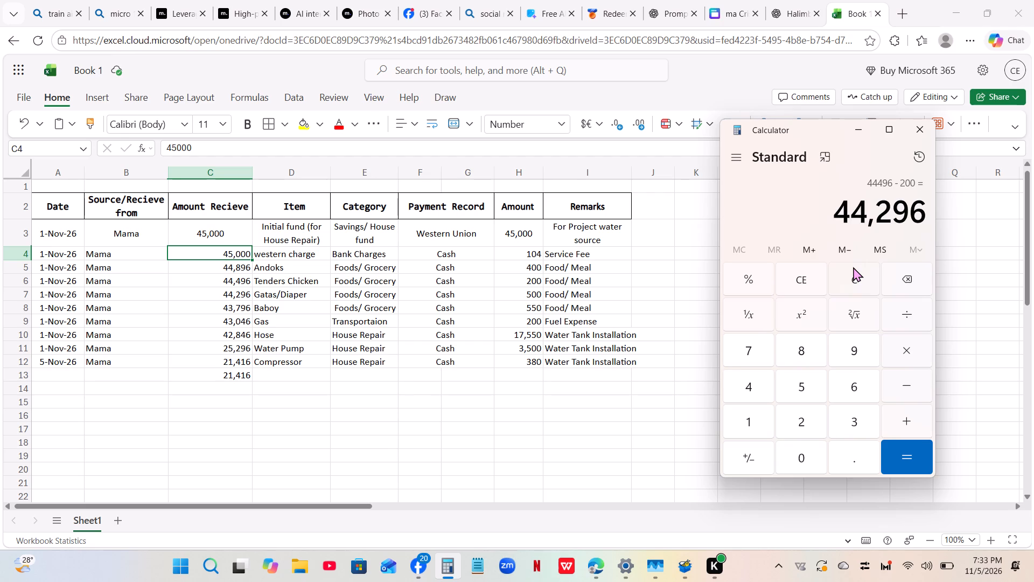
{"action": "key", "text": "minus"}
{"action": "key", "text": "5"}
{"action": "type", "text": "00"}
{"action": "key", "text": "Return"}
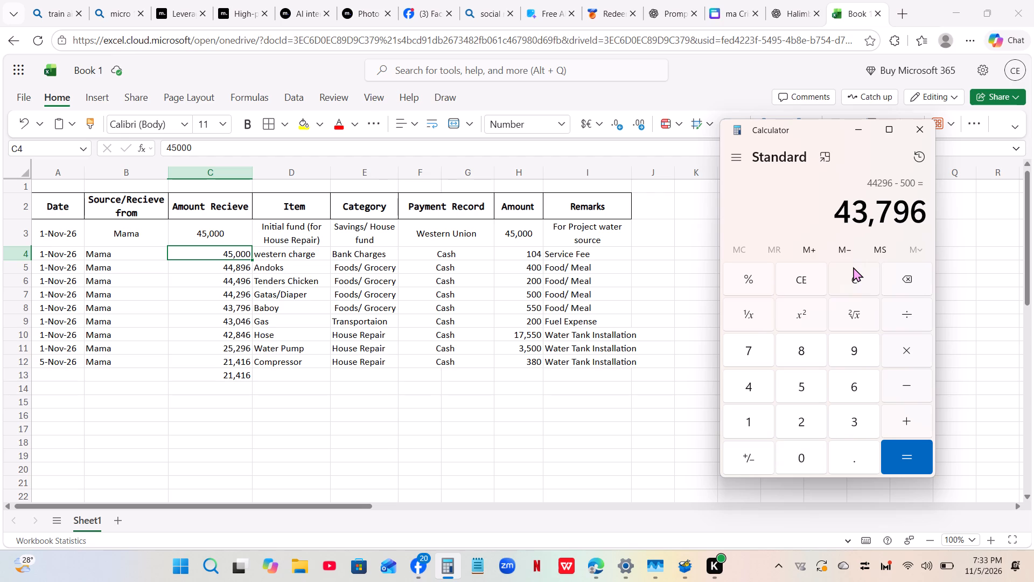
{"action": "key", "text": "minus"}
{"action": "type", "text": "55"}
{"action": "key", "text": "0"}
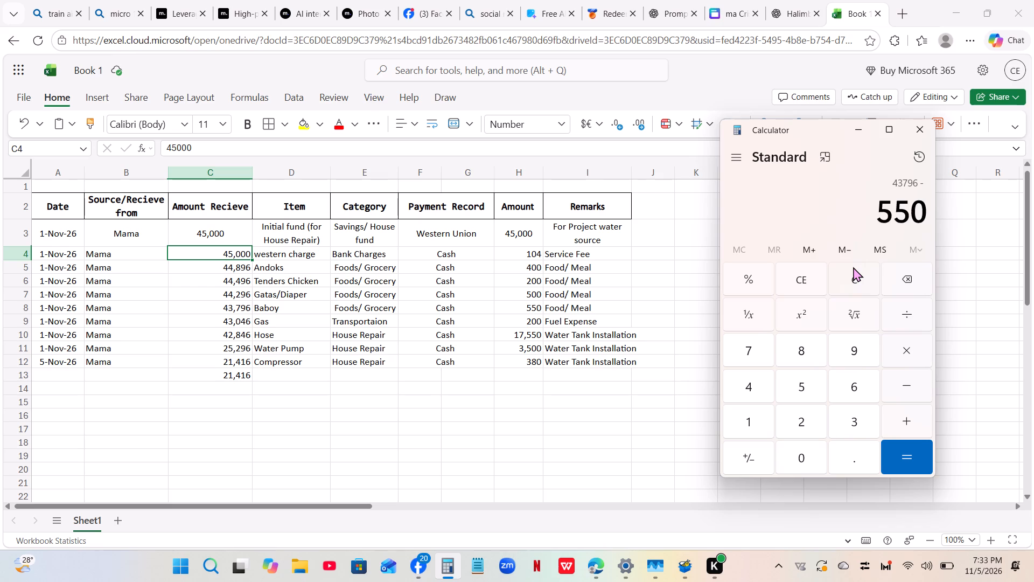
{"action": "key", "text": "Return"}
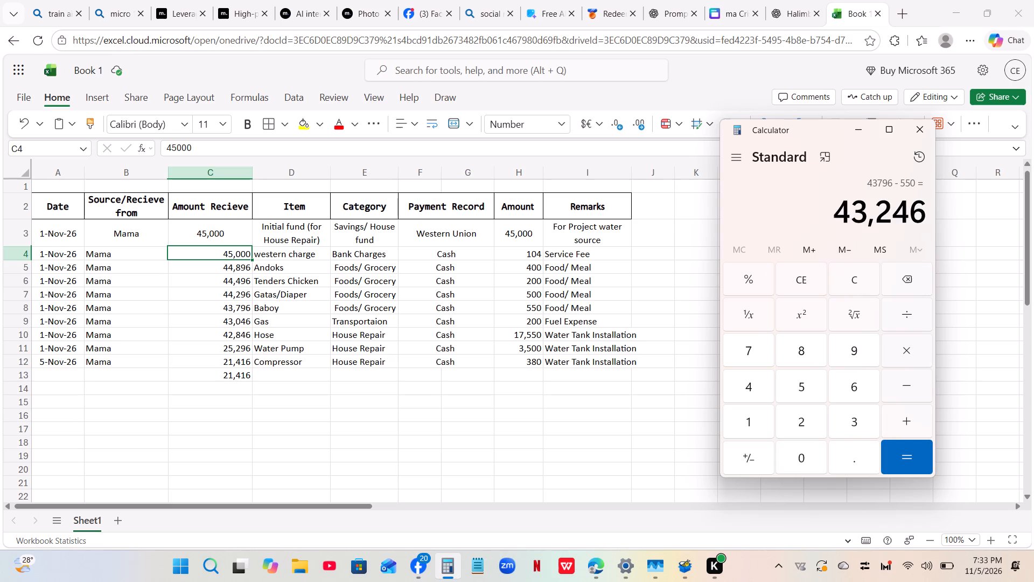
In the Excel sheet, correct the Gas row's Amount Recieve balance in C9 to 43246.
{"action": "left_click", "coordinate": [243, 321]}
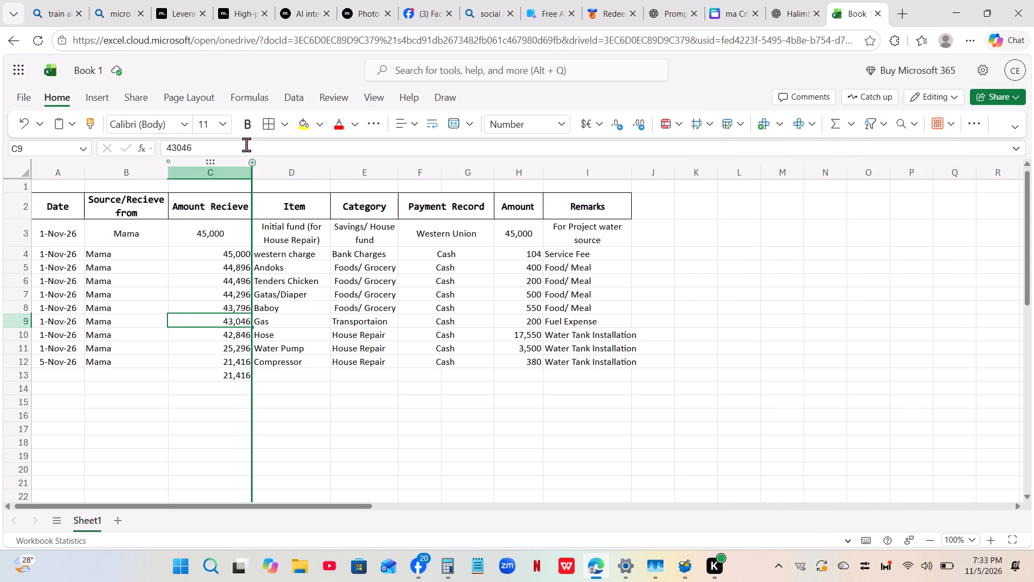
{"action": "left_click", "coordinate": [246, 144]}
{"action": "key", "text": "BackSpace"}
{"action": "key", "text": "BackSpace"}
{"action": "key", "text": "BackSpace"}
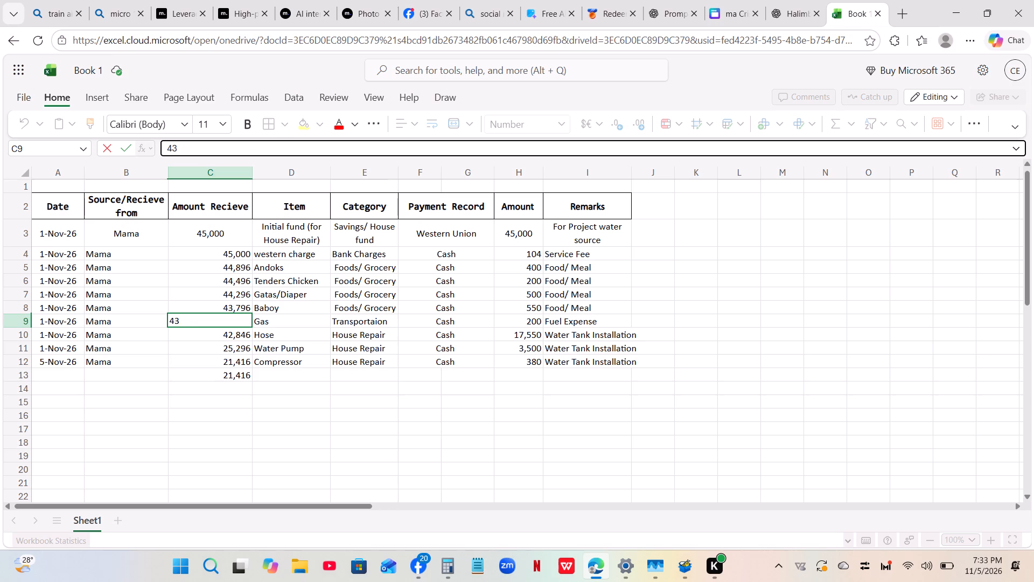
{"action": "type", "text": "246"}
{"action": "key", "text": "Return"}
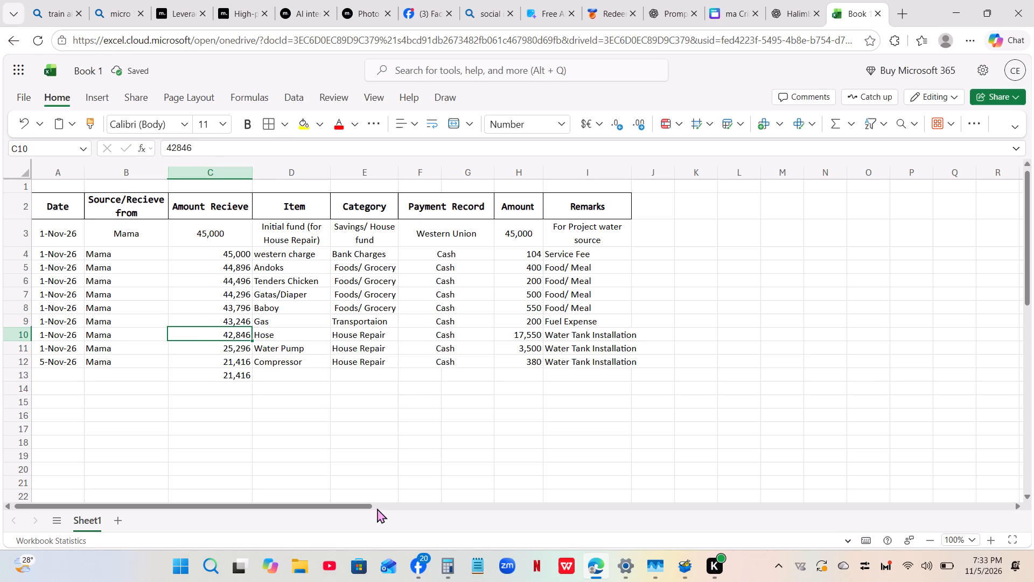
Return to Calculator and subtract the Gas row's 200 from 43,246 to work out the Hose row's balance.
{"action": "left_click", "coordinate": [449, 574]}
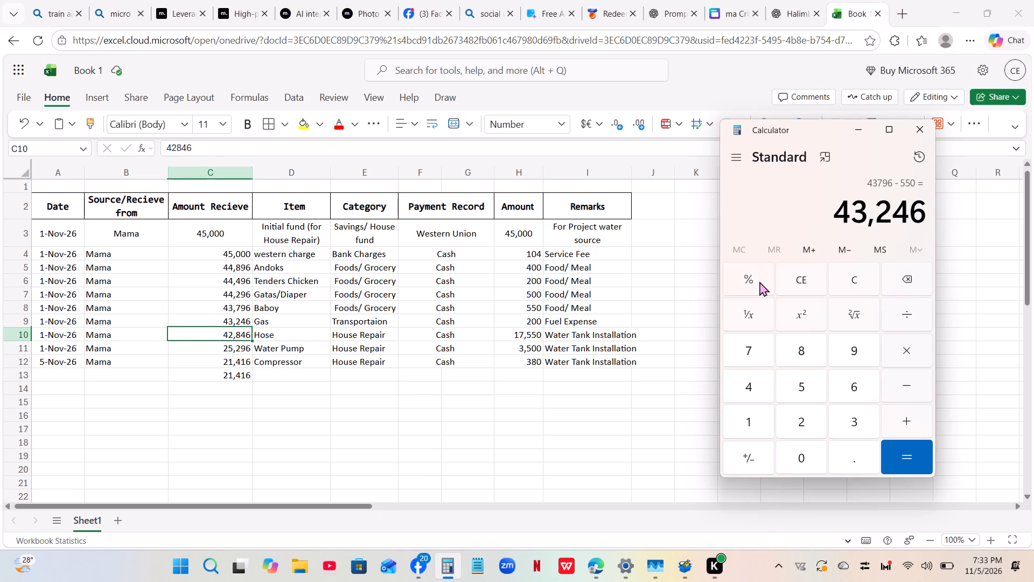
{"action": "key", "text": "minus"}
{"action": "type", "text": "200"}
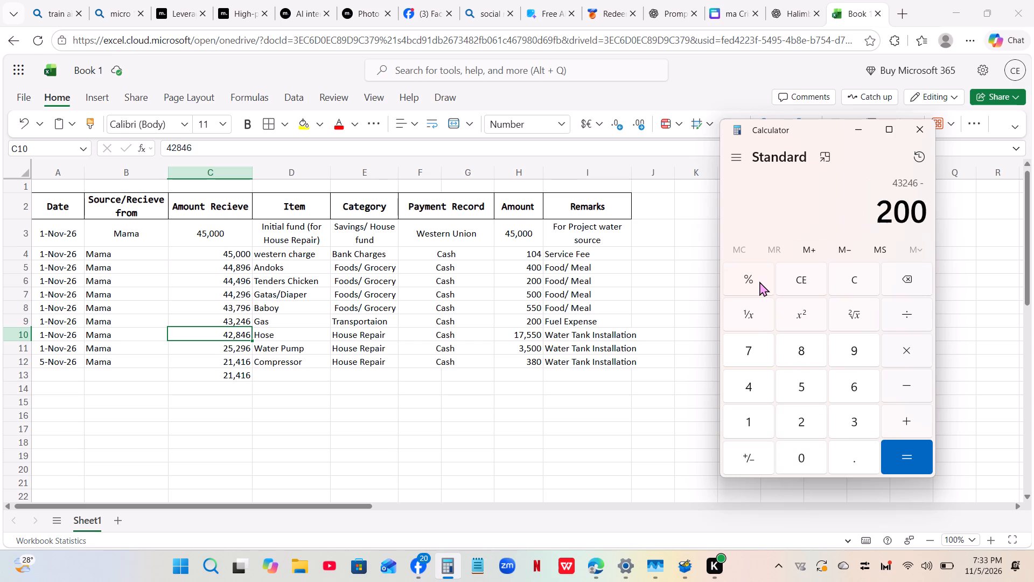
{"action": "key", "text": "Return"}
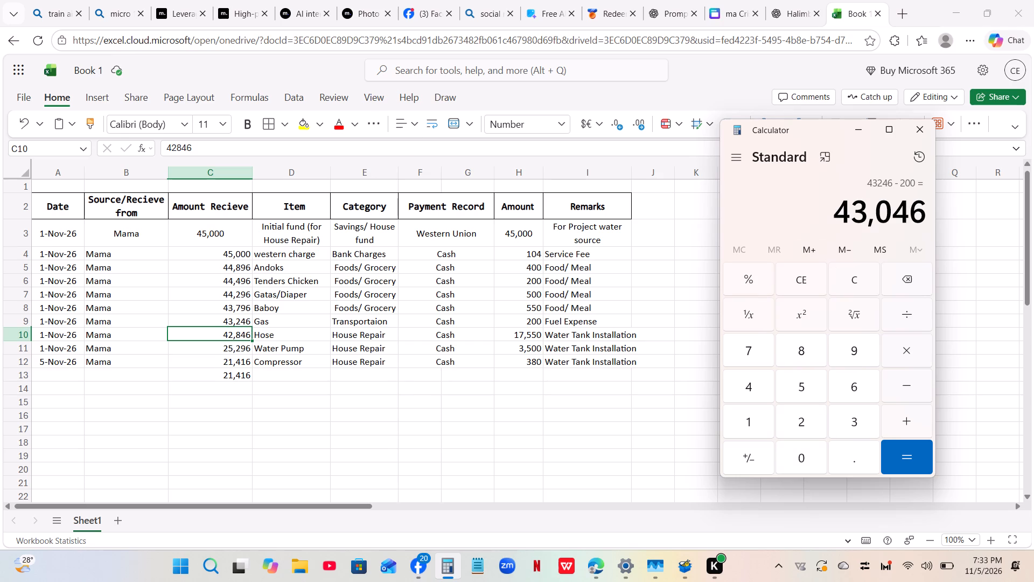
In the Excel sheet, correct the Hose row's Amount Recieve balance in C10 to 43,046.
{"action": "triple_click", "coordinate": [351, 150]}
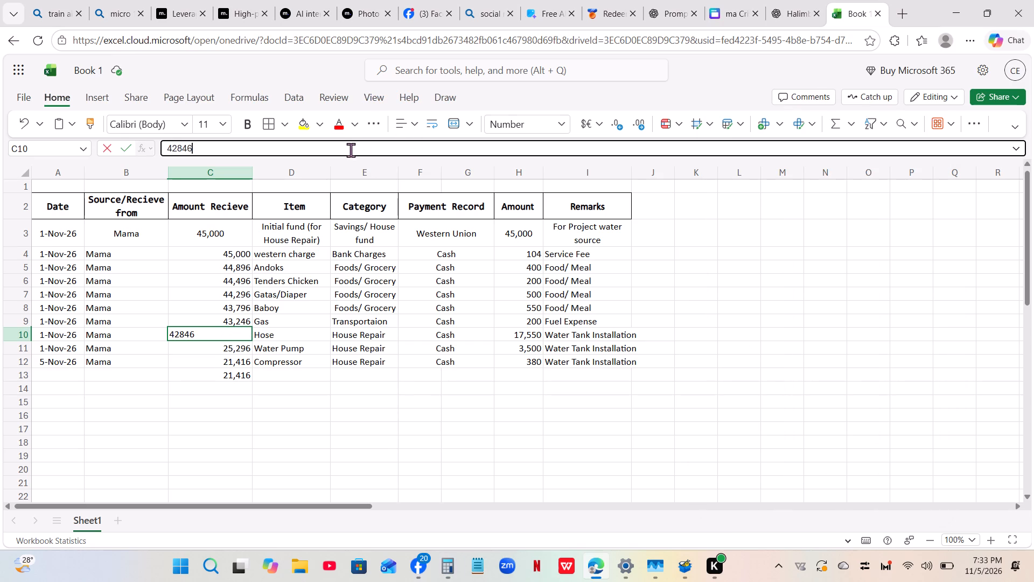
{"action": "type", "text": "43"}
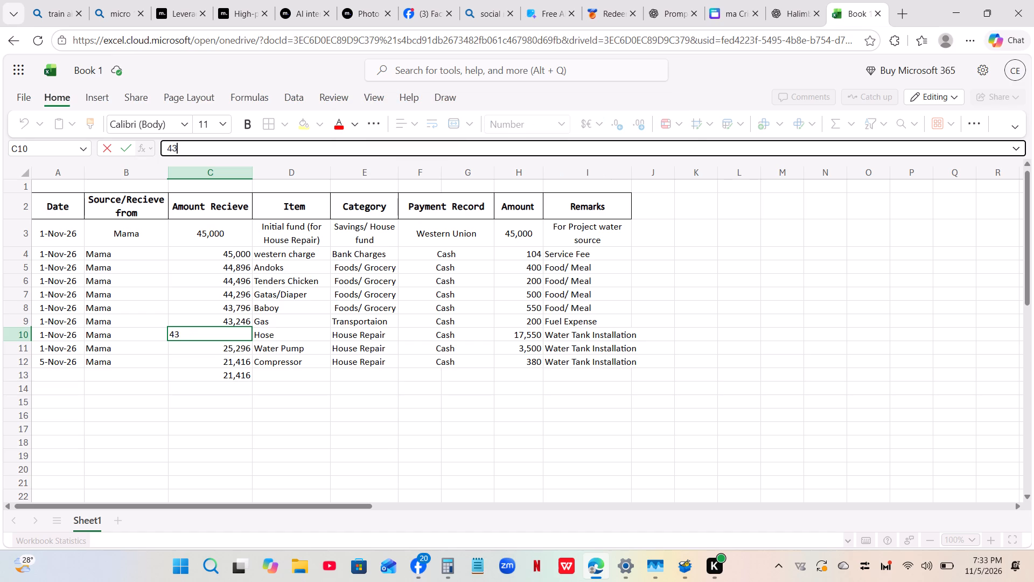
{"action": "key", "text": "comma"}
{"action": "left_click", "coordinate": [451, 565]}
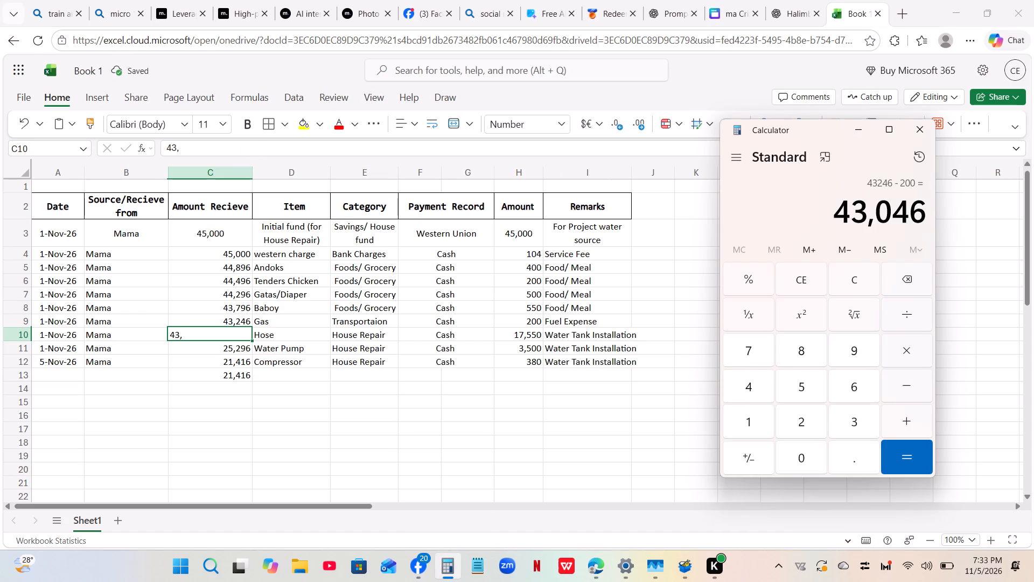
{"action": "left_click", "coordinate": [242, 147]}
{"action": "type", "text": "046"}
{"action": "key", "text": "Return"}
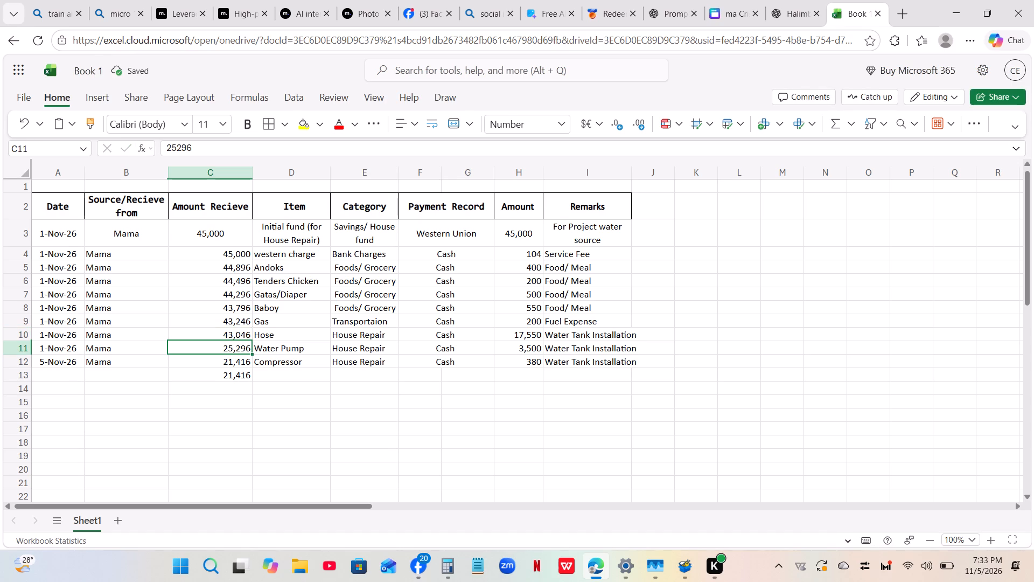
Return to Calculator and subtract the Hose row's 17,550 from 43,046 to work out the Water Pump row's balance.
{"action": "left_click", "coordinate": [450, 571]}
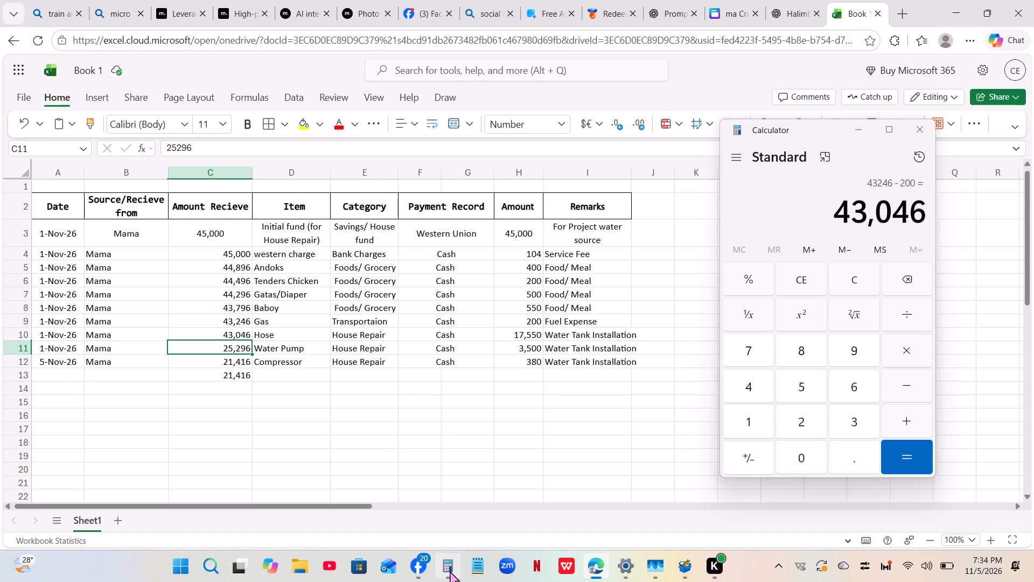
{"action": "key", "text": "minus"}
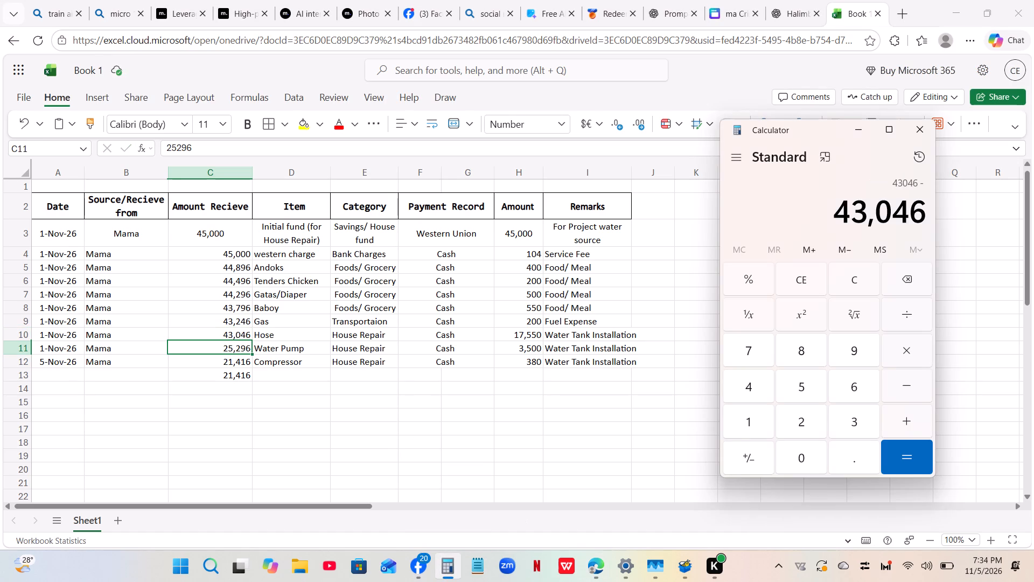
{"action": "type", "text": "17"}
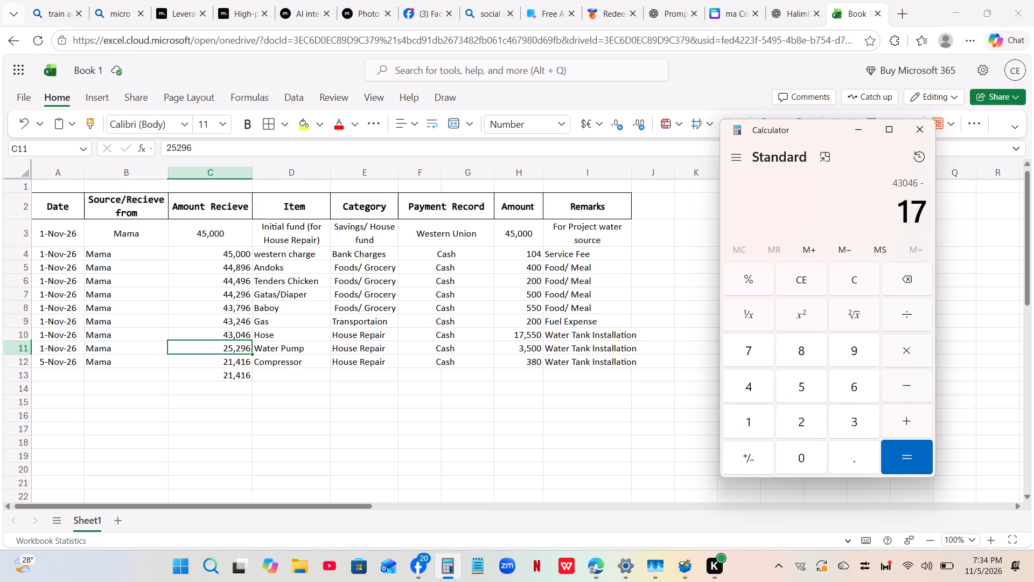
{"action": "type", "text": ",550"}
{"action": "key", "text": "Return"}
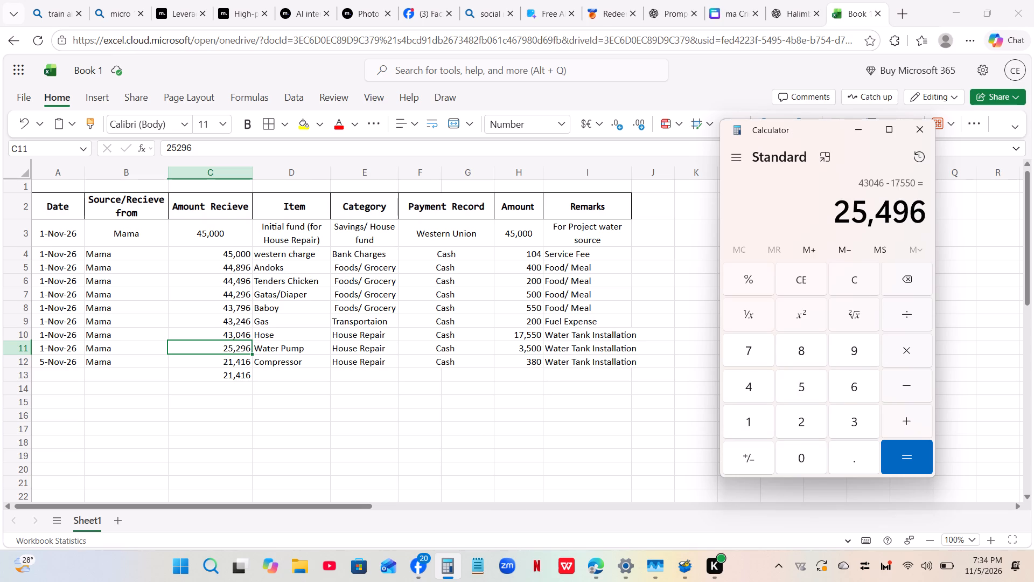
Back in Excel, correct the Water Pump row's Amount Recieve balance in C11 to 25496.
{"action": "left_click", "coordinate": [463, 145]}
{"action": "key", "text": "BackSpace"}
{"action": "key", "text": "BackSpace"}
{"action": "key", "text": "BackSpace"}
{"action": "type", "text": "496"}
{"action": "key", "text": "Return"}
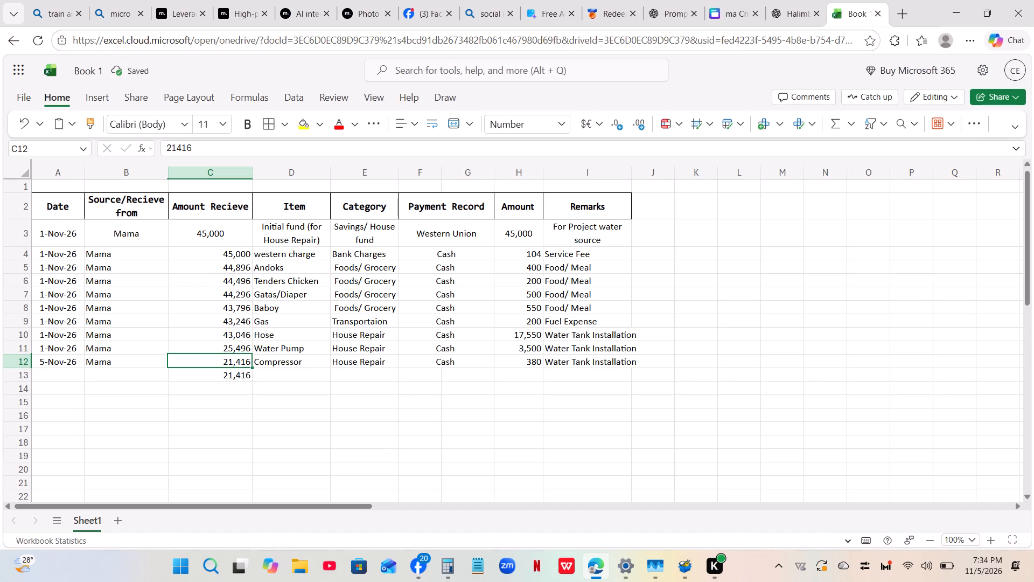
Return to Calculator and subtract the Water Pump row's 3500 from 25,496 to work out the Compressor row's balance.
{"action": "left_click", "coordinate": [444, 574]}
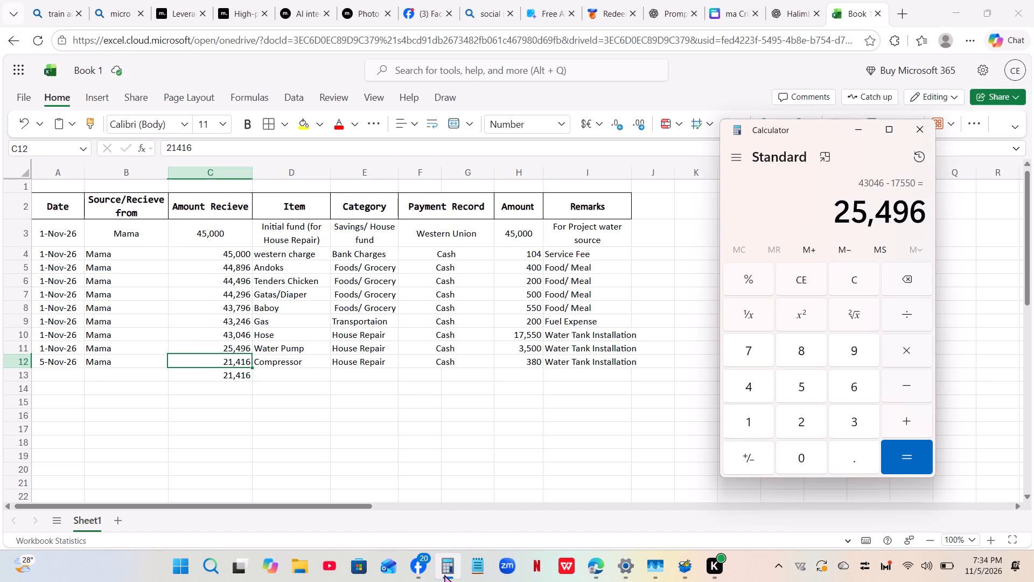
{"action": "key", "text": "minus"}
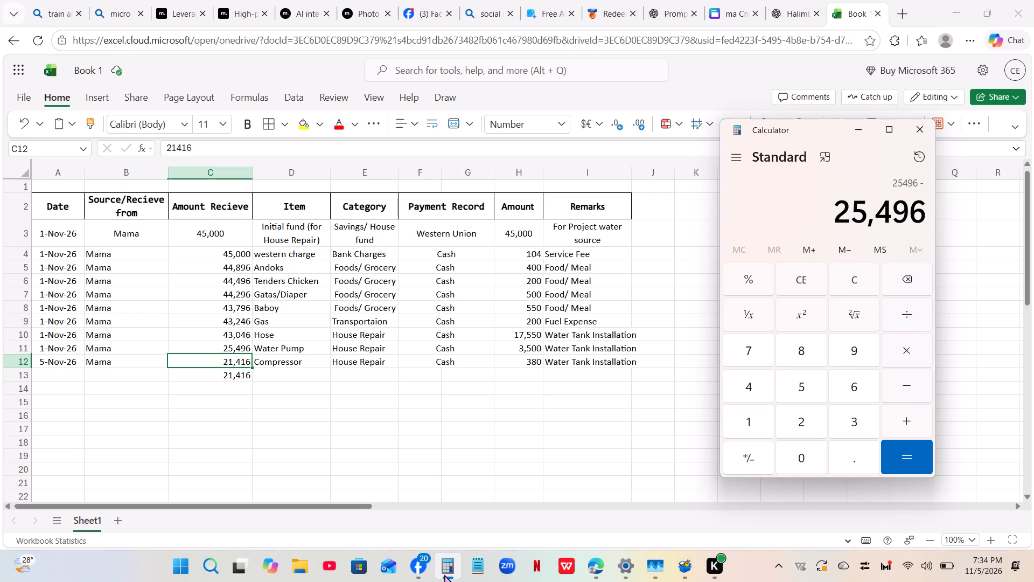
{"action": "type", "text": "3500"}
{"action": "key", "text": "Return"}
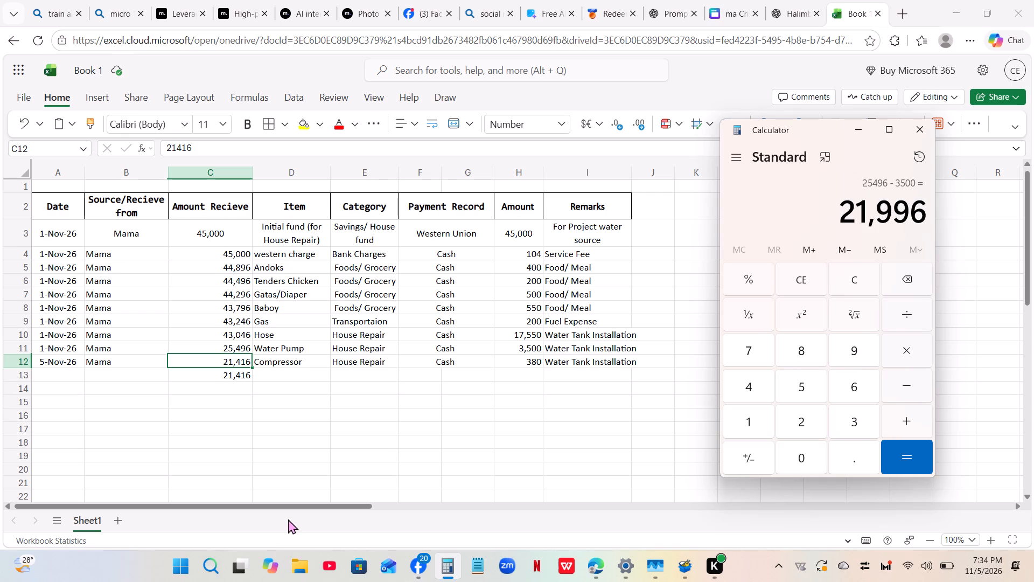
Back in Excel, correct the Compressor row's Amount Recieve balance in C12 to 21996.
{"action": "left_click", "coordinate": [315, 144]}
{"action": "key", "text": "BackSpace"}
{"action": "key", "text": "BackSpace"}
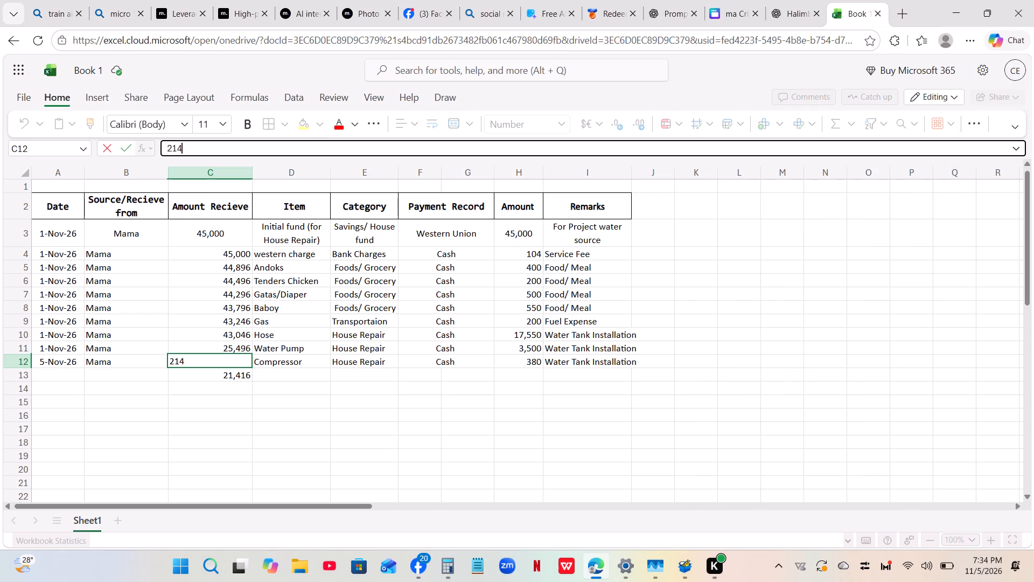
{"action": "key", "text": "BackSpace"}
{"action": "type", "text": "996"}
Return to Calculator and subtract the Compressor row's 380 from 21,996 to work out the remaining balance.
{"action": "left_click", "coordinate": [443, 569]}
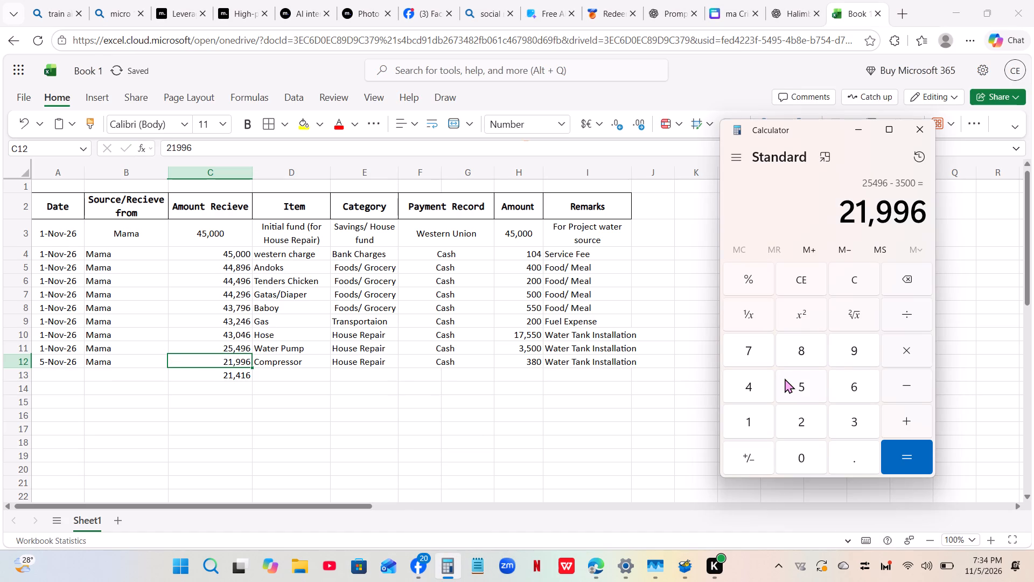
{"action": "key", "text": "minus"}
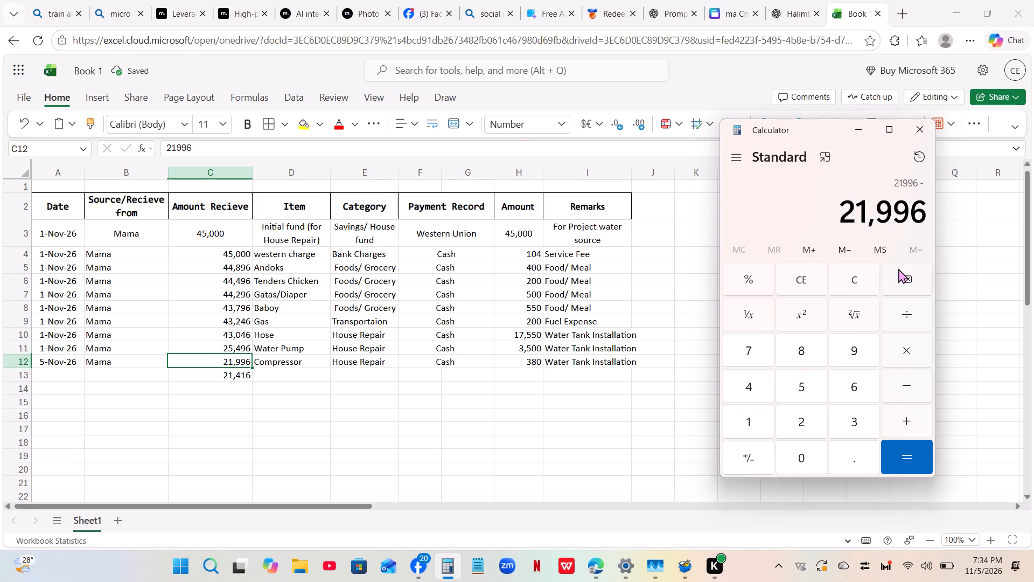
{"action": "type", "text": "380"}
{"action": "key", "text": "Return"}
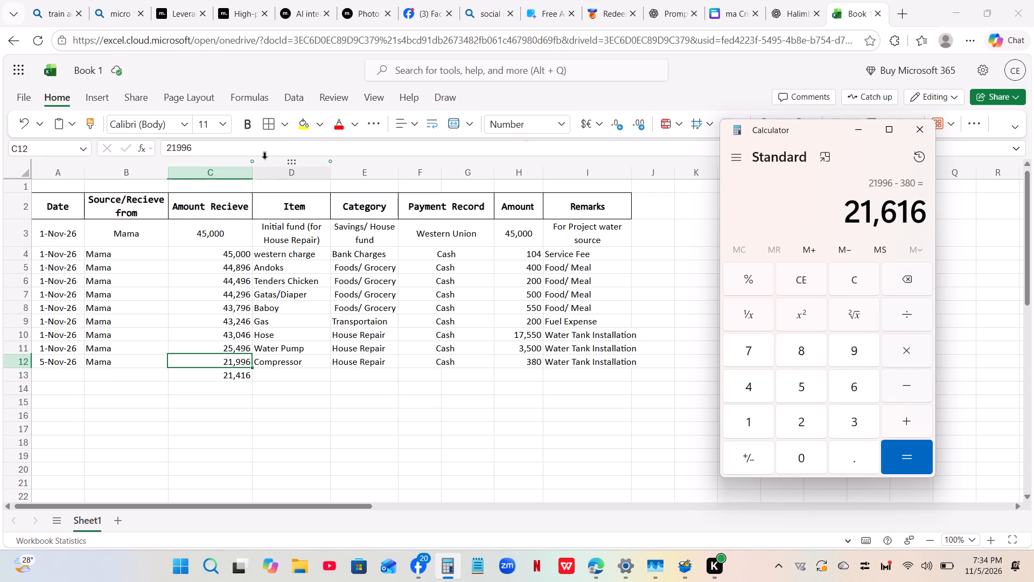
Back in Excel, correct the remaining balance below the Compressor row, in C13, to 21616.
{"action": "left_click", "coordinate": [244, 373]}
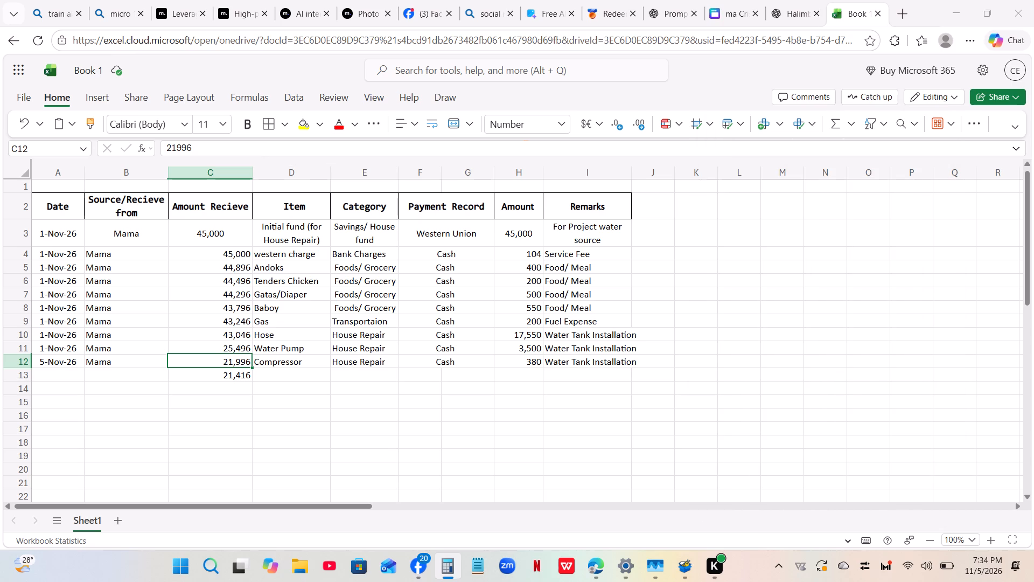
{"action": "left_click", "coordinate": [283, 147]}
{"action": "key", "text": "BackSpace"}
{"action": "key", "text": "BackSpace"}
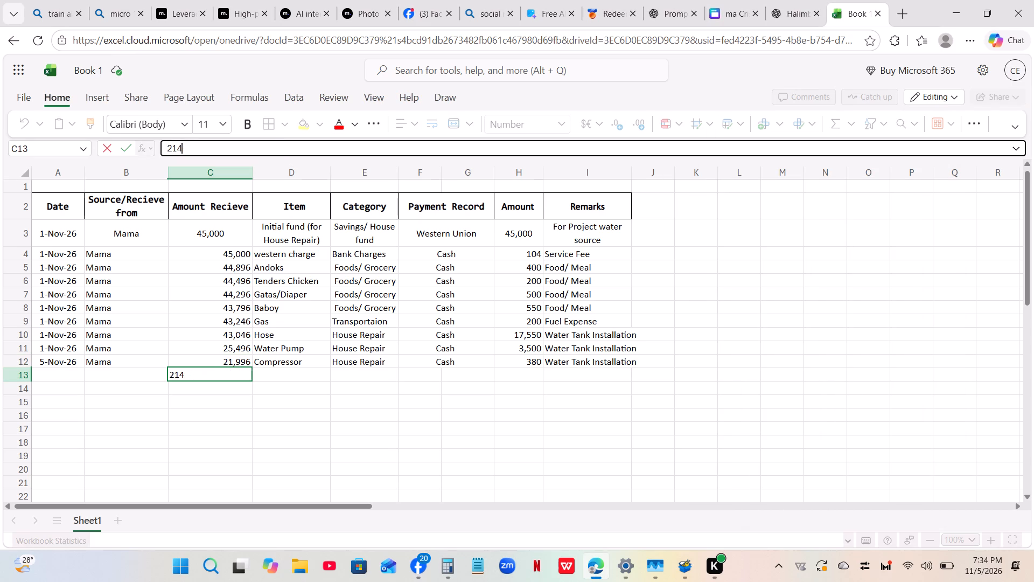
{"action": "key", "text": "BackSpace"}
{"action": "type", "text": "616"}
{"action": "key", "text": "Return"}
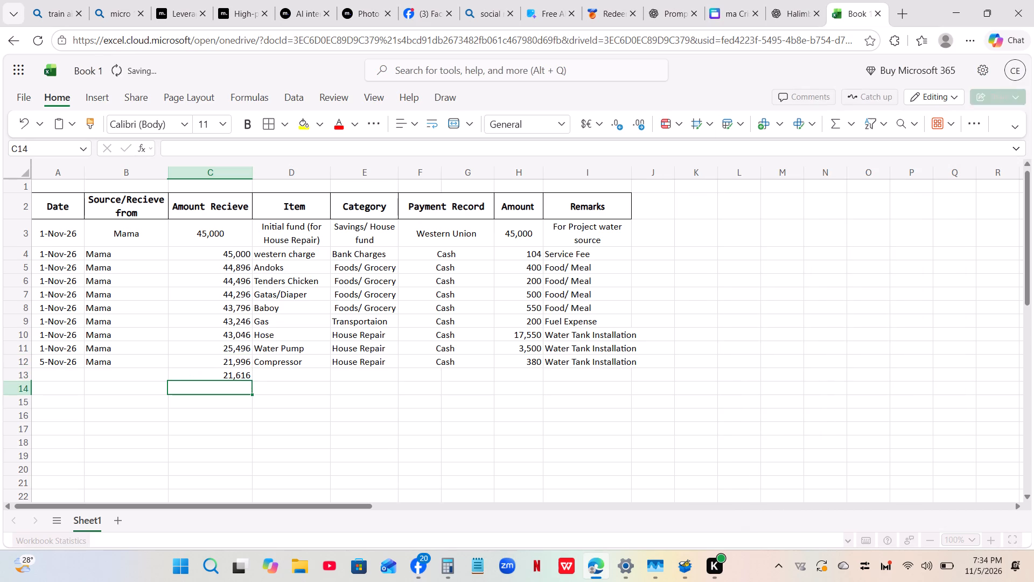
Check ChatGPT's expense list for the next item, and copy the Compressor row's 5-Nov-26 date into A13 in Excel.
{"action": "key", "text": "Up"}
{"action": "key", "text": "Right"}
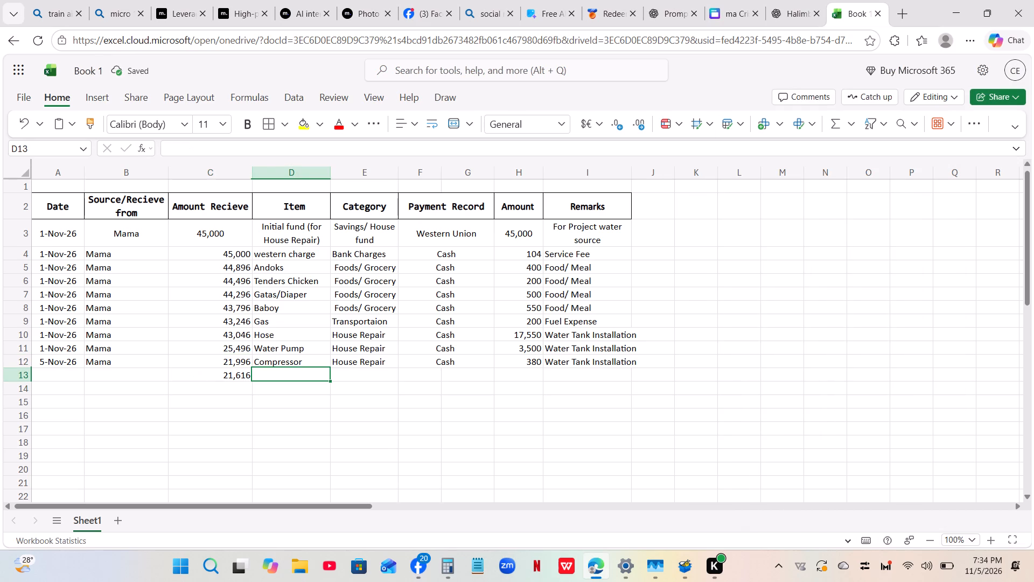
{"action": "left_click", "coordinate": [788, 0]}
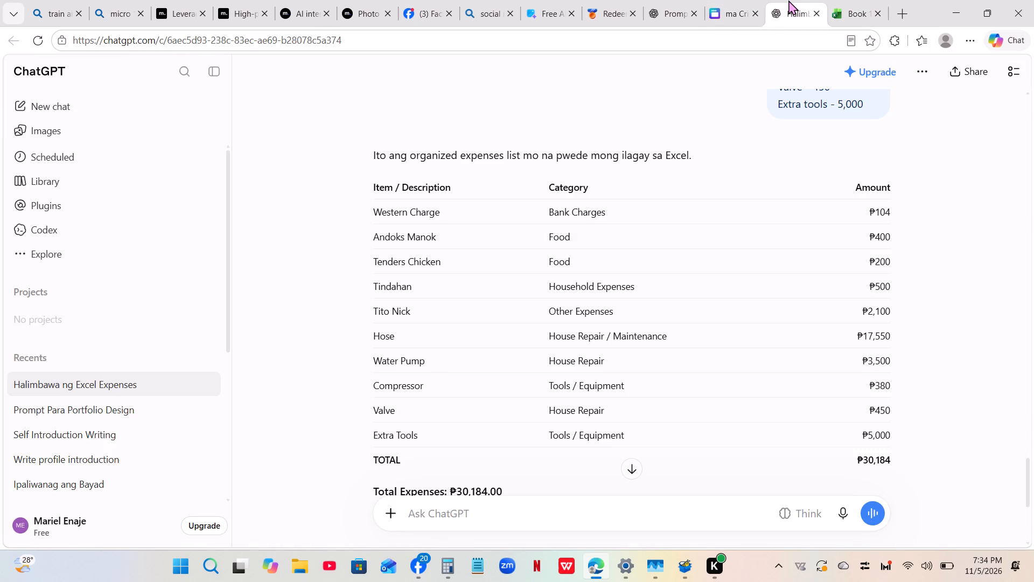
{"action": "left_click", "coordinate": [853, 0]}
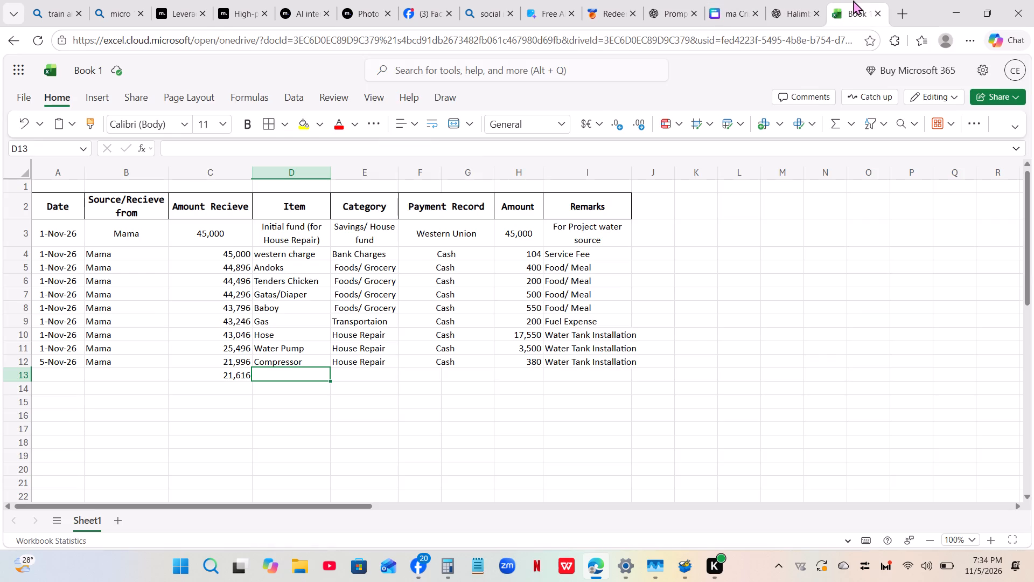
{"action": "left_click", "coordinate": [67, 365]}
{"action": "key", "text": "ctrl+c"}
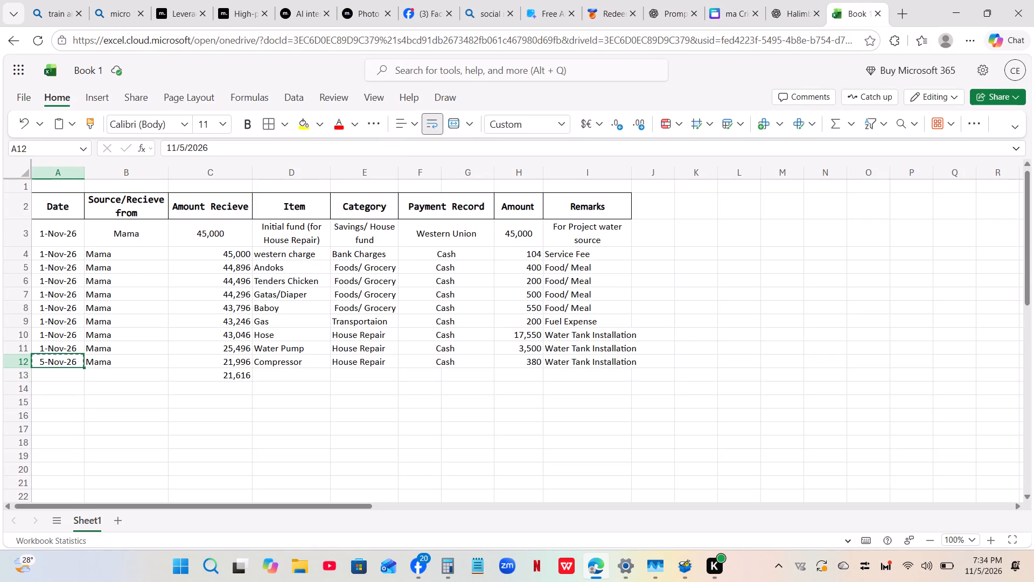
{"action": "key", "text": "Down"}
{"action": "key", "text": "ctrl+v"}
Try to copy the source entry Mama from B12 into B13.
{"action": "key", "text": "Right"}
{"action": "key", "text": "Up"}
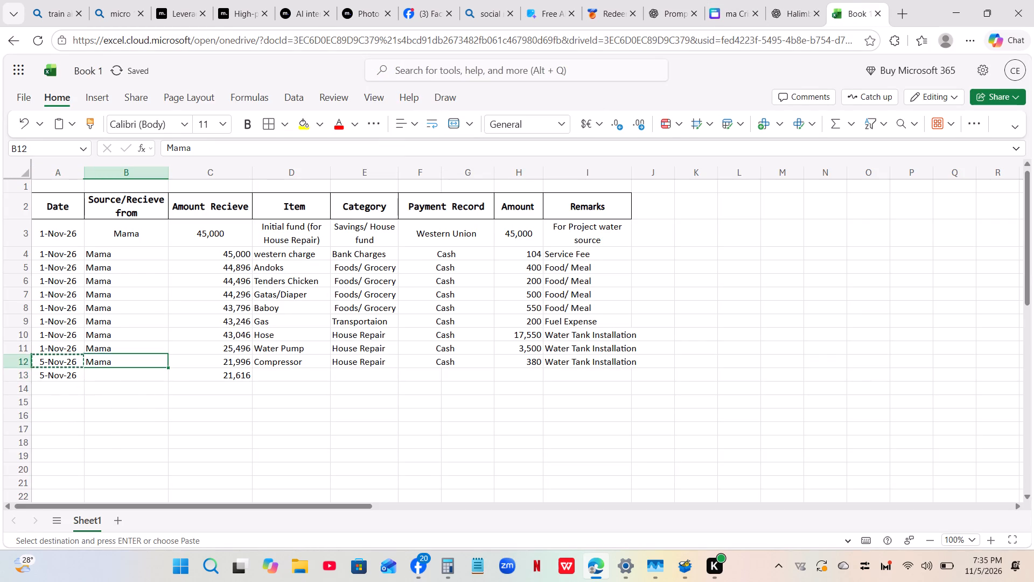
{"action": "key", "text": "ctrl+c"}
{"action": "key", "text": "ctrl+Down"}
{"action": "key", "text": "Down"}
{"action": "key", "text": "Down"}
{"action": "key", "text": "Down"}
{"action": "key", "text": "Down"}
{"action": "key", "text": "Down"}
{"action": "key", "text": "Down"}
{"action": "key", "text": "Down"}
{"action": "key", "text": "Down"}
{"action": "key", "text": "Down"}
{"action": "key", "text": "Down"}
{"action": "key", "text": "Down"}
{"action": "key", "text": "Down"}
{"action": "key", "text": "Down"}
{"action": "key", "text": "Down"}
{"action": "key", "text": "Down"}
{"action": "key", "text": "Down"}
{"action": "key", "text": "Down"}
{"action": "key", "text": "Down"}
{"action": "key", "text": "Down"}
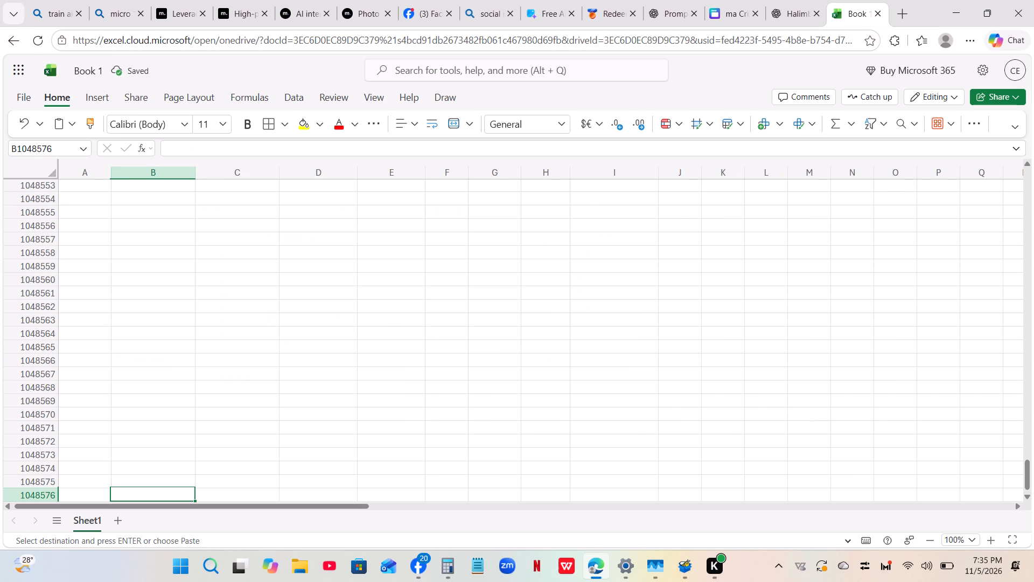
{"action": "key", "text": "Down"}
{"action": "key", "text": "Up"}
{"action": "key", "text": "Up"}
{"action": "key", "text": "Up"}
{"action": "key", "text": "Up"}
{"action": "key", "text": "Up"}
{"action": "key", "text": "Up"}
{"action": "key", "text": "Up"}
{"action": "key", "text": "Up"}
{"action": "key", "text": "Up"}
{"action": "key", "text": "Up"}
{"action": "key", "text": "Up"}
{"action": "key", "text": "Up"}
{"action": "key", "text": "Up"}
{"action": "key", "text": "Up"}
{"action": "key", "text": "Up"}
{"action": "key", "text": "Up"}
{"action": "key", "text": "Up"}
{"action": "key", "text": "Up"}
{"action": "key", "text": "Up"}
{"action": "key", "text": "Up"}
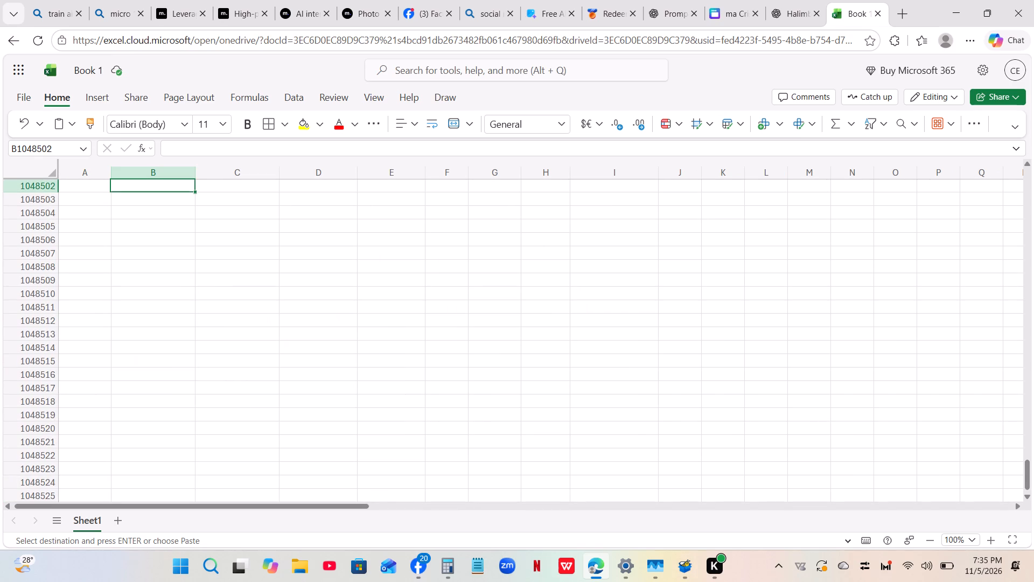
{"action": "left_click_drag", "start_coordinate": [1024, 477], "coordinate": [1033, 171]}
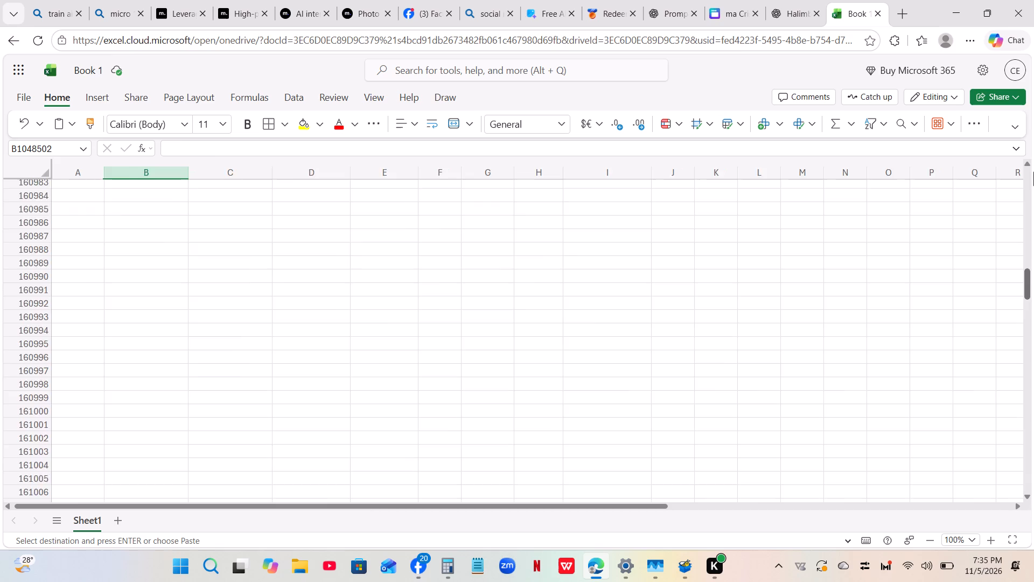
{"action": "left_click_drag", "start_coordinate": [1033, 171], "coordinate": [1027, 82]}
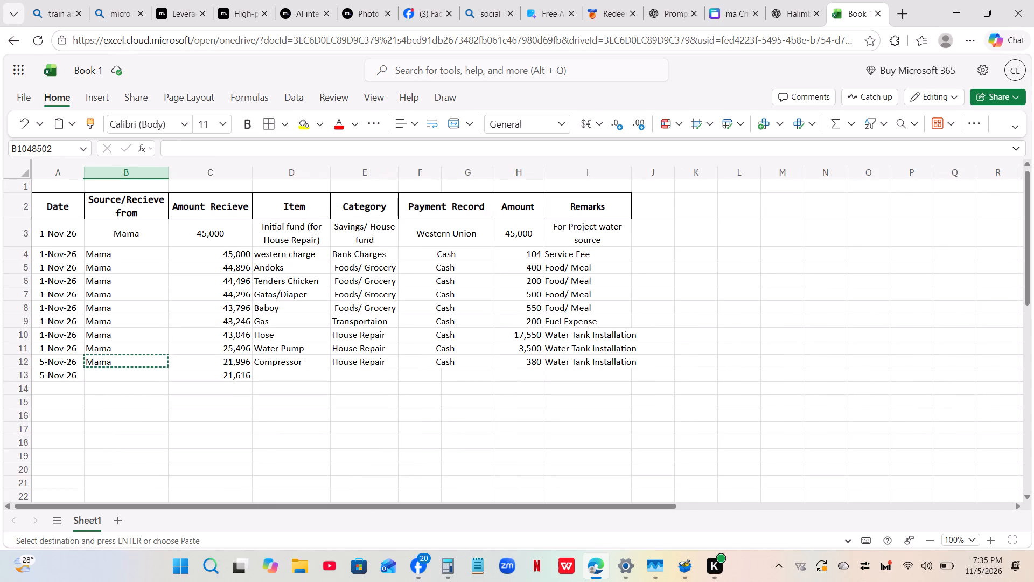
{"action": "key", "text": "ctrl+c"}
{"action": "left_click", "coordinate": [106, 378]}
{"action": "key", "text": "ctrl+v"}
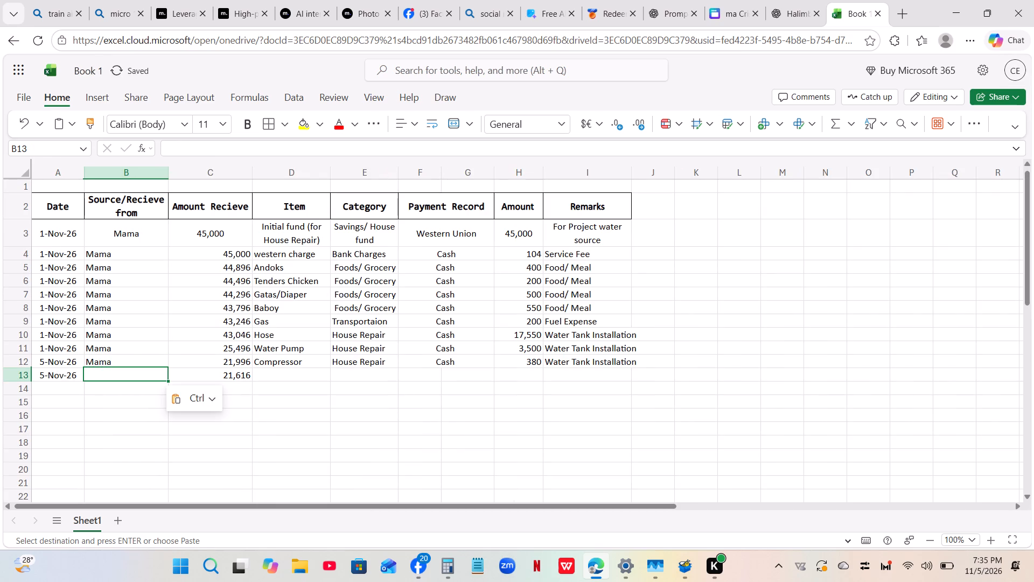
Copy the source entry Mama from the Compressor row in B12 into B13.
{"action": "key", "text": "Up"}
{"action": "key", "text": "ctrl+c"}
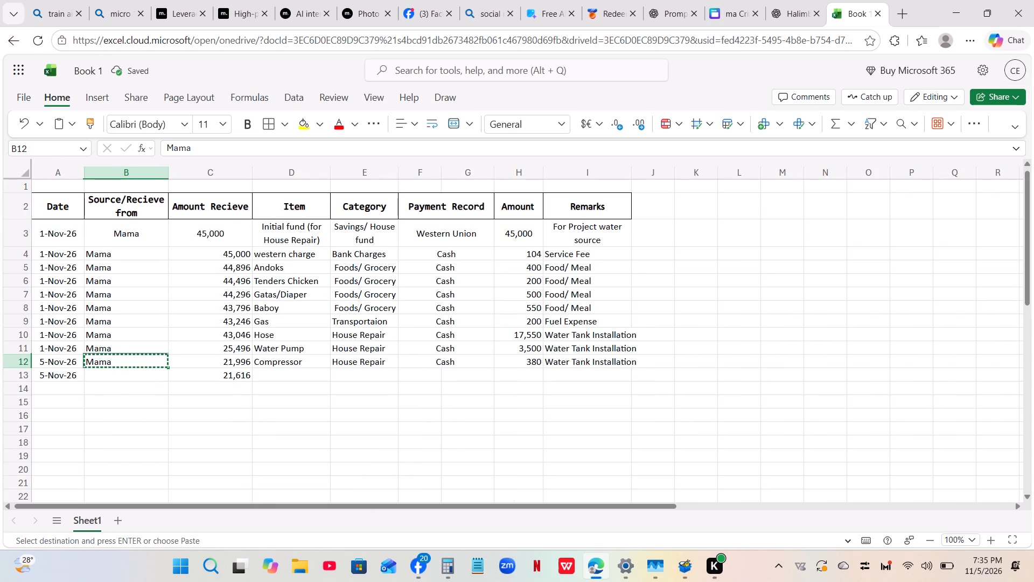
{"action": "key", "text": "Down"}
{"action": "key", "text": "ctrl+v"}
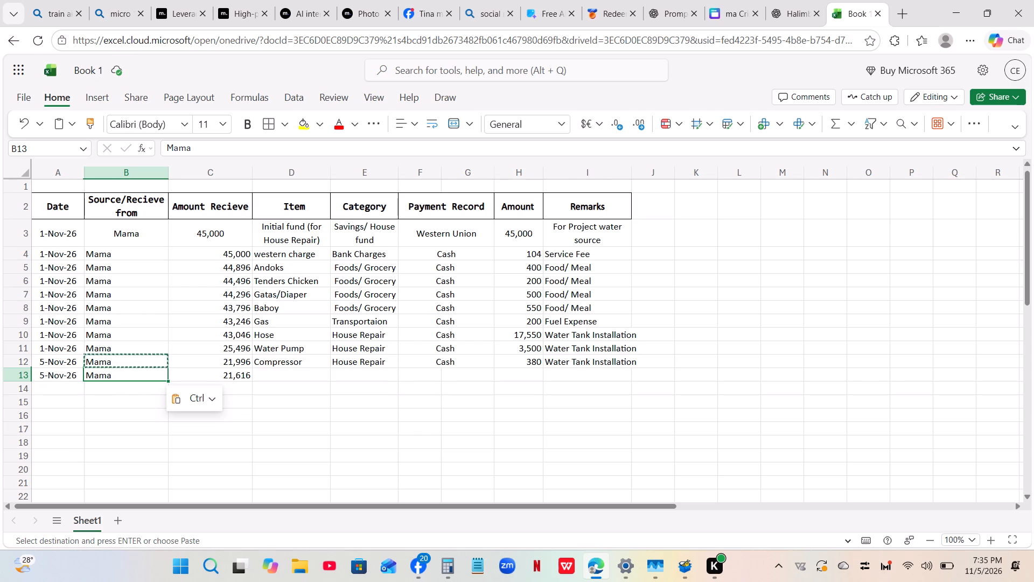
{"action": "left_click", "coordinate": [272, 373]}
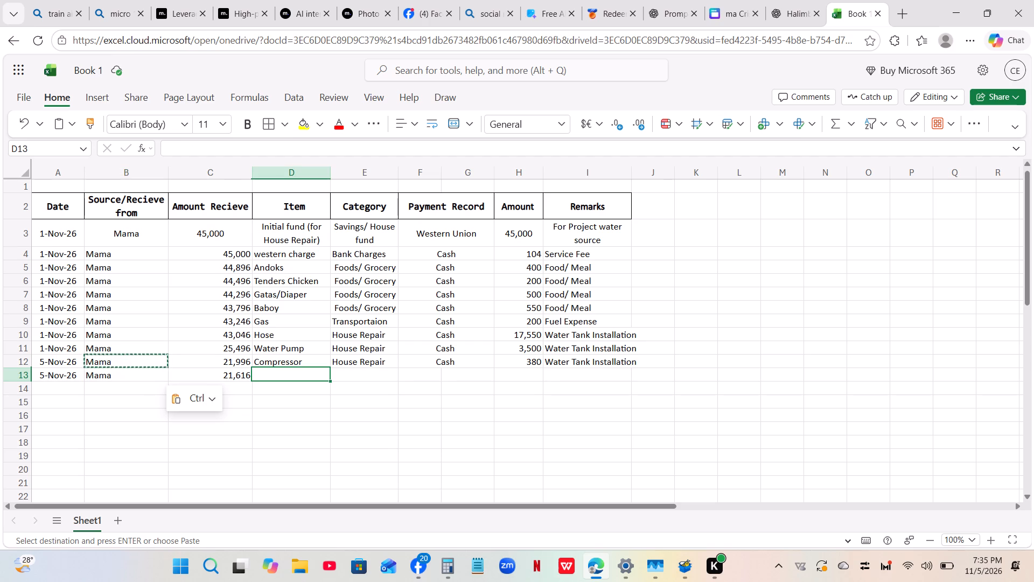
{"action": "type", "text": "alve"}
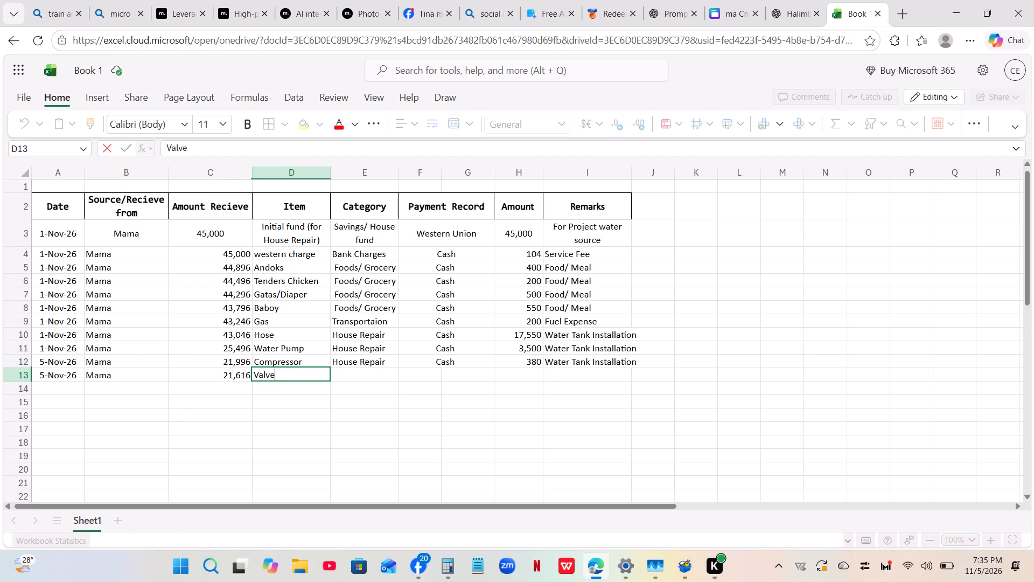
{"action": "key", "text": "Right"}
{"action": "key", "text": "Up"}
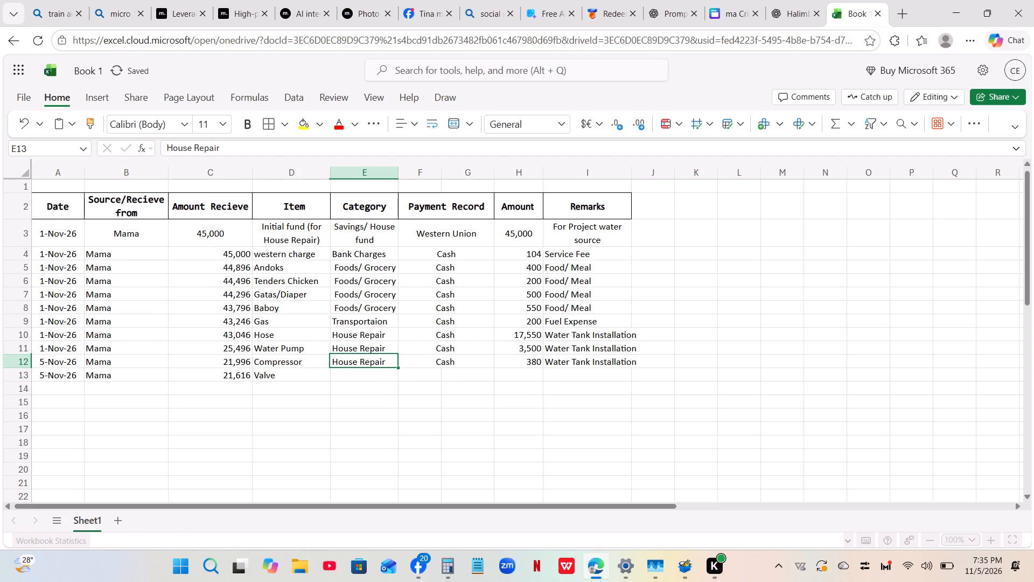
{"action": "key", "text": "ctrl+c"}
{"action": "key", "text": "Down"}
{"action": "key", "text": "ctrl+v"}
{"action": "key", "text": "Right"}
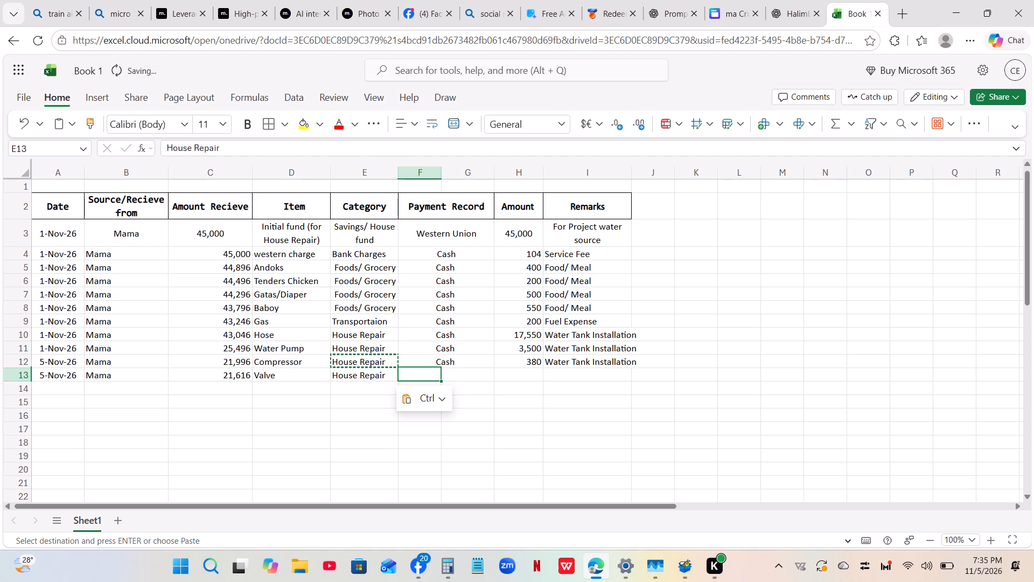
{"action": "key", "text": "Up"}
{"action": "key", "text": "ctrl+c"}
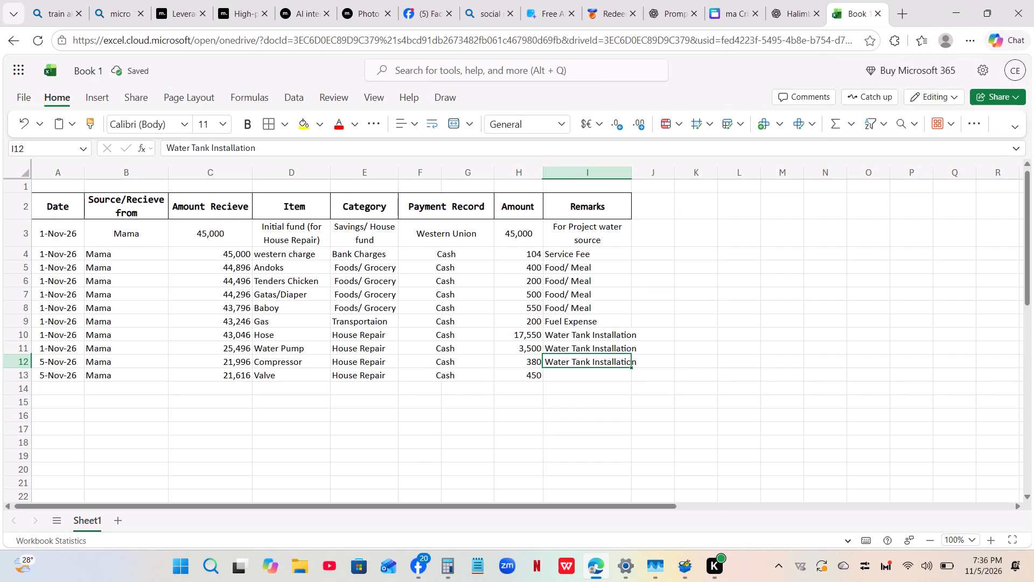
{"action": "key", "text": "ctrl+c"}
{"action": "key", "text": "Down"}
{"action": "key", "text": "ctrl+v"}
Copy the Valve row's date 5-Nov-26 from A13 into A14 to begin the next expense row.
{"action": "key", "text": "Left"}
{"action": "key", "text": "Left"}
{"action": "key", "text": "Left"}
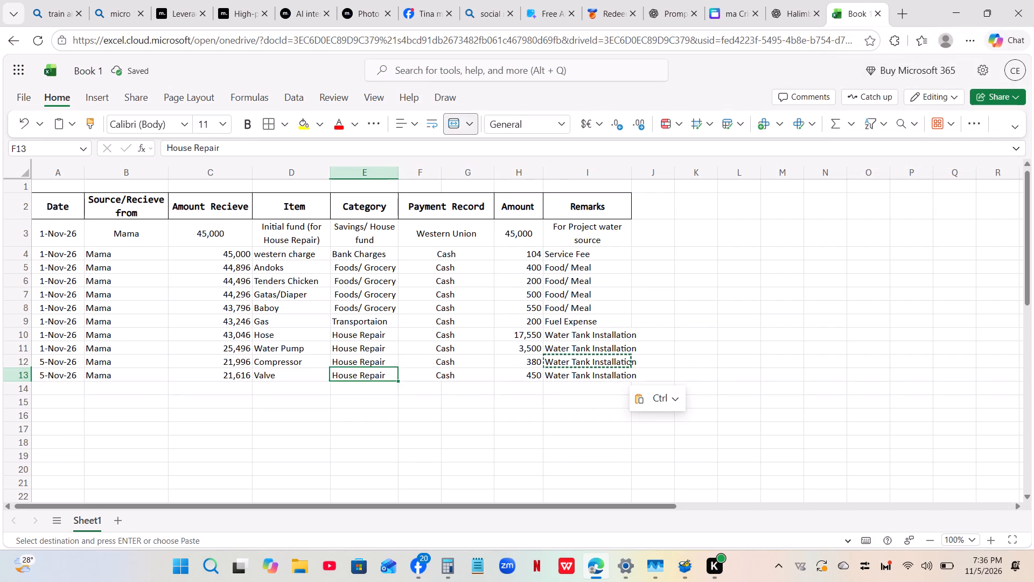
{"action": "key", "text": "Left"}
{"action": "key", "text": "Left"}
{"action": "key", "text": "Left"}
{"action": "key", "text": "Left"}
{"action": "key", "text": "ctrl+c"}
{"action": "key", "text": "Down"}
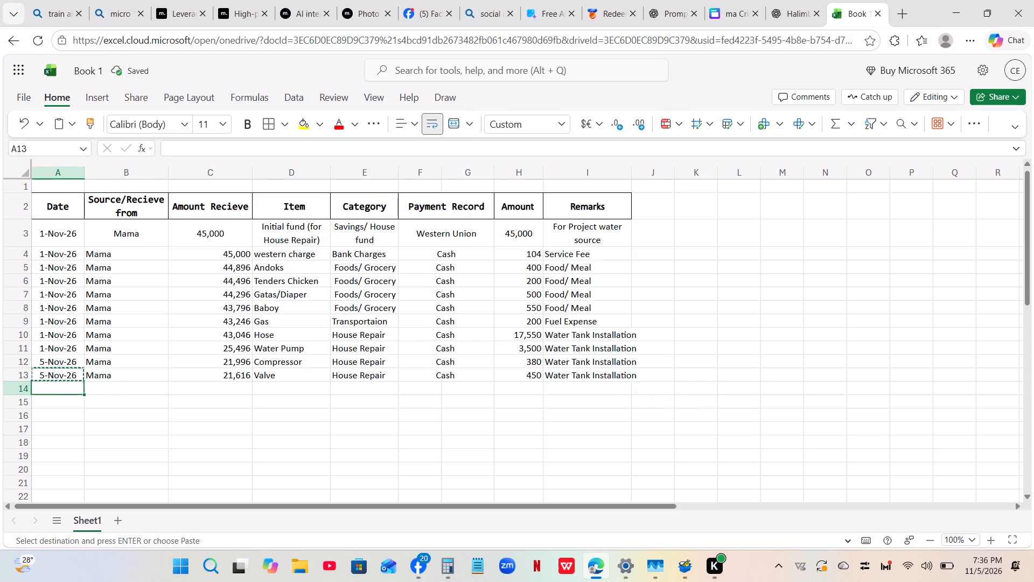
{"action": "key", "text": "ctrl+v"}
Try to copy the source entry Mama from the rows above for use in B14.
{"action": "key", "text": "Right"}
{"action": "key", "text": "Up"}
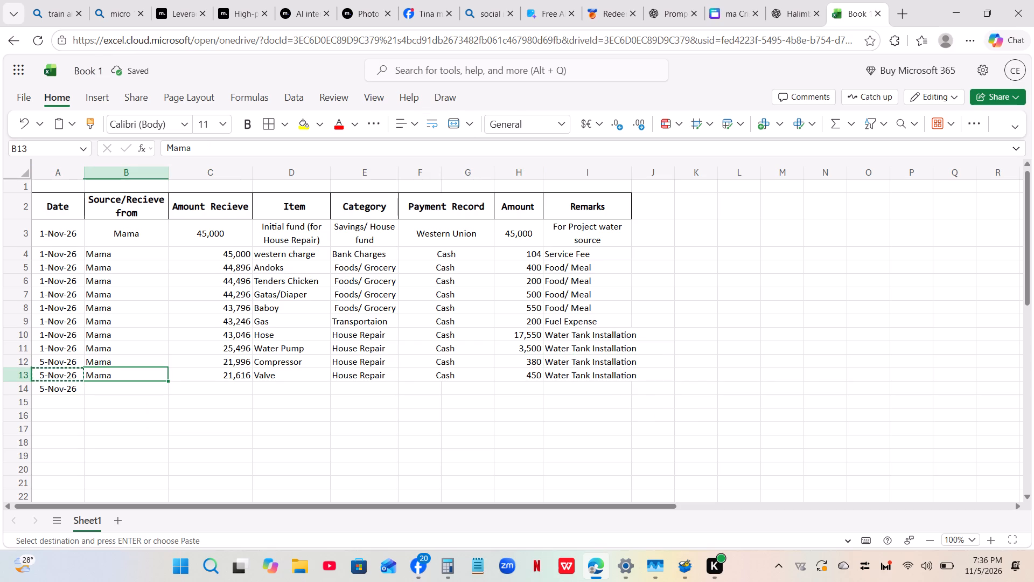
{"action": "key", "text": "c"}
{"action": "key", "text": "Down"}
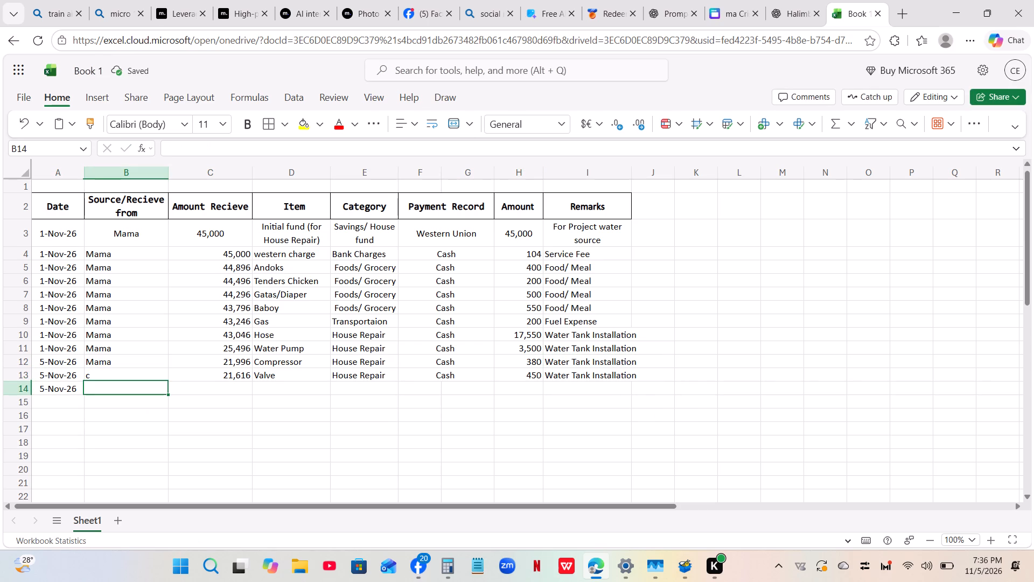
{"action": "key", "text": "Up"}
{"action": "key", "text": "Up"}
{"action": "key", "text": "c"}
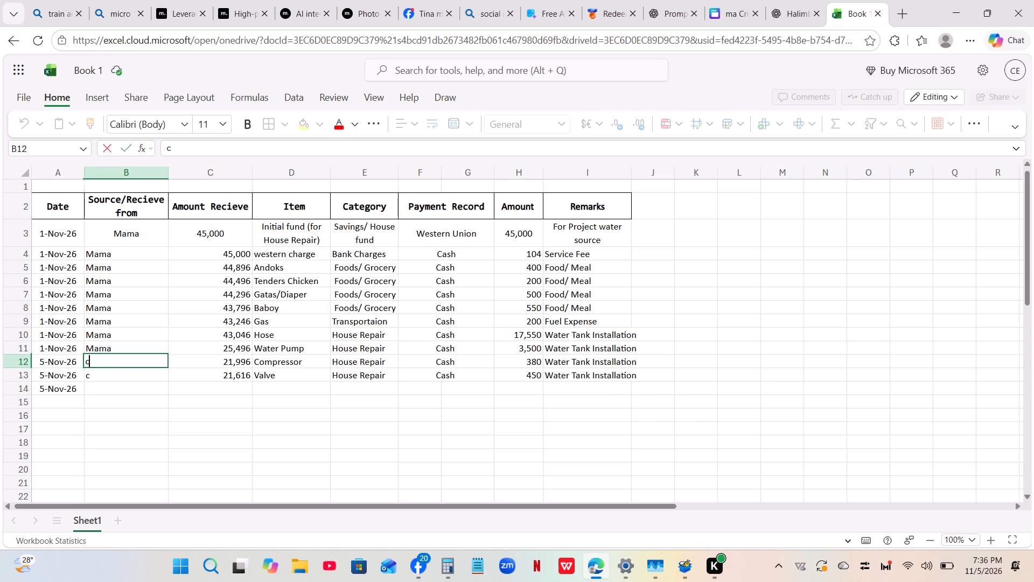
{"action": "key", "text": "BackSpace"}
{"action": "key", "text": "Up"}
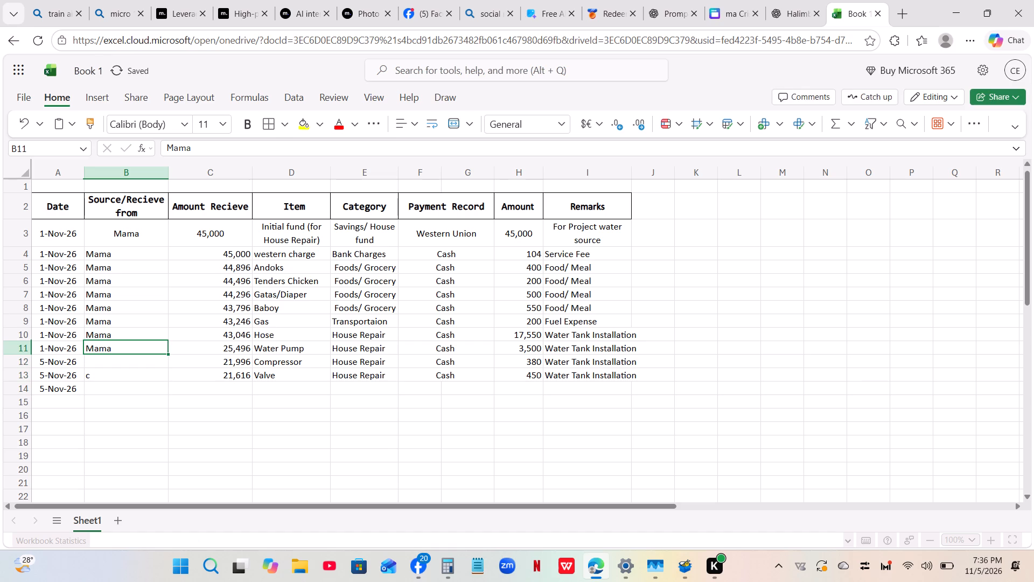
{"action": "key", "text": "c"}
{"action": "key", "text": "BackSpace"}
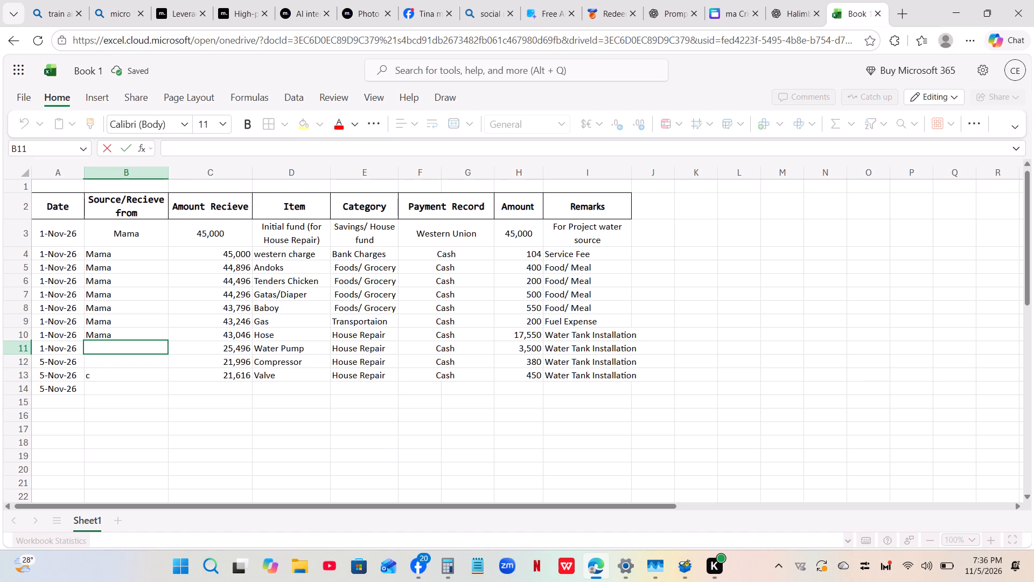
Copy the source entry Mama from the Hose row in B10 into each cell from B11 through B14.
{"action": "key", "text": "Up"}
{"action": "key", "text": "ctrl+c"}
{"action": "key", "text": "Down"}
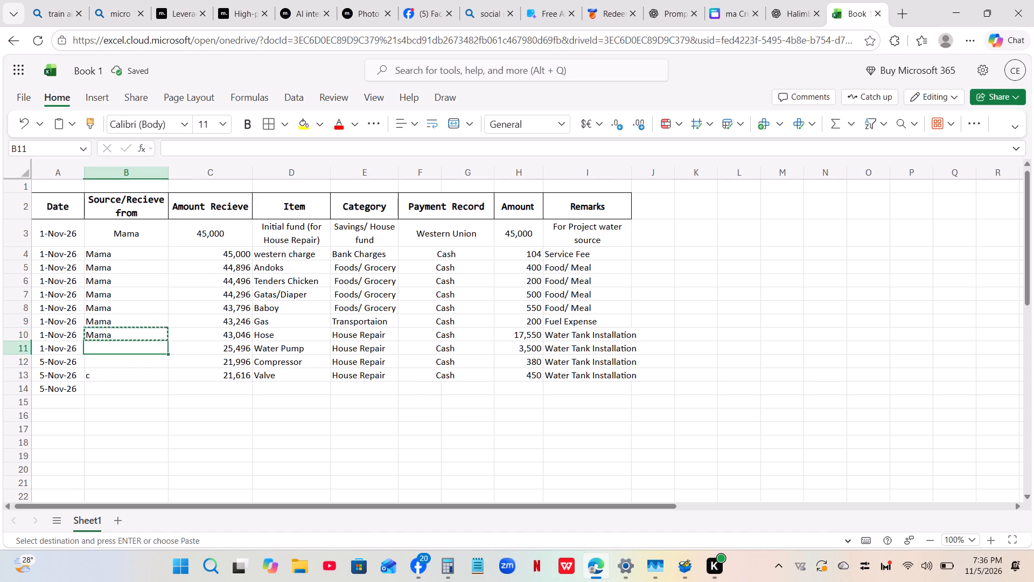
{"action": "key", "text": "ctrl+v"}
{"action": "key", "text": "Down"}
{"action": "key", "text": "ctrl+v"}
{"action": "key", "text": "Down"}
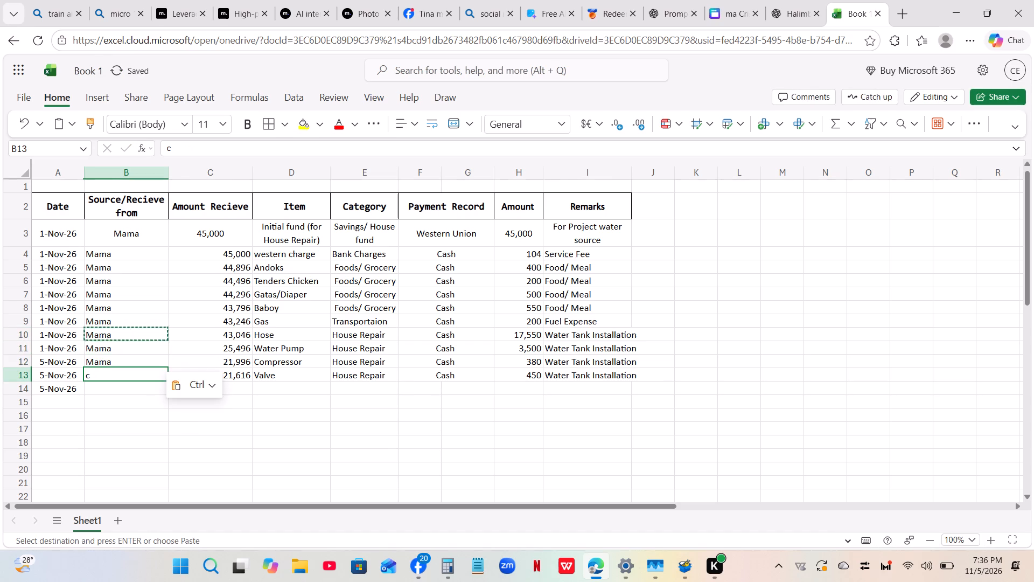
{"action": "key", "text": "ctrl+v"}
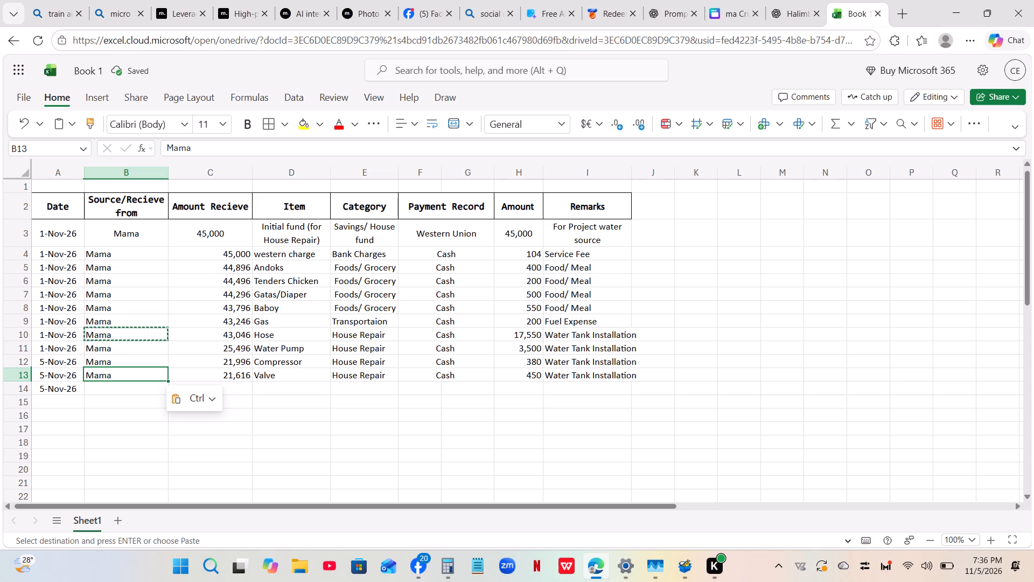
{"action": "key", "text": "Down"}
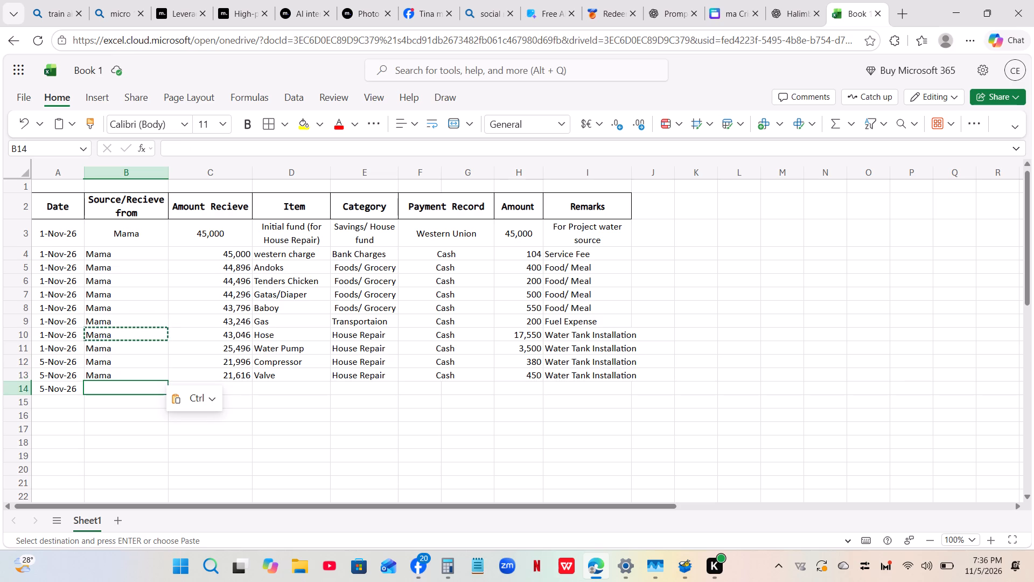
{"action": "key", "text": "ctrl+v"}
Subtract 450 from 21616 in Calculator and enter the remaining balance 21,166 in C14 in Excel.
{"action": "key", "text": "Right"}
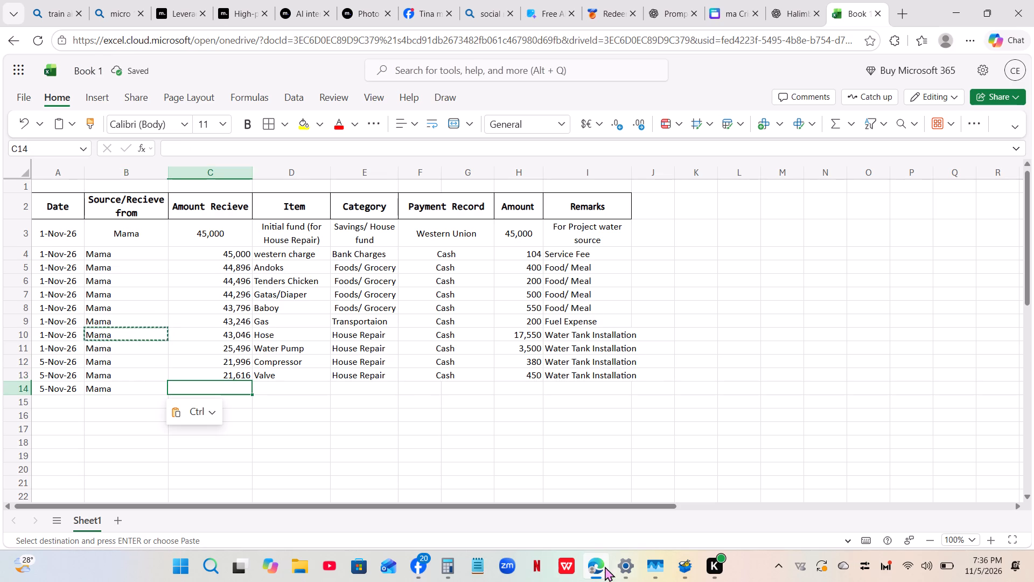
{"action": "left_click", "coordinate": [443, 567]}
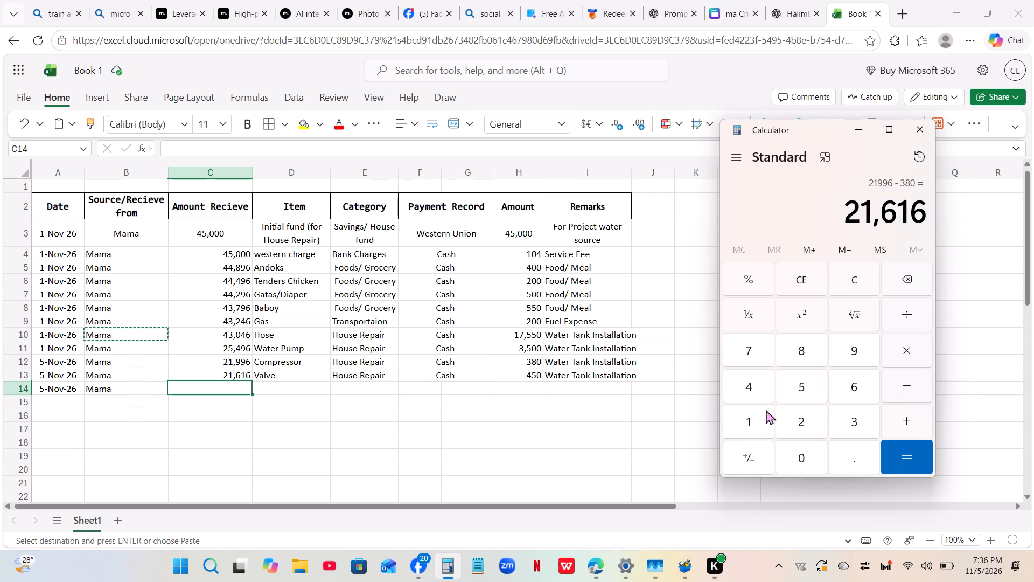
{"action": "left_click", "coordinate": [913, 388]}
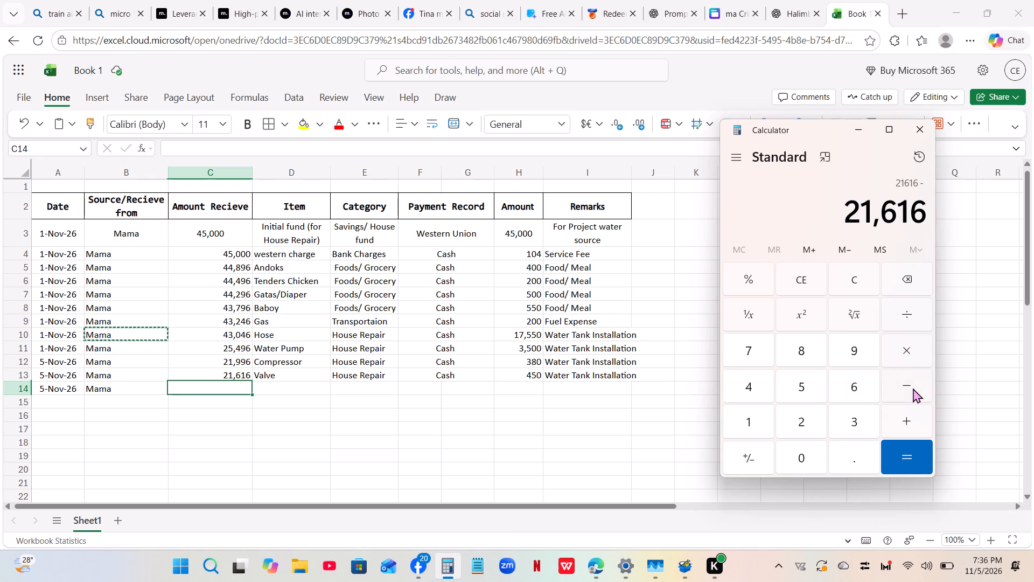
{"action": "type", "text": "45"}
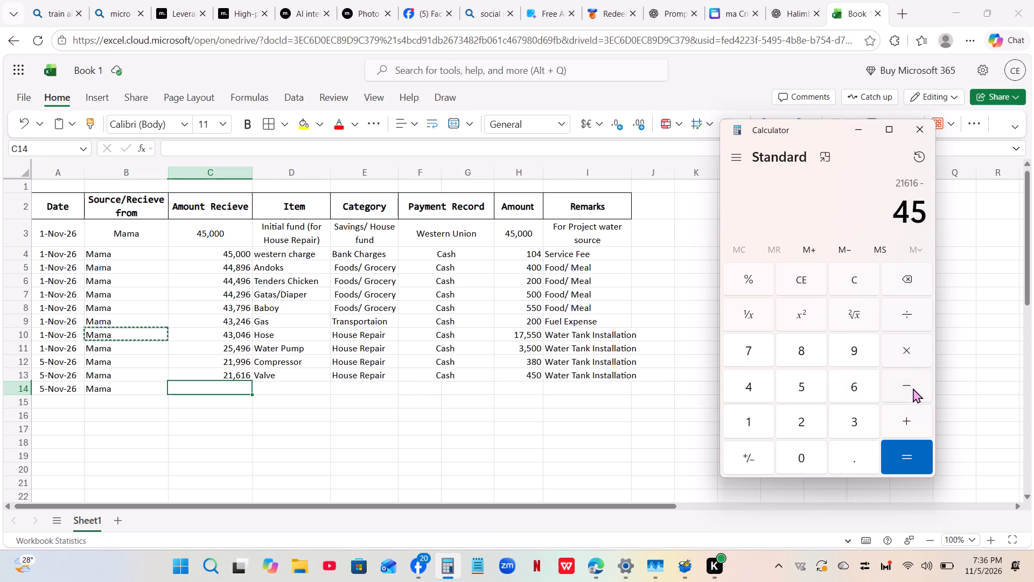
{"action": "key", "text": "0"}
{"action": "key", "text": "Return"}
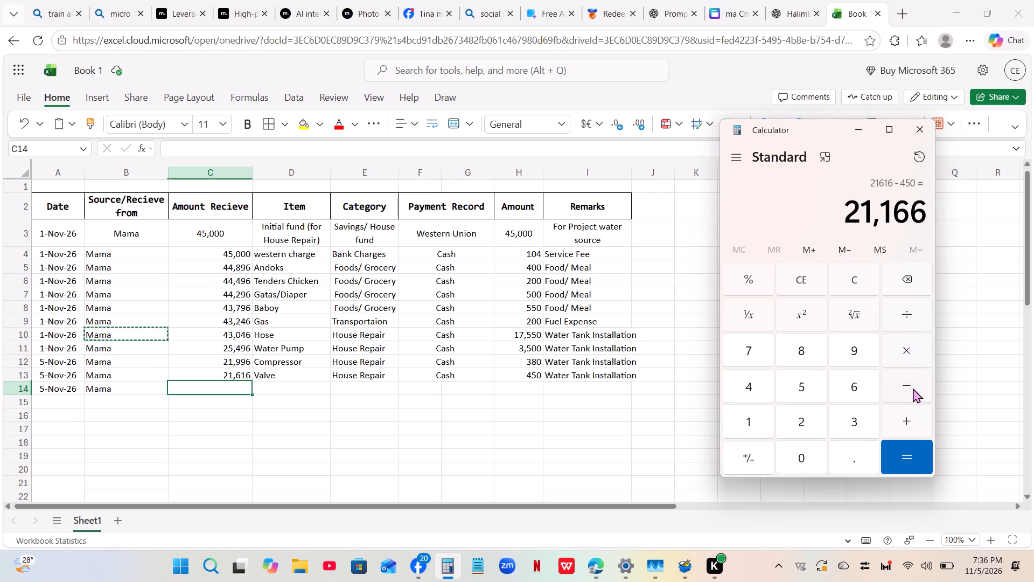
{"action": "left_click", "coordinate": [246, 148]}
{"action": "type", "text": "21"}
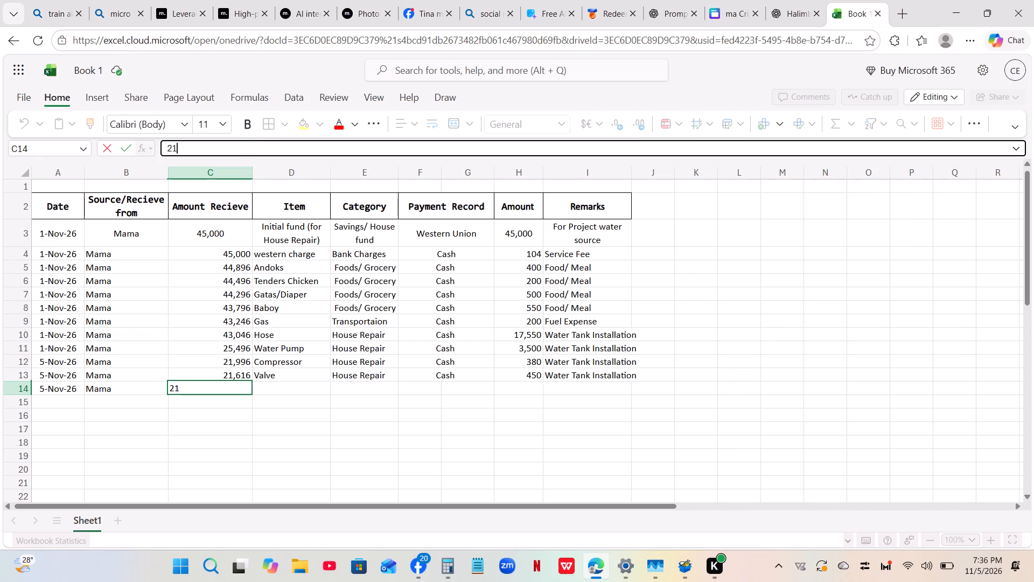
{"action": "key", "text": "comma"}
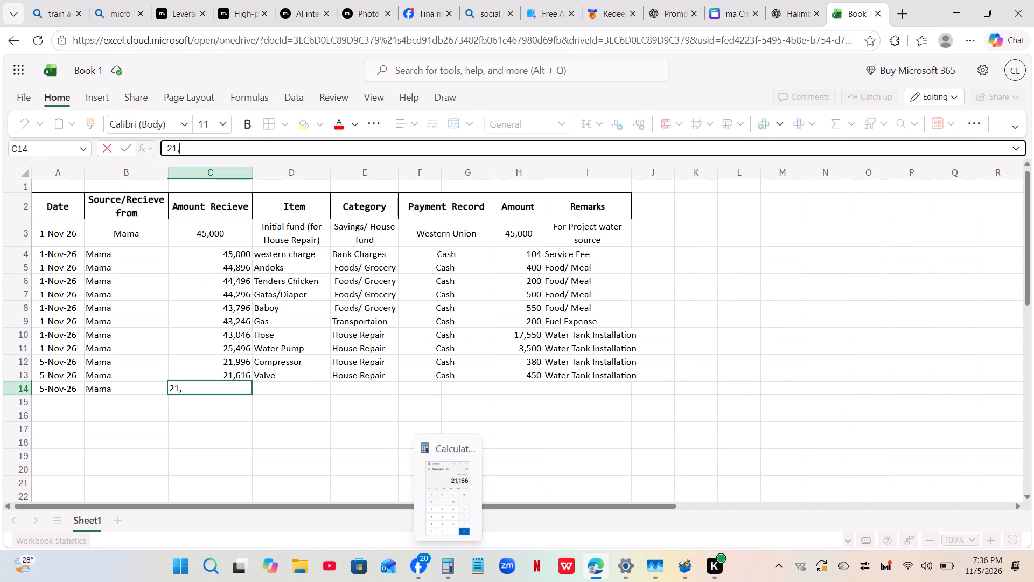
{"action": "type", "text": "166"}
{"action": "key", "text": "Return"}
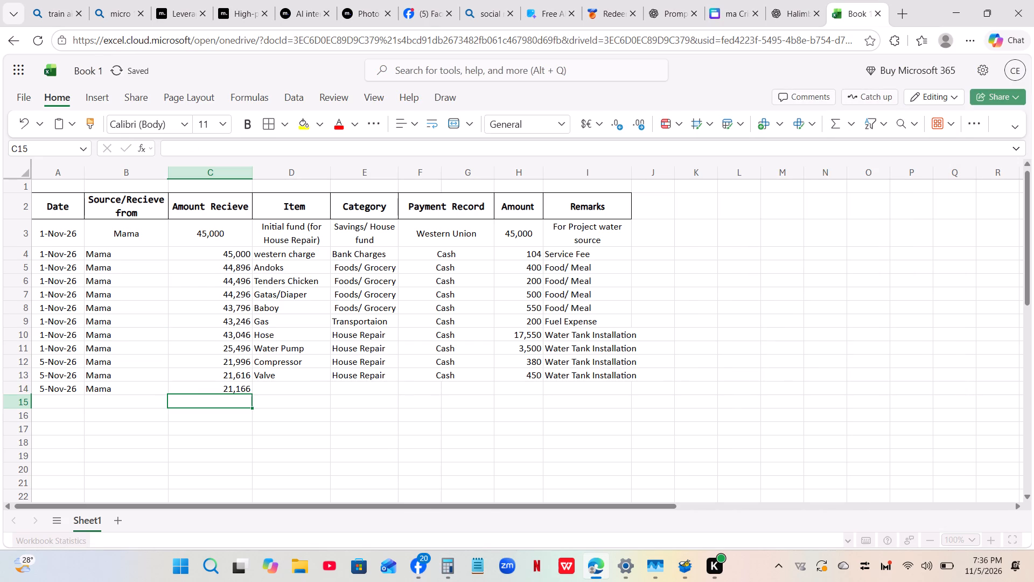
{"action": "key", "text": "Up"}
{"action": "key", "text": "Right"}
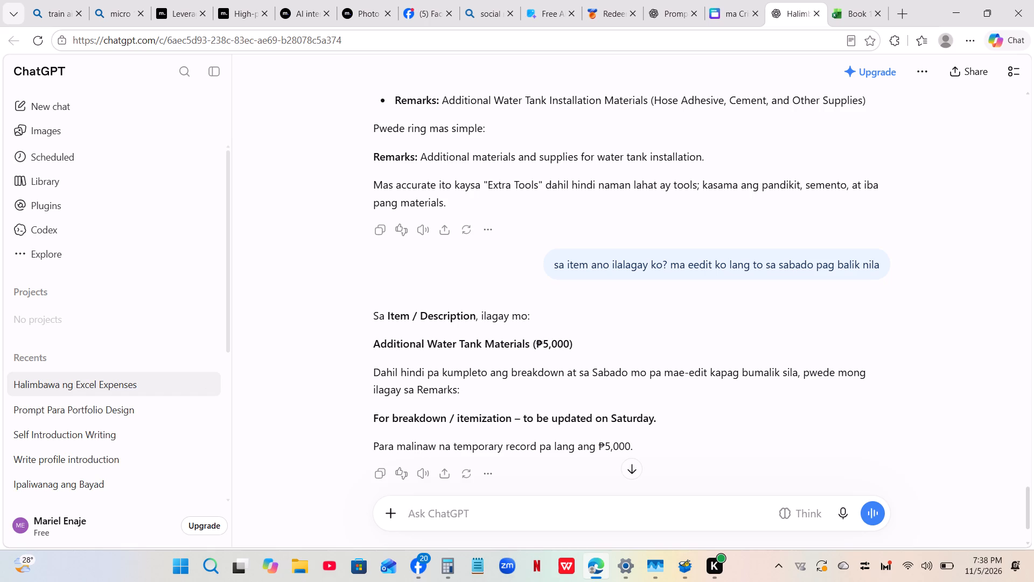
Switch to the Excel workbook, enter Additional water tank materials as the item in D14, and wrap its text.
{"action": "left_click", "coordinate": [732, 0]}
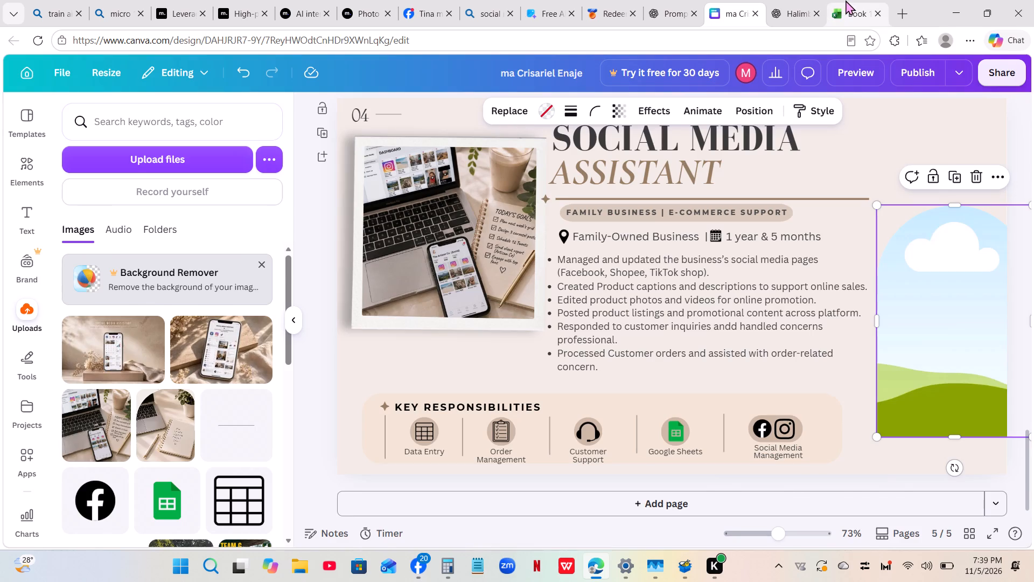
{"action": "left_click", "coordinate": [846, 0]}
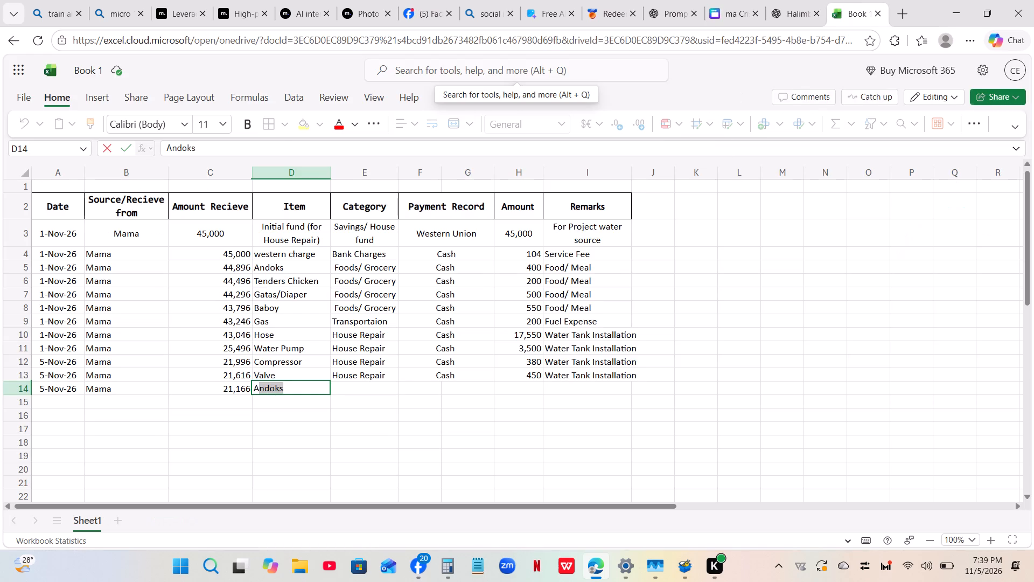
{"action": "type", "text": "dditional water tank"}
{"action": "key", "text": "space"}
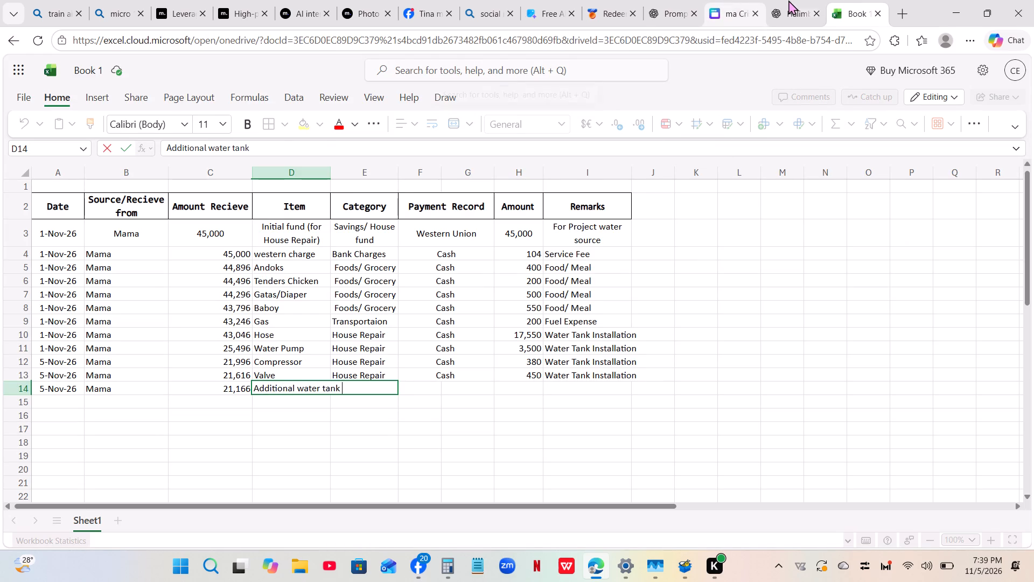
{"action": "type", "text": "materials"}
{"action": "key", "text": "Return"}
{"action": "key", "text": "Up"}
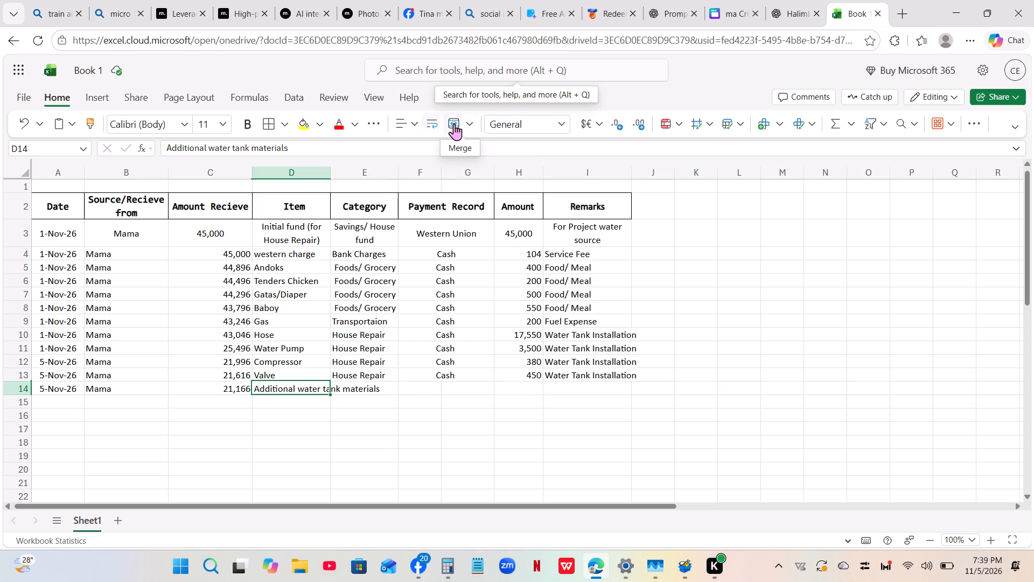
{"action": "left_click", "coordinate": [422, 124]}
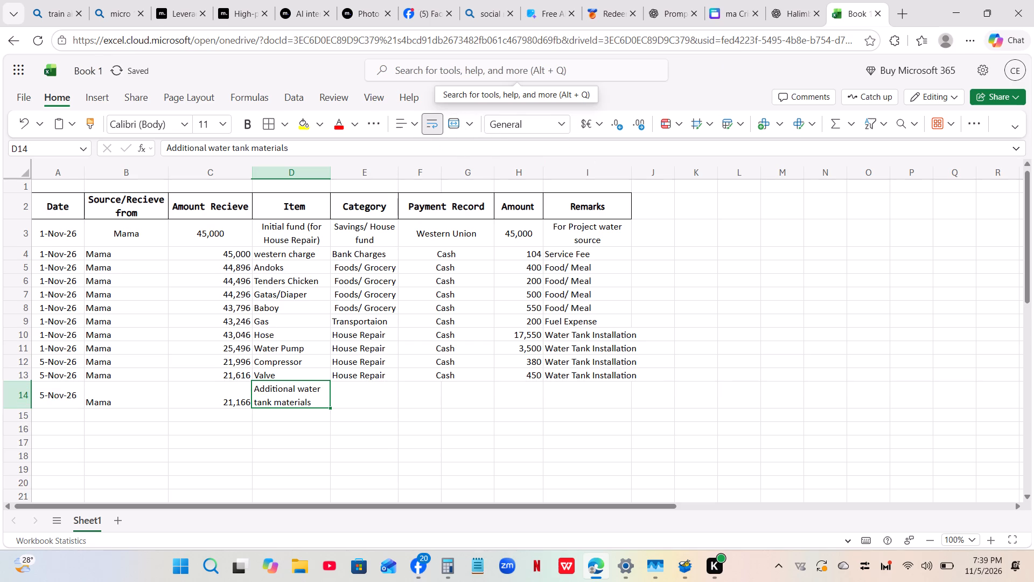
Copy the category House Repair from the Valve row in E13 into E14.
{"action": "left_click", "coordinate": [369, 398]}
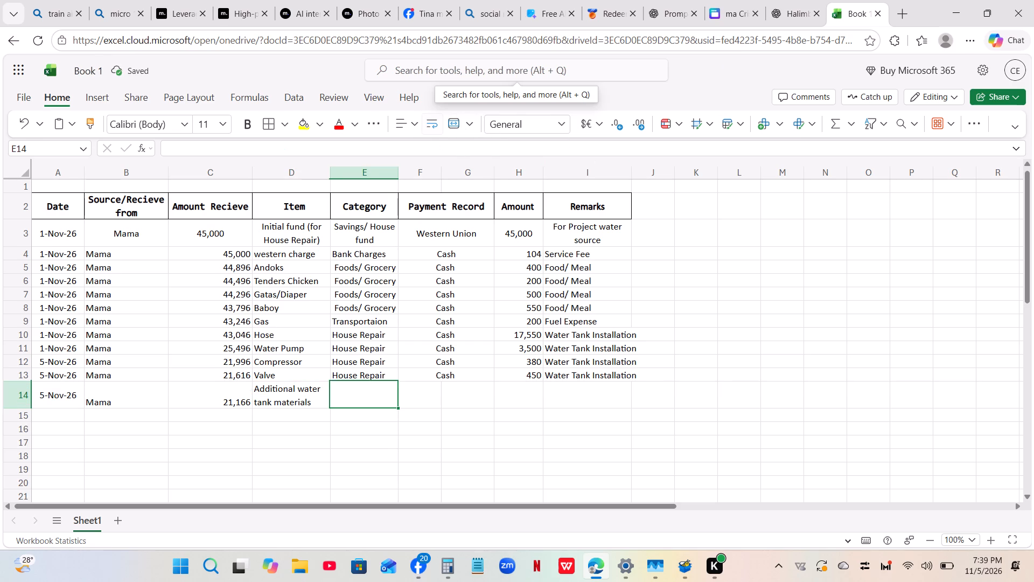
{"action": "left_click", "coordinate": [369, 374]}
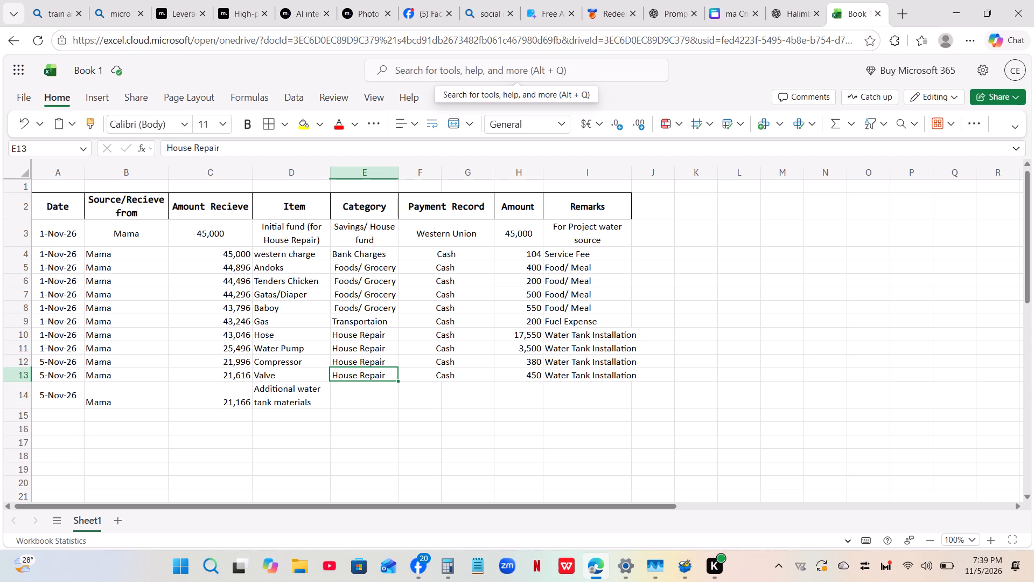
{"action": "key", "text": "ctrl+c"}
{"action": "key", "text": "Down"}
{"action": "key", "text": "ctrl+v"}
Copy the payment record Cash from the Valve row into the merged Payment Record cell starting at F14.
{"action": "key", "text": "Right"}
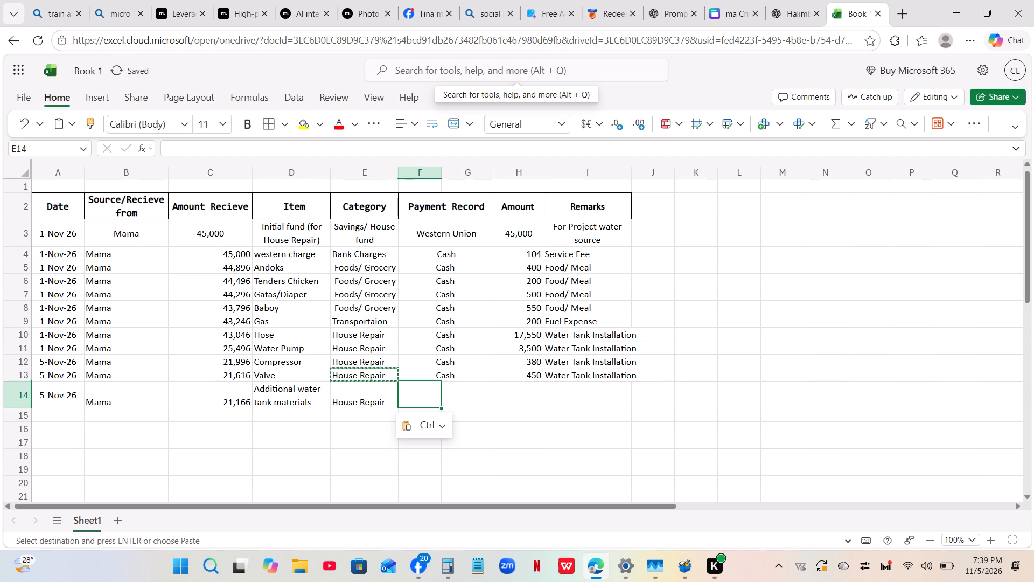
{"action": "key", "text": "Right"}
{"action": "key", "text": "Down"}
{"action": "key", "text": "Up"}
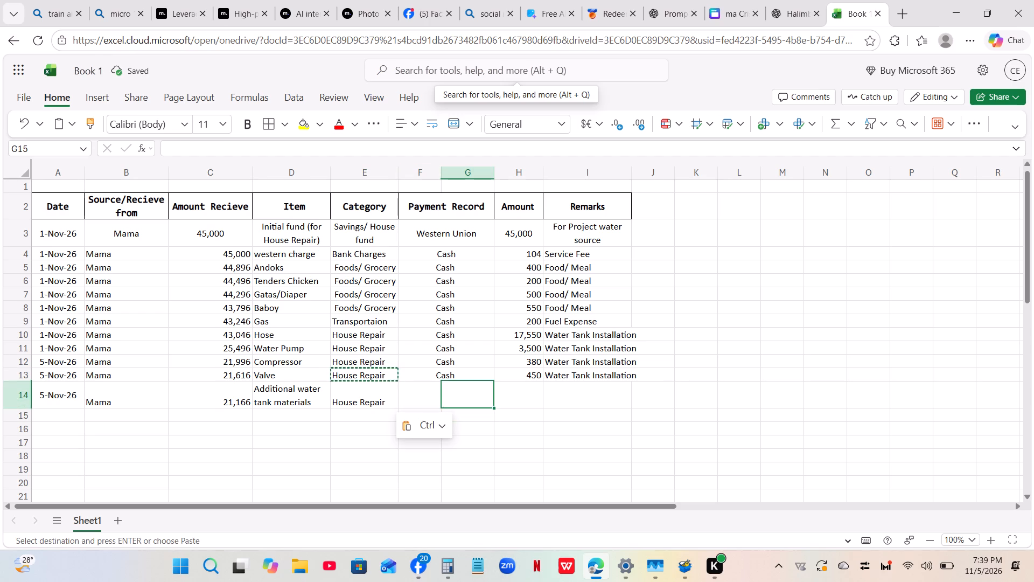
{"action": "key", "text": "Up"}
{"action": "key", "text": "ctrl+c"}
{"action": "key", "text": "Down"}
{"action": "key", "text": "Left"}
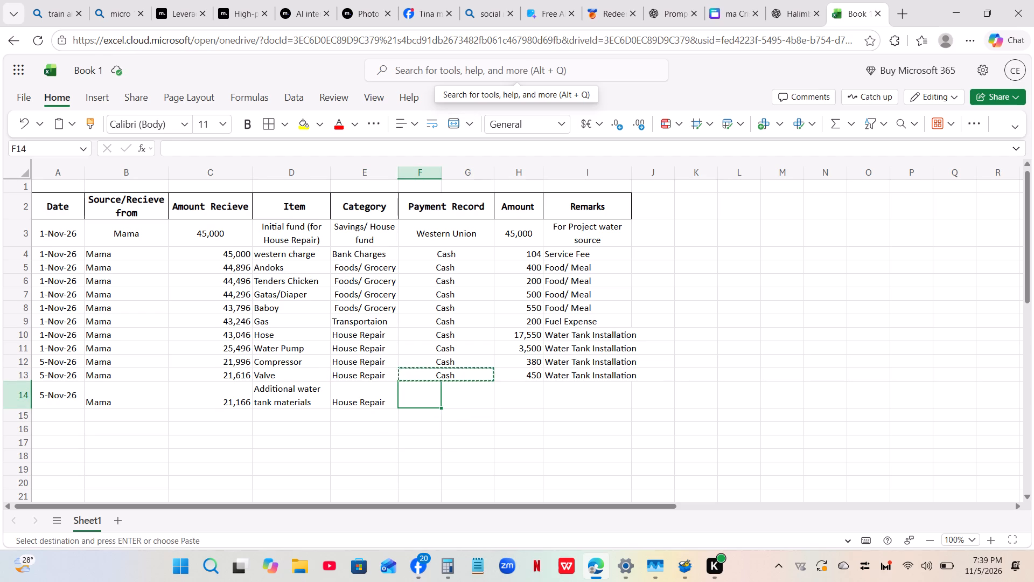
{"action": "key", "text": "ctrl+v"}
Enter 5,000 as the amount in H14 for the additional water tank materials.
{"action": "key", "text": "Right"}
{"action": "key", "text": "Right"}
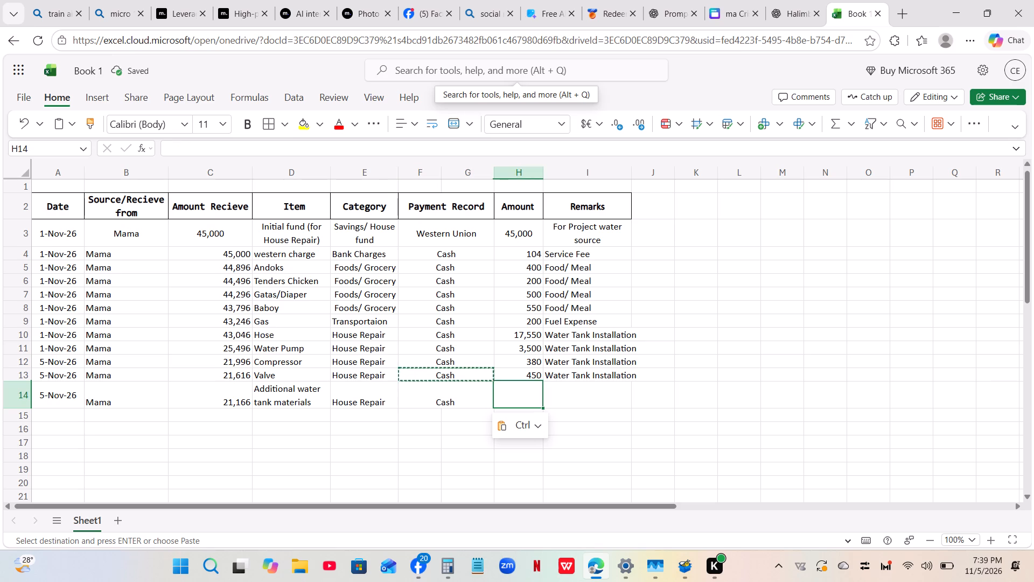
{"action": "type", "text": "500"}
{"action": "key", "text": "BackSpace"}
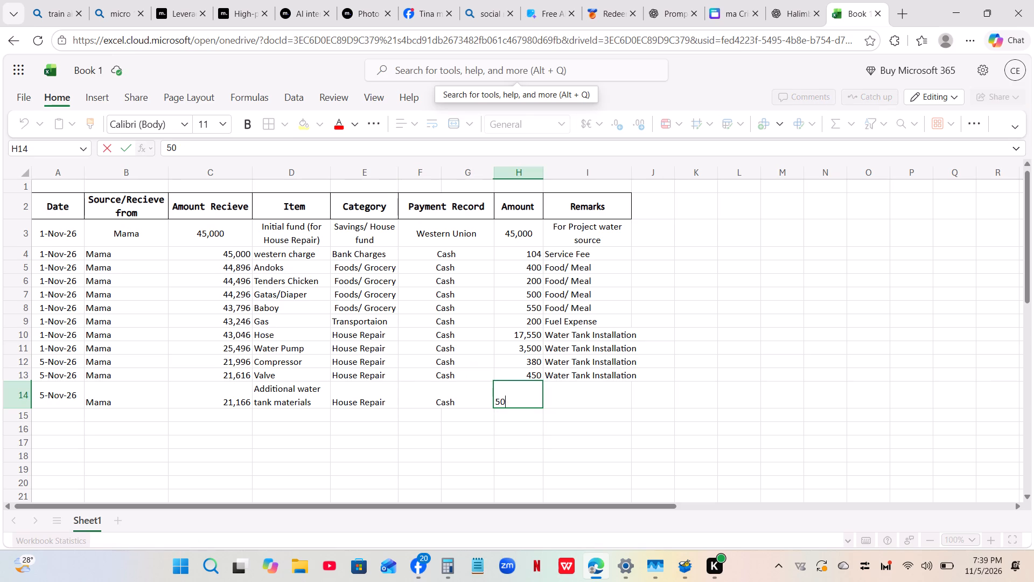
{"action": "key", "text": "BackSpace"}
{"action": "type", "text": ",00"}
{"action": "key", "text": "0"}
{"action": "key", "text": "Return"}
Copy the remark Water Tank Installation from I13 into I14.
{"action": "key", "text": "Up"}
{"action": "key", "text": "Right"}
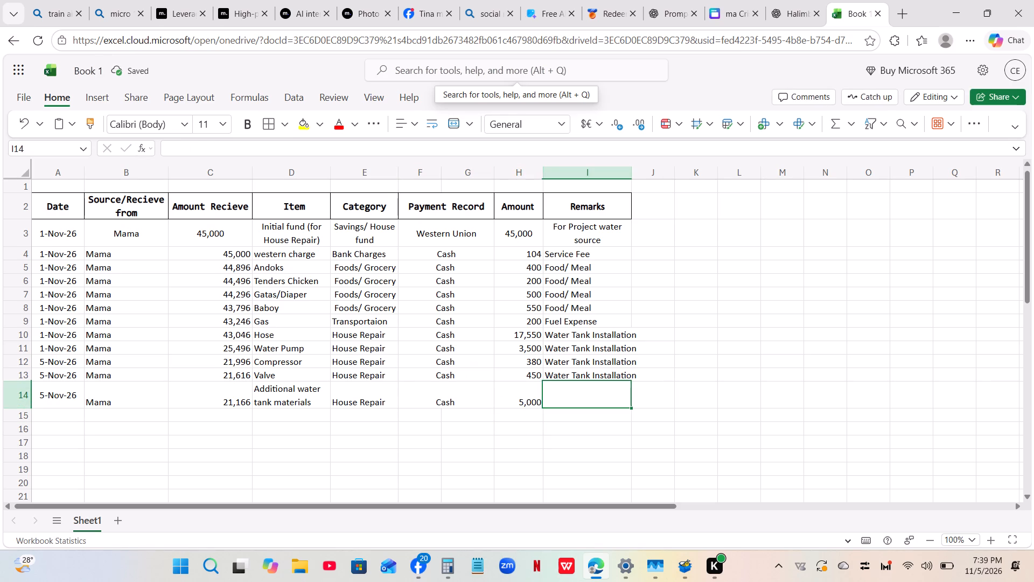
{"action": "key", "text": "Up"}
{"action": "key", "text": "ctrl+c"}
{"action": "key", "text": "Down"}
{"action": "key", "text": "ctrl+v"}
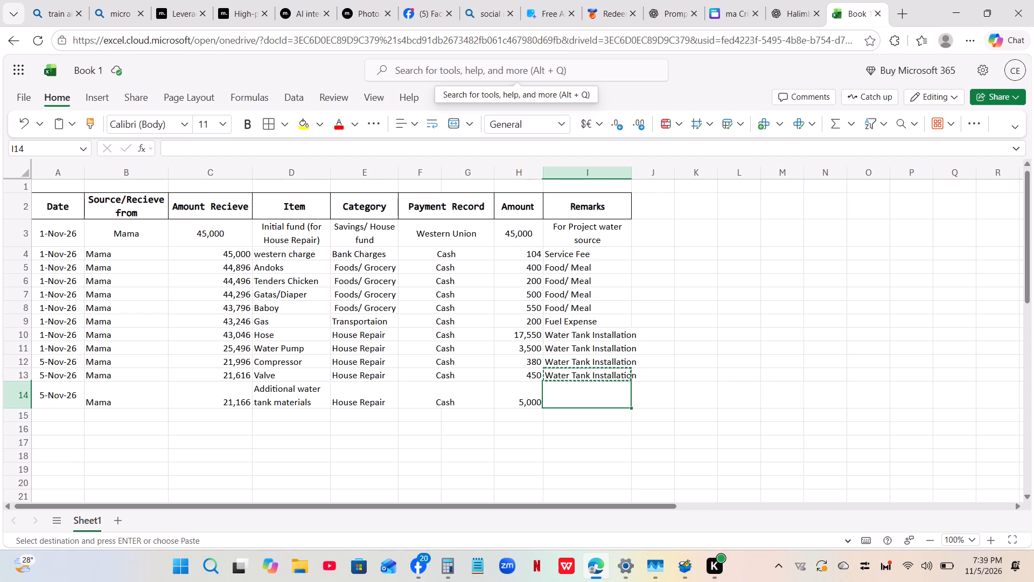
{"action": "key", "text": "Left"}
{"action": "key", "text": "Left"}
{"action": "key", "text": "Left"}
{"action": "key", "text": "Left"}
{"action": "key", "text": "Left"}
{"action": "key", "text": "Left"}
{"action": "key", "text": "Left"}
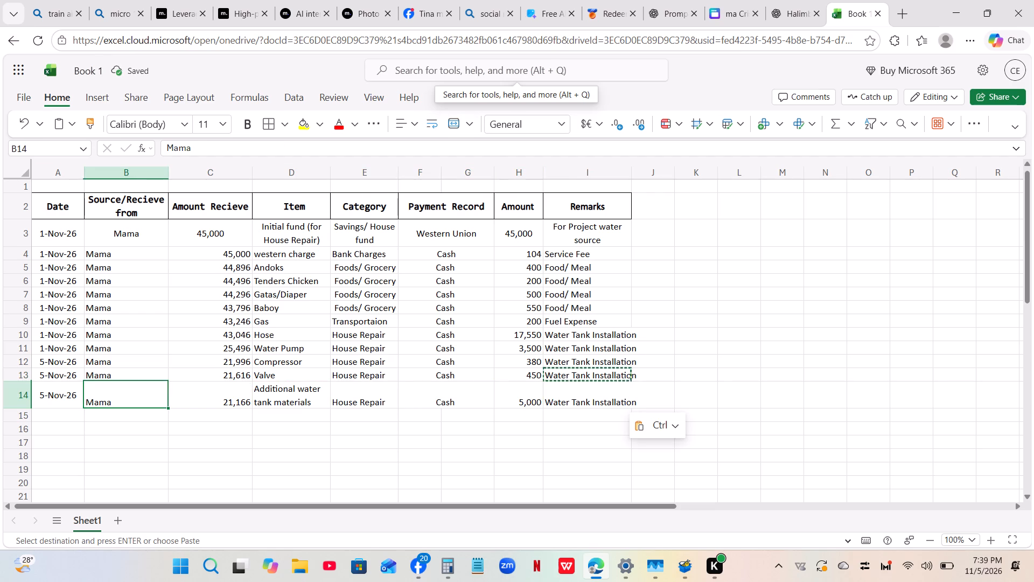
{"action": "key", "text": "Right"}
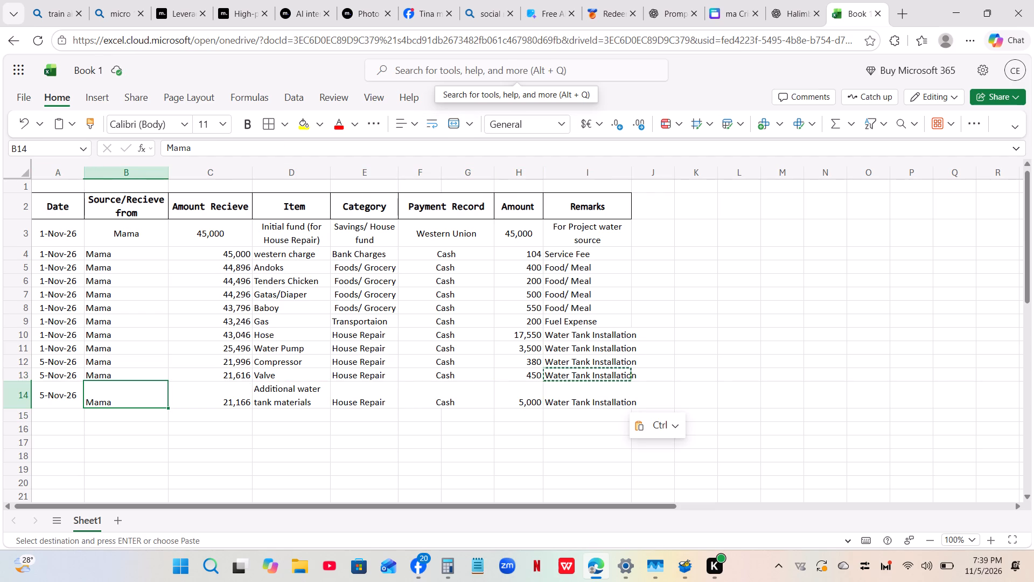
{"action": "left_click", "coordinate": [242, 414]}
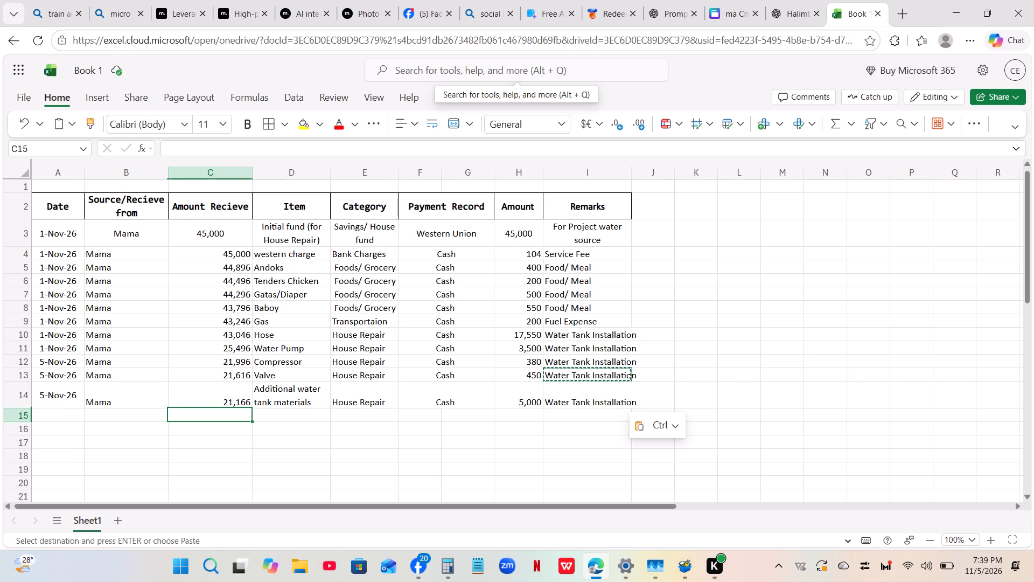
Format the Amount Recieve values in C4:C14 as Accounting with the ₱ Filipino symbol and two decimal places.
{"action": "left_click", "coordinate": [127, 255]}
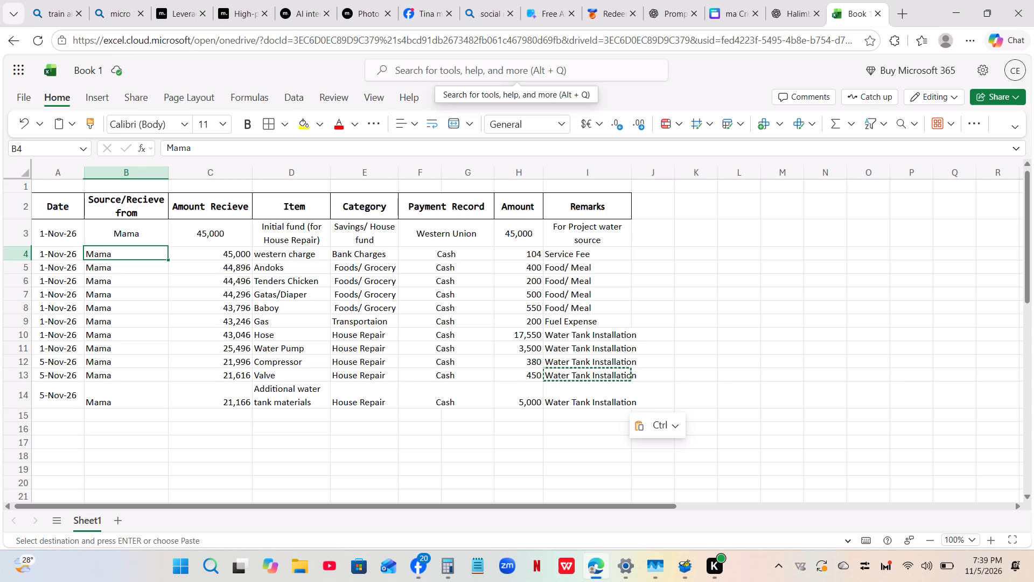
{"action": "key", "text": "Right"}
{"action": "key", "text": "ctrl+shift+Down"}
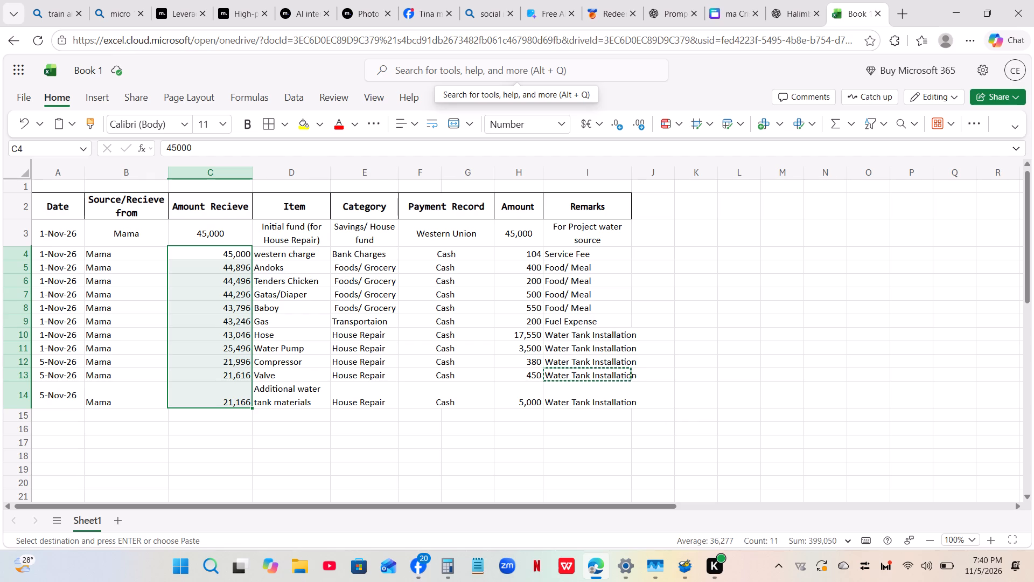
{"action": "left_click", "coordinate": [602, 124]}
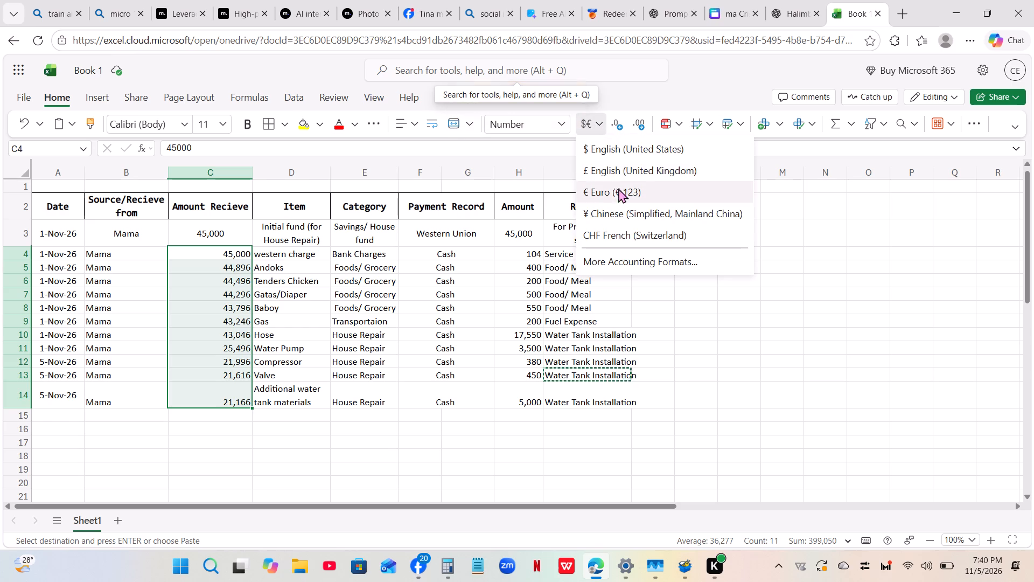
{"action": "left_click", "coordinate": [632, 265]}
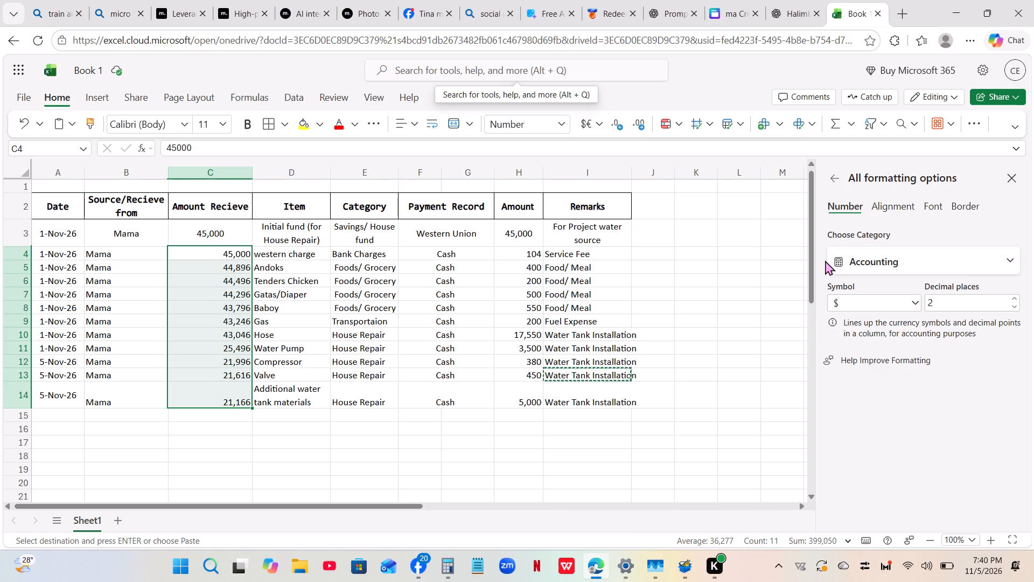
{"action": "left_click", "coordinate": [894, 303]}
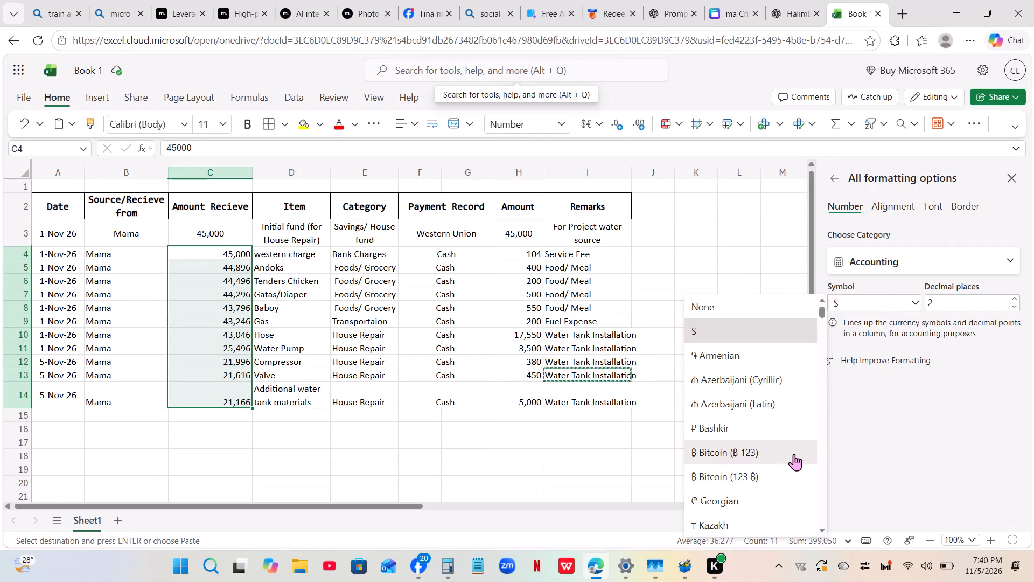
{"action": "scroll", "coordinate": [794, 454], "scroll_direction": "down", "scroll_amount": 3}
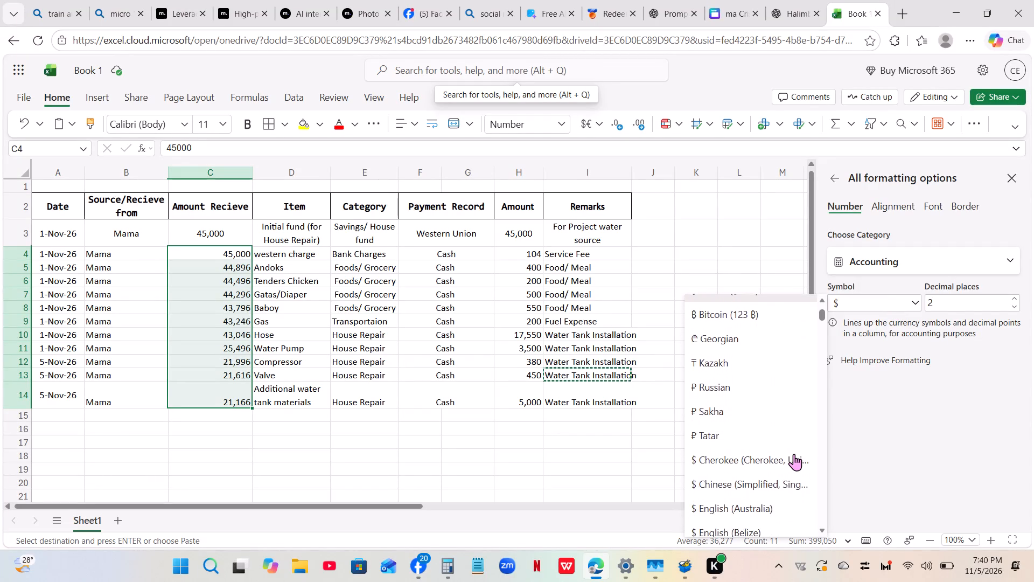
{"action": "scroll", "coordinate": [794, 454], "scroll_direction": "down", "scroll_amount": 6}
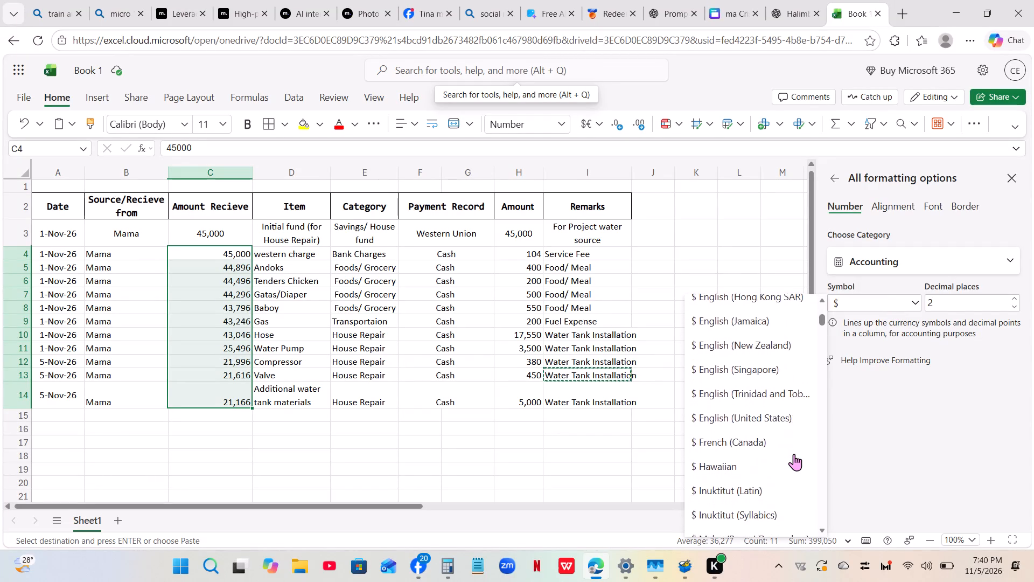
{"action": "scroll", "coordinate": [794, 454], "scroll_direction": "down", "scroll_amount": 8}
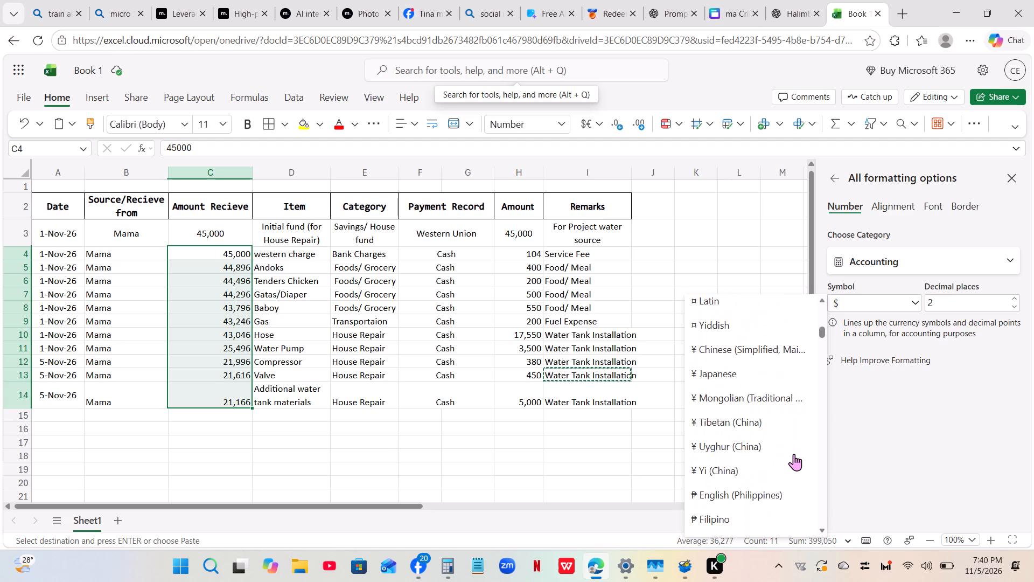
{"action": "scroll", "coordinate": [794, 454], "scroll_direction": "down", "scroll_amount": 2}
{"action": "left_click", "coordinate": [743, 450]}
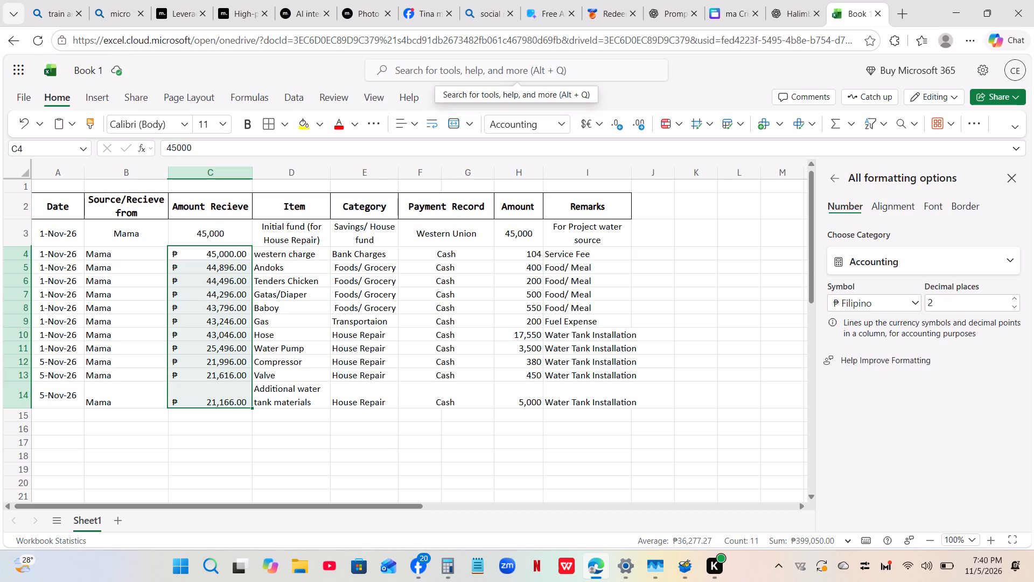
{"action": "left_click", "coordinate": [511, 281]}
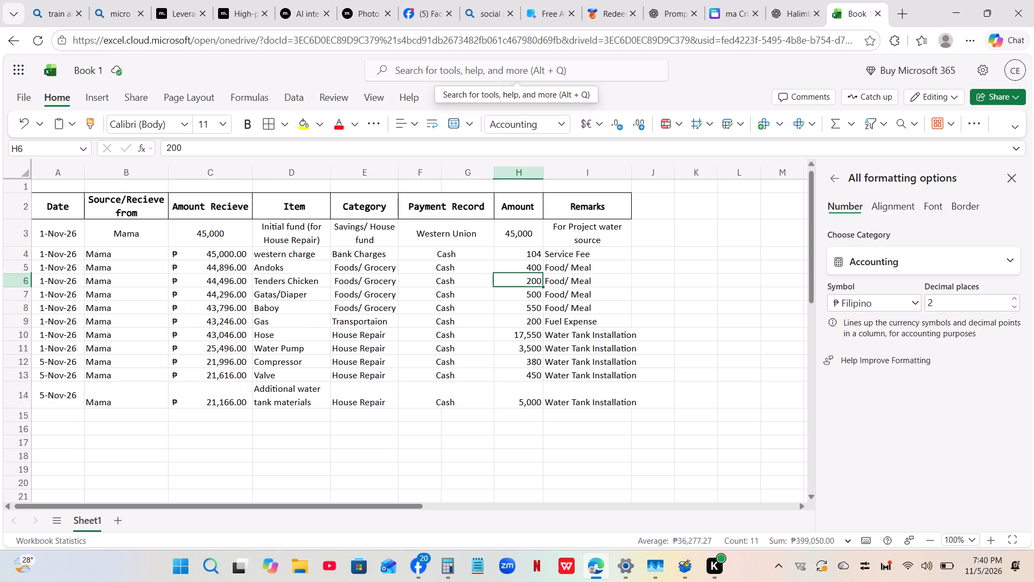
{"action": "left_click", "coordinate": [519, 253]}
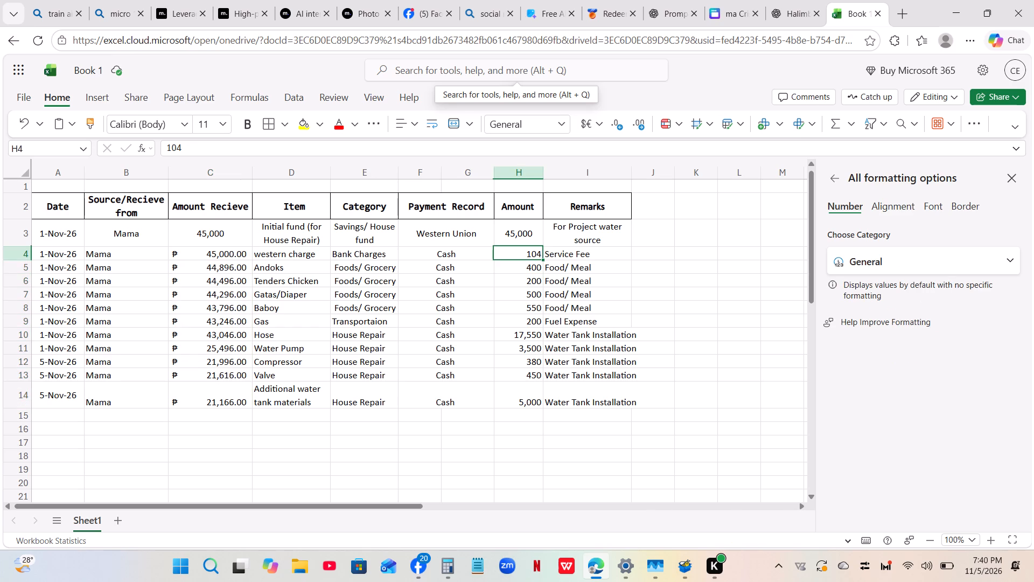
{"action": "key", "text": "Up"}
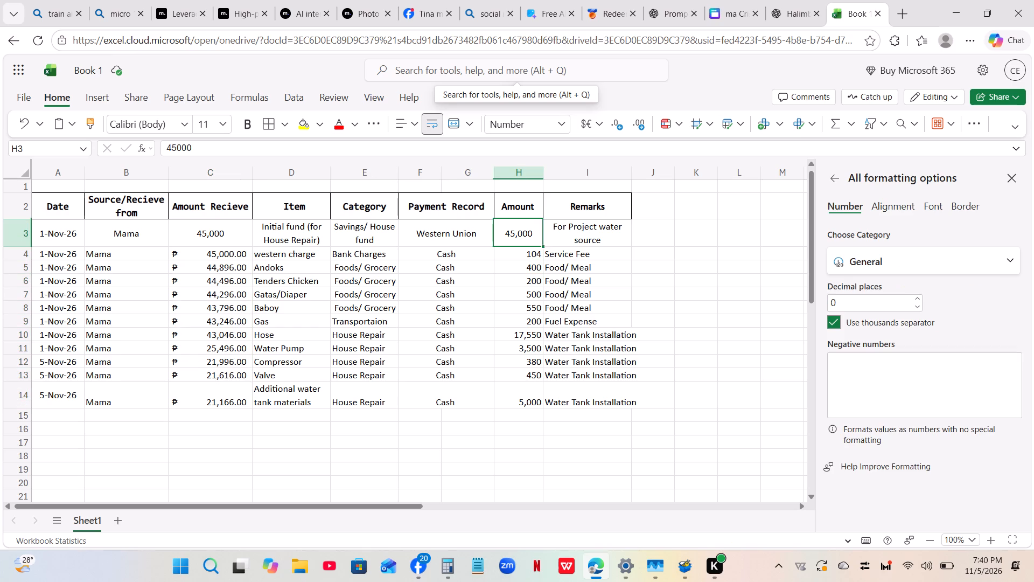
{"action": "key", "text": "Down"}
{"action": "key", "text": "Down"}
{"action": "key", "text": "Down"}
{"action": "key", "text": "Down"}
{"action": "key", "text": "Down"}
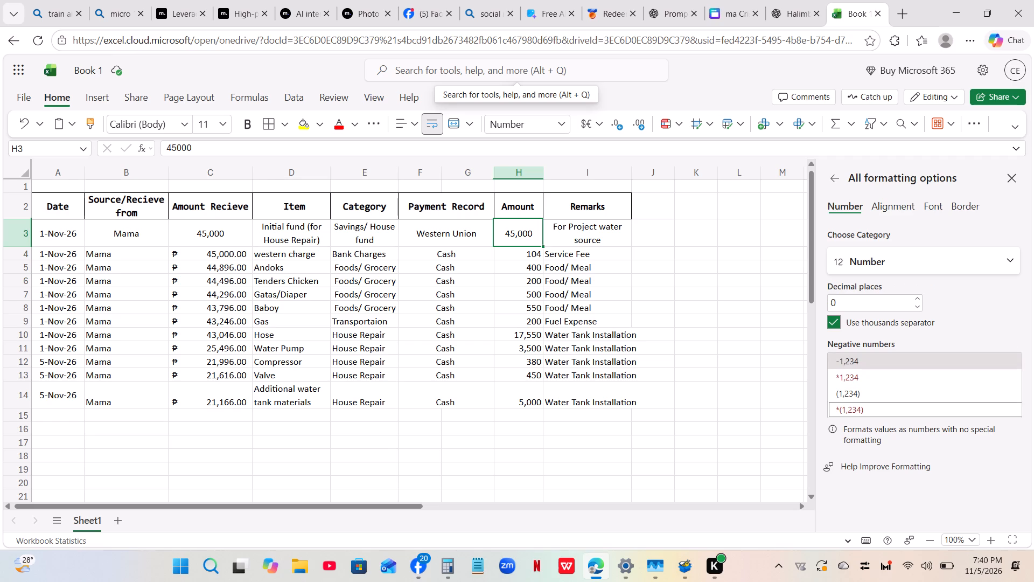
Format the Amount values in H4:H14 as Accounting with the ₱ Filipino symbol and two decimal places.
{"action": "left_click", "coordinate": [522, 259]}
{"action": "left_click", "coordinate": [522, 259]}
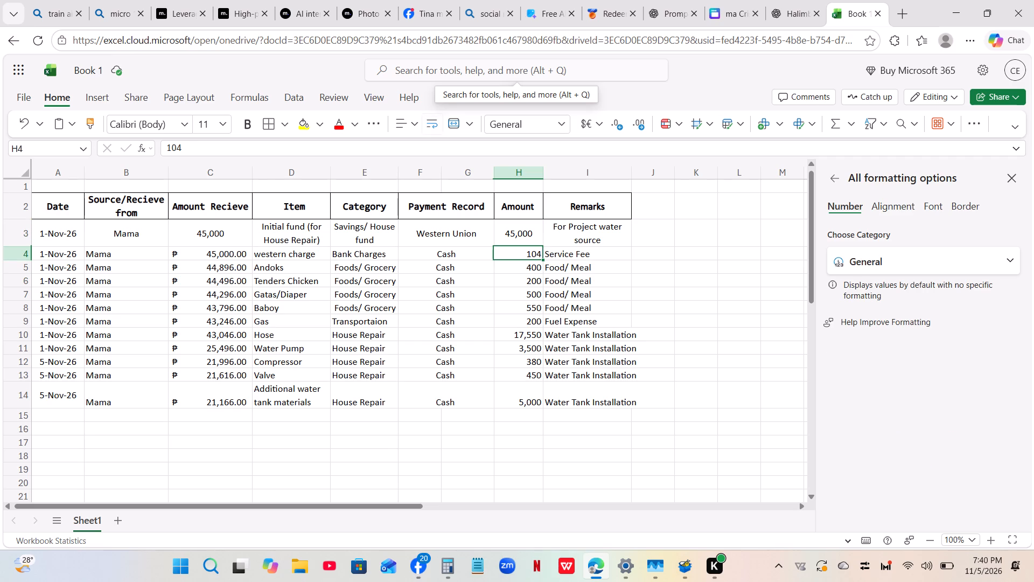
{"action": "key", "text": "ctrl+shift+Down"}
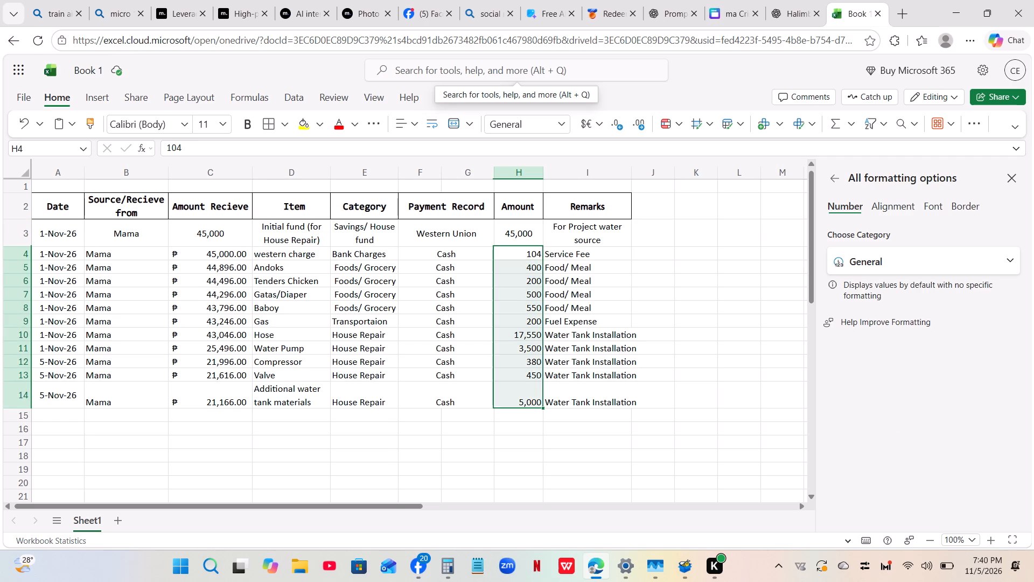
{"action": "left_click", "coordinate": [897, 209]}
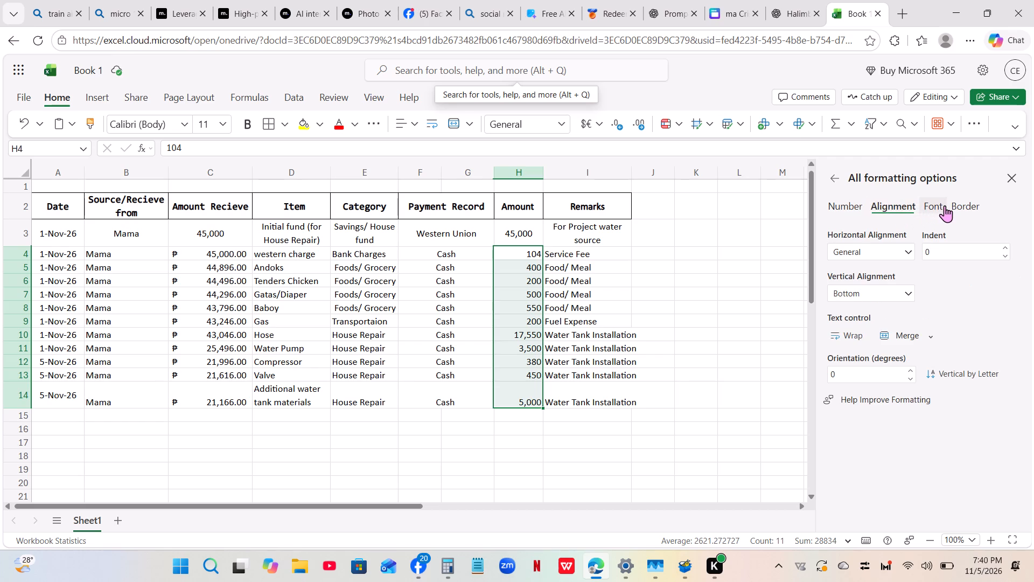
{"action": "left_click", "coordinate": [945, 205]}
{"action": "left_click", "coordinate": [962, 205]}
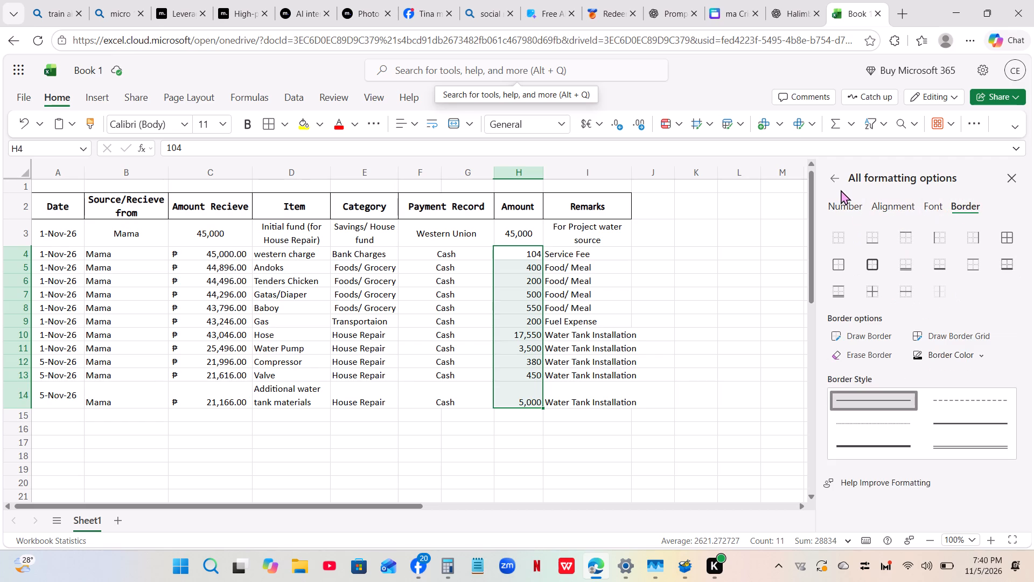
{"action": "left_click", "coordinate": [833, 182]}
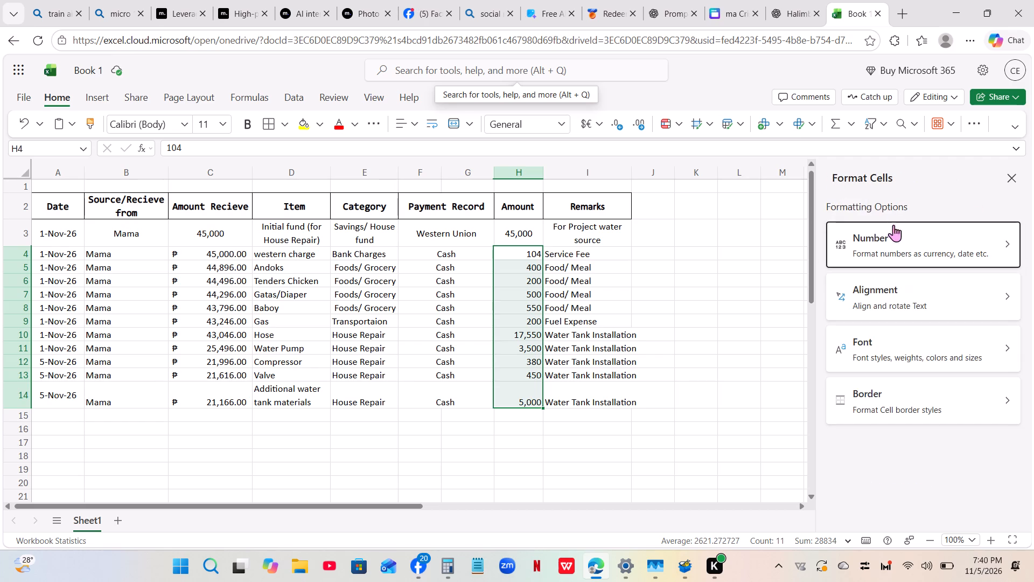
{"action": "left_click", "coordinate": [1015, 175]}
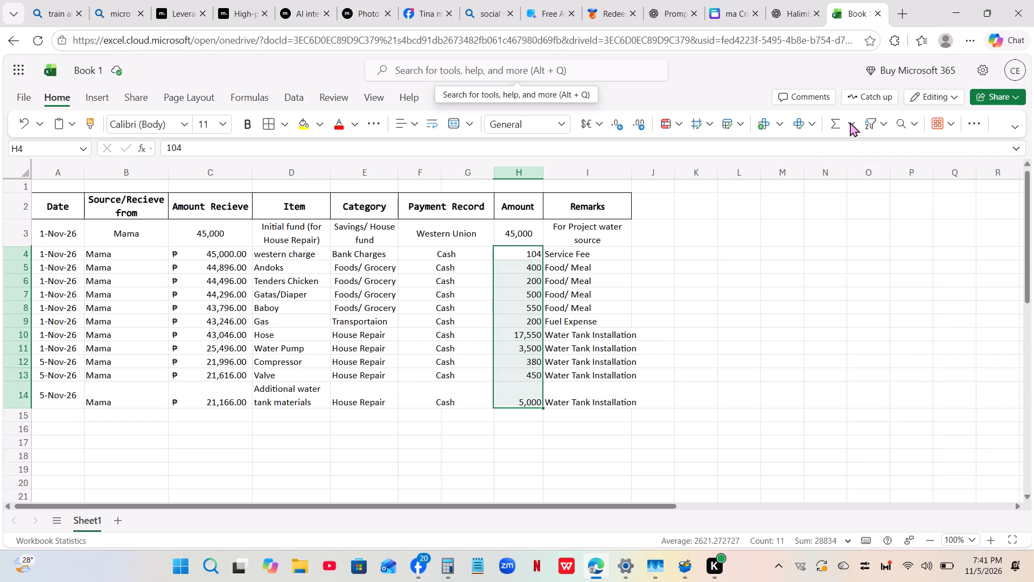
{"action": "left_click", "coordinate": [611, 123]}
{"action": "left_click", "coordinate": [600, 123]}
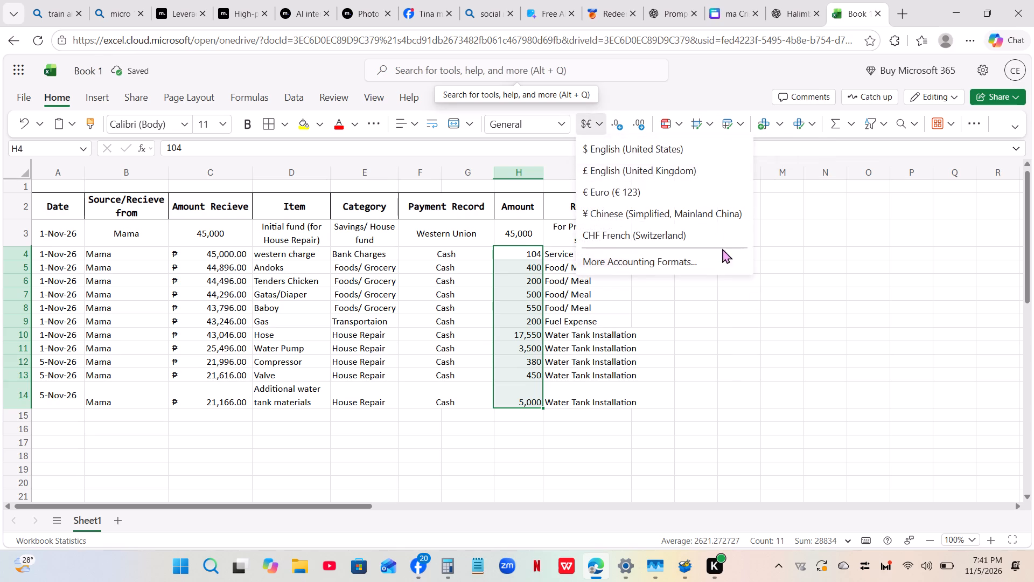
{"action": "left_click", "coordinate": [682, 256]}
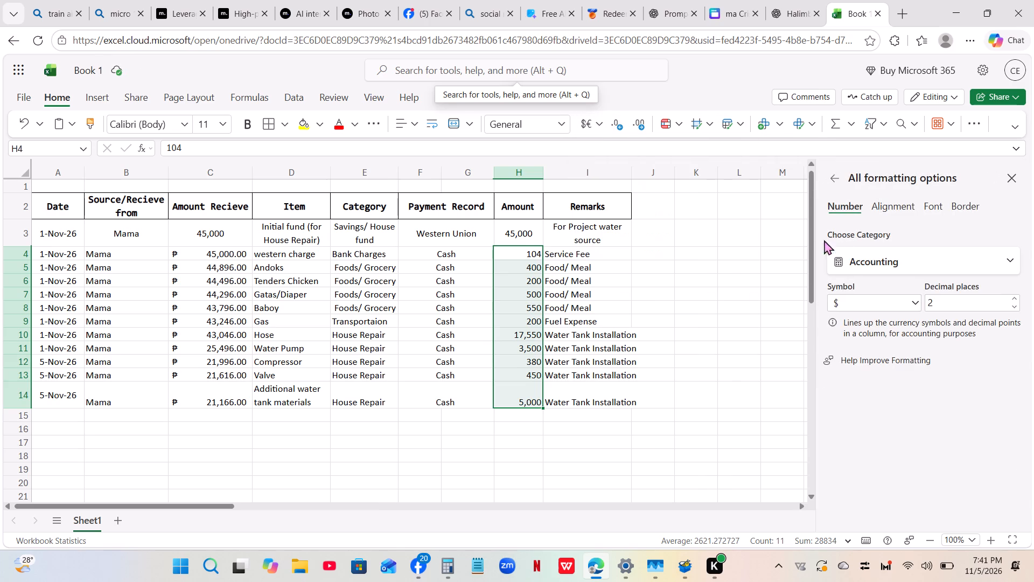
{"action": "left_click", "coordinate": [857, 297]}
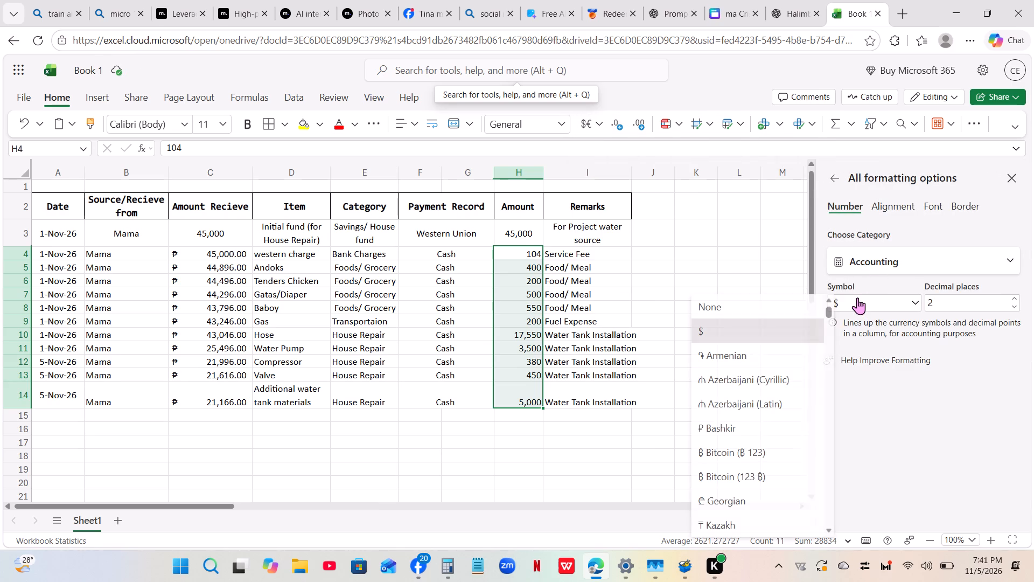
{"action": "scroll", "coordinate": [738, 466], "scroll_direction": "down", "scroll_amount": 8}
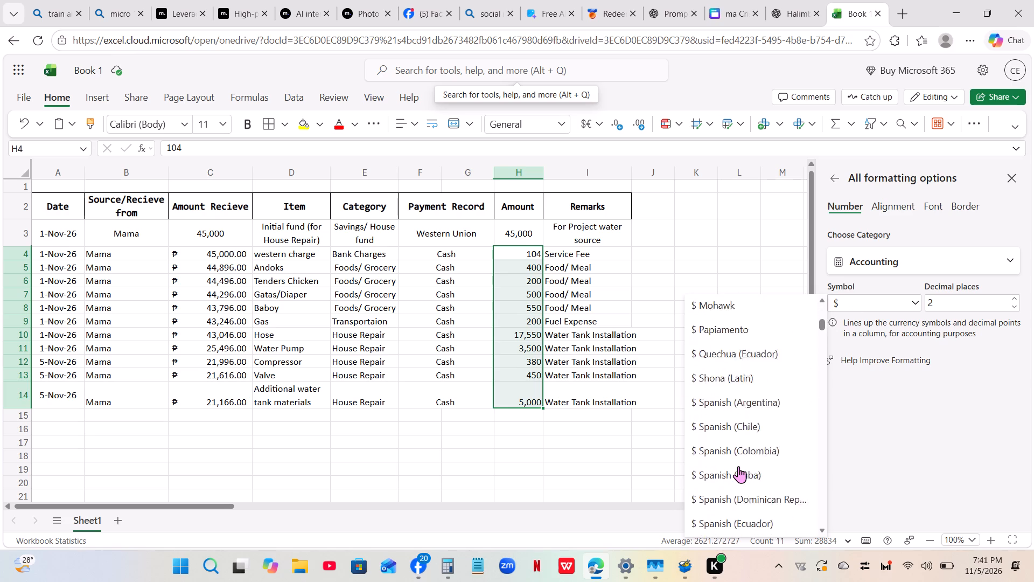
{"action": "scroll", "coordinate": [738, 466], "scroll_direction": "down", "scroll_amount": 3}
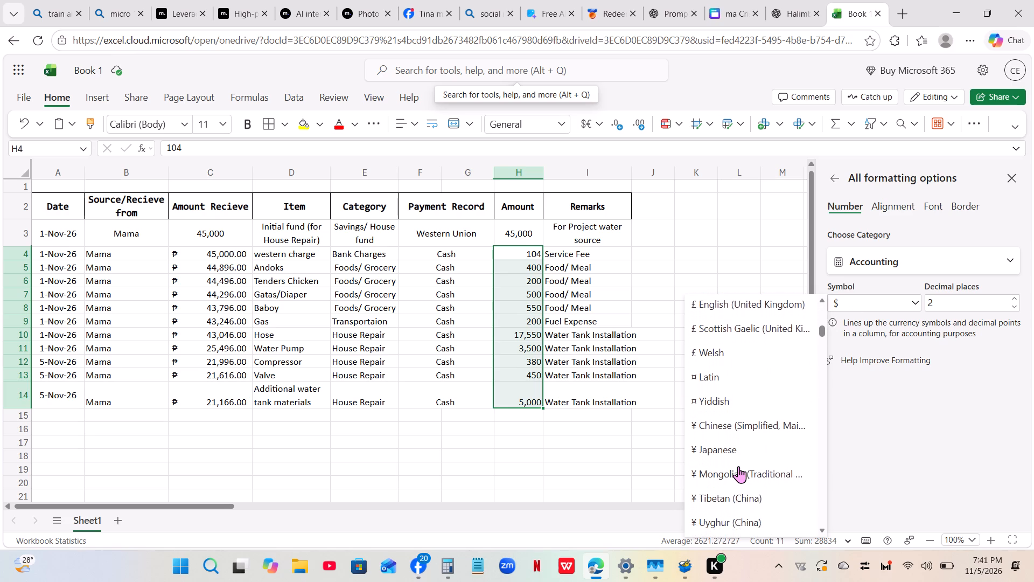
{"action": "scroll", "coordinate": [738, 466], "scroll_direction": "down", "scroll_amount": 4}
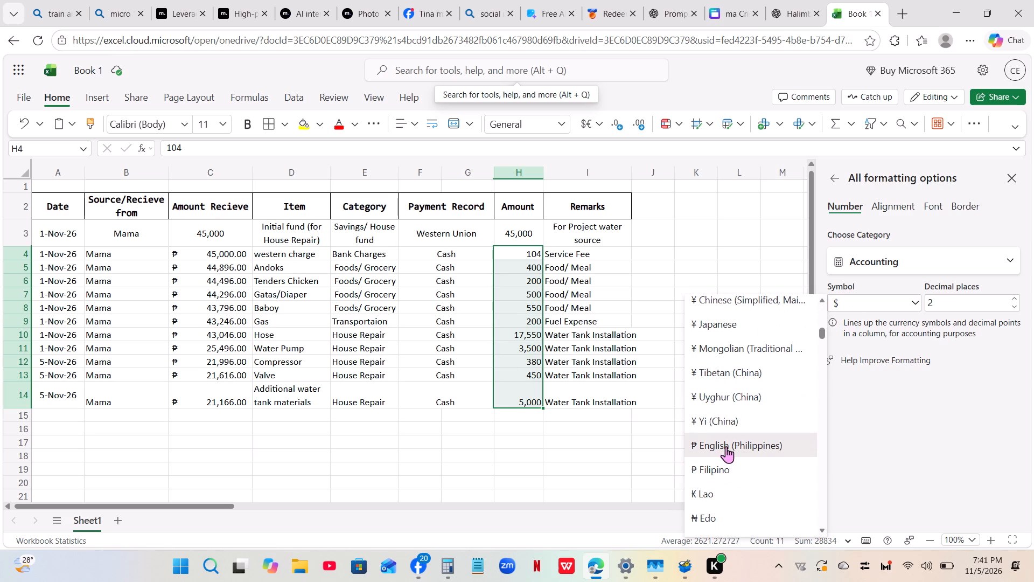
{"action": "left_click", "coordinate": [733, 470]}
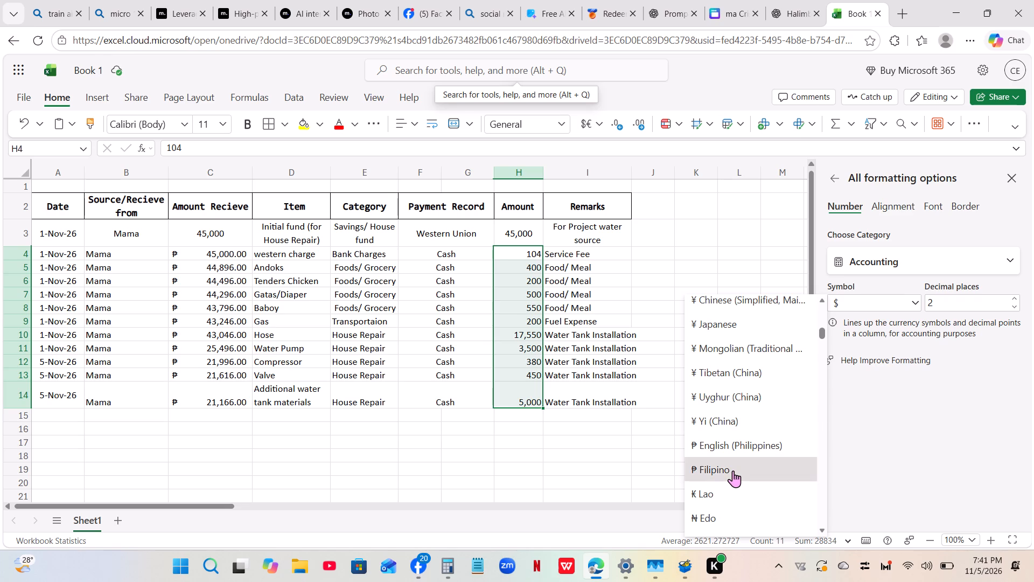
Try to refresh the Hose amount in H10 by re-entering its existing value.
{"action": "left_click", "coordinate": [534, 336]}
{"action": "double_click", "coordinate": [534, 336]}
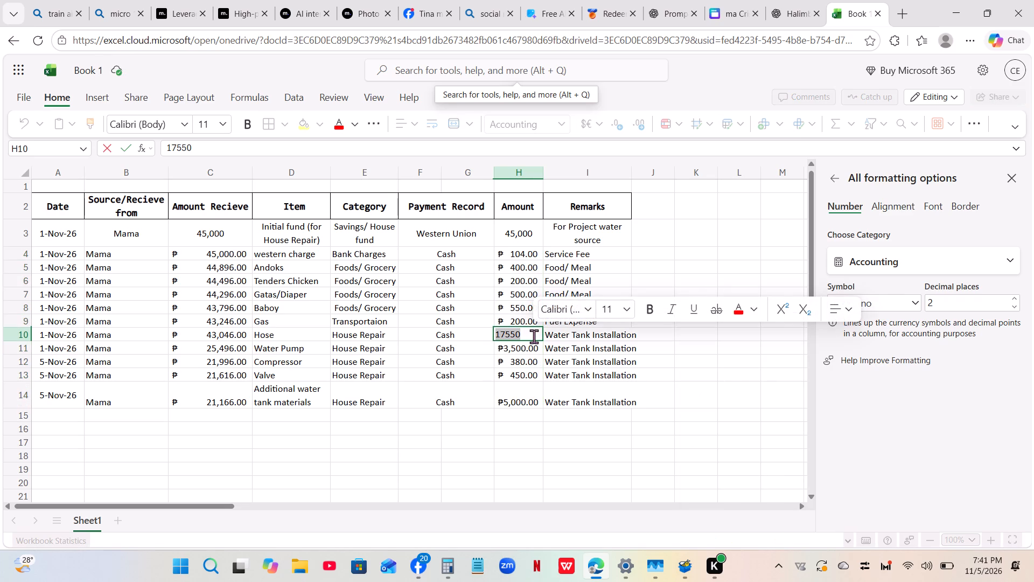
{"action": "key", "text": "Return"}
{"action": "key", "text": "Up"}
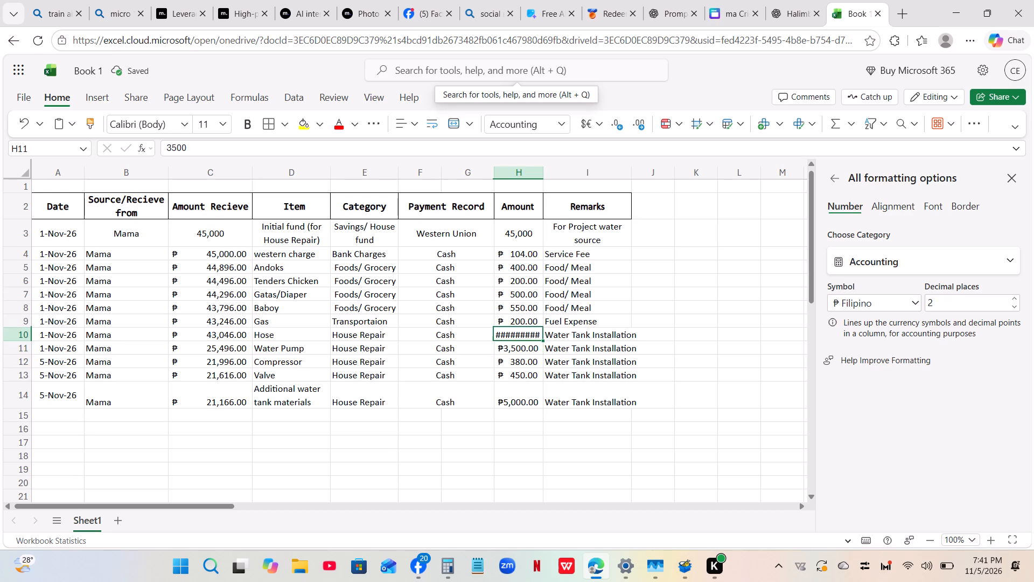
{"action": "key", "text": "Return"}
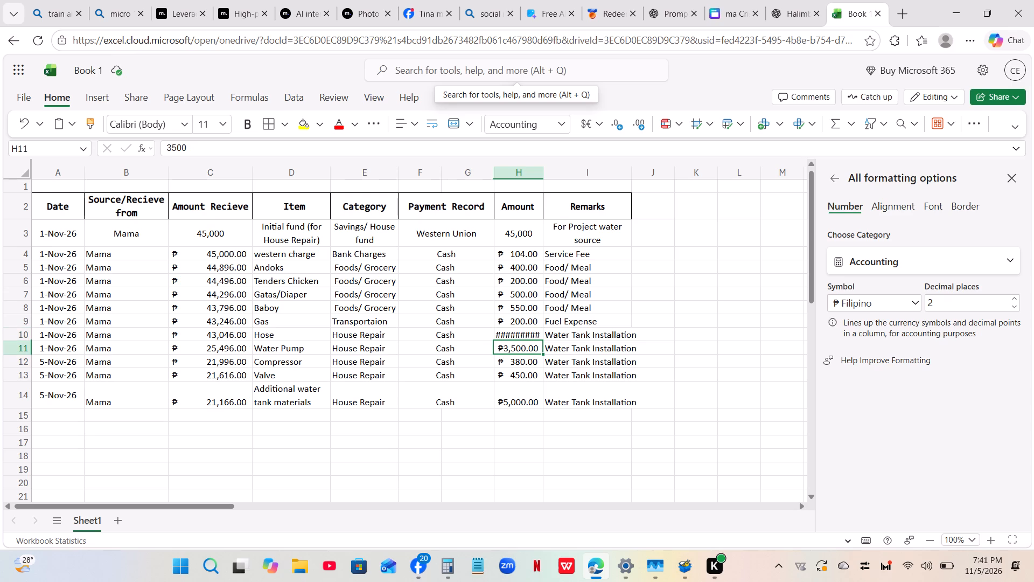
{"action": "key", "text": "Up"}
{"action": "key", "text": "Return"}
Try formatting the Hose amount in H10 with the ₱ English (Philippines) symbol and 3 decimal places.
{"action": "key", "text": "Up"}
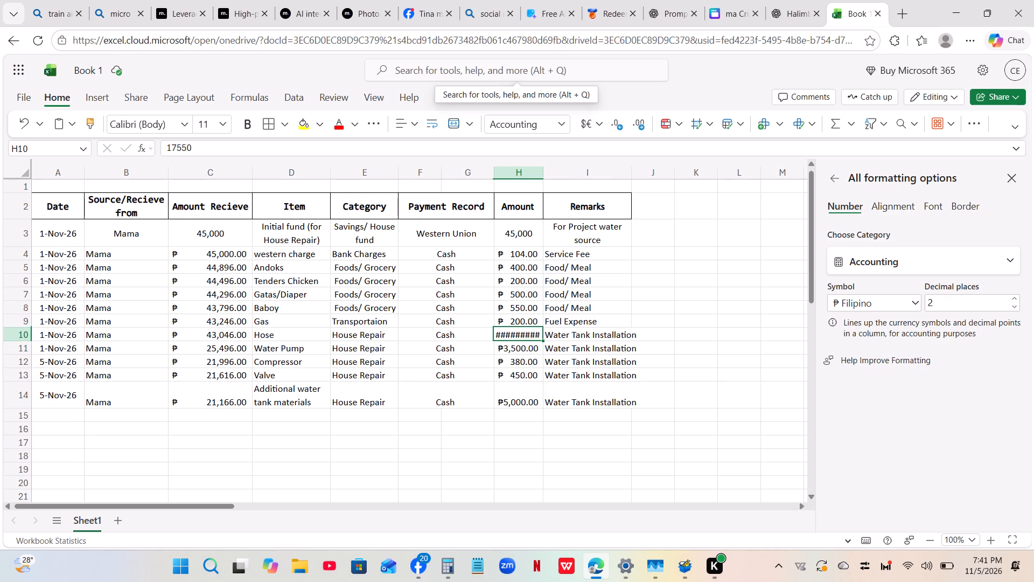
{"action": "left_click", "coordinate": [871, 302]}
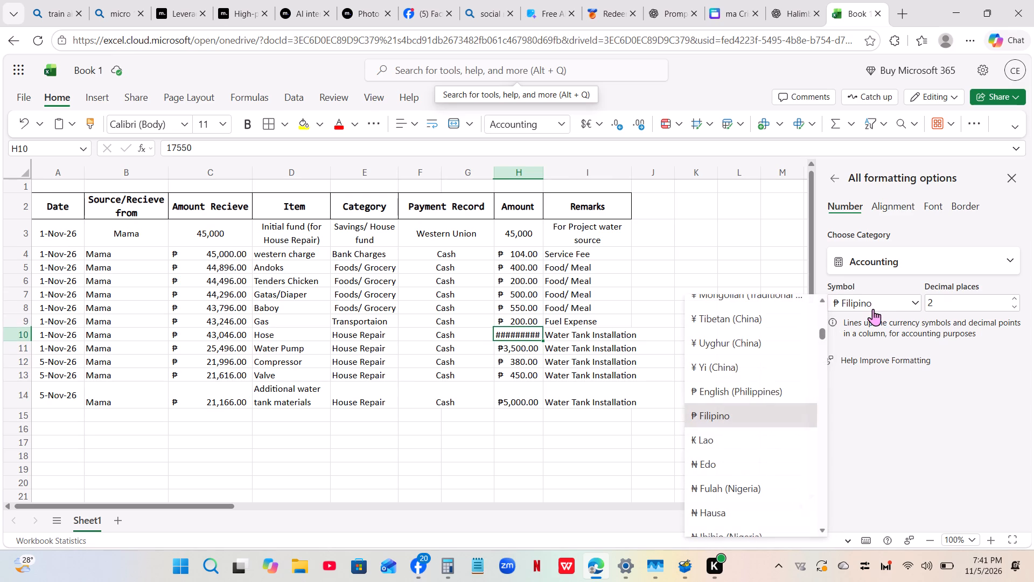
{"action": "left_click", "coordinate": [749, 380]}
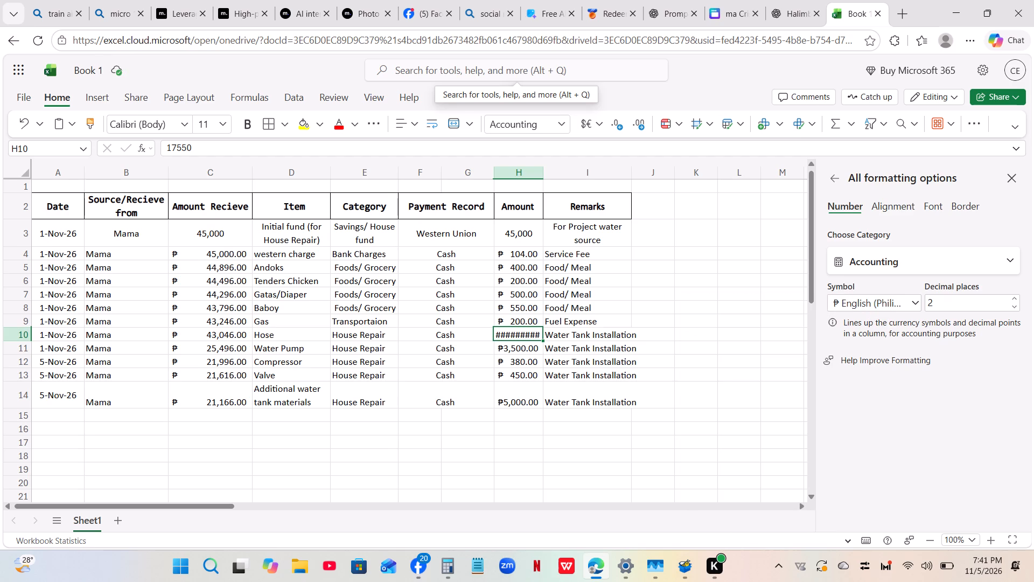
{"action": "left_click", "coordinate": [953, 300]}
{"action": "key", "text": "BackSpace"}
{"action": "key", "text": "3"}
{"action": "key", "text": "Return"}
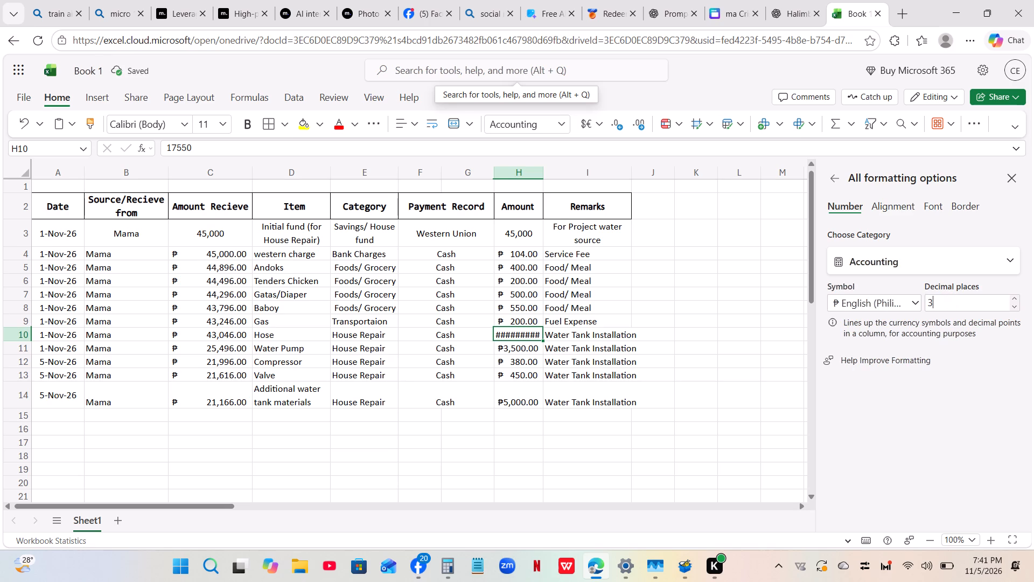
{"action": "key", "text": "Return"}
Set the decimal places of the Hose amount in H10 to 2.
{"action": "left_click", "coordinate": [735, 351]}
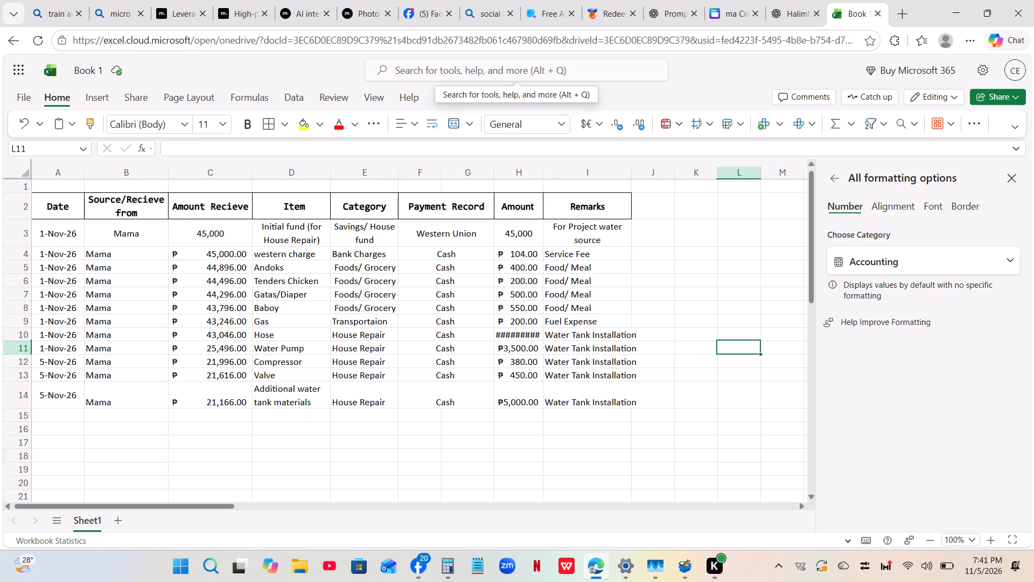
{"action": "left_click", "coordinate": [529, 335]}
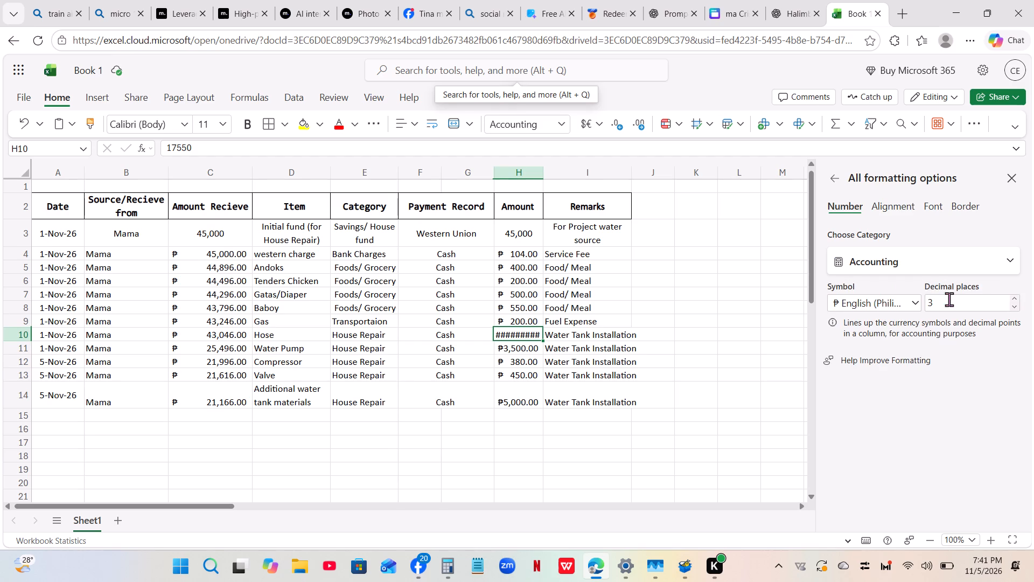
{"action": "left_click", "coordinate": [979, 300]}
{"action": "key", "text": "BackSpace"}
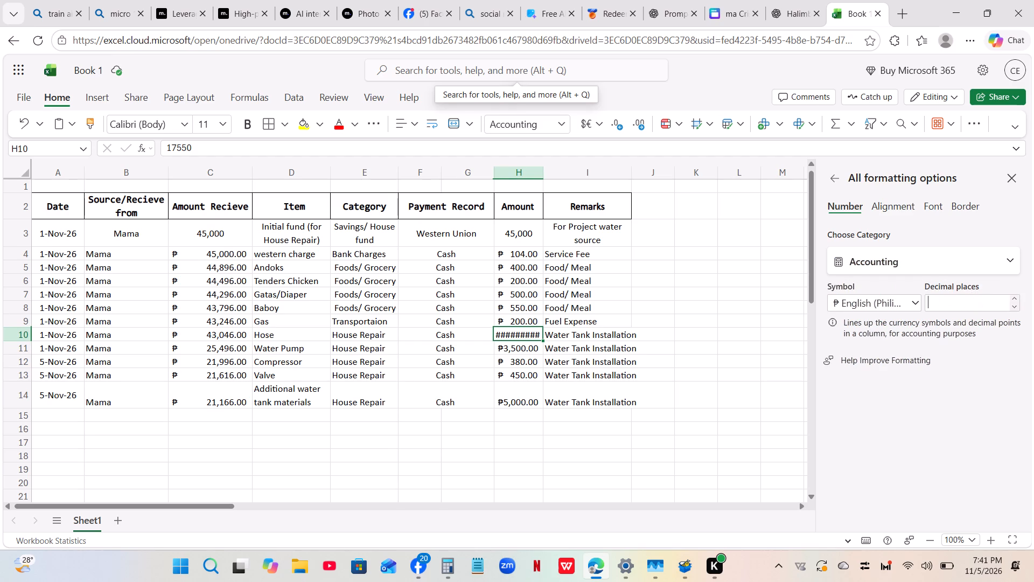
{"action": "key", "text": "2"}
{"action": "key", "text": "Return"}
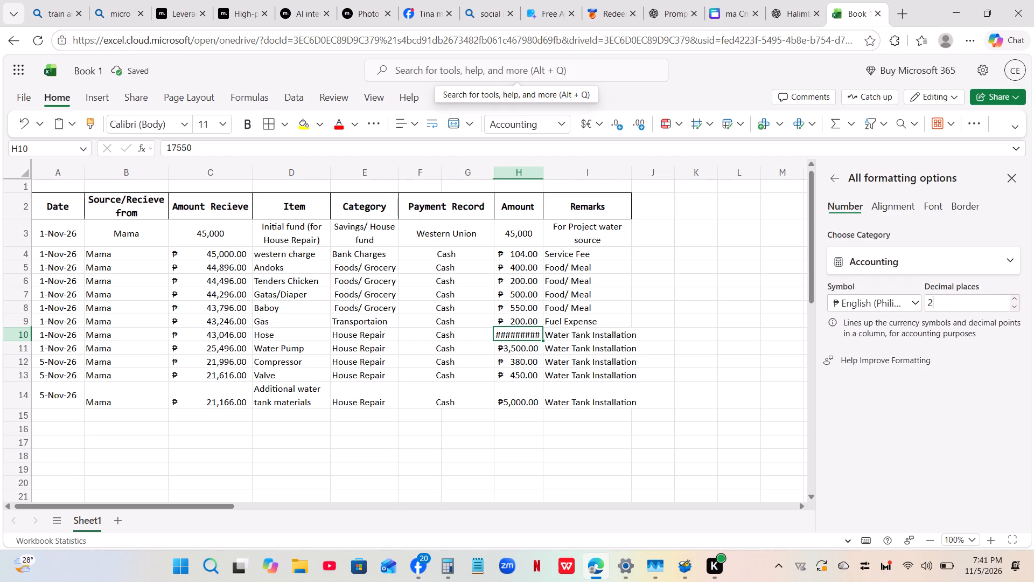
Clear the Hose amount in H10 and replace it with a copy of the Gas amount from H9.
{"action": "triple_click", "coordinate": [515, 339]}
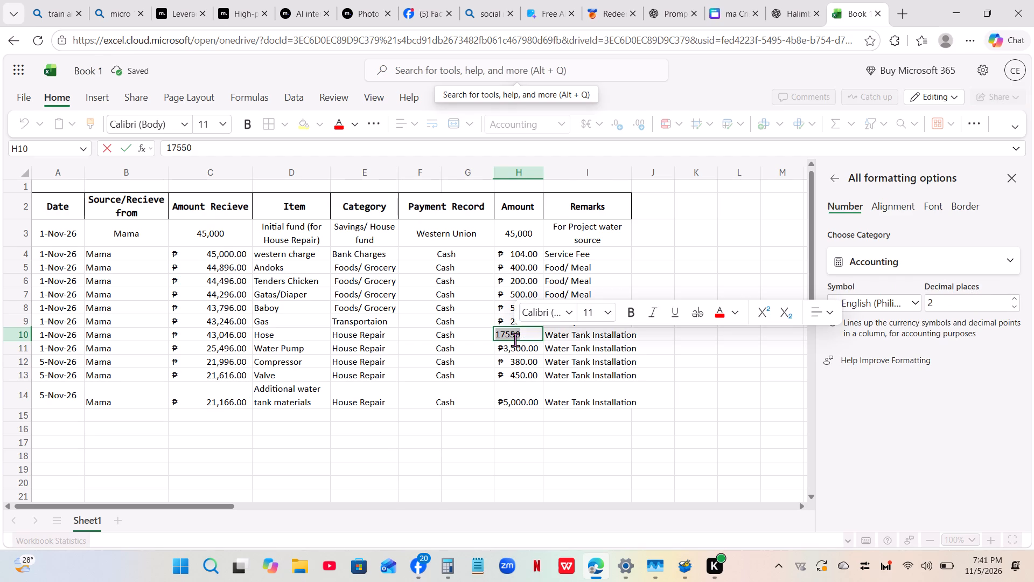
{"action": "key", "text": "BackSpace"}
{"action": "key", "text": "Up"}
{"action": "key", "text": "Return"}
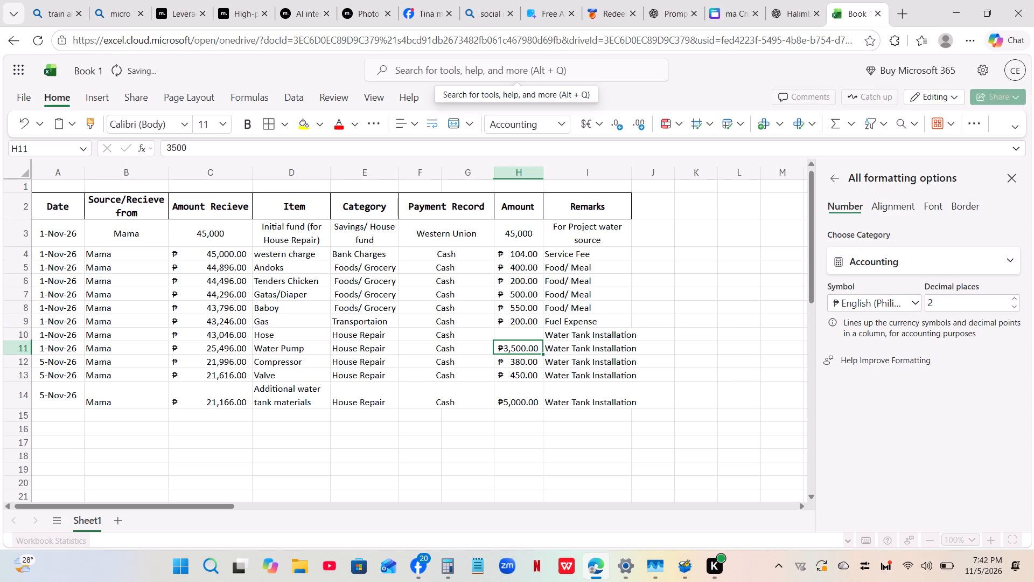
{"action": "key", "text": "Up"}
{"action": "key", "text": "Up"}
{"action": "key", "text": "ctrl+c"}
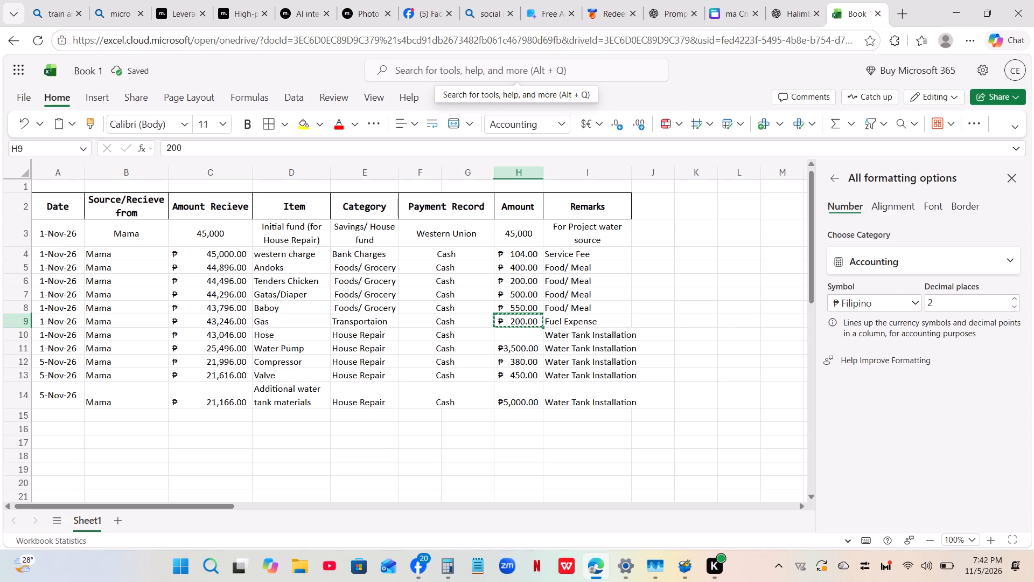
{"action": "key", "text": "Down"}
{"action": "key", "text": "ctrl+v"}
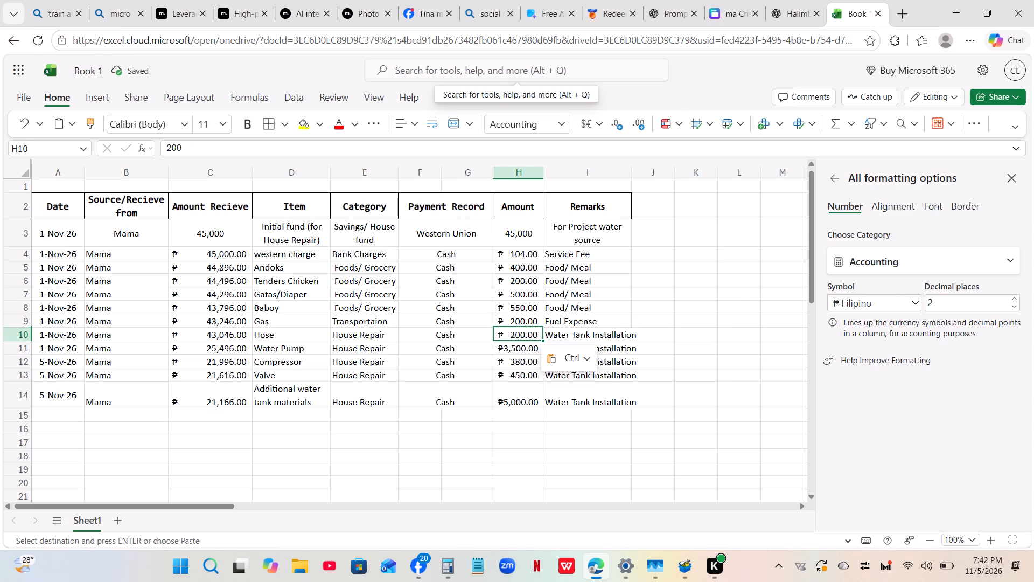
Set the Hose amount in H10 to 17,550.
{"action": "left_click", "coordinate": [249, 148]}
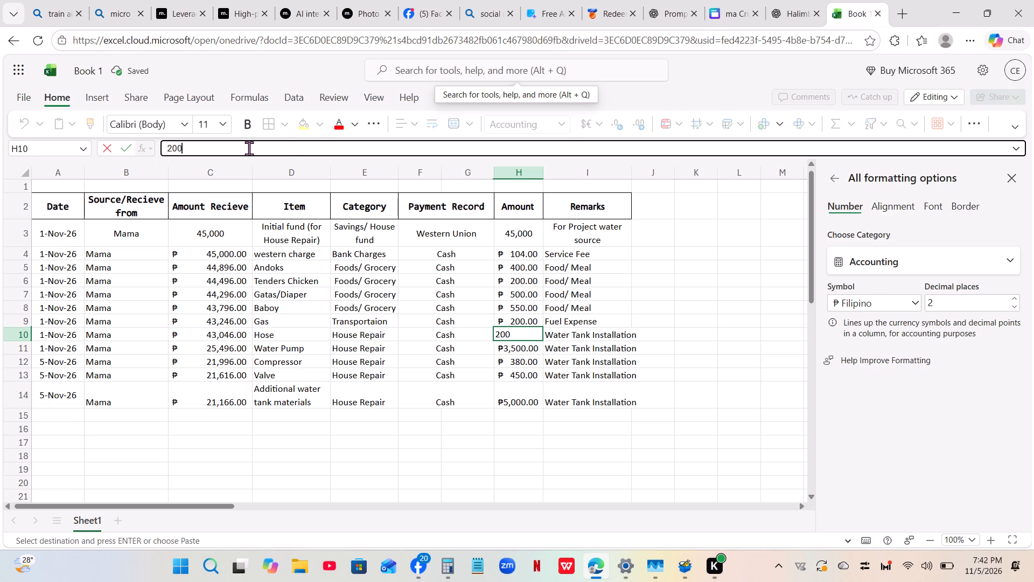
{"action": "key", "text": "BackSpace"}
{"action": "key", "text": "BackSpace"}
{"action": "key", "text": "BackSpace"}
{"action": "key", "text": "BackSpace"}
{"action": "type", "text": "17,550"}
{"action": "key", "text": "Return"}
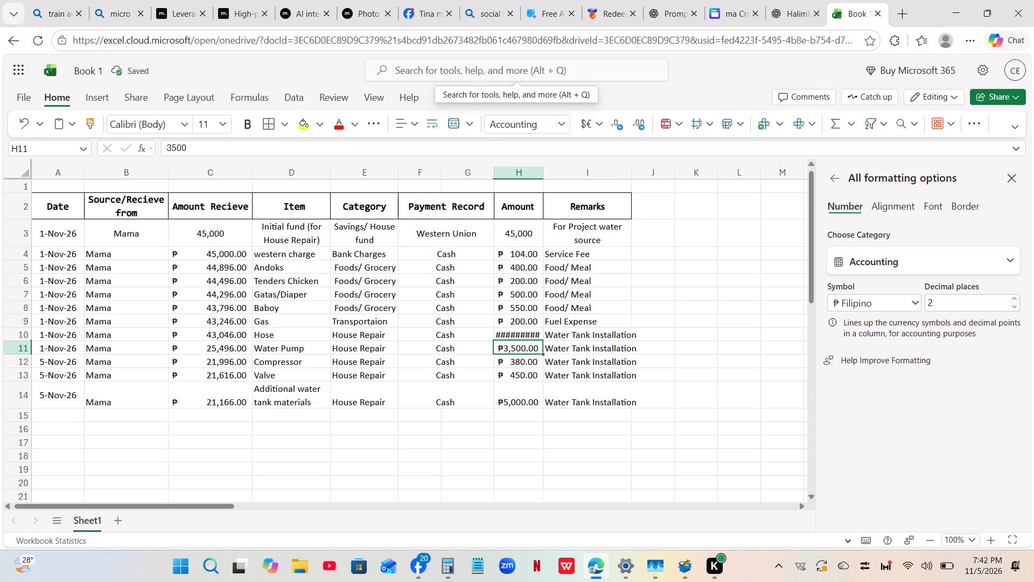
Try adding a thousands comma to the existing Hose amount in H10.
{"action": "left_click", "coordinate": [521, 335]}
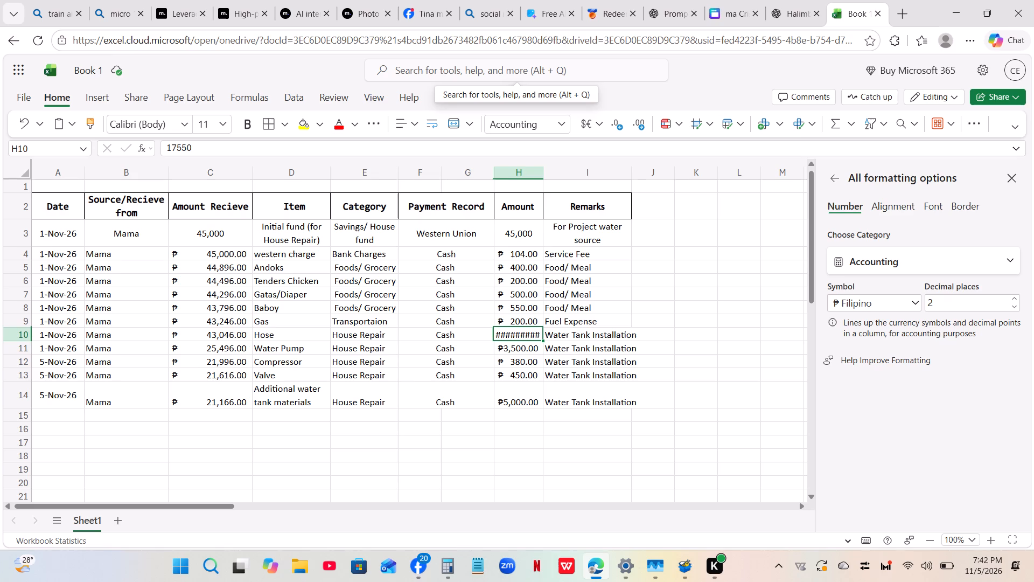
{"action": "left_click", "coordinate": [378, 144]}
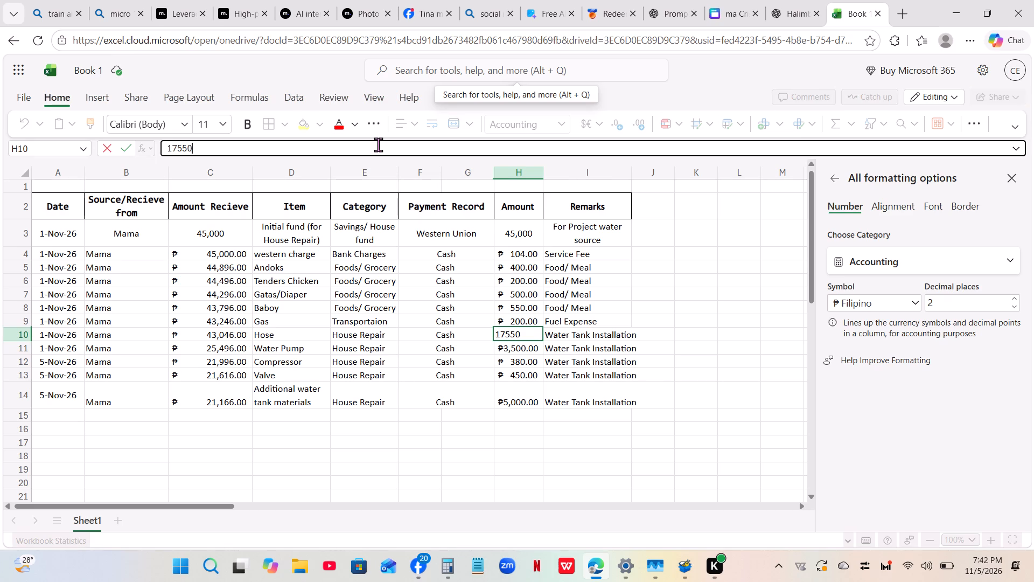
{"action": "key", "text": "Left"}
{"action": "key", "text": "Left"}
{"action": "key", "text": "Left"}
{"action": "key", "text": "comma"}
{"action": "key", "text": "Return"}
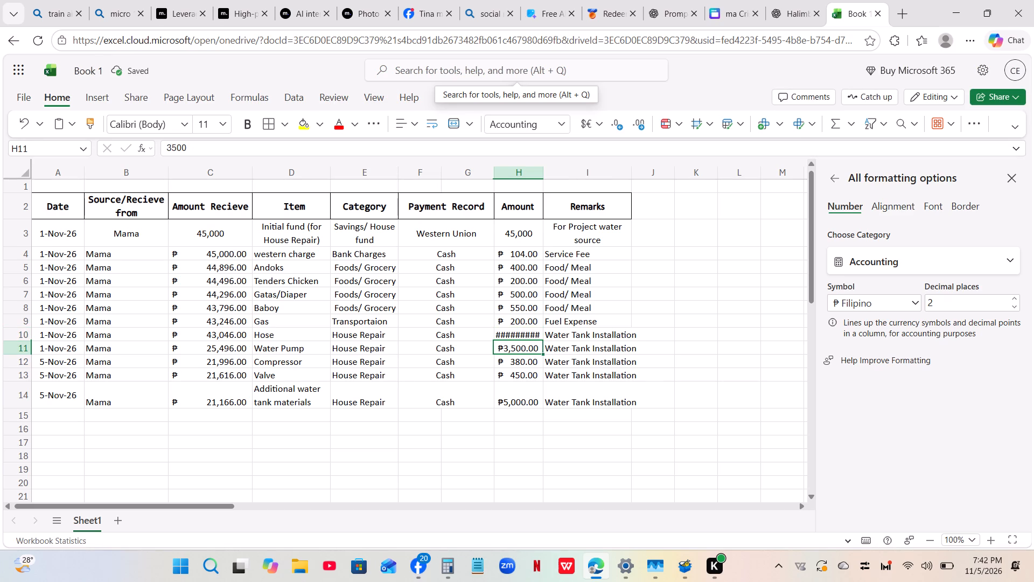
Replace the Water Pump amount in H11 with 17550.
{"action": "left_click", "coordinate": [345, 143]}
{"action": "type", "text": "\\\\"}
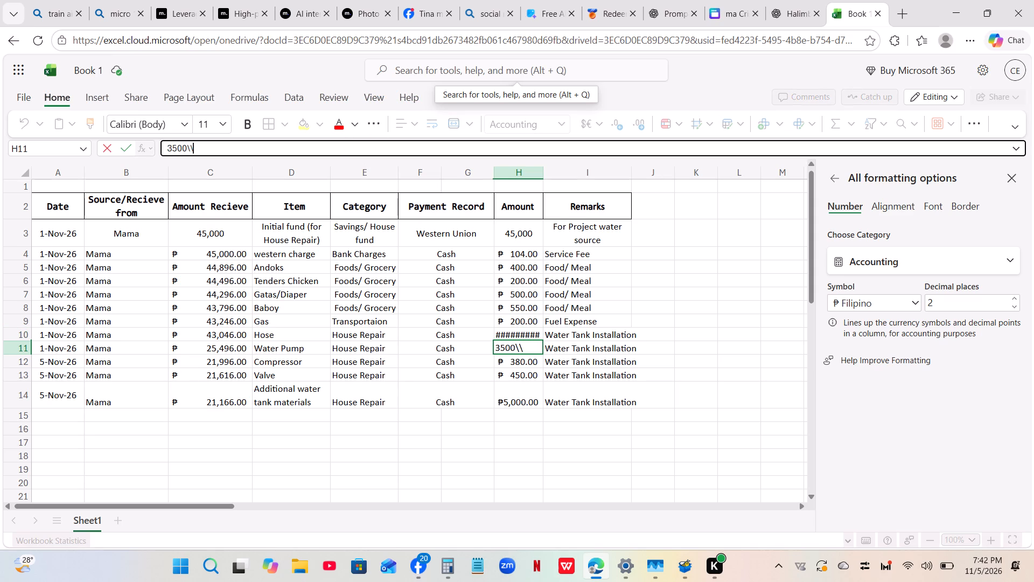
{"action": "key", "text": "BackSpace"}
{"action": "key", "text": "BackSpace"}
{"action": "key", "text": "BackSpace"}
{"action": "key", "text": "BackSpace"}
{"action": "key", "text": "BackSpace"}
{"action": "key", "text": "BackSpace"}
{"action": "key", "text": "BackSpace"}
{"action": "type", "text": "17550"}
{"action": "key", "text": "Return"}
{"action": "key", "text": "Up"}
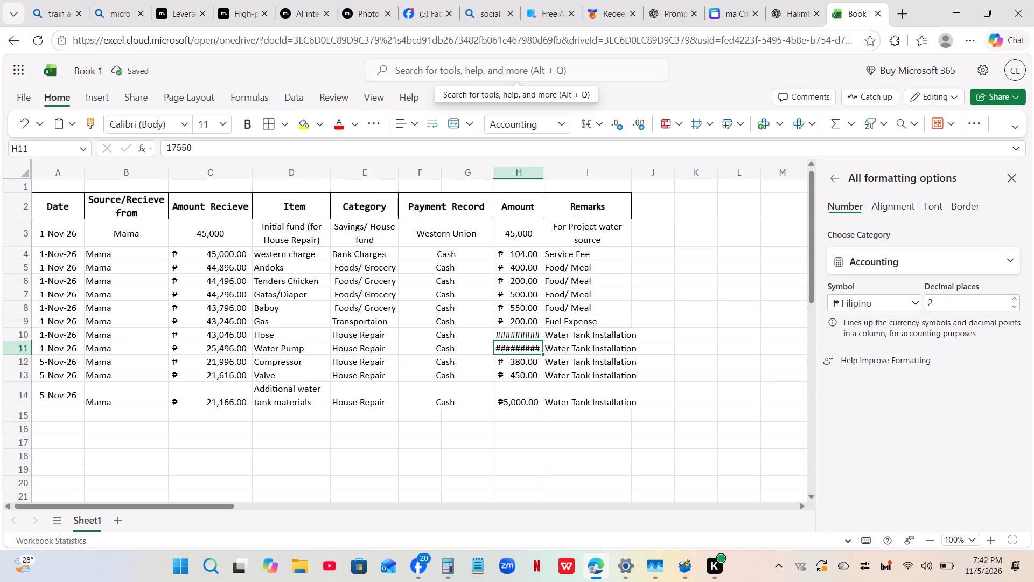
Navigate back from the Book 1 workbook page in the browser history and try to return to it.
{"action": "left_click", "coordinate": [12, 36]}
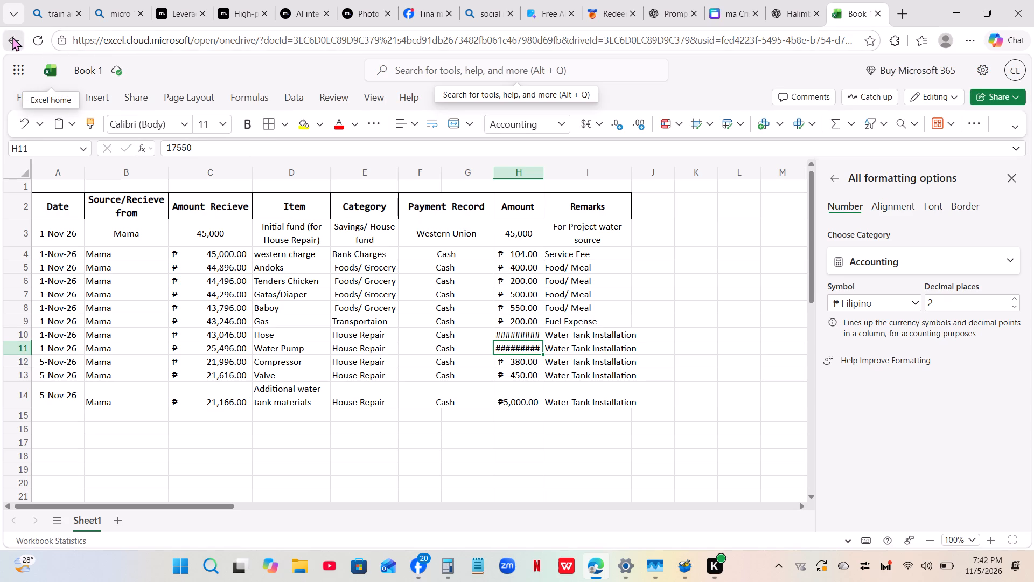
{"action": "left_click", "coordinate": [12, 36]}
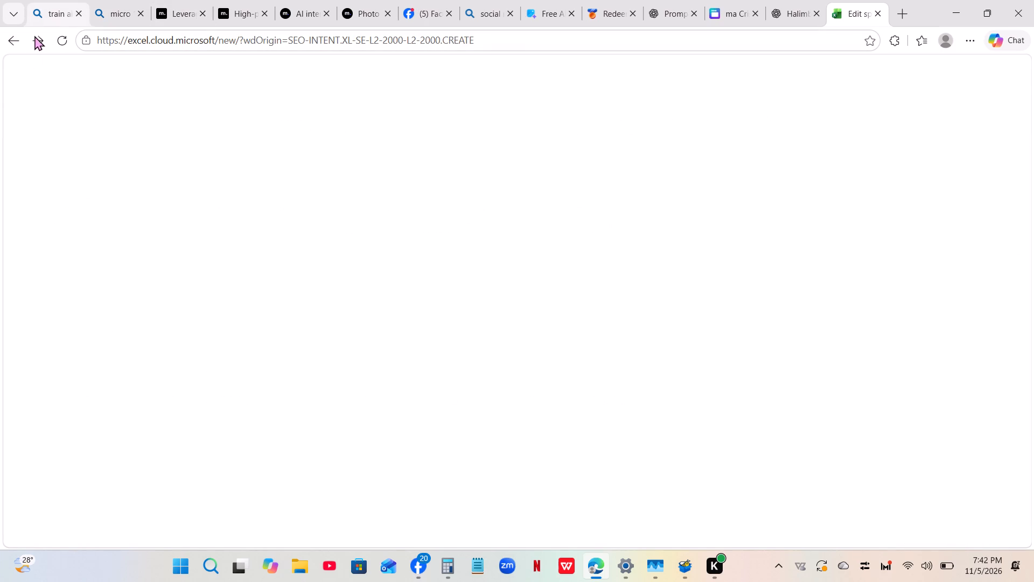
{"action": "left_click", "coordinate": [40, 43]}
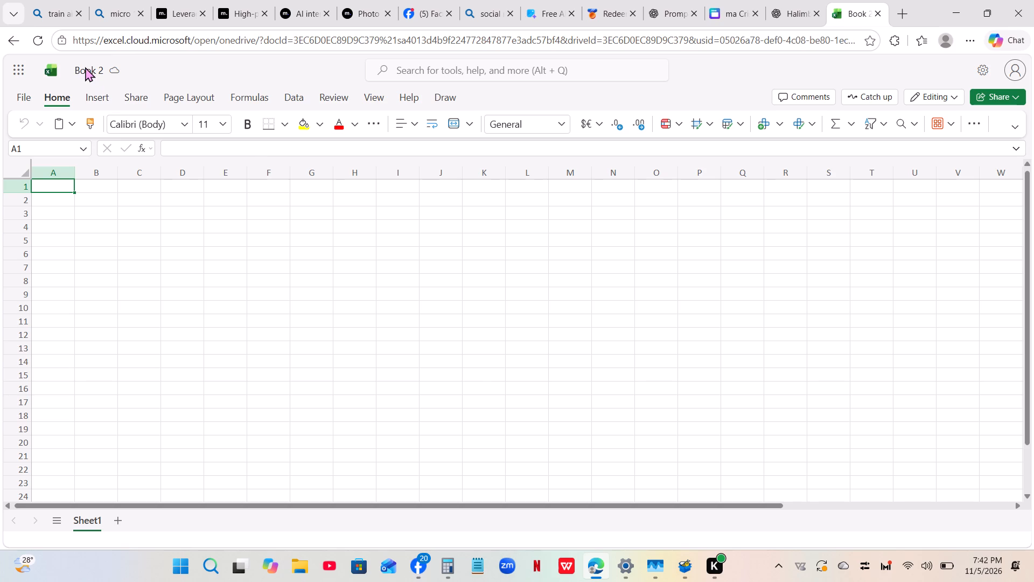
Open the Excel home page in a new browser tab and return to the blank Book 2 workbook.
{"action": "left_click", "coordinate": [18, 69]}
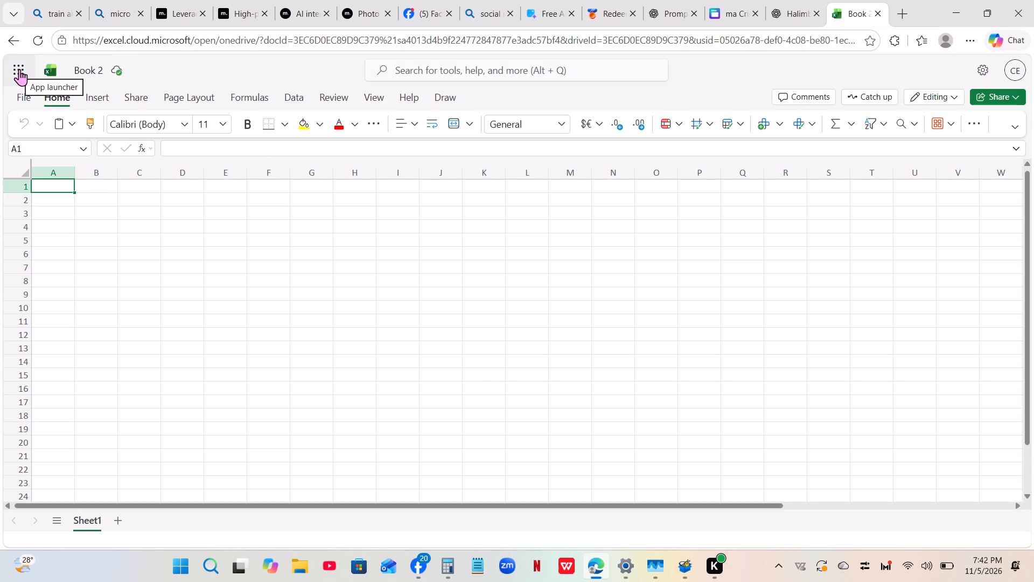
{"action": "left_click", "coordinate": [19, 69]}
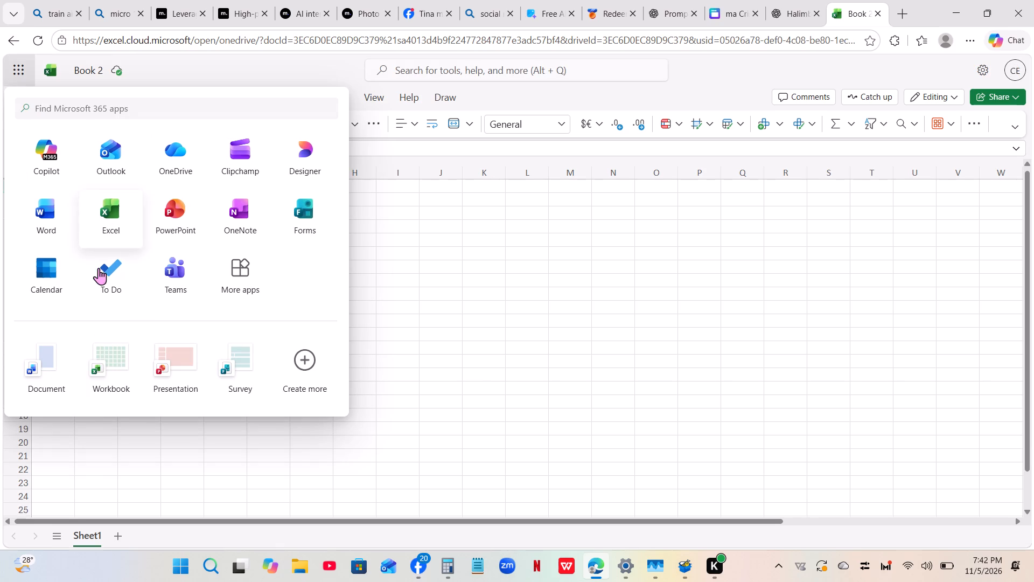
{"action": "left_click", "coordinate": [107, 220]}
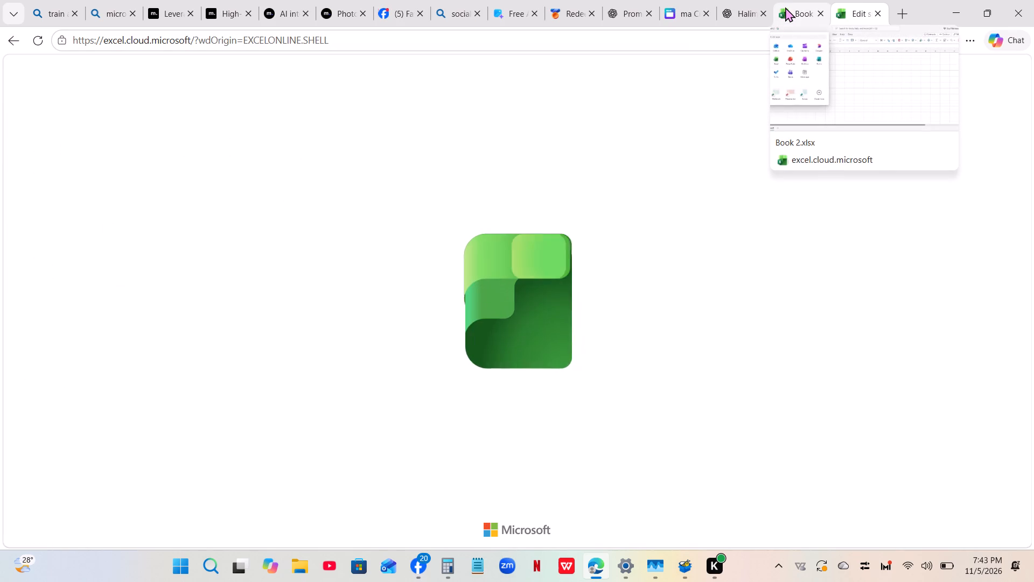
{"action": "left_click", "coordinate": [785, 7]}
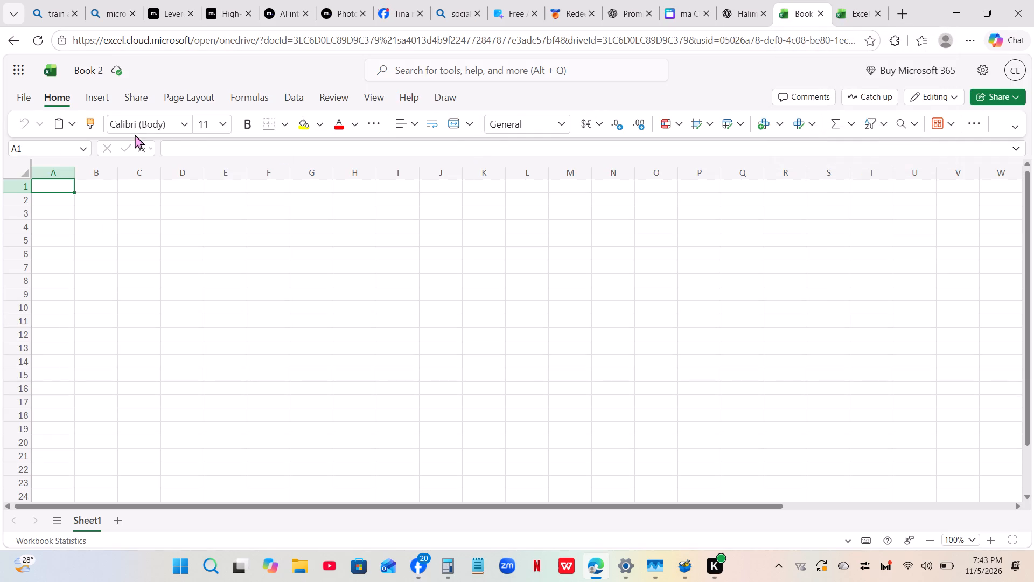
Open the recently used workbook Book 1.xlsx.
{"action": "left_click", "coordinate": [28, 91]}
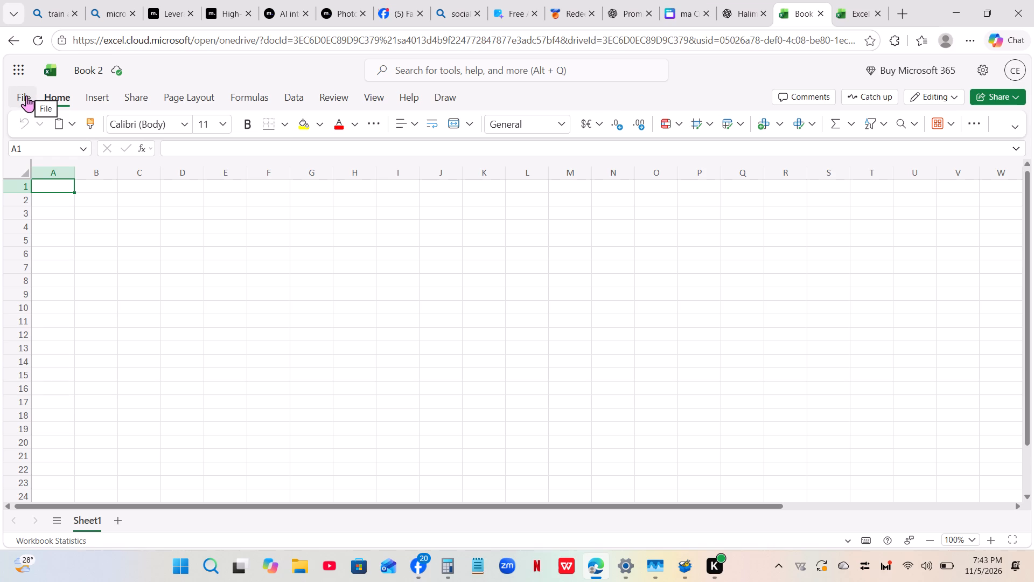
{"action": "left_click", "coordinate": [24, 95]}
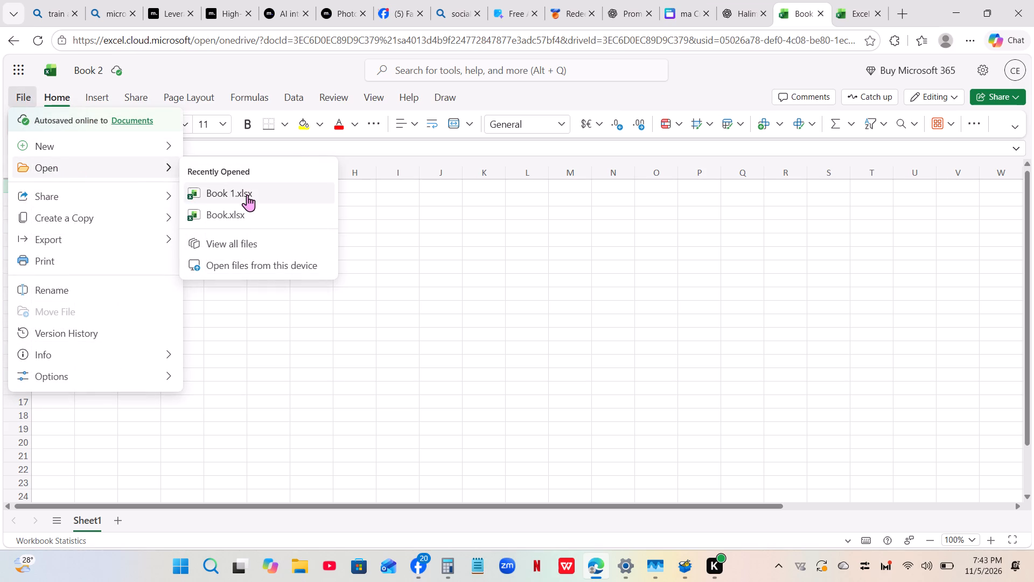
{"action": "left_click", "coordinate": [247, 197]}
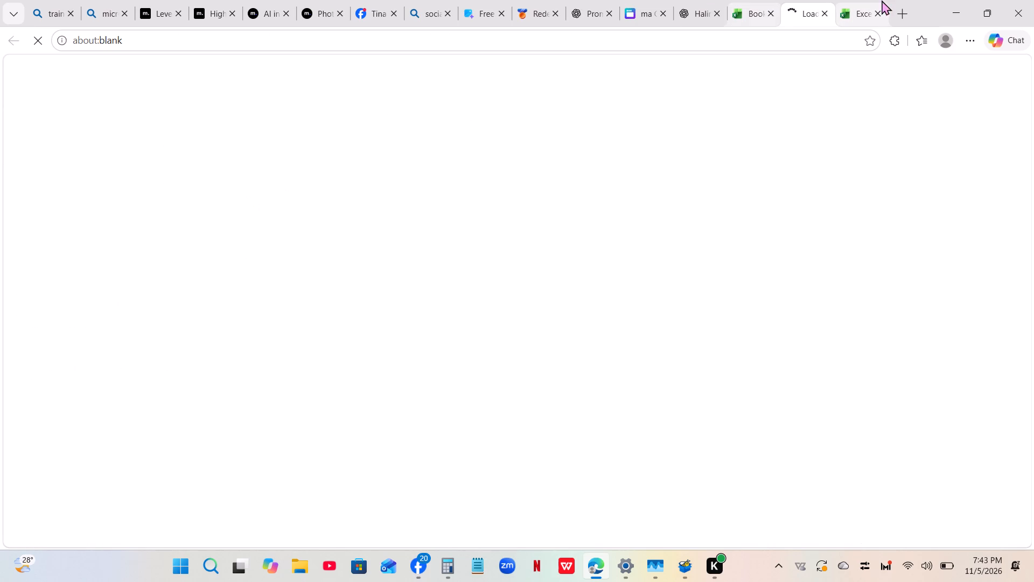
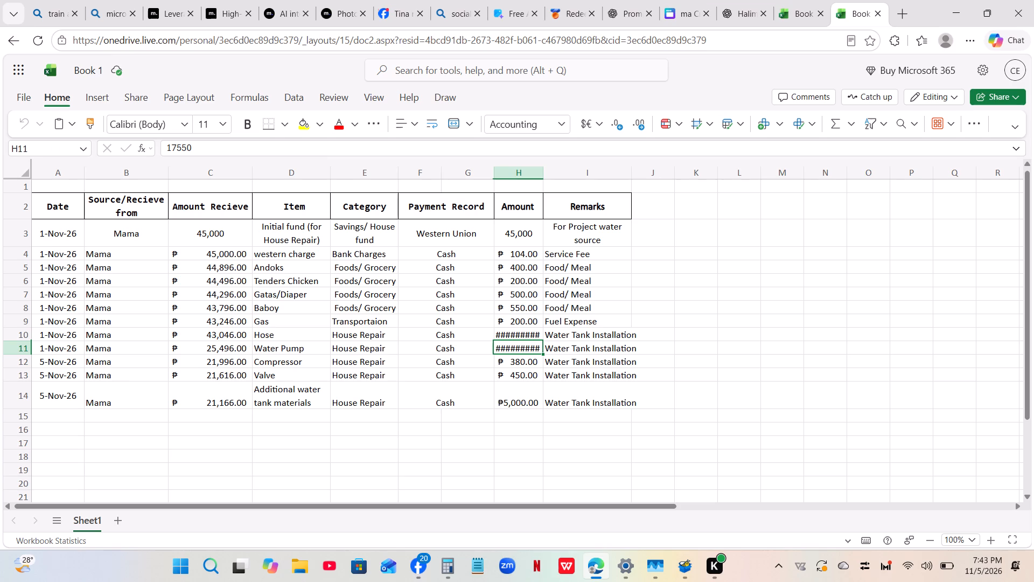
Enter 3500 as the Water Pump amount in cell H11.
{"action": "type", "text": "3500"}
{"action": "key", "text": "Return"}
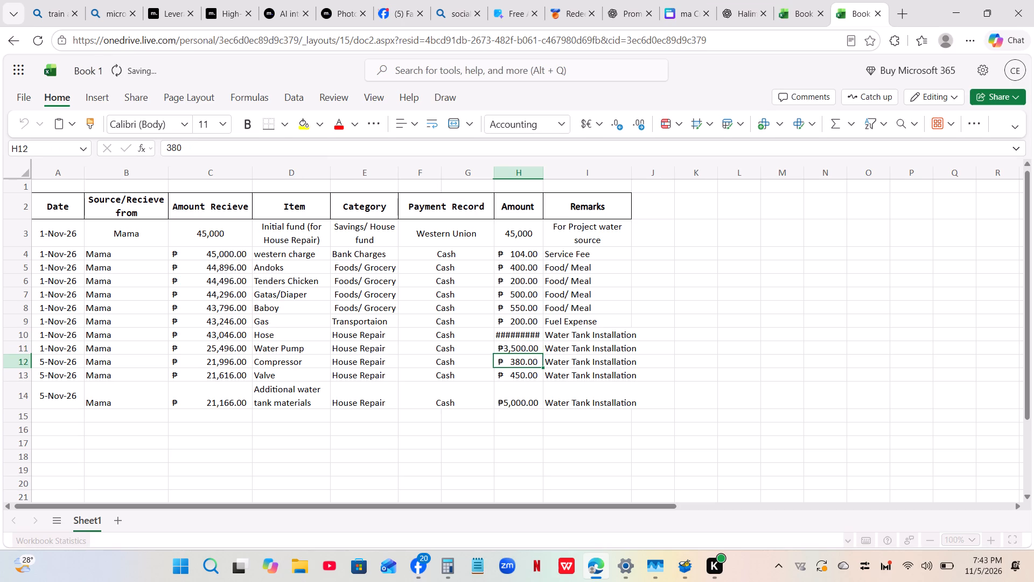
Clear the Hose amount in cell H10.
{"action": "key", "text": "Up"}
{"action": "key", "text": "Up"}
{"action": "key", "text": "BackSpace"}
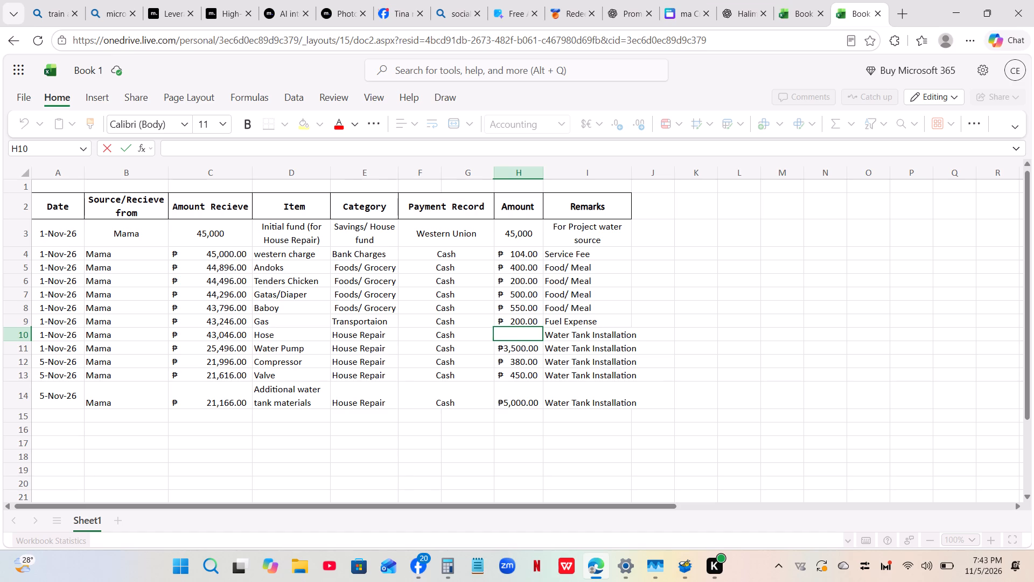
Widen the Amount column H slightly so its five-digit currency values fit.
{"action": "left_click", "coordinate": [530, 173]}
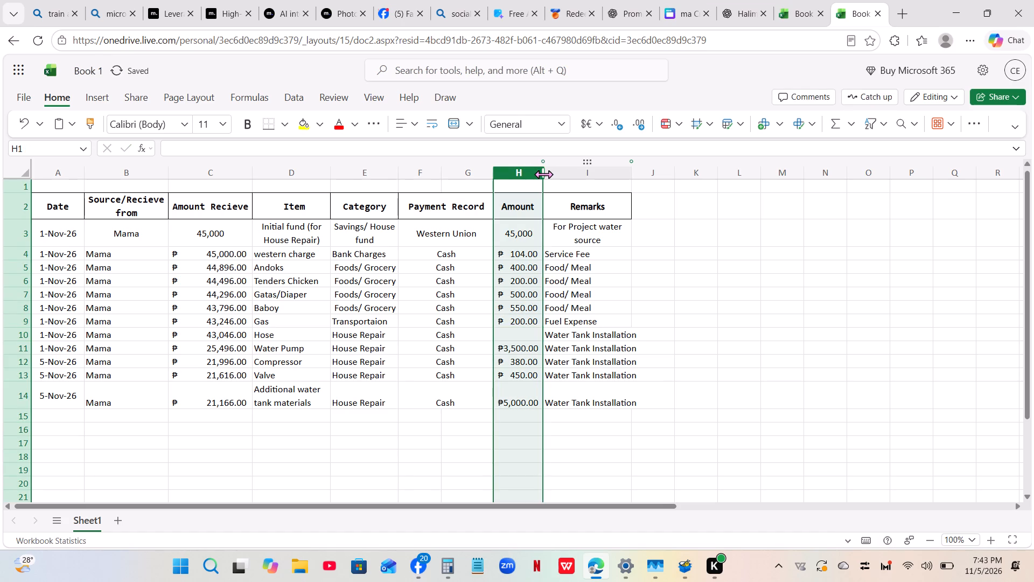
{"action": "left_click_drag", "start_coordinate": [544, 174], "coordinate": [558, 174]}
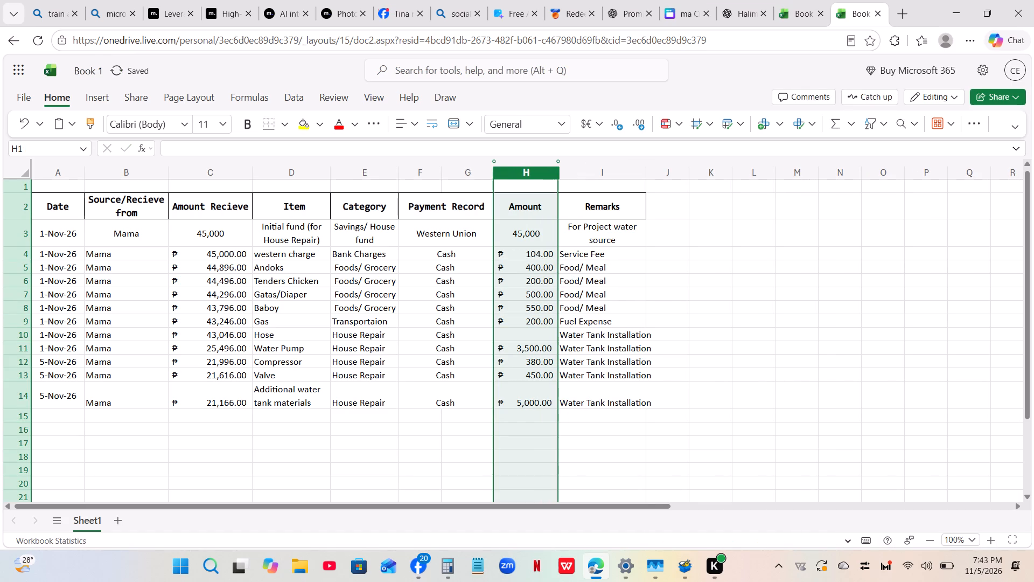
Enter 17,550 as the Hose amount in cell H10.
{"action": "left_click", "coordinate": [535, 339]}
{"action": "type", "text": "17"}
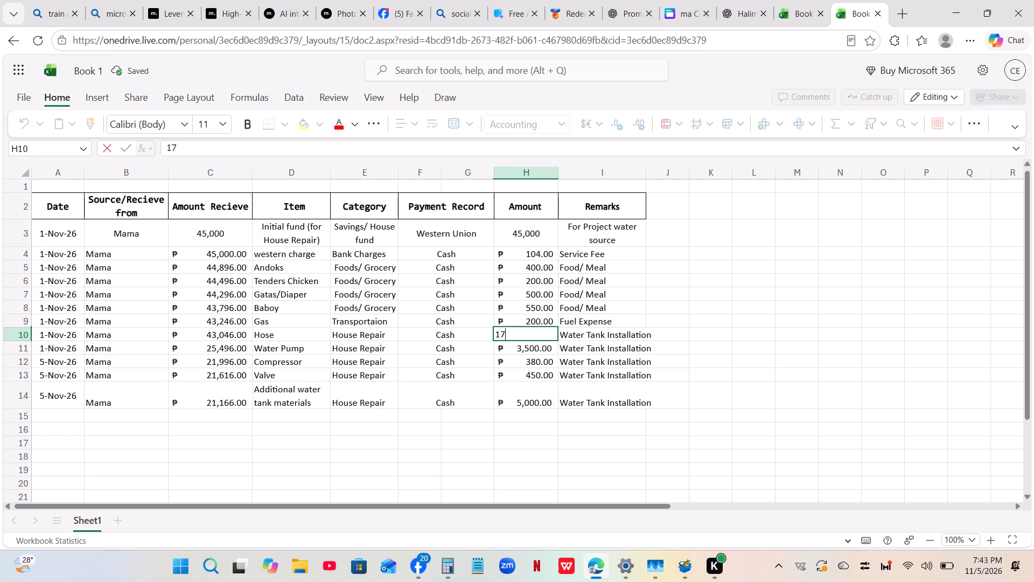
{"action": "type", "text": ",550"}
{"action": "key", "text": "Return"}
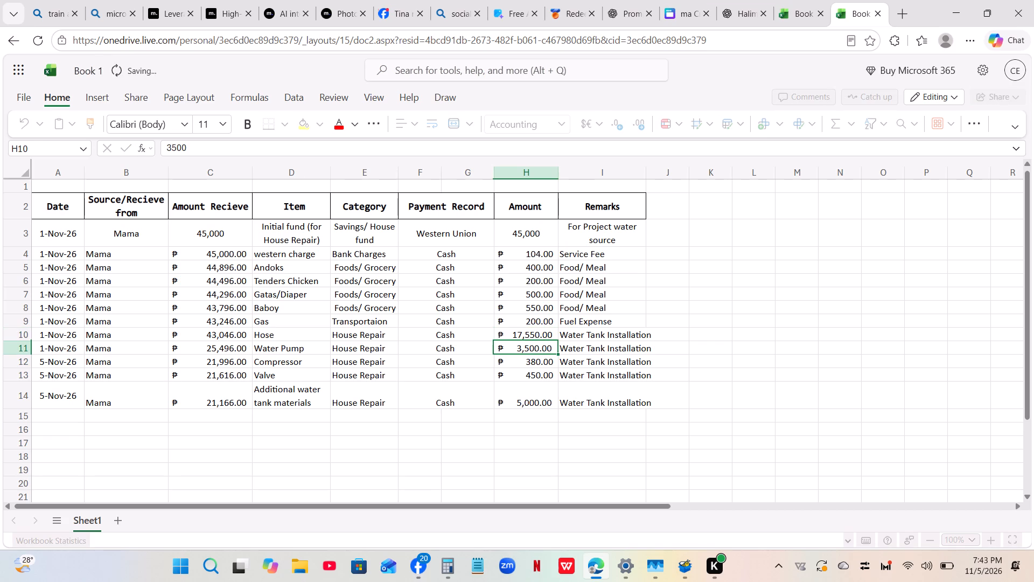
Review the Amount and Remarks entries from the Gas row down to the end of the table.
{"action": "key", "text": "Up"}
{"action": "key", "text": "Up"}
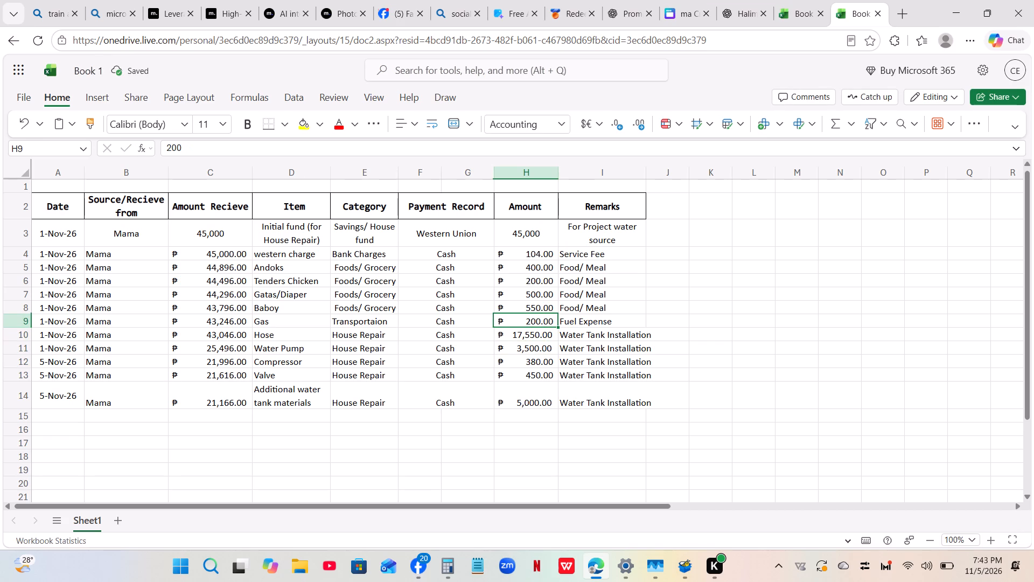
{"action": "key", "text": "Down"}
{"action": "key", "text": "Down"}
{"action": "key", "text": "Down"}
{"action": "key", "text": "Down"}
{"action": "key", "text": "Down"}
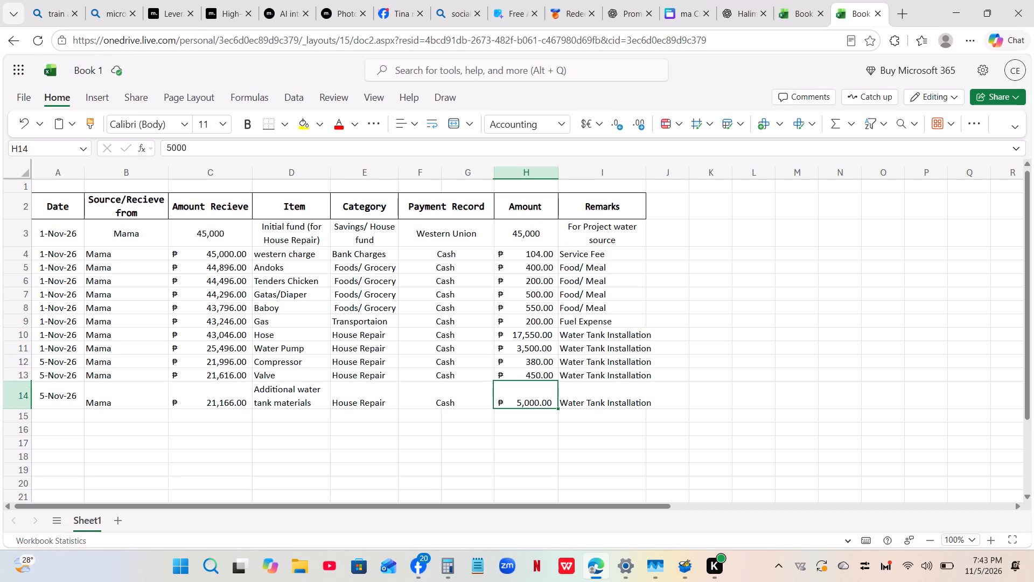
{"action": "key", "text": "Up"}
{"action": "key", "text": "Up"}
{"action": "key", "text": "Up"}
{"action": "key", "text": "Right"}
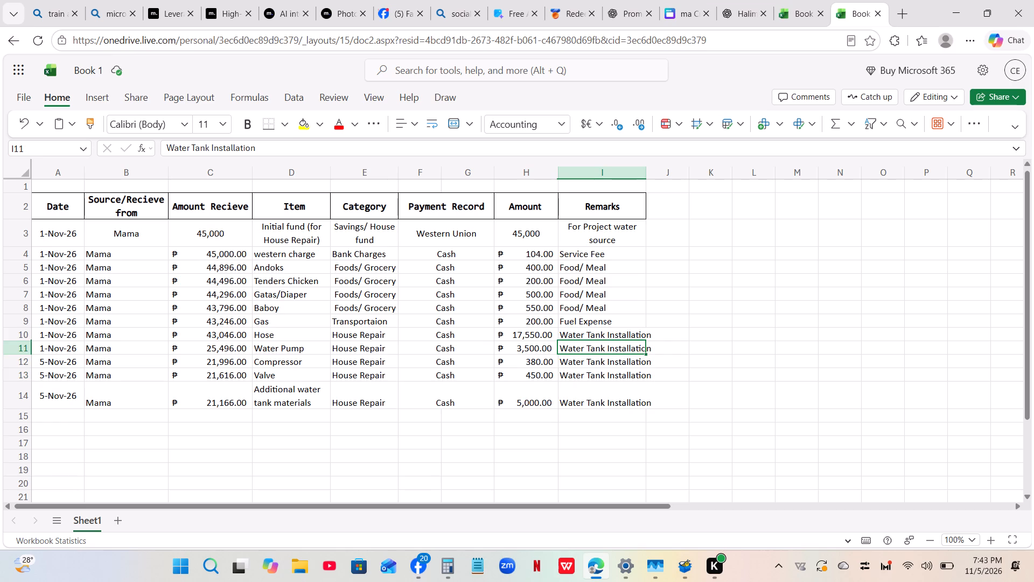
{"action": "key", "text": "Down"}
{"action": "key", "text": "Down"}
{"action": "key", "text": "Down"}
{"action": "key", "text": "Down"}
Center the Source/Recieve from entries in B4:B14 horizontally and middle-align them vertically.
{"action": "key", "text": "Left"}
{"action": "key", "text": "Left"}
{"action": "key", "text": "Left"}
{"action": "key", "text": "Left"}
{"action": "key", "text": "Left"}
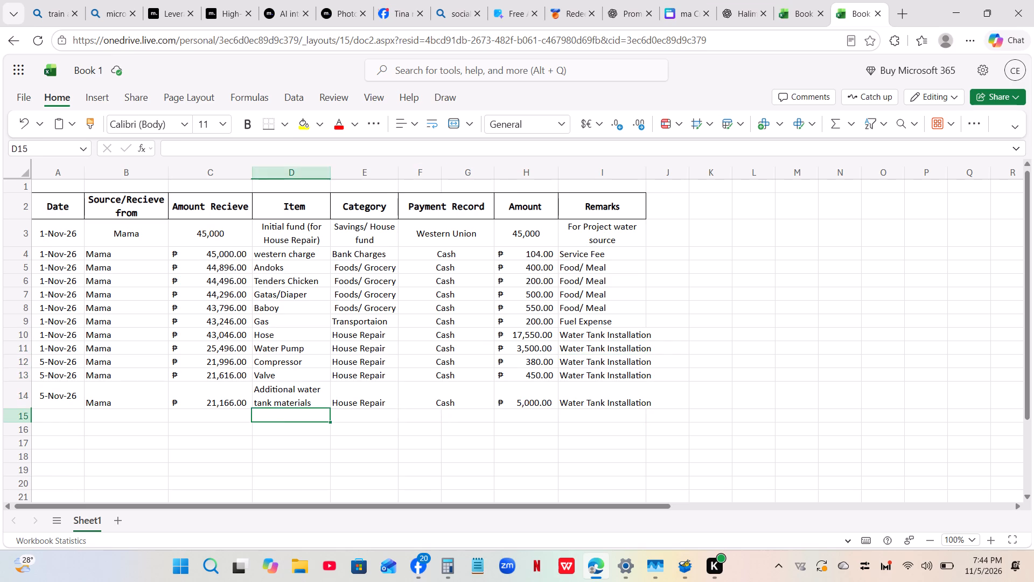
{"action": "key", "text": "Left"}
{"action": "key", "text": "Left"}
{"action": "key", "text": "Left"}
{"action": "key", "text": "Up"}
{"action": "key", "text": "Up"}
{"action": "key", "text": "Up"}
{"action": "key", "text": "Up"}
{"action": "key", "text": "Up"}
{"action": "key", "text": "Up"}
{"action": "key", "text": "Up"}
{"action": "key", "text": "Up"}
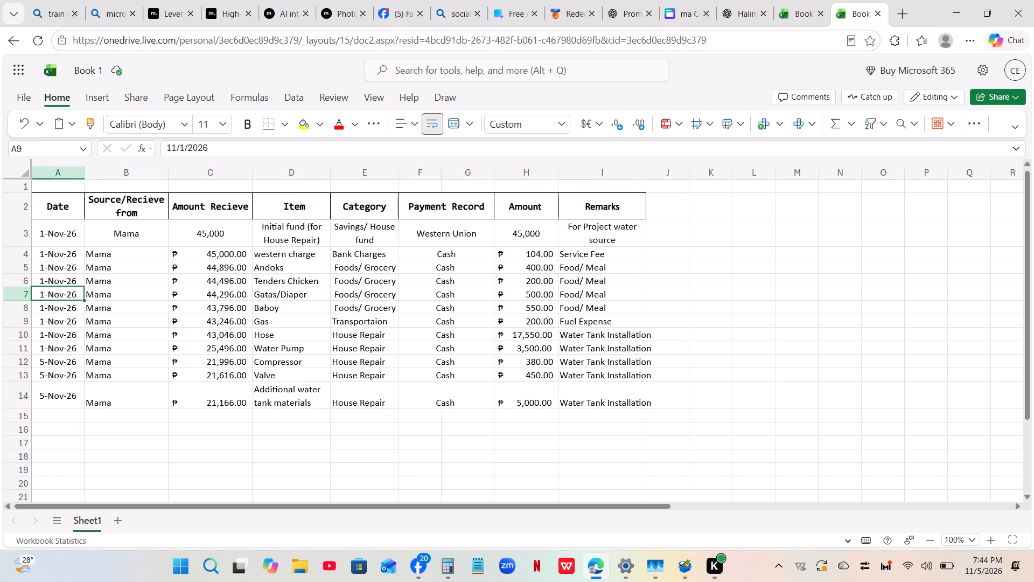
{"action": "key", "text": "Up"}
{"action": "key", "text": "Up"}
{"action": "key", "text": "Up"}
{"action": "key", "text": "Right"}
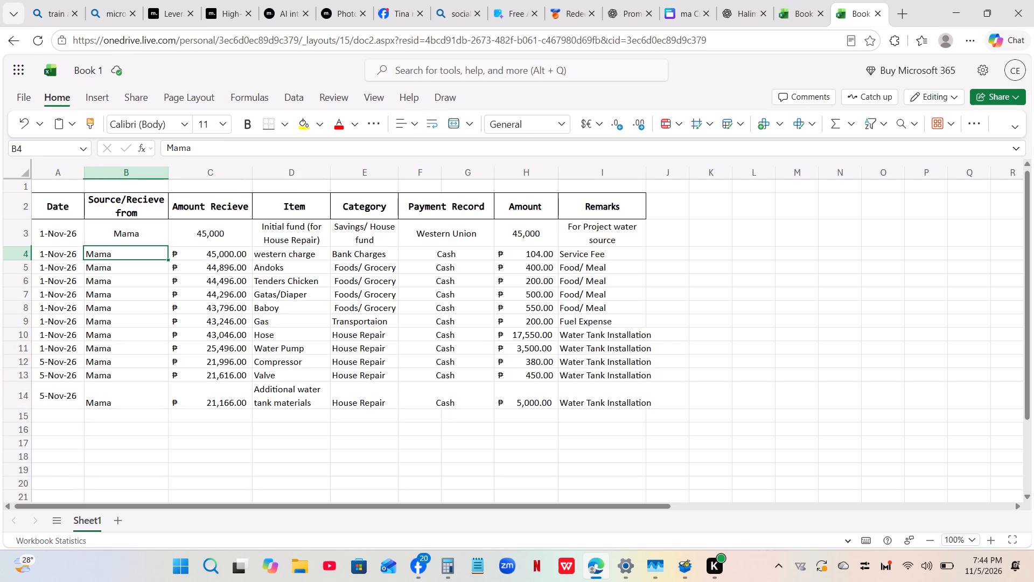
{"action": "key", "text": "ctrl+shift+Down"}
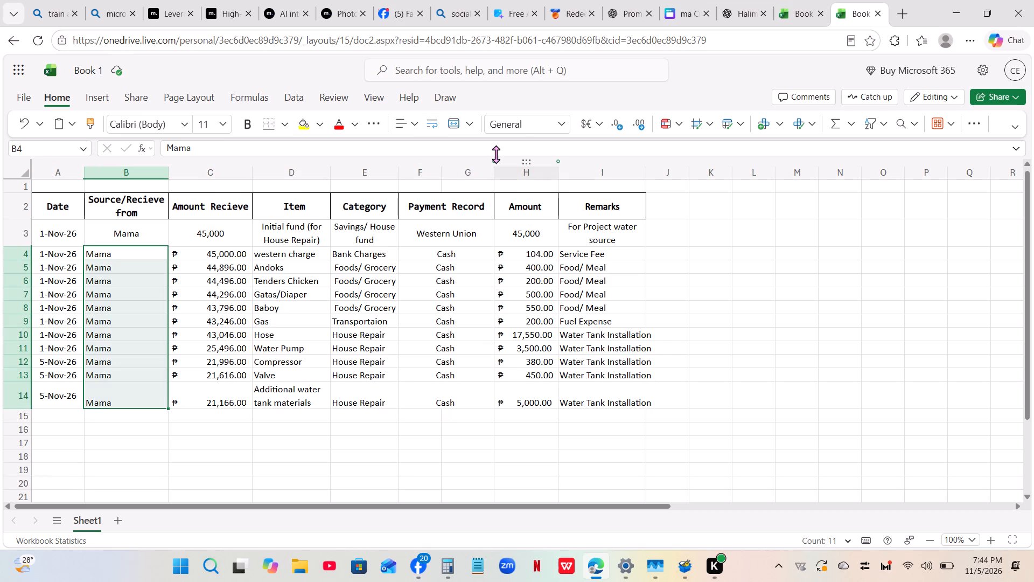
{"action": "left_click", "coordinate": [405, 117]}
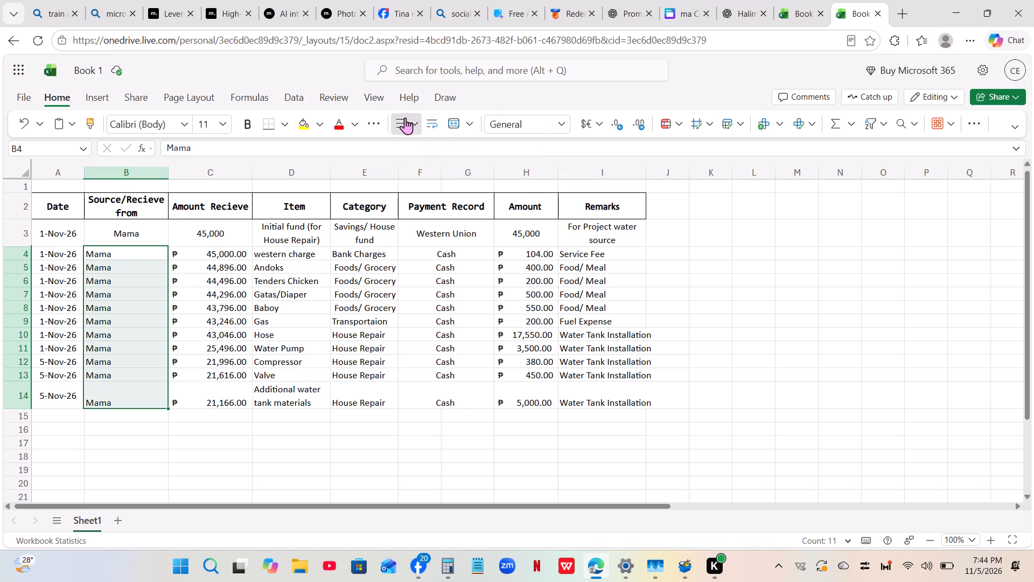
{"action": "left_click", "coordinate": [441, 169]}
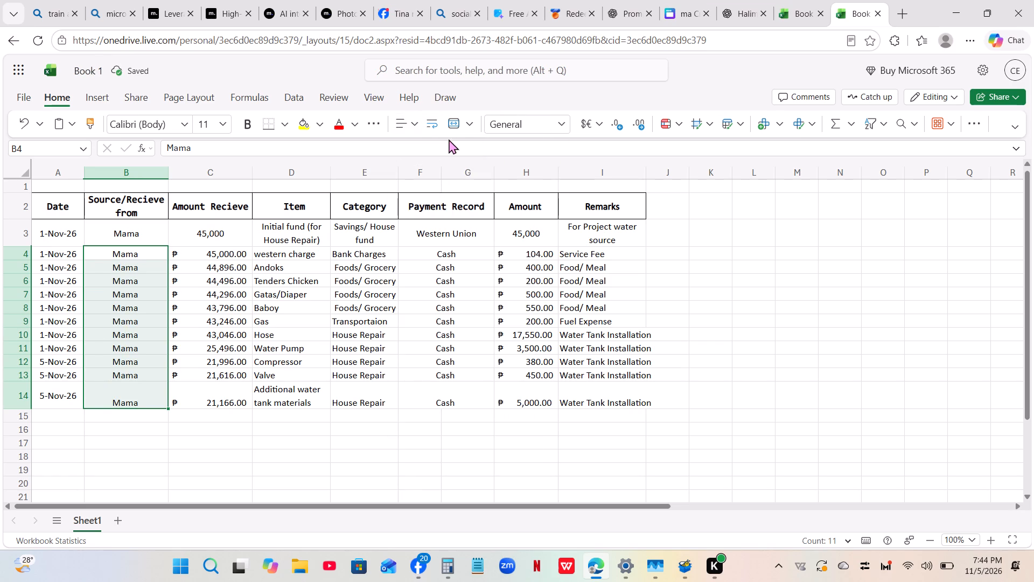
{"action": "left_click", "coordinate": [408, 122]}
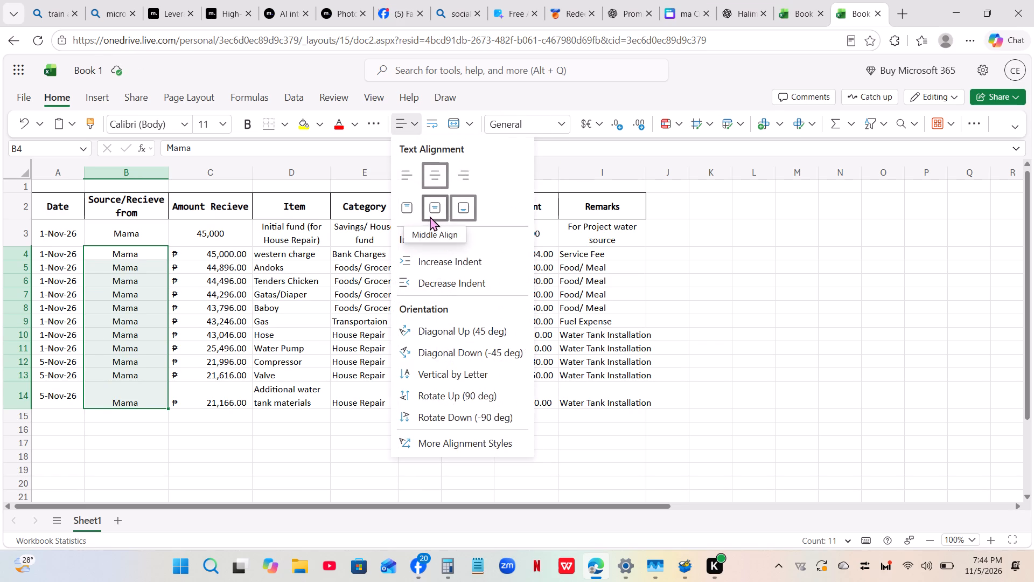
{"action": "left_click", "coordinate": [431, 211]}
{"action": "left_click", "coordinate": [223, 385]}
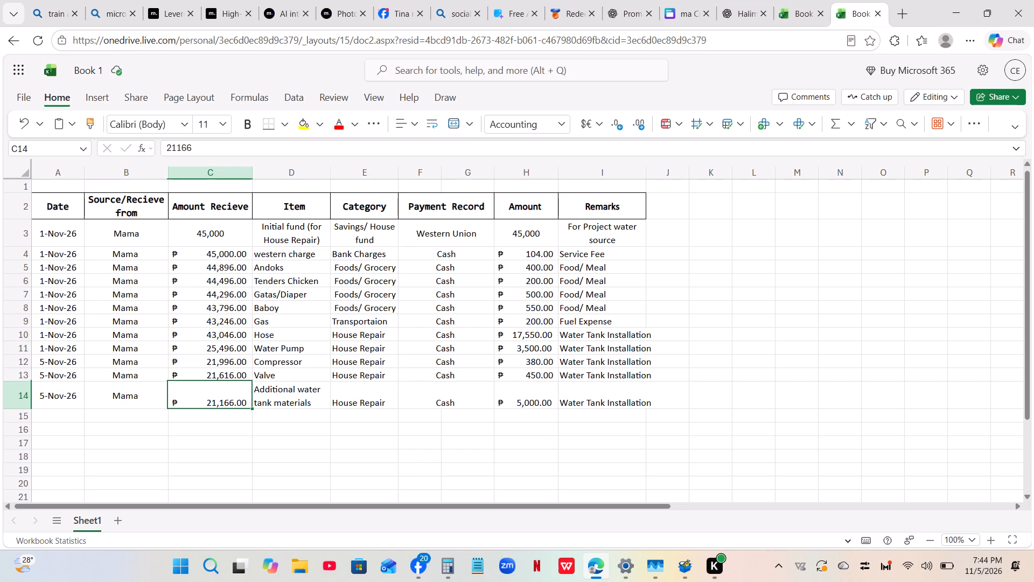
Change the font of all table entries below the header row, A3:I14, to Batang.
{"action": "left_click", "coordinate": [60, 251]}
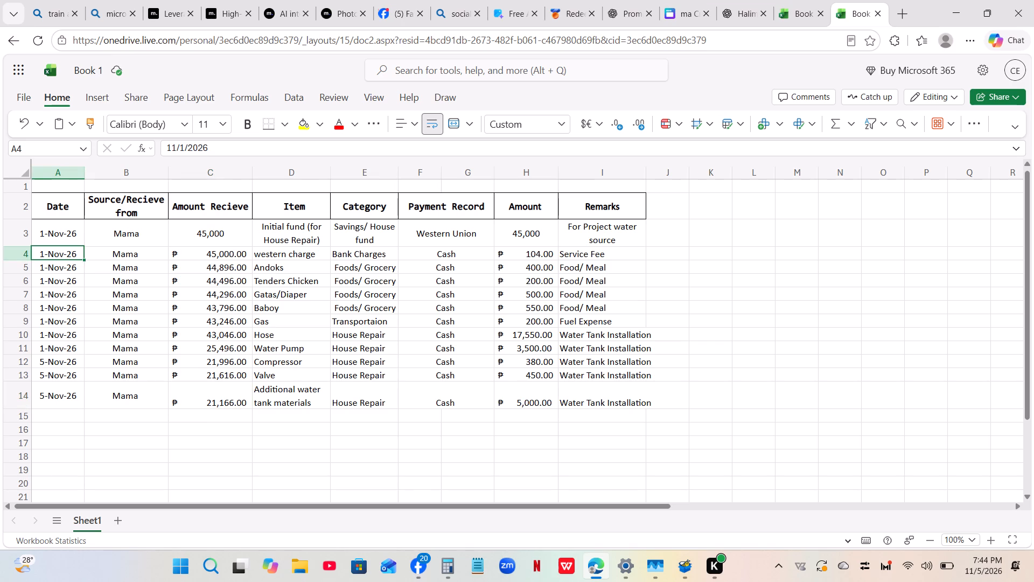
{"action": "key", "text": "Up"}
{"action": "key", "text": "ctrl+shift+Right"}
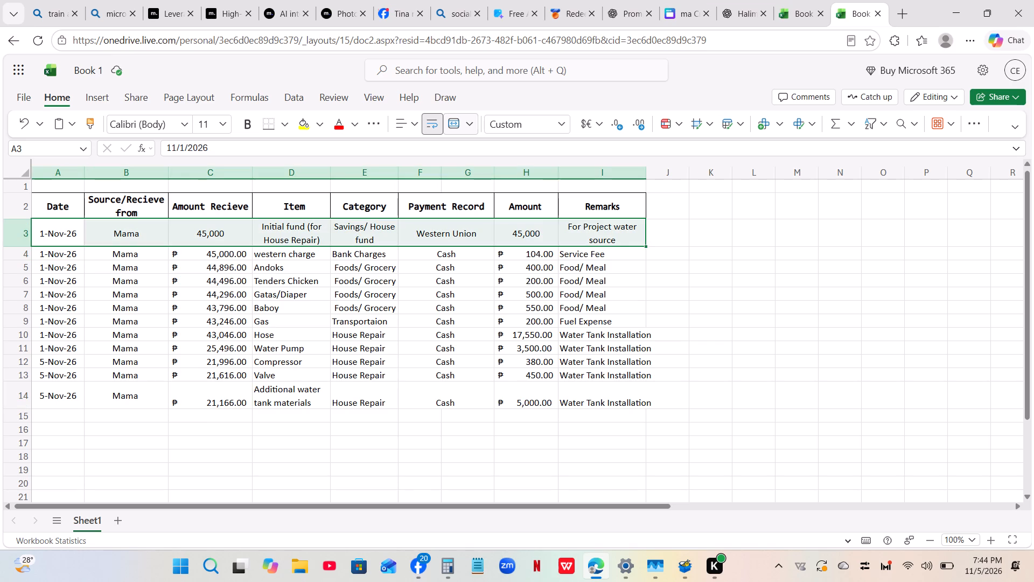
{"action": "key", "text": "ctrl+shift+Down"}
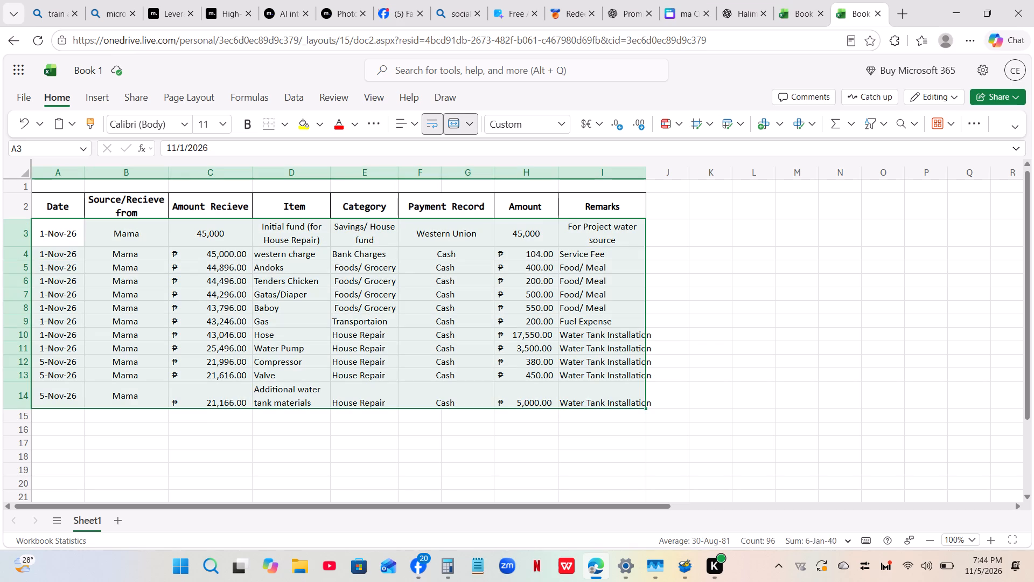
{"action": "left_click", "coordinate": [186, 124]}
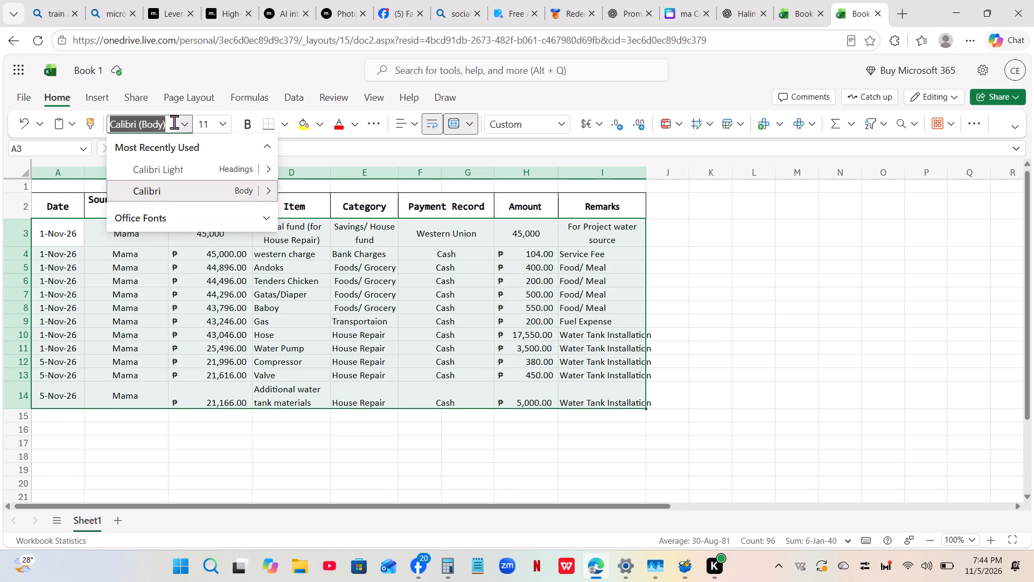
{"action": "left_click", "coordinate": [184, 123]}
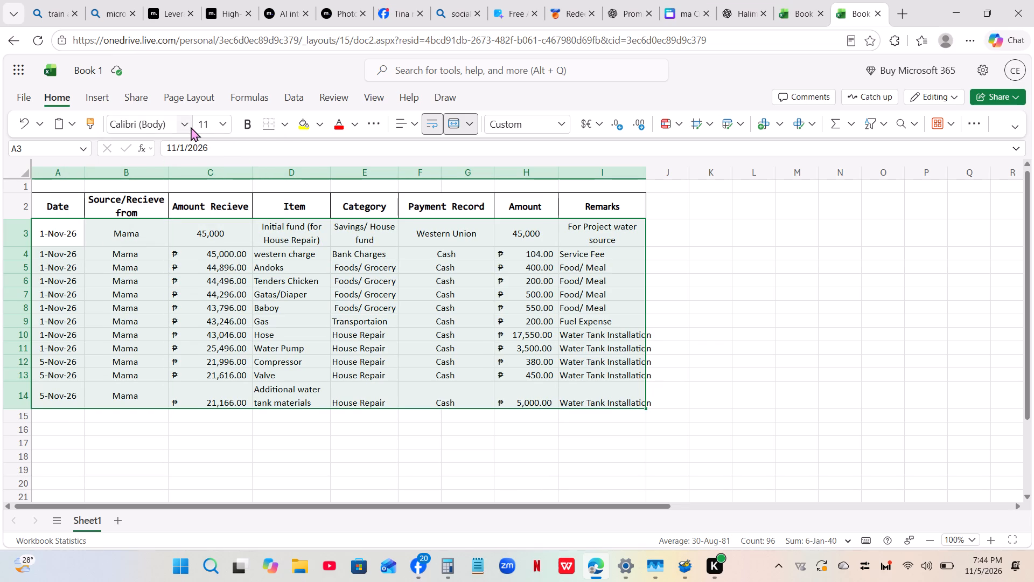
{"action": "left_click", "coordinate": [183, 125]}
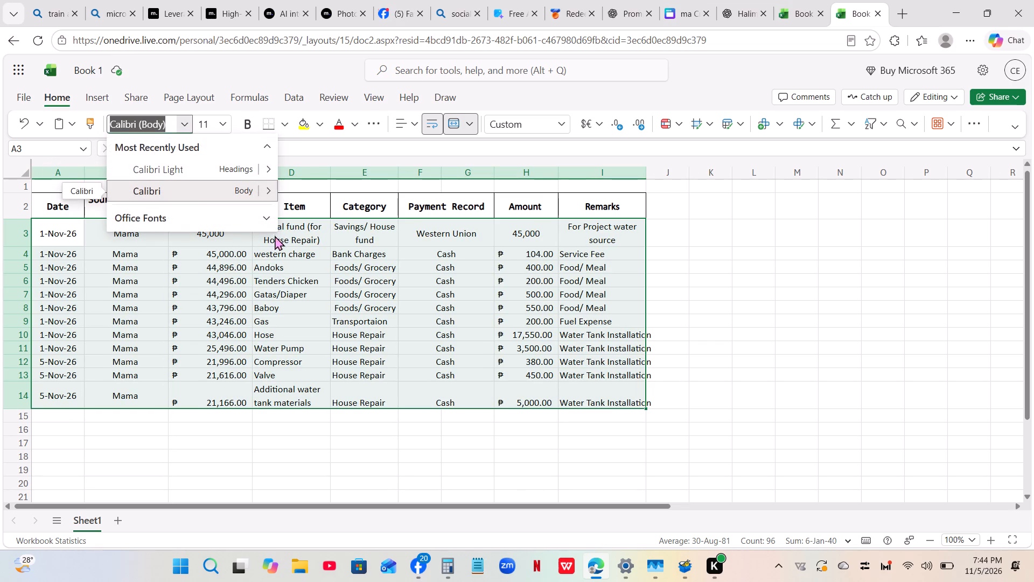
{"action": "left_click", "coordinate": [267, 220]}
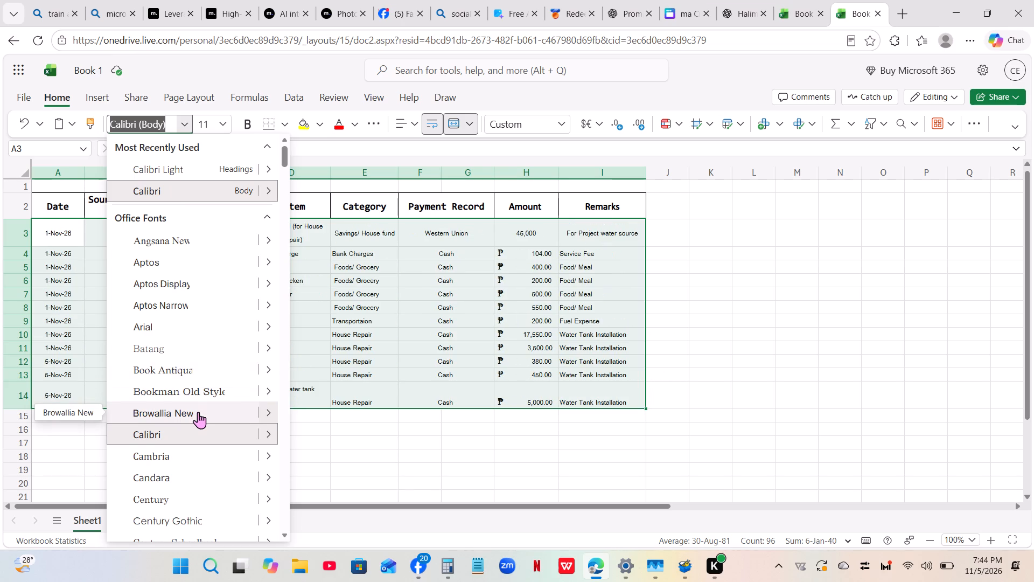
{"action": "left_click", "coordinate": [188, 350]}
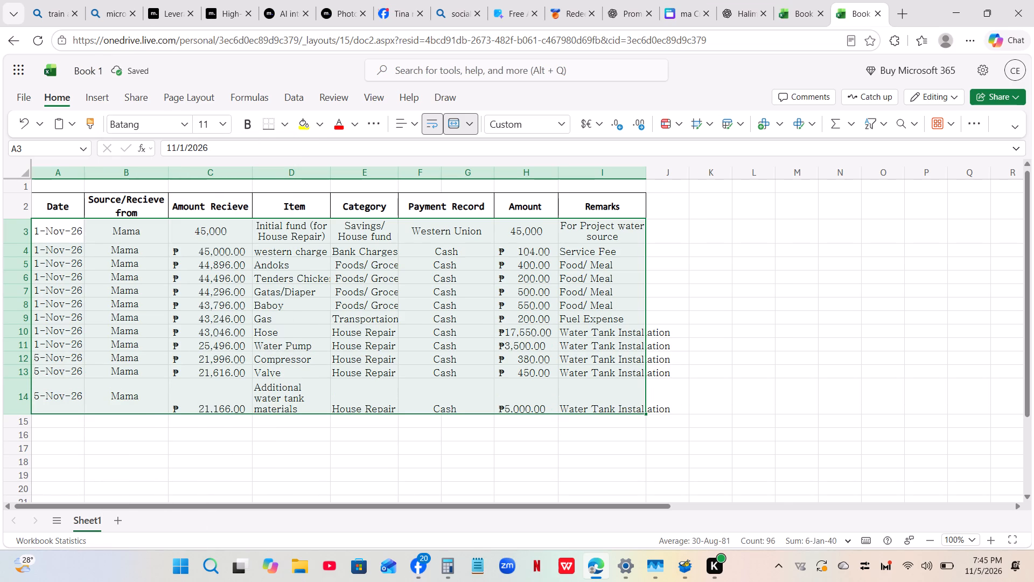
{"action": "left_click", "coordinate": [619, 335]}
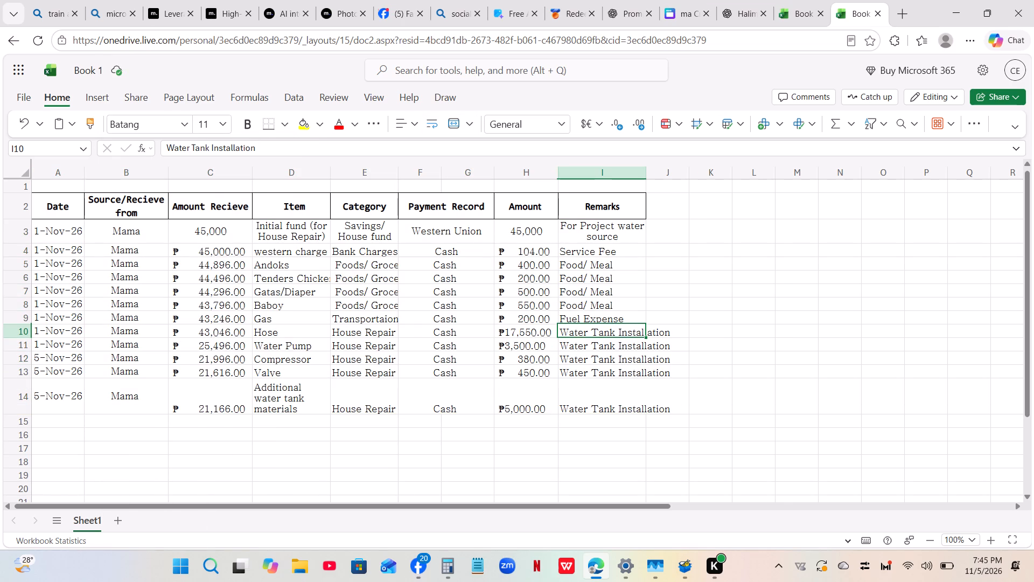
Apply center and middle alignment to the Amount Recieve values in C4:C14.
{"action": "left_click", "coordinate": [185, 254]}
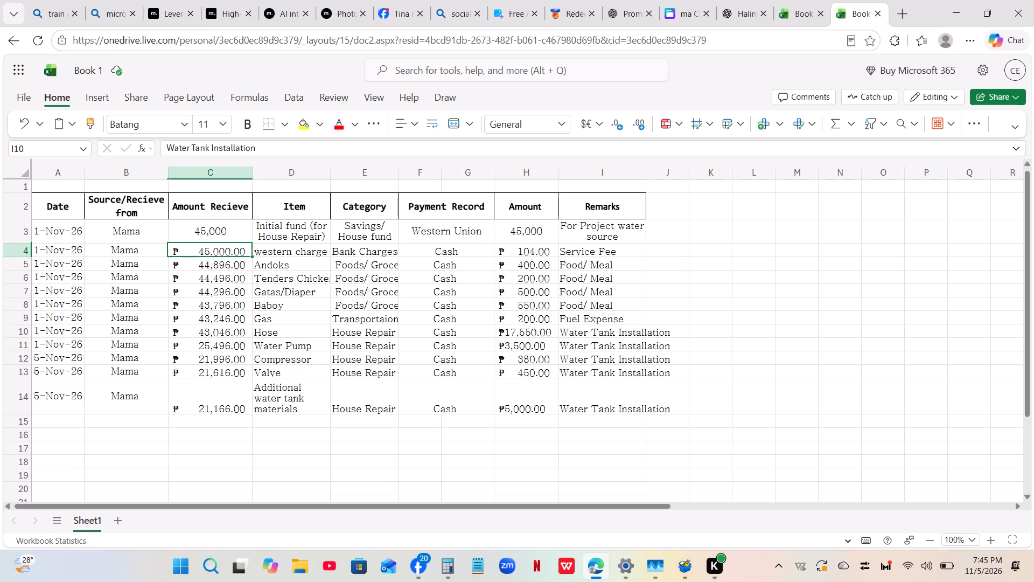
{"action": "key", "text": "ctrl+shift+Down"}
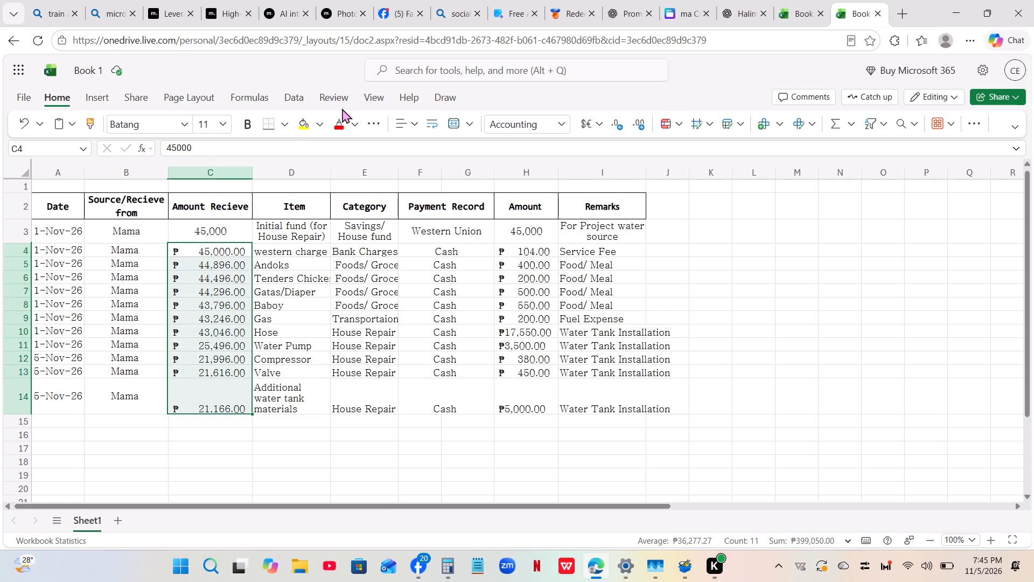
{"action": "left_click", "coordinate": [416, 120]}
{"action": "left_click", "coordinate": [437, 185]}
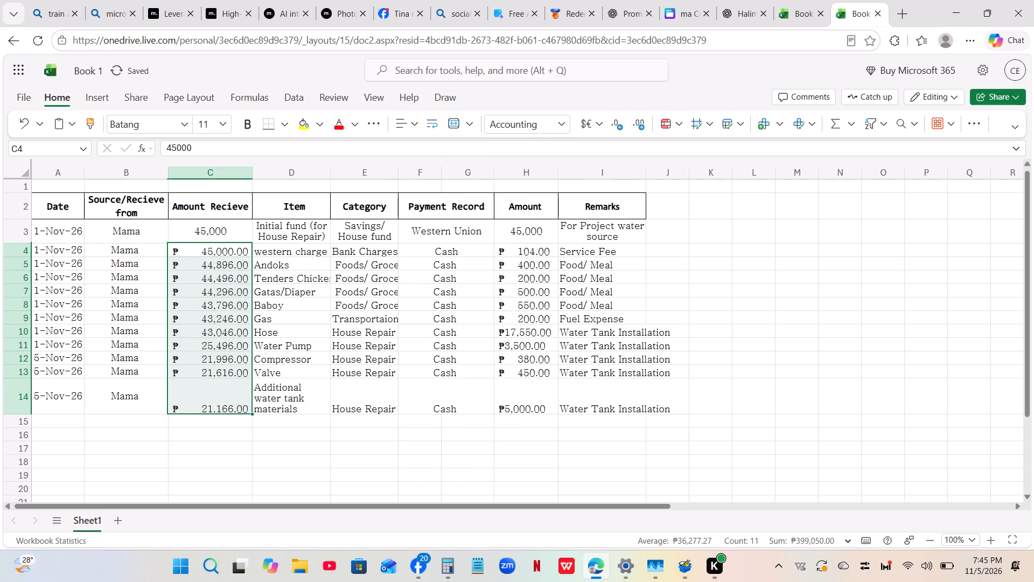
{"action": "left_click", "coordinate": [411, 126]}
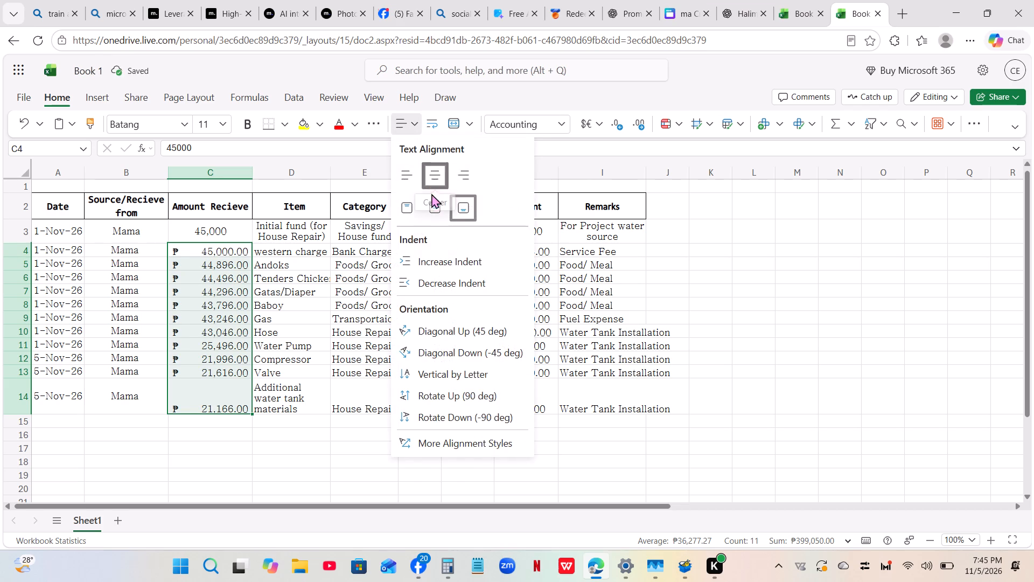
{"action": "left_click", "coordinate": [435, 218]}
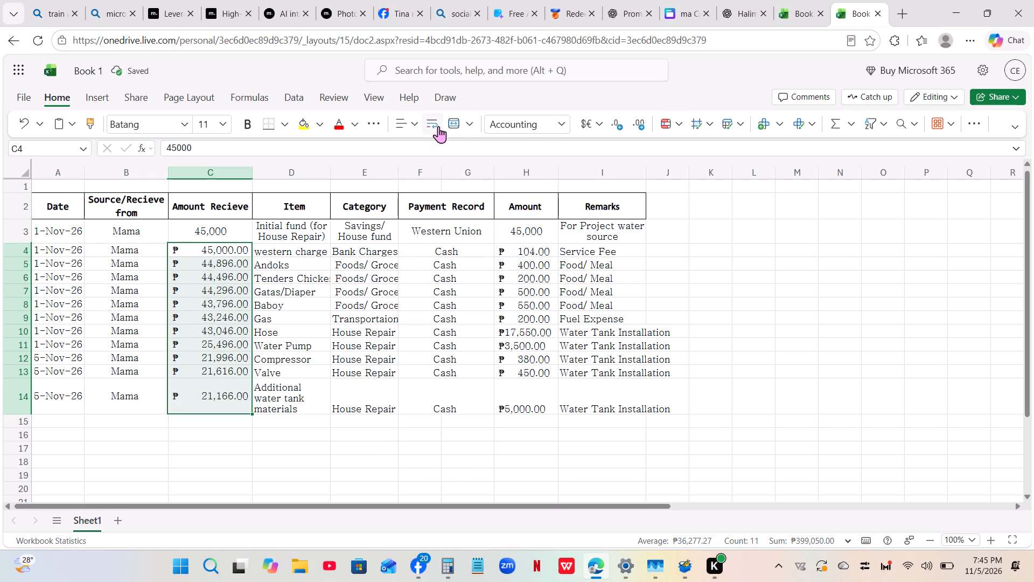
{"action": "left_click", "coordinate": [415, 118]}
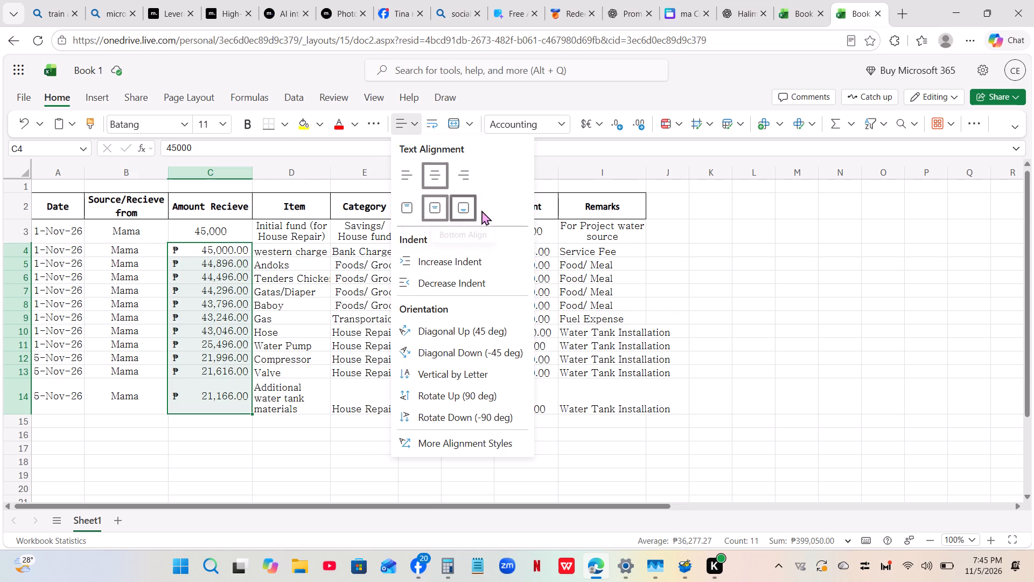
{"action": "left_click", "coordinate": [269, 253]}
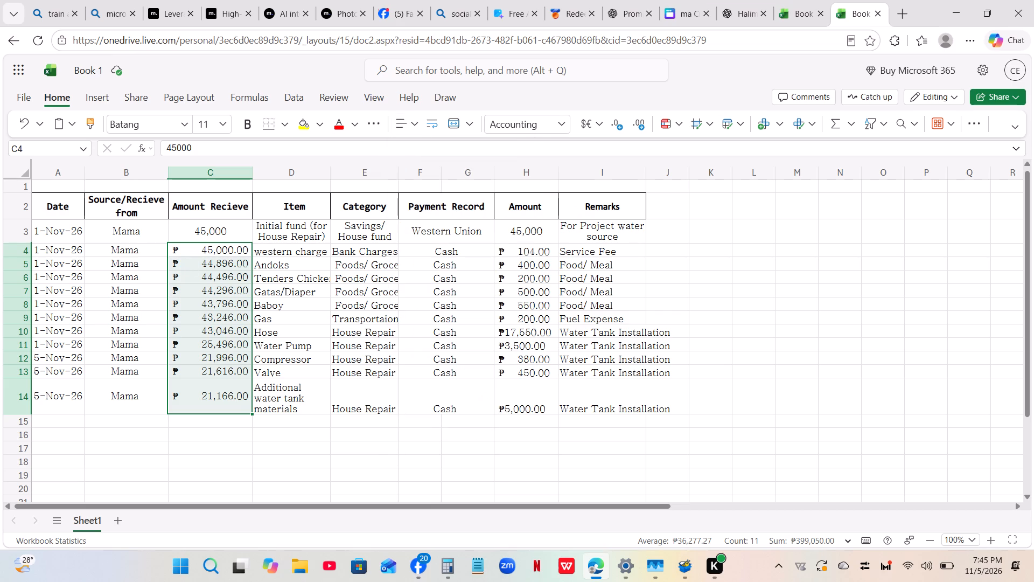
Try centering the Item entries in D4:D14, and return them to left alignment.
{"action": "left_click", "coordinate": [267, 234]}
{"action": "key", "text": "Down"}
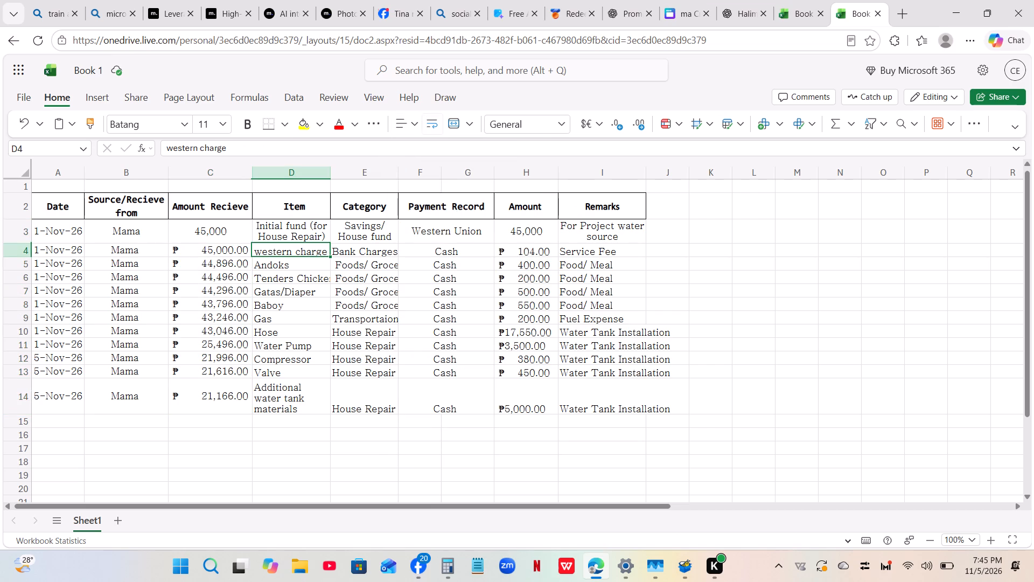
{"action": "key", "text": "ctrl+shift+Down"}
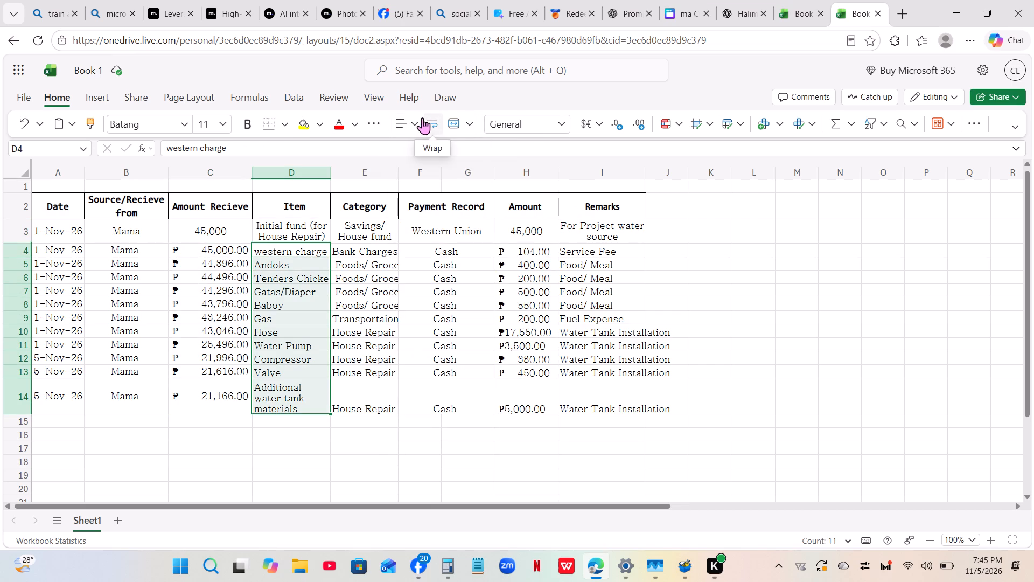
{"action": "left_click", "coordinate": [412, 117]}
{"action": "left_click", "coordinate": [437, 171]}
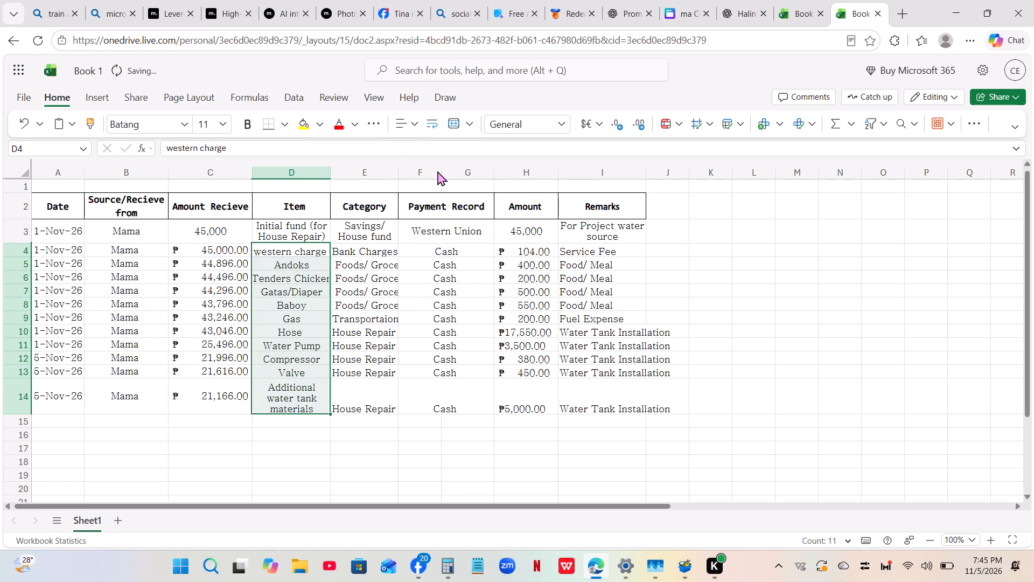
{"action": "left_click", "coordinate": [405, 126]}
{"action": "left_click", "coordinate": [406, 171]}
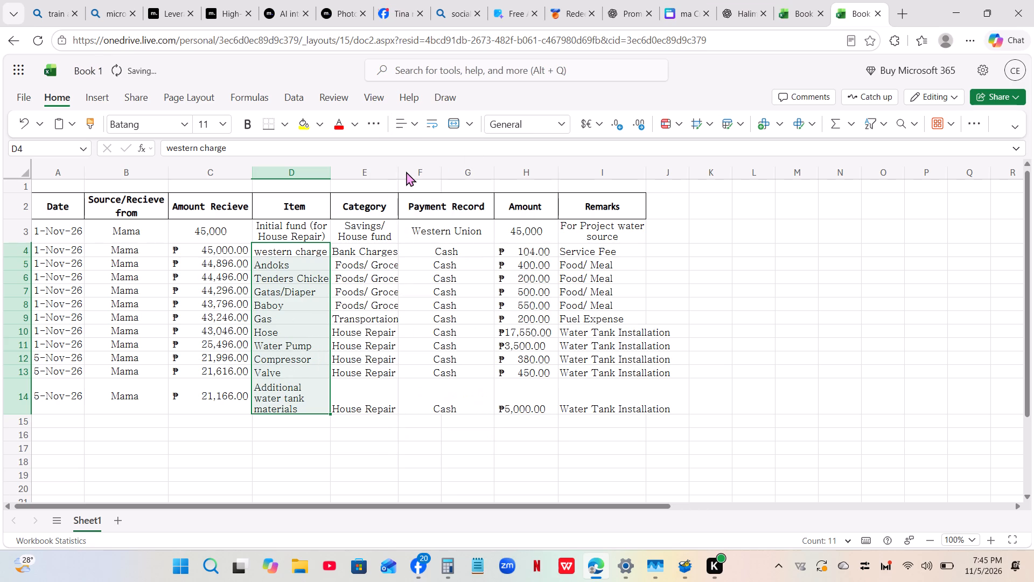
Widen the Category column so the Foods/ Grocery entries fit in full.
{"action": "left_click", "coordinate": [366, 271]}
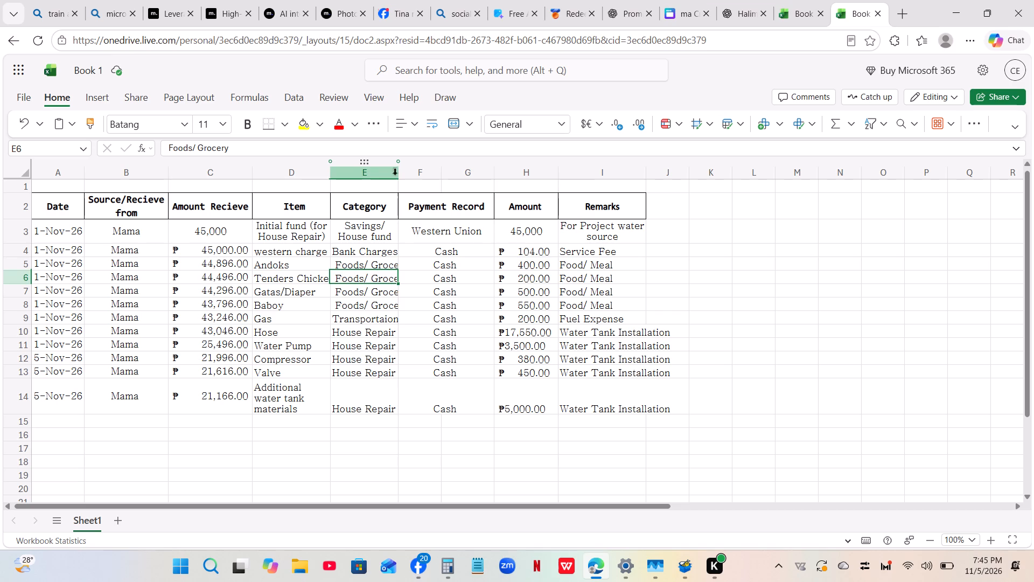
{"action": "left_click_drag", "start_coordinate": [396, 172], "coordinate": [408, 172]}
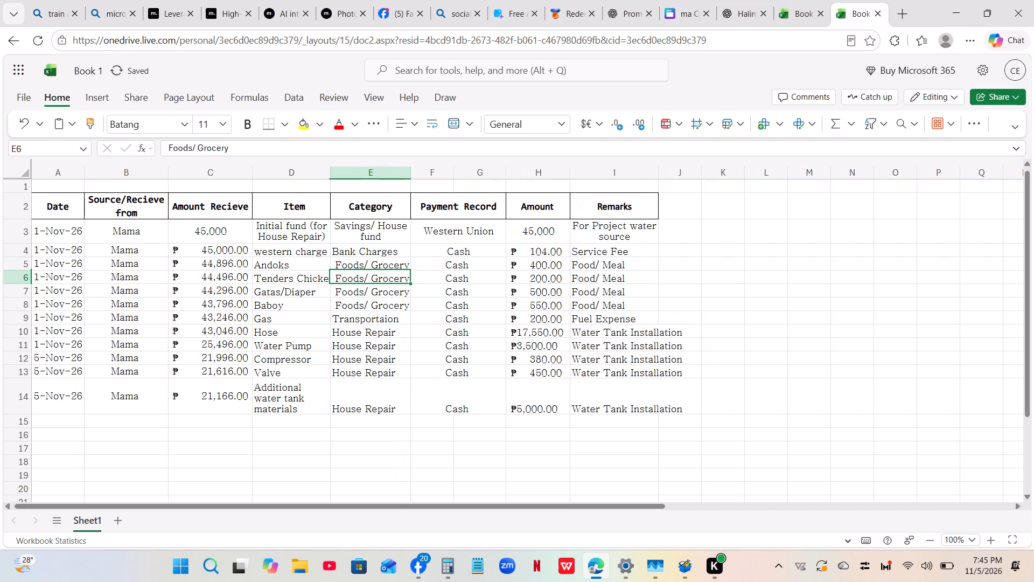
Center the Category entries in E4:E14 horizontally and middle-align them vertically.
{"action": "left_click", "coordinate": [368, 253]}
{"action": "key", "text": "ctrl+shift+Down"}
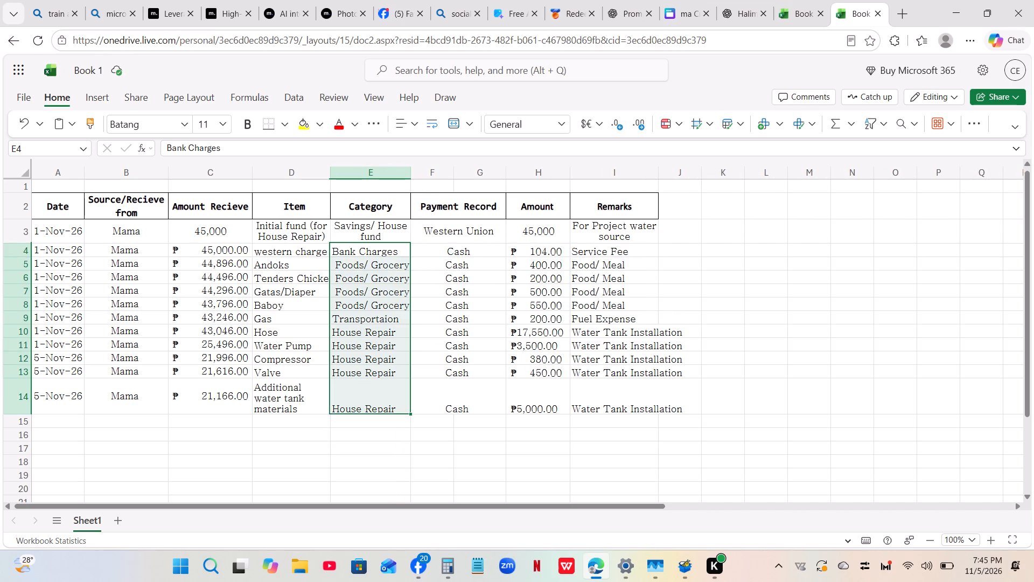
{"action": "left_click", "coordinate": [414, 122]}
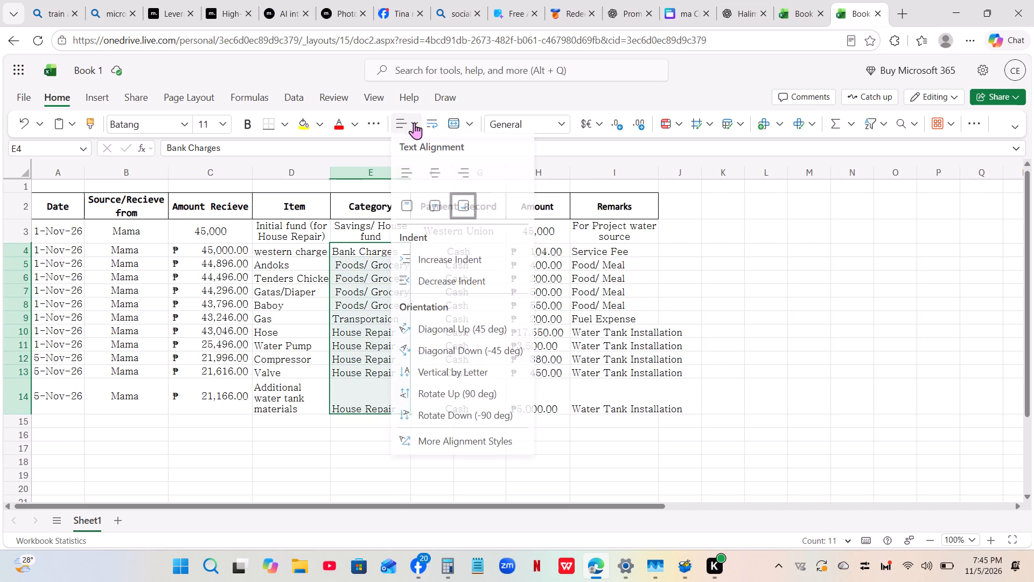
{"action": "left_click", "coordinate": [433, 173]}
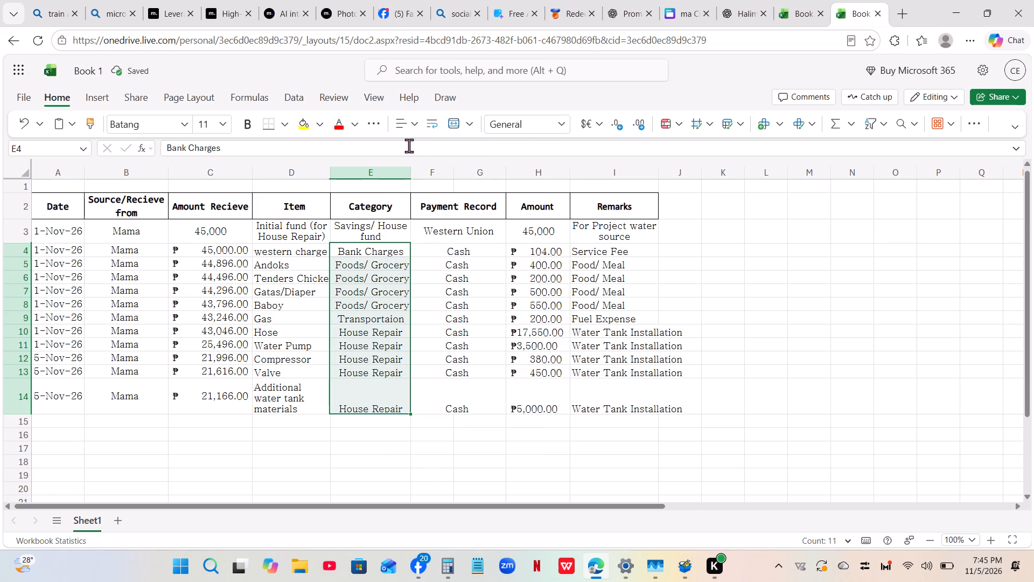
{"action": "left_click", "coordinate": [414, 125]}
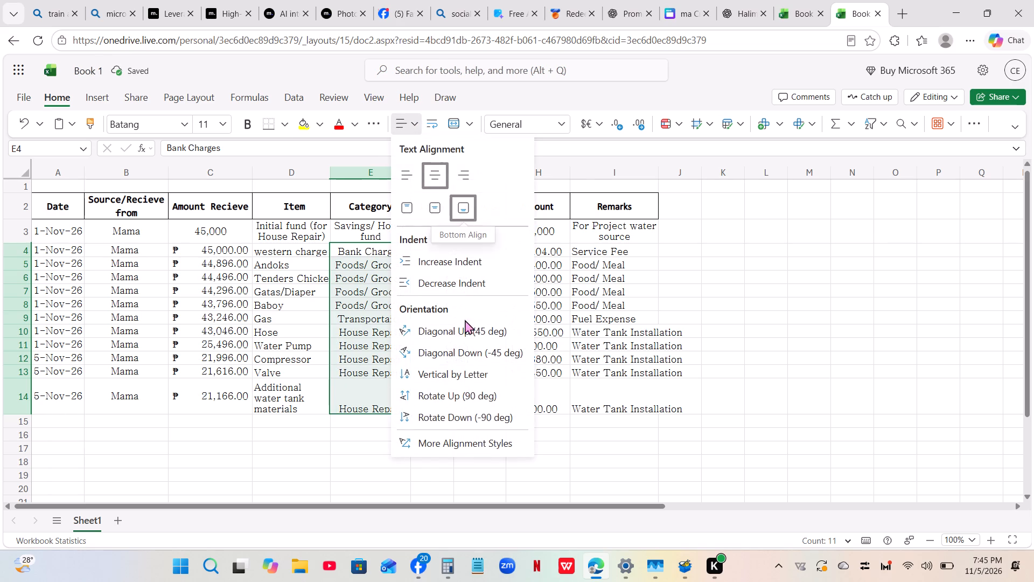
{"action": "left_click", "coordinate": [434, 212]}
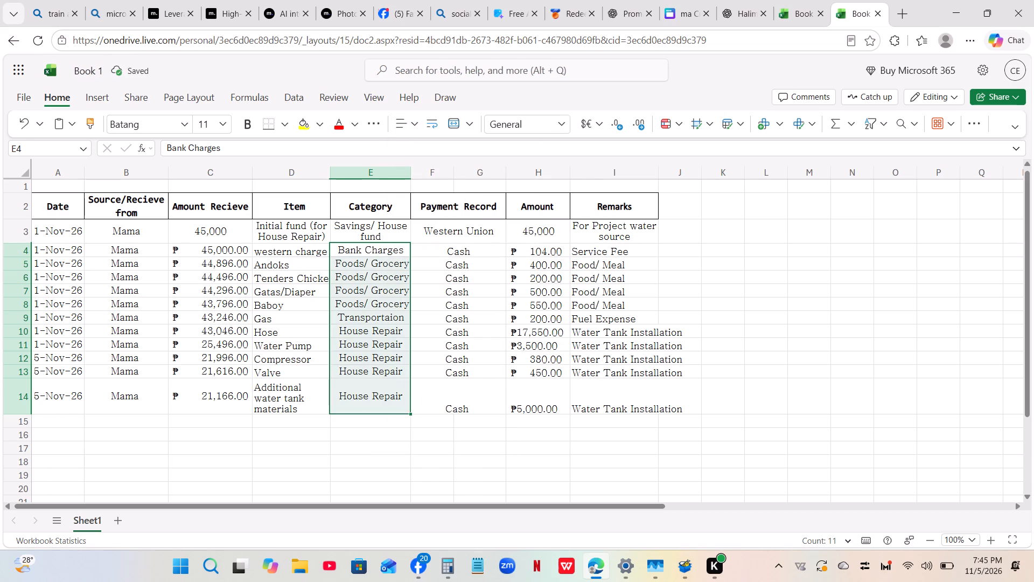
{"action": "left_click", "coordinate": [417, 435]}
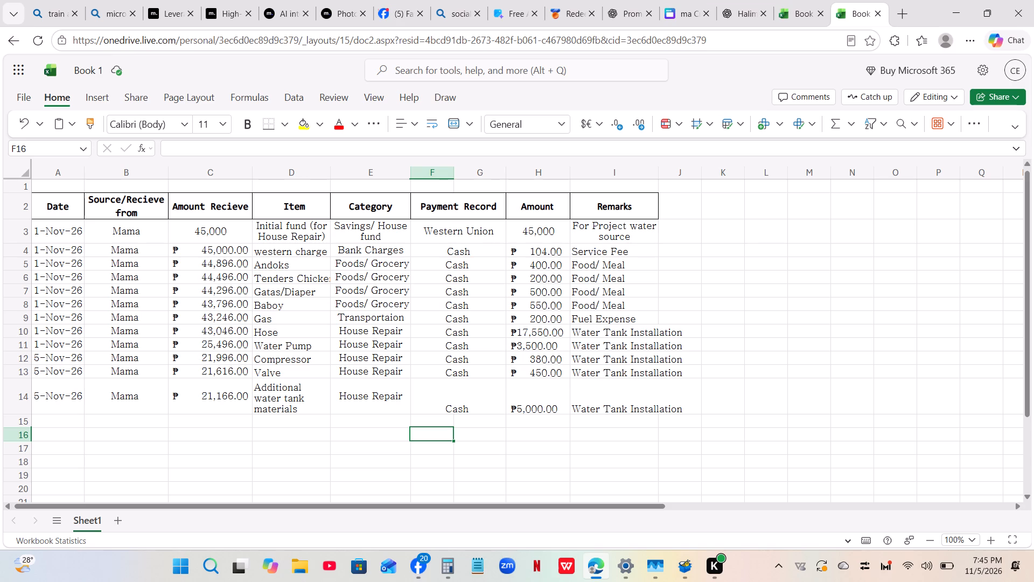
Apply horizontal center alignment to the Amount values in H3:H14.
{"action": "left_click", "coordinate": [532, 230]}
{"action": "key", "text": "ctrl+shift+Down"}
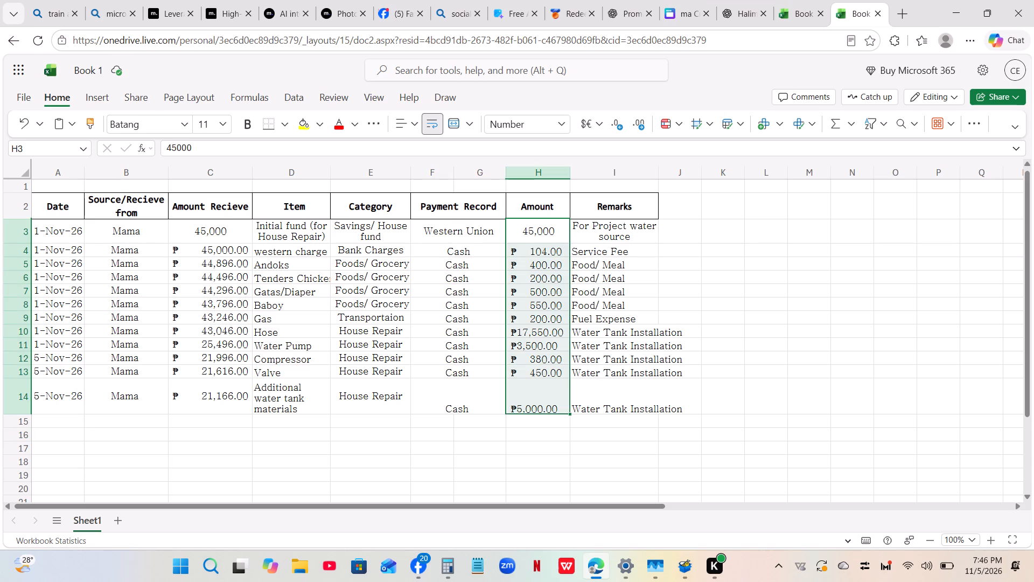
{"action": "left_click", "coordinate": [413, 122]}
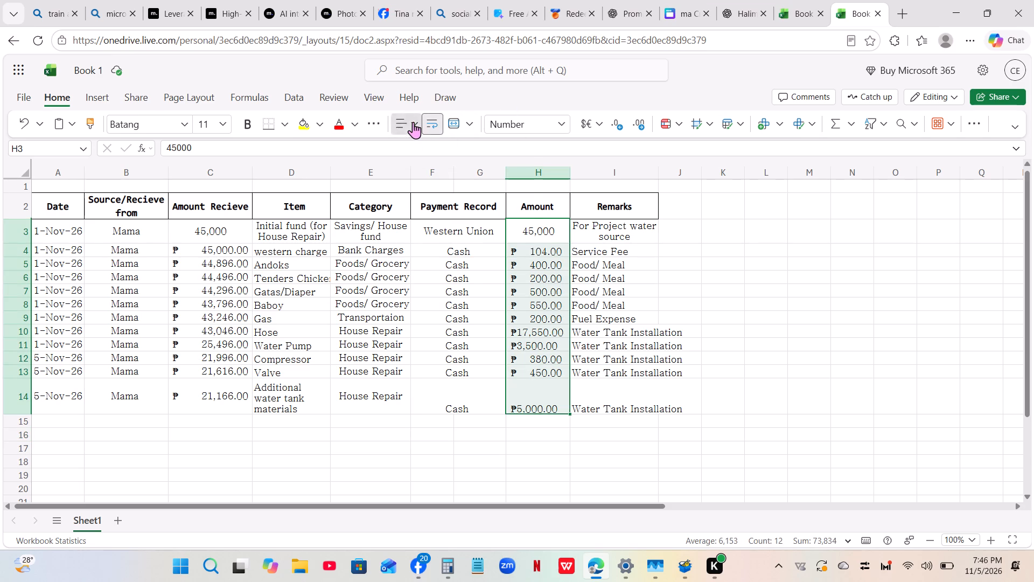
{"action": "left_click", "coordinate": [437, 172]}
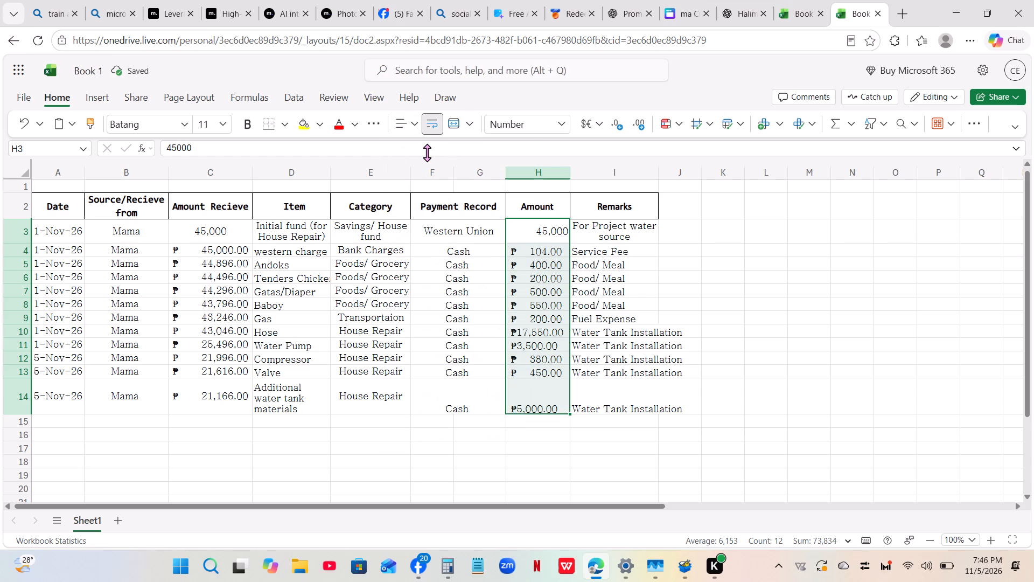
{"action": "left_click", "coordinate": [412, 116]}
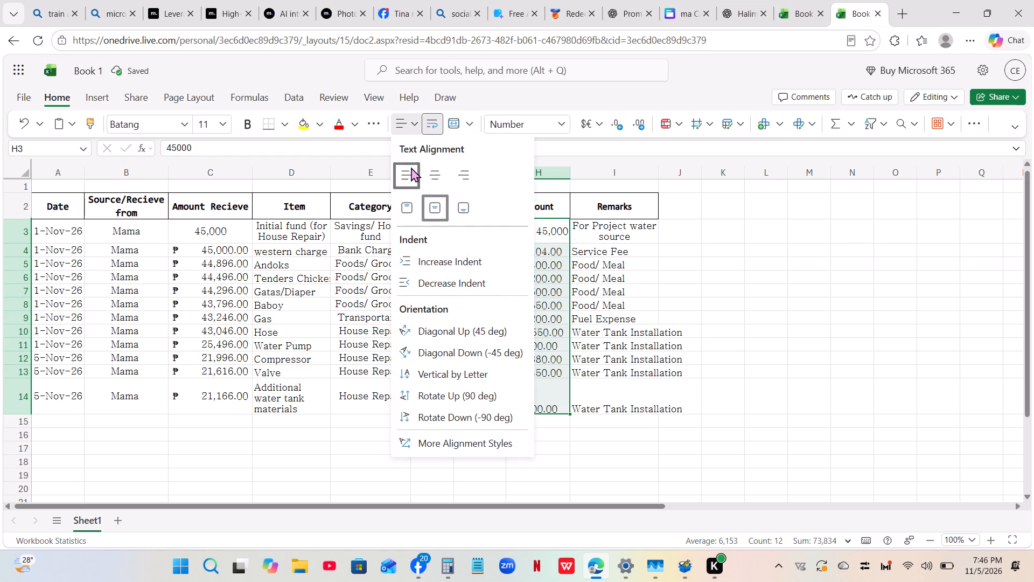
{"action": "left_click", "coordinate": [425, 177]}
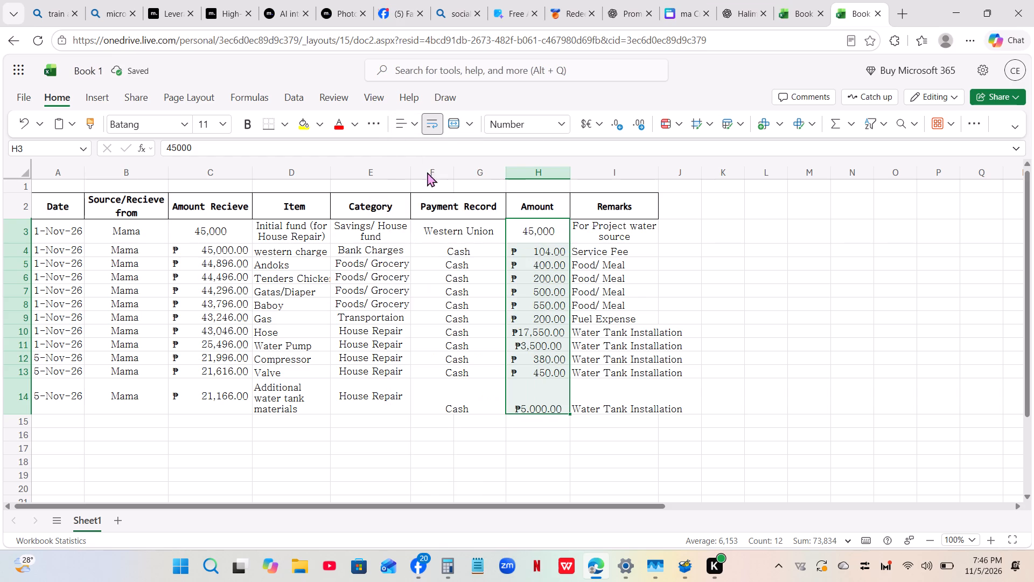
{"action": "left_click", "coordinate": [407, 124]}
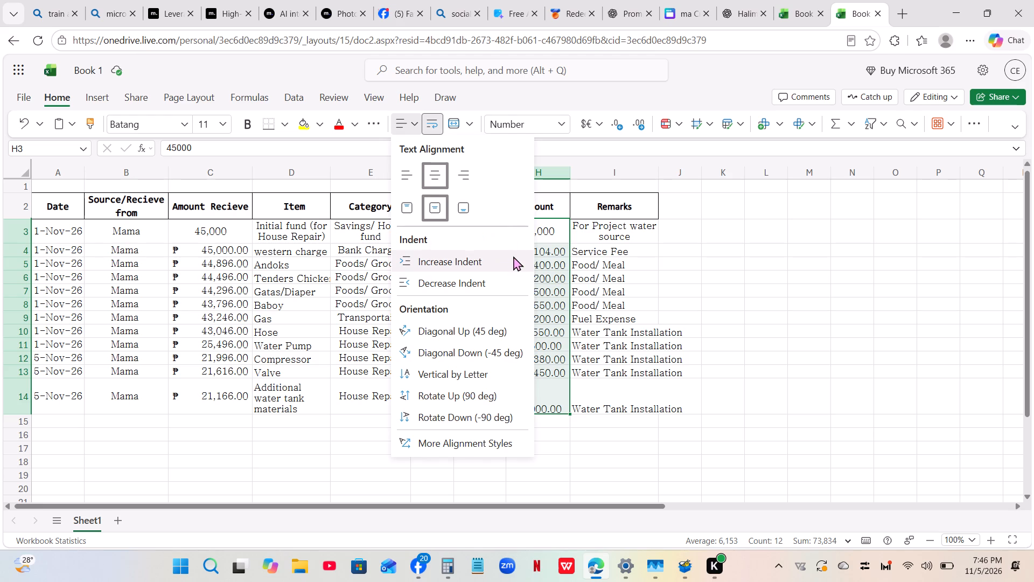
{"action": "left_click", "coordinate": [576, 303]}
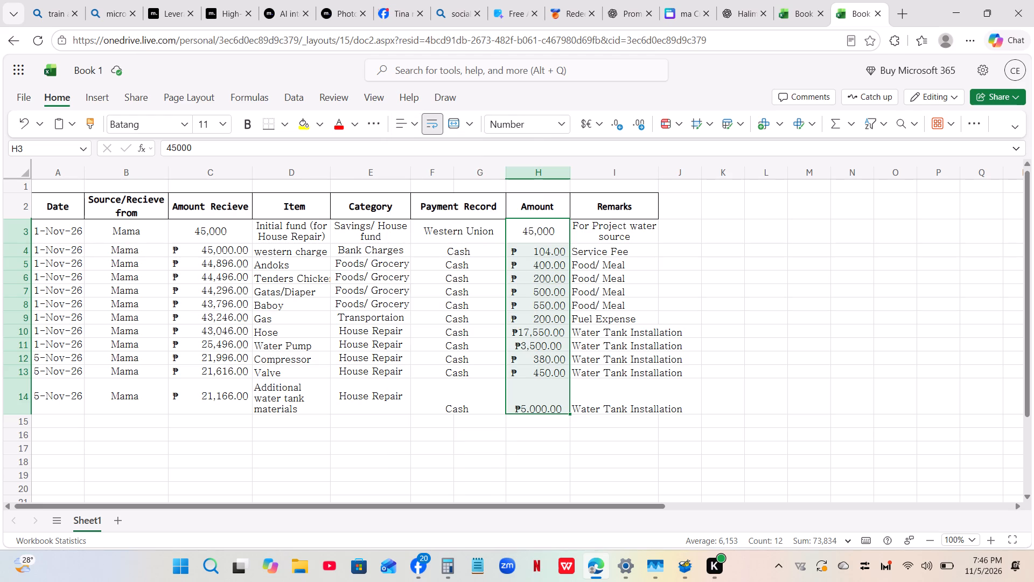
{"action": "left_click", "coordinate": [614, 295]}
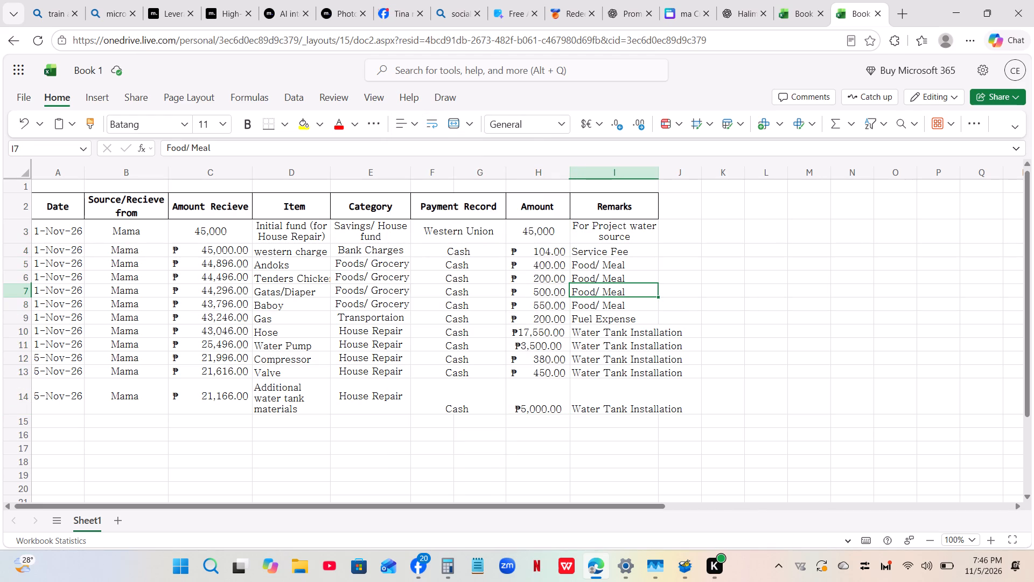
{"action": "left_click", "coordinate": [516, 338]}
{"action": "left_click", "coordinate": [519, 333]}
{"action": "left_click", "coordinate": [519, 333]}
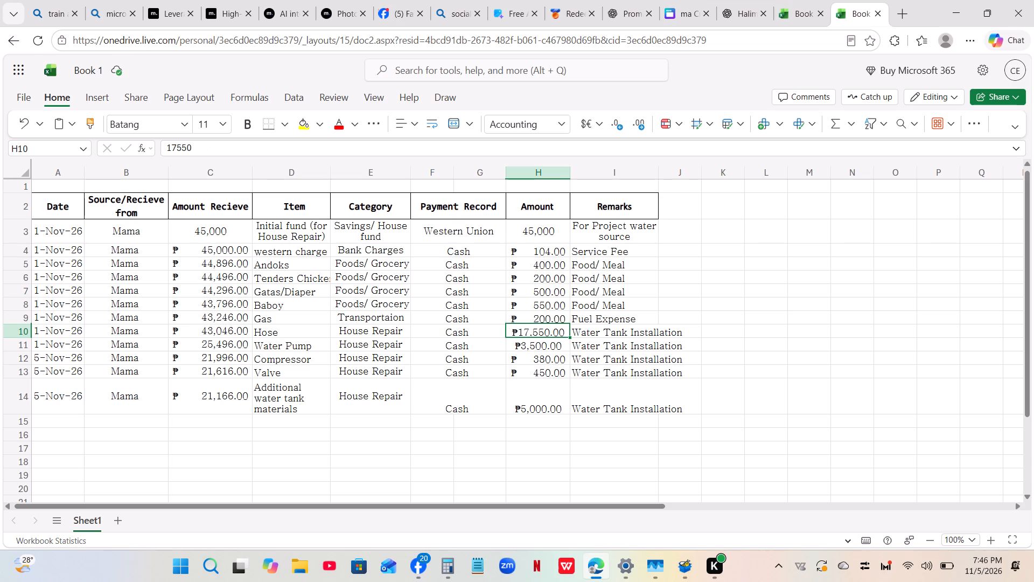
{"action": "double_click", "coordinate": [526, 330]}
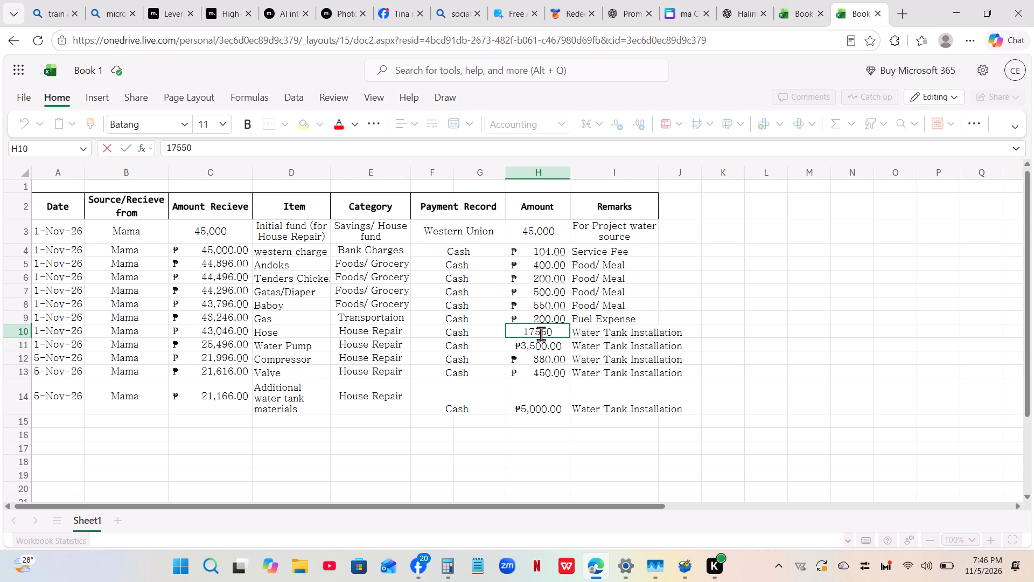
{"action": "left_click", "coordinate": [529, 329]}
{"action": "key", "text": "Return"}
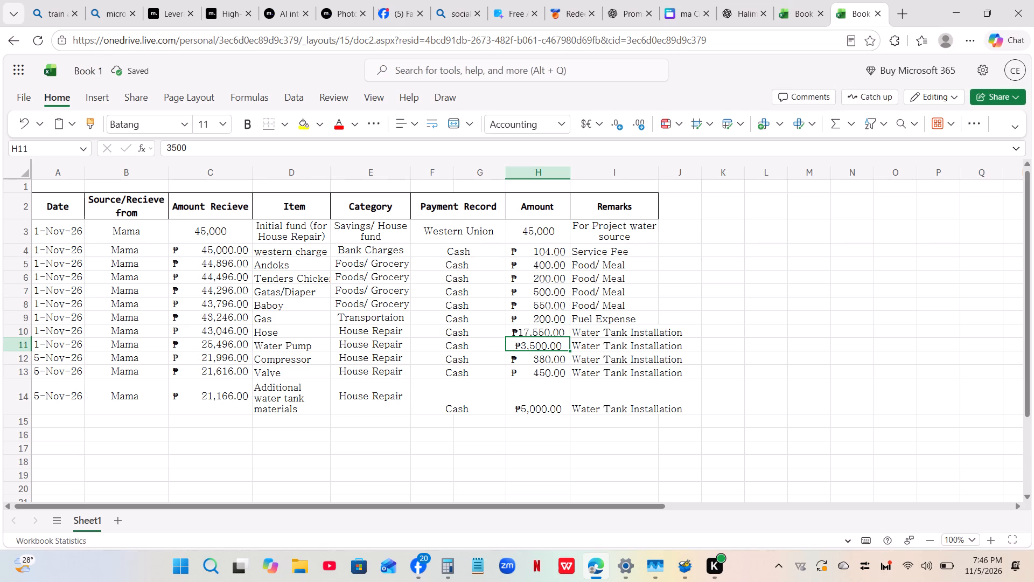
Turn on text wrapping for the Hose amount in H10.
{"action": "left_click", "coordinate": [529, 329]}
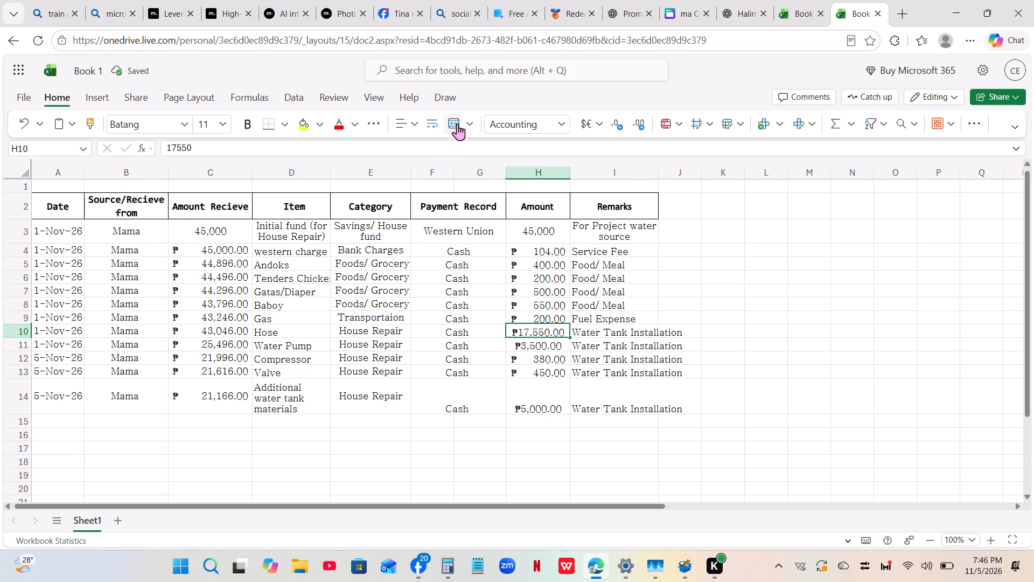
{"action": "left_click", "coordinate": [435, 121]}
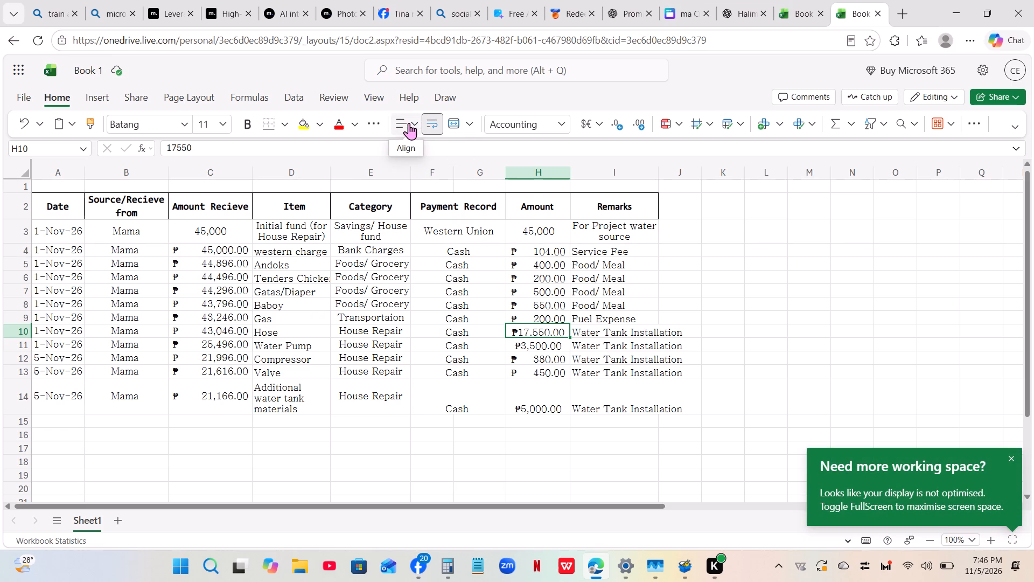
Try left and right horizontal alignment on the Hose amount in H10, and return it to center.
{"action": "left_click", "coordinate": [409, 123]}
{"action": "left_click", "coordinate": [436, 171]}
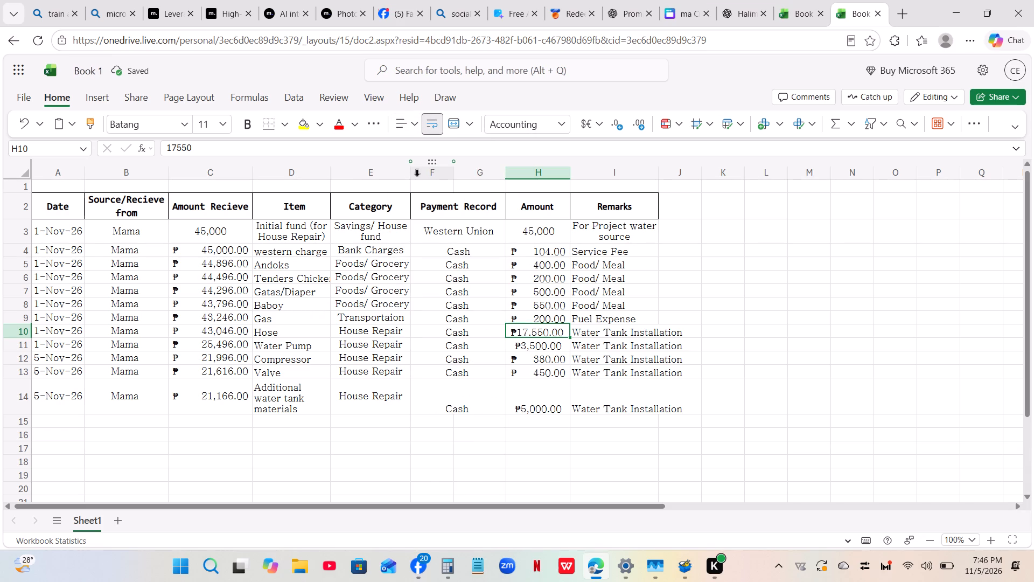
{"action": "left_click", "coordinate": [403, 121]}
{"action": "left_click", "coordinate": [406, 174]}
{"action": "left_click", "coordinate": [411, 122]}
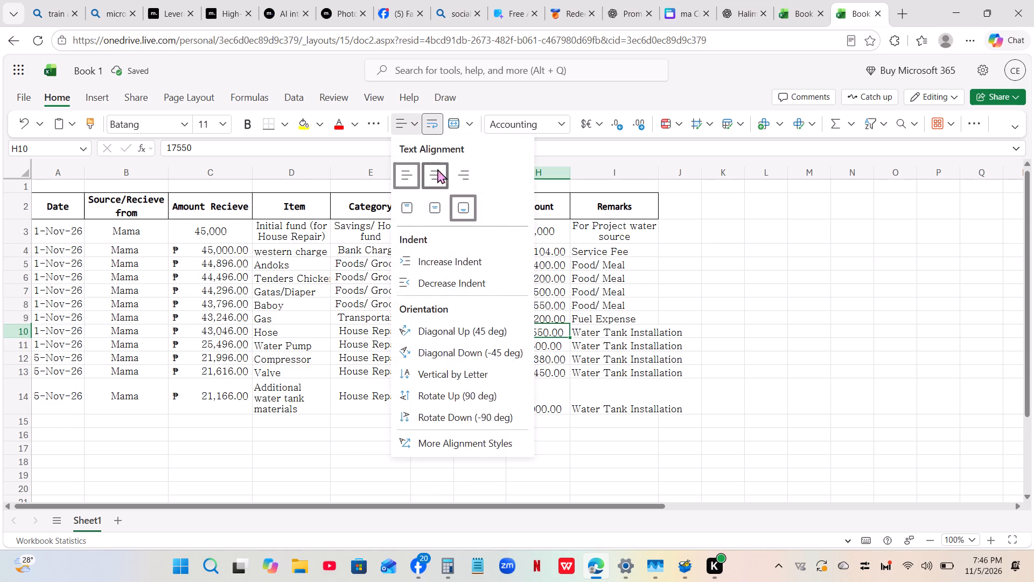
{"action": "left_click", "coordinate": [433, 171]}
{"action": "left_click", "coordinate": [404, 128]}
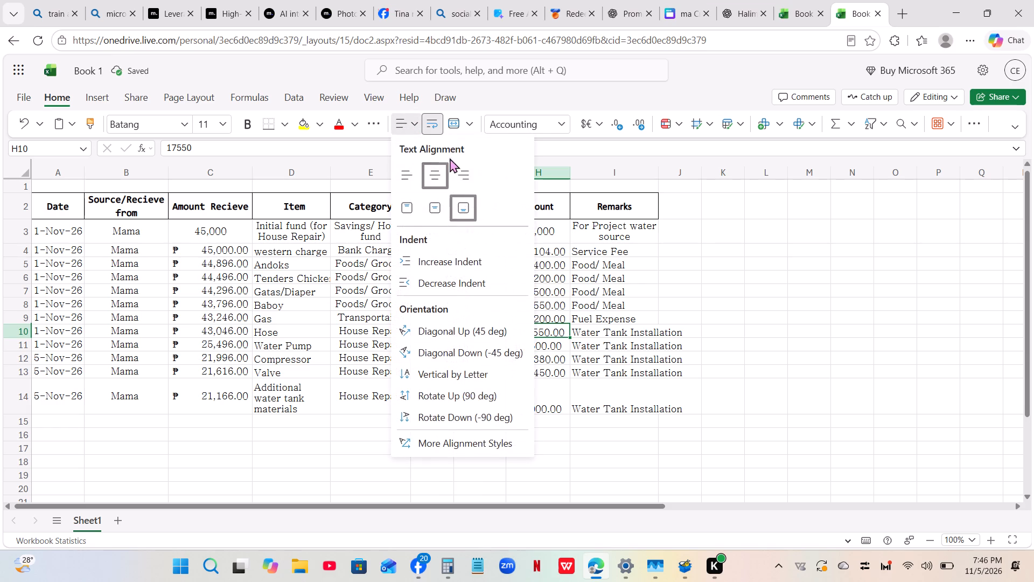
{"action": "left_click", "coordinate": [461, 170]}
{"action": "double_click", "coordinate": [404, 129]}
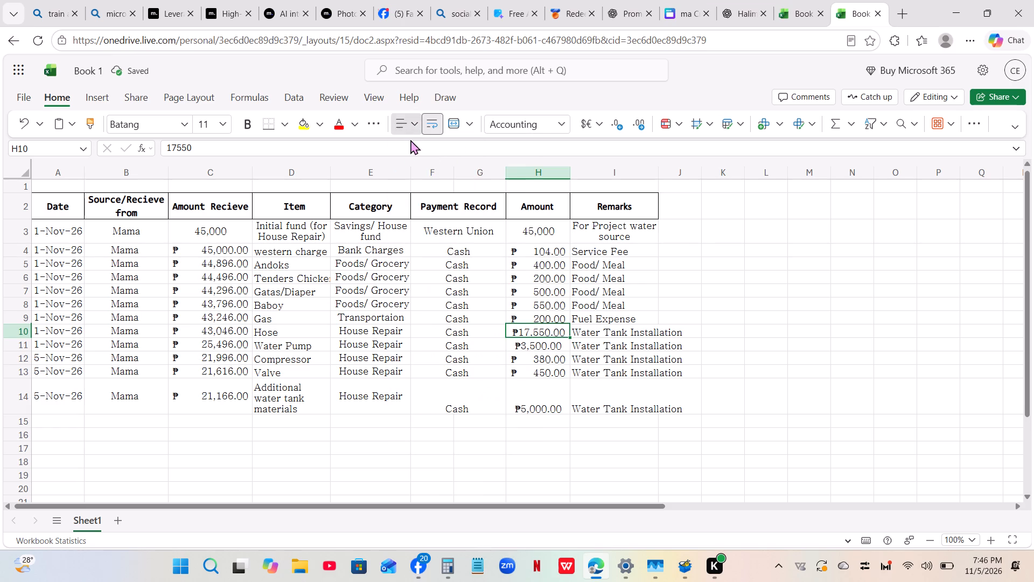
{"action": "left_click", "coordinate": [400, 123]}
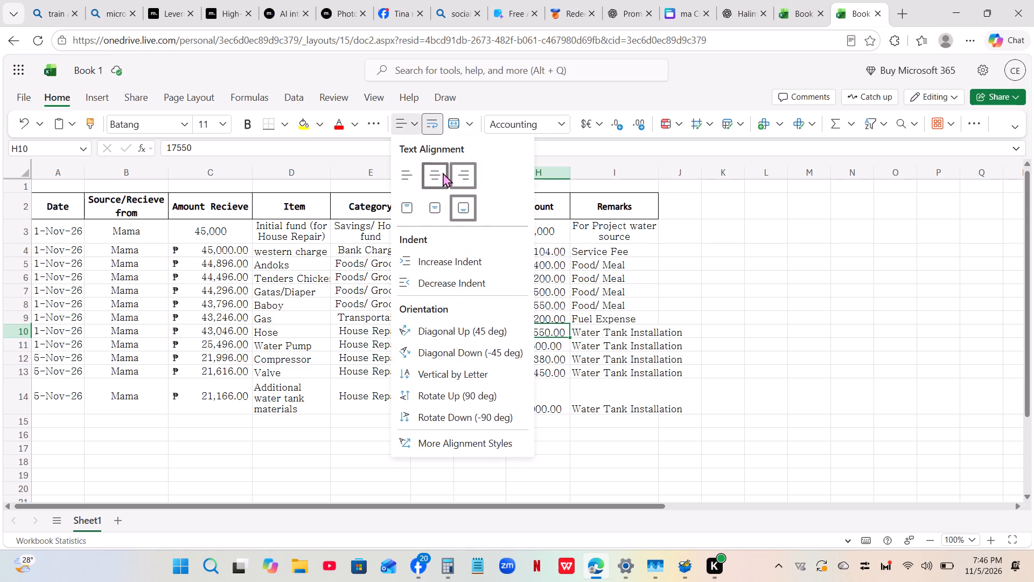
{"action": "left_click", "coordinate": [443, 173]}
Middle-align the Hose amount in H10 vertically.
{"action": "left_click", "coordinate": [413, 128]}
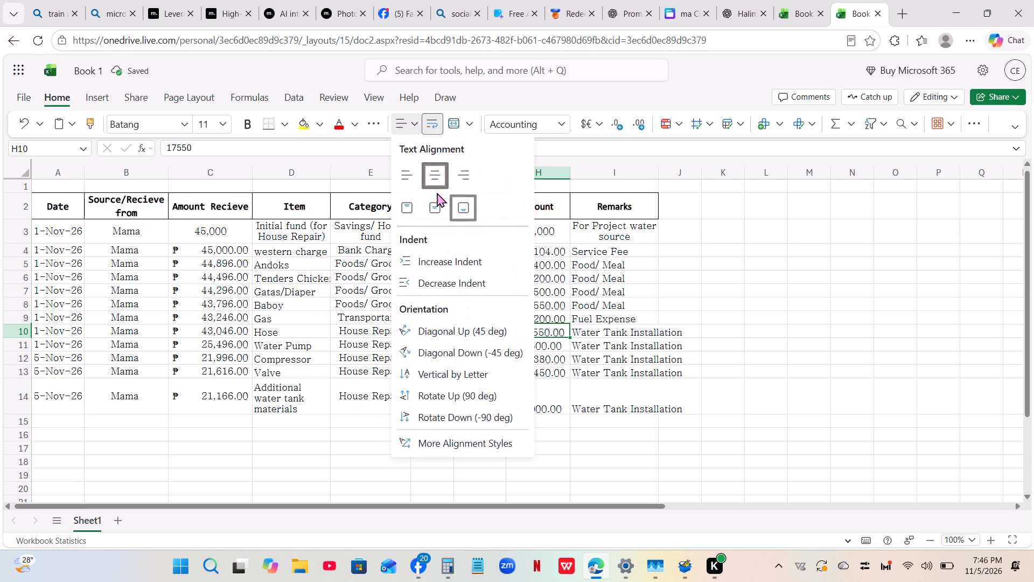
{"action": "left_click", "coordinate": [437, 211]}
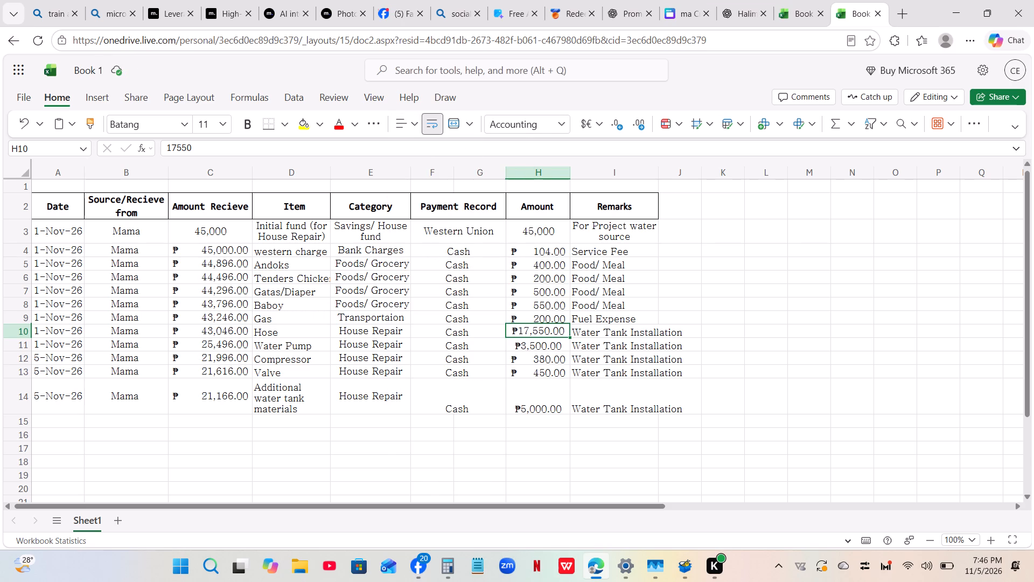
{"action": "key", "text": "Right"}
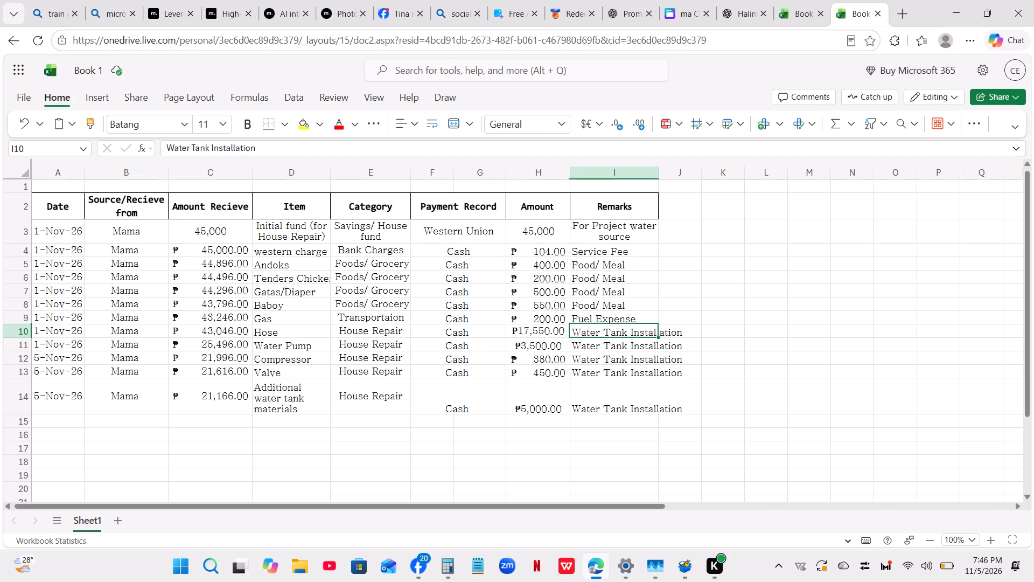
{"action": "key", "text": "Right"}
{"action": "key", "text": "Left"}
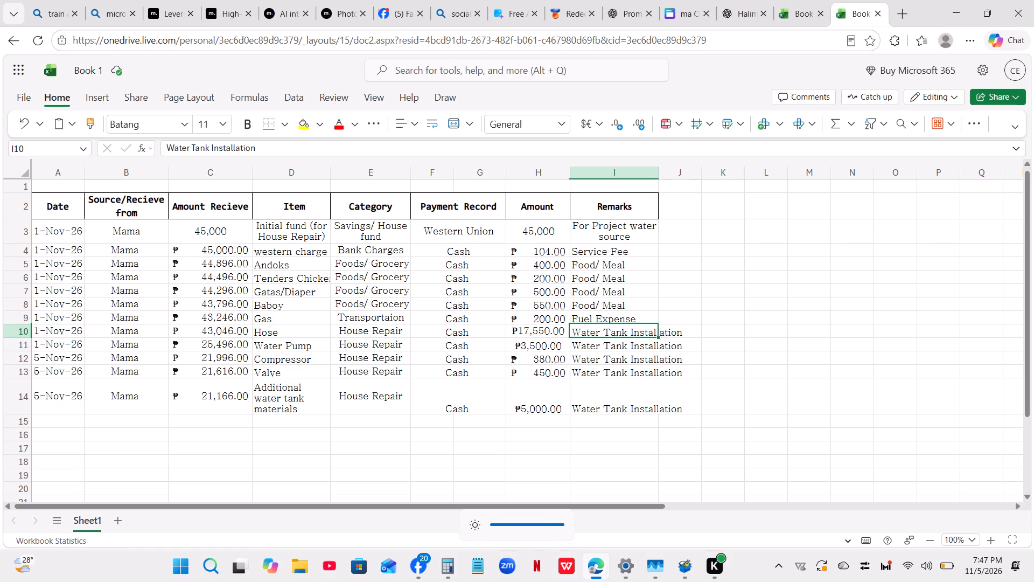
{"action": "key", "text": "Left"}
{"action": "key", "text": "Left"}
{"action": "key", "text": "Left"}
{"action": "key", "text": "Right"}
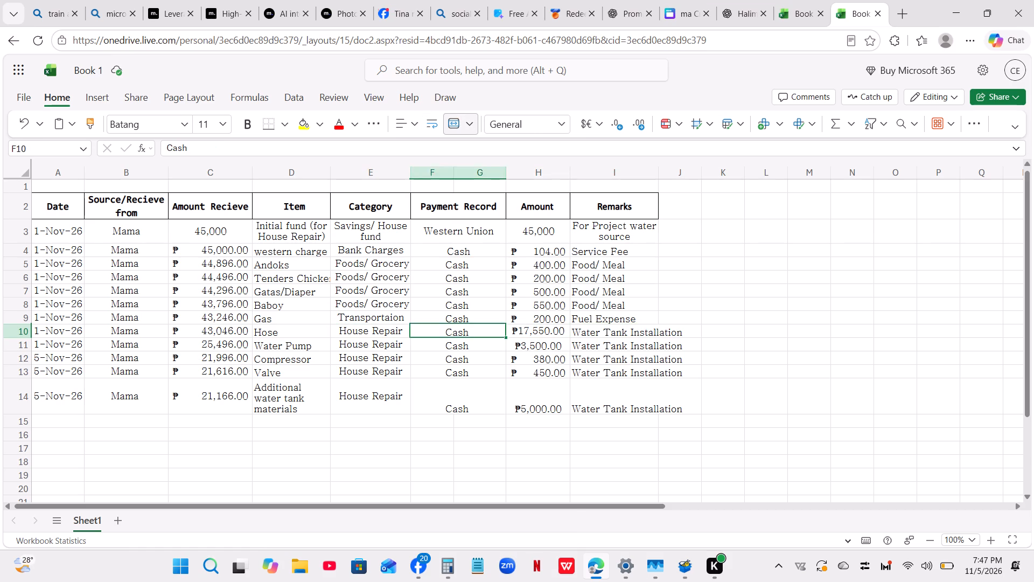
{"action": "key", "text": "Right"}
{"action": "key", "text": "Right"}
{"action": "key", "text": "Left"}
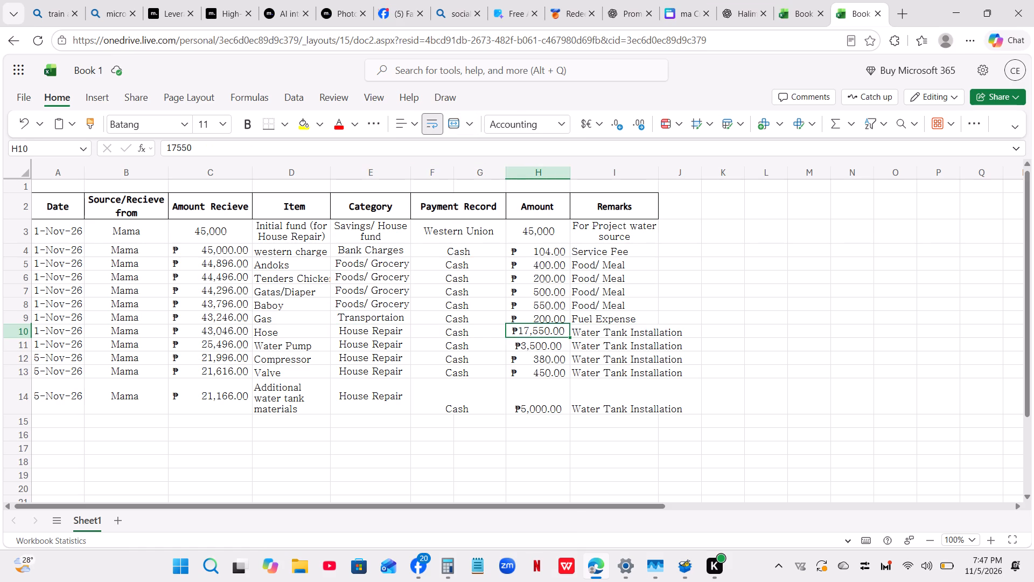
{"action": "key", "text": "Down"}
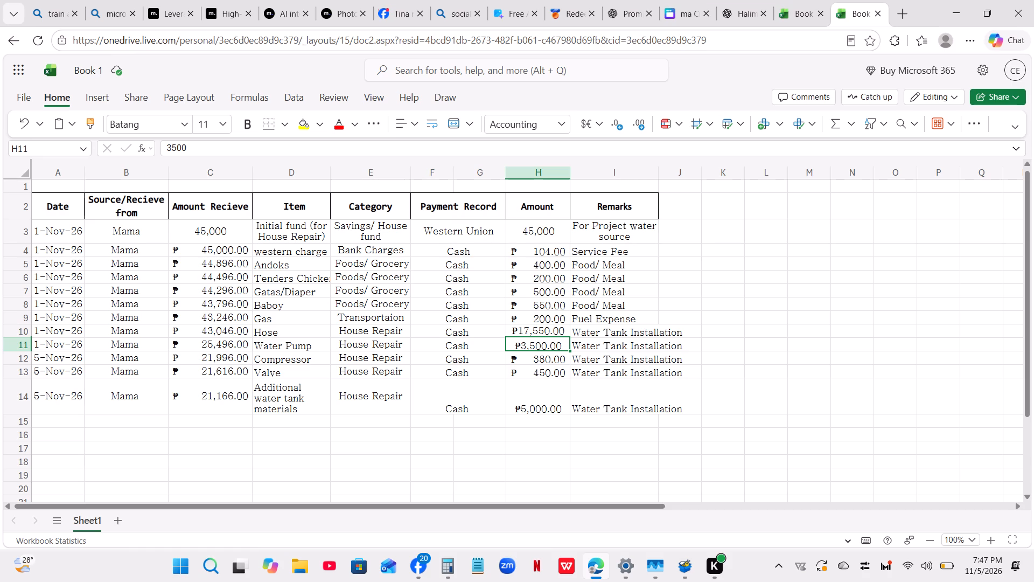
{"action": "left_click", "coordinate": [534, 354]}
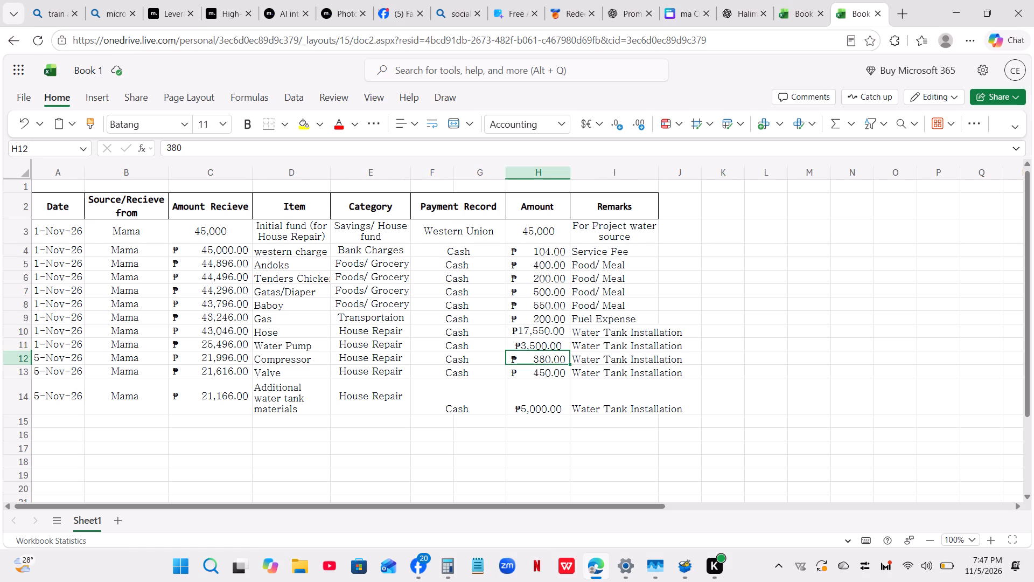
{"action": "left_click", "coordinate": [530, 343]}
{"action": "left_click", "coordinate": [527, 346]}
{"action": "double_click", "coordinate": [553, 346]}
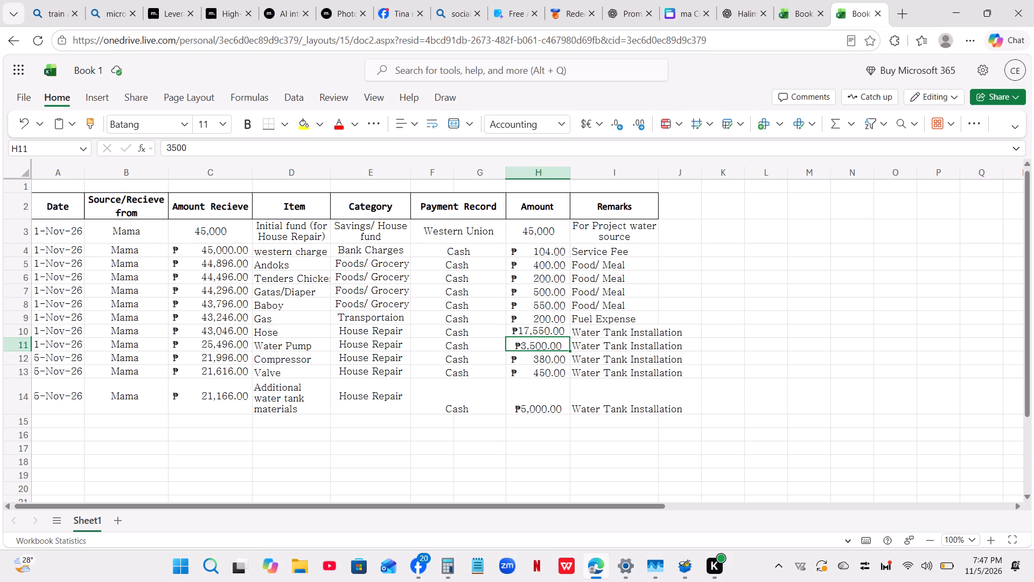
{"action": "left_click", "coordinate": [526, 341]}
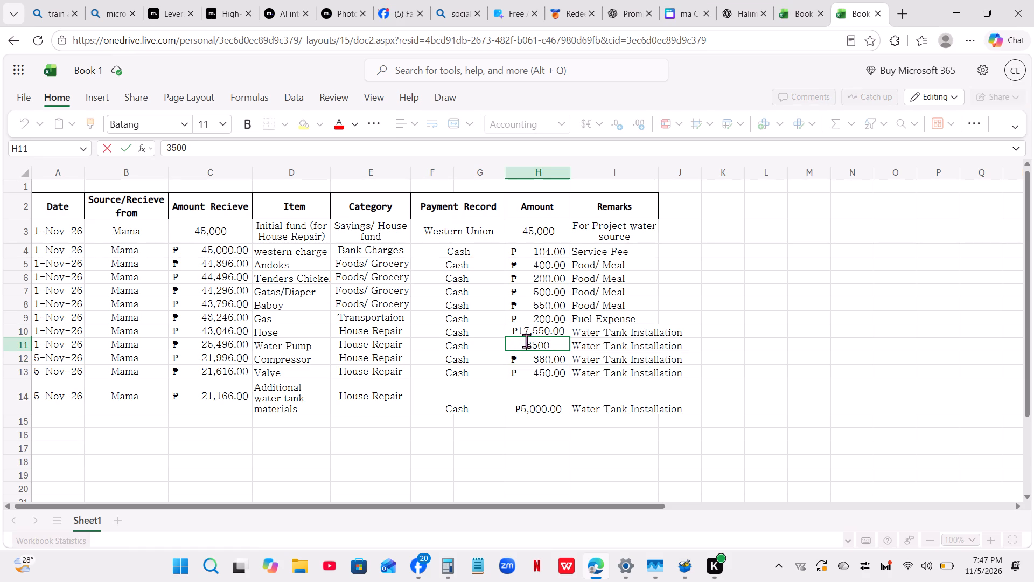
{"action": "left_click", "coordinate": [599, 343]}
Middle-align the Water Pump amount in H11 vertically and set its horizontal alignment to center.
{"action": "left_click", "coordinate": [551, 349]}
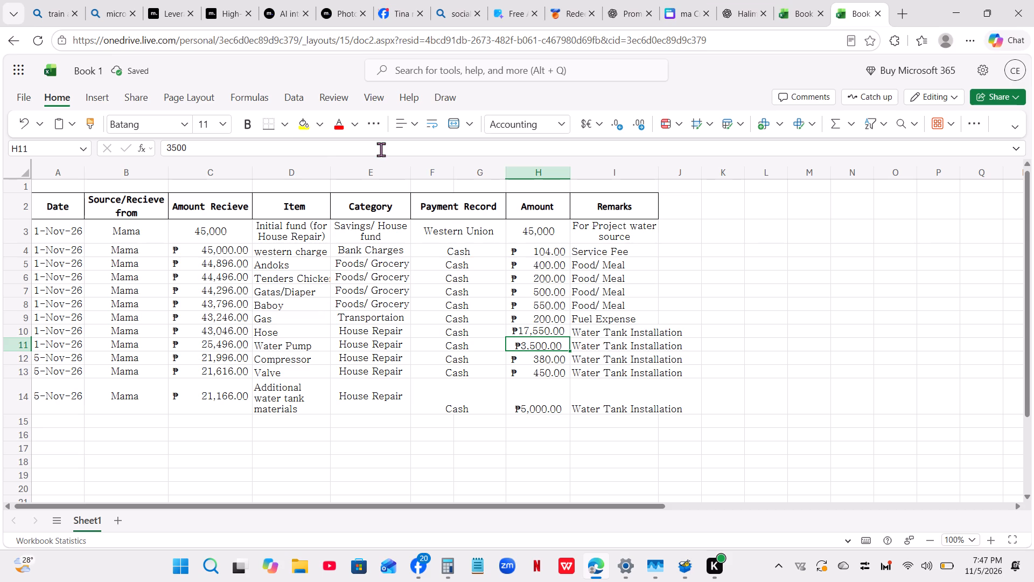
{"action": "left_click", "coordinate": [416, 124]}
{"action": "left_click", "coordinate": [427, 170]}
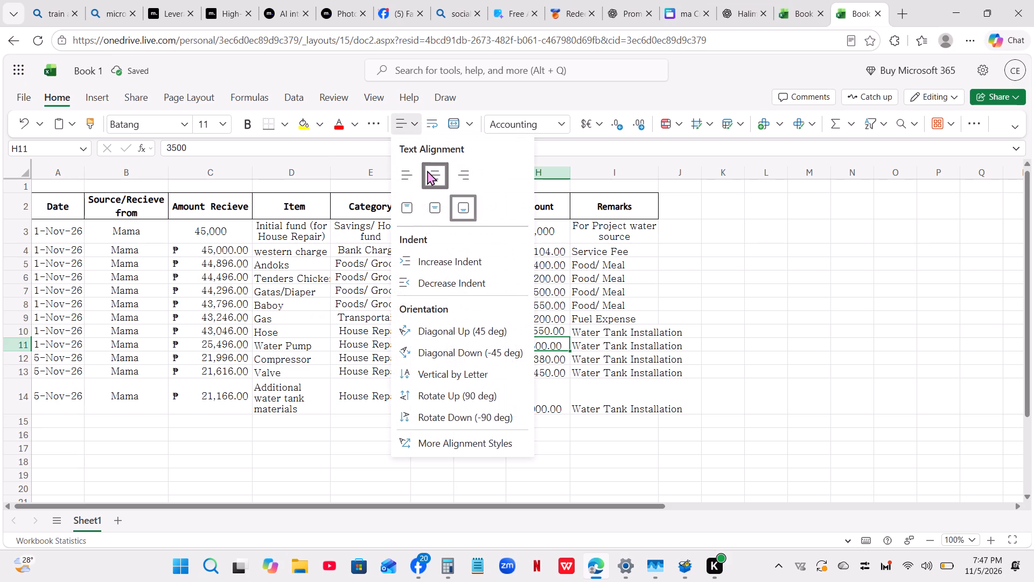
{"action": "double_click", "coordinate": [403, 126]}
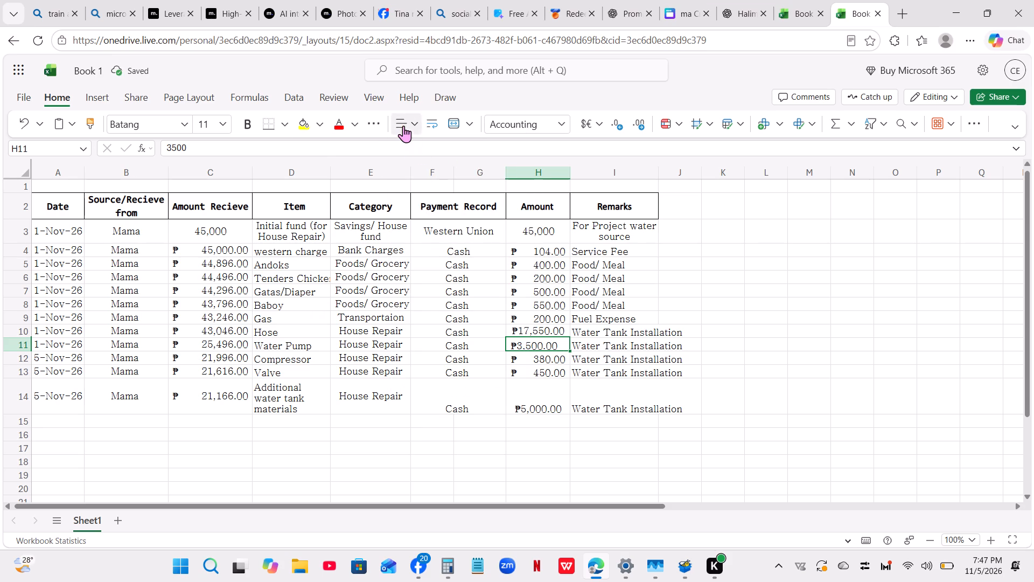
{"action": "left_click", "coordinate": [406, 120]}
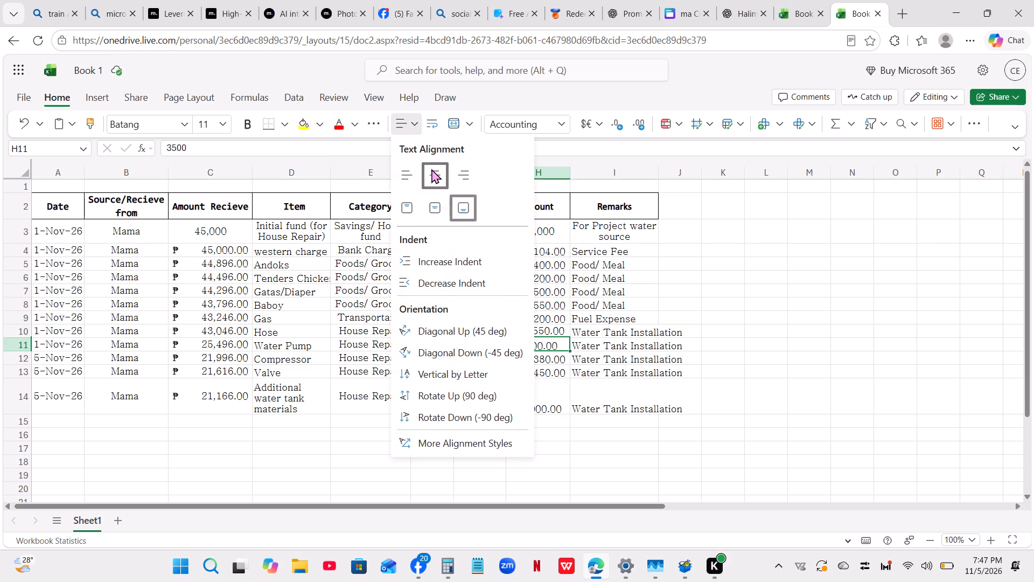
{"action": "left_click", "coordinate": [433, 209]}
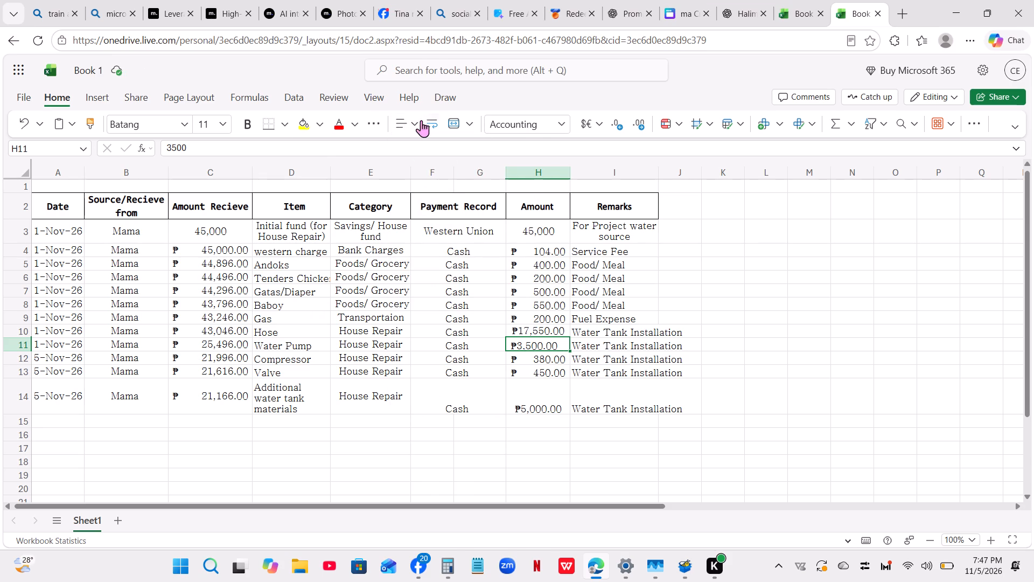
{"action": "left_click", "coordinate": [414, 124]}
{"action": "left_click", "coordinate": [438, 207]}
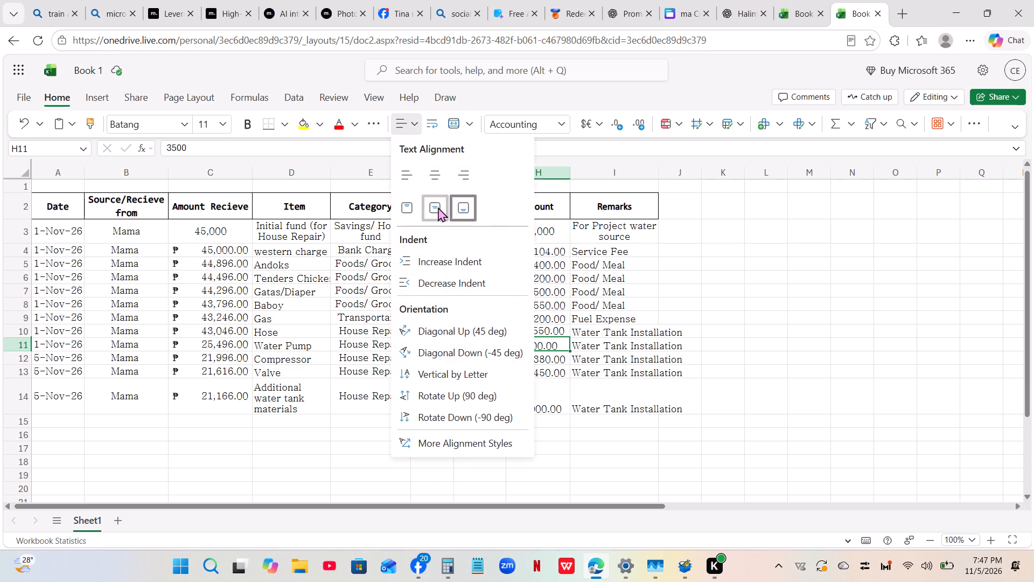
{"action": "left_click", "coordinate": [414, 121]}
{"action": "left_click", "coordinate": [416, 174]}
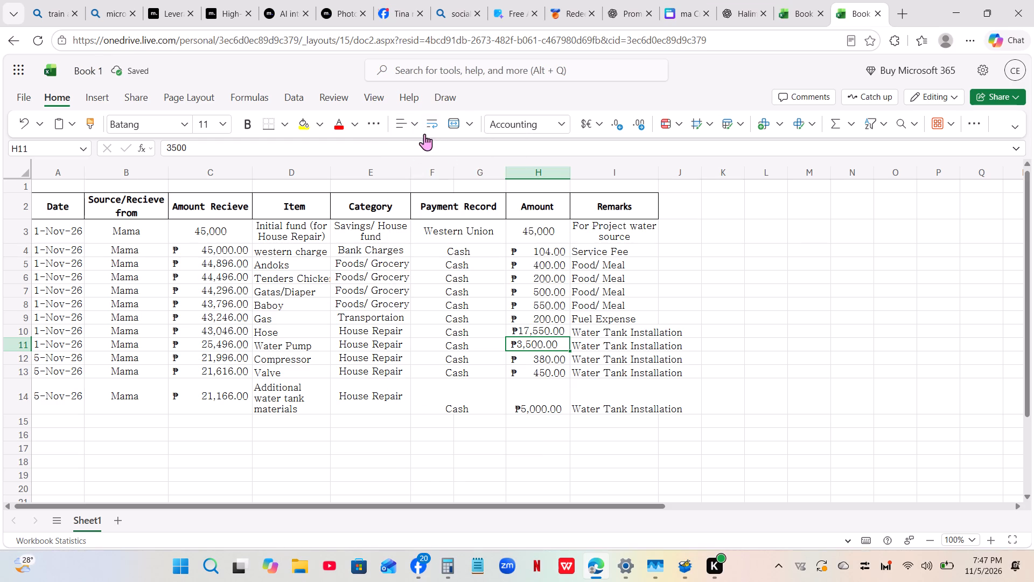
{"action": "left_click", "coordinate": [411, 128]}
{"action": "left_click", "coordinate": [436, 167]}
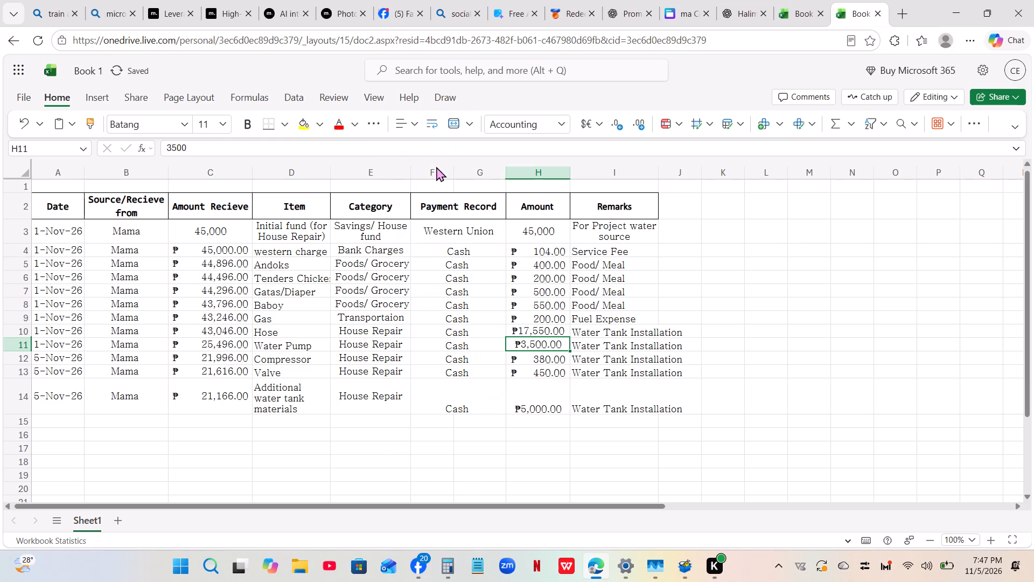
Try different indents on the Water Pump amount in H11, ending with it indented by one level.
{"action": "left_click", "coordinate": [401, 128]}
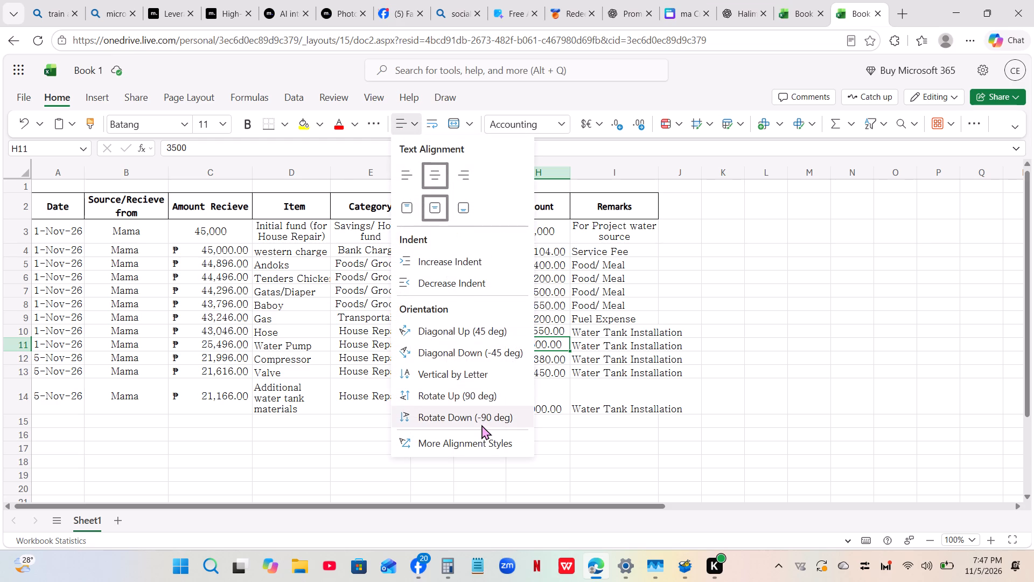
{"action": "left_click", "coordinate": [473, 272]}
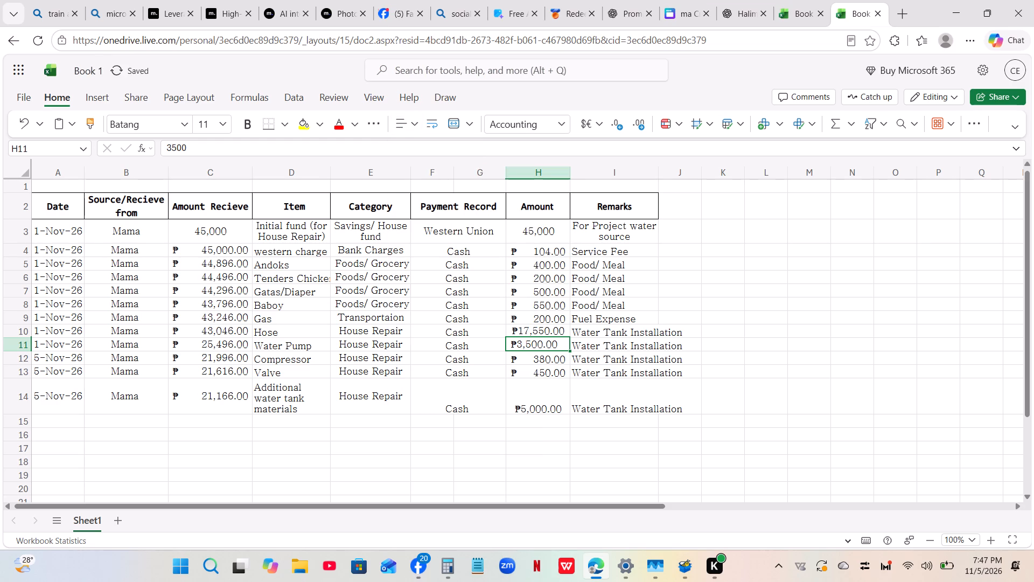
{"action": "left_click", "coordinate": [418, 122]}
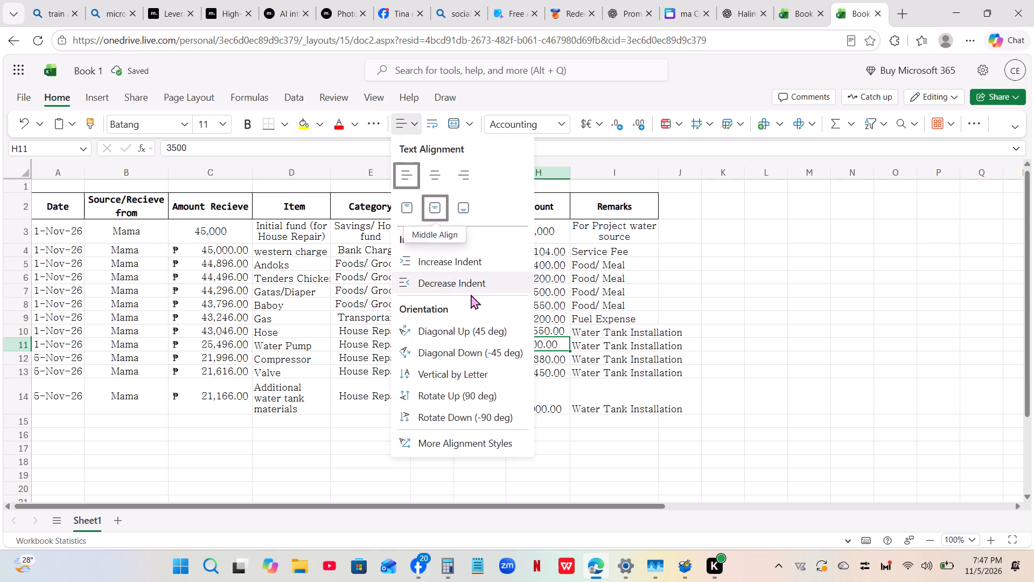
{"action": "left_click", "coordinate": [460, 262]}
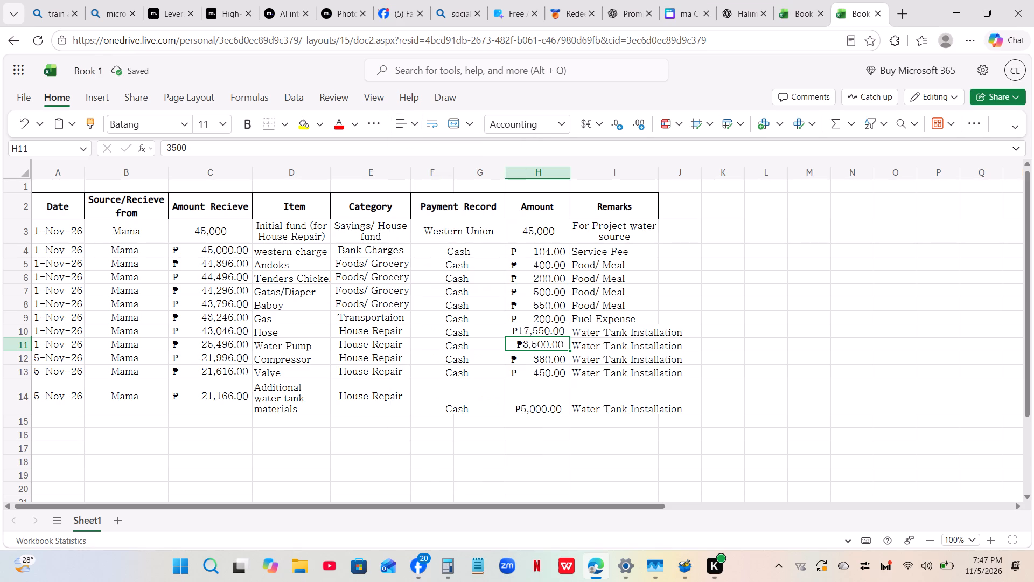
{"action": "left_click", "coordinate": [410, 125]}
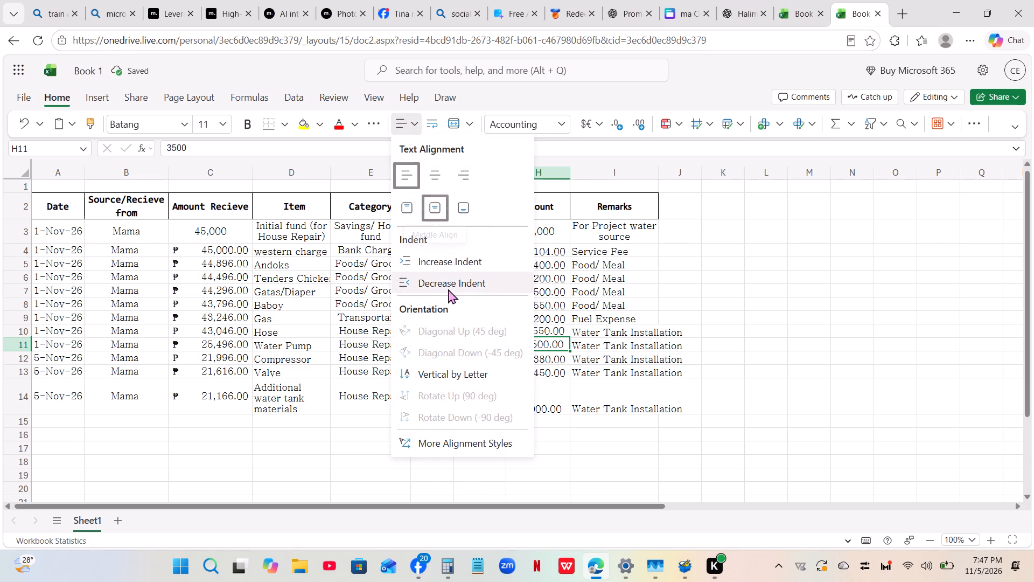
{"action": "left_click", "coordinate": [453, 258]}
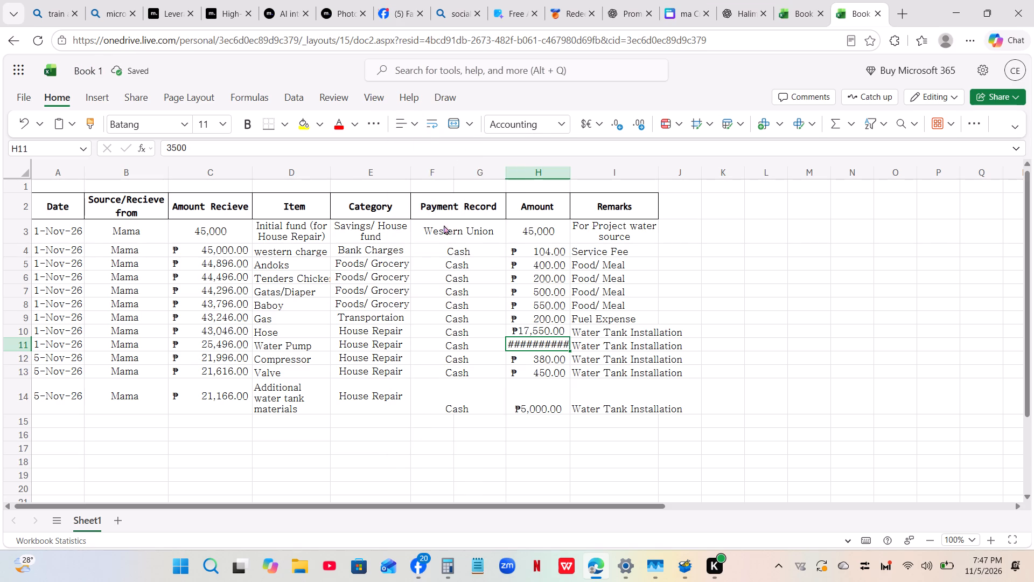
{"action": "left_click", "coordinate": [420, 124]}
{"action": "left_click", "coordinate": [460, 276]}
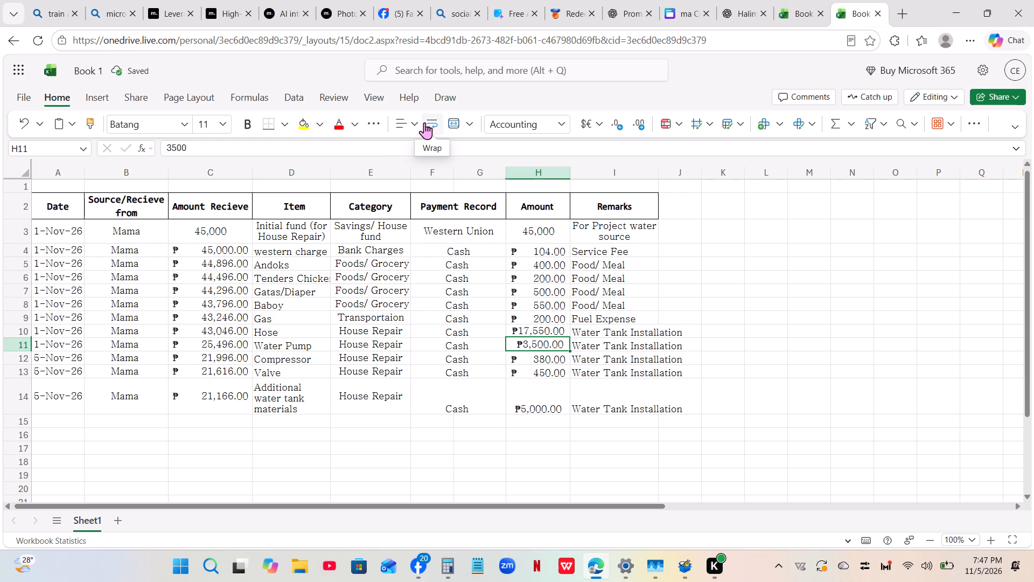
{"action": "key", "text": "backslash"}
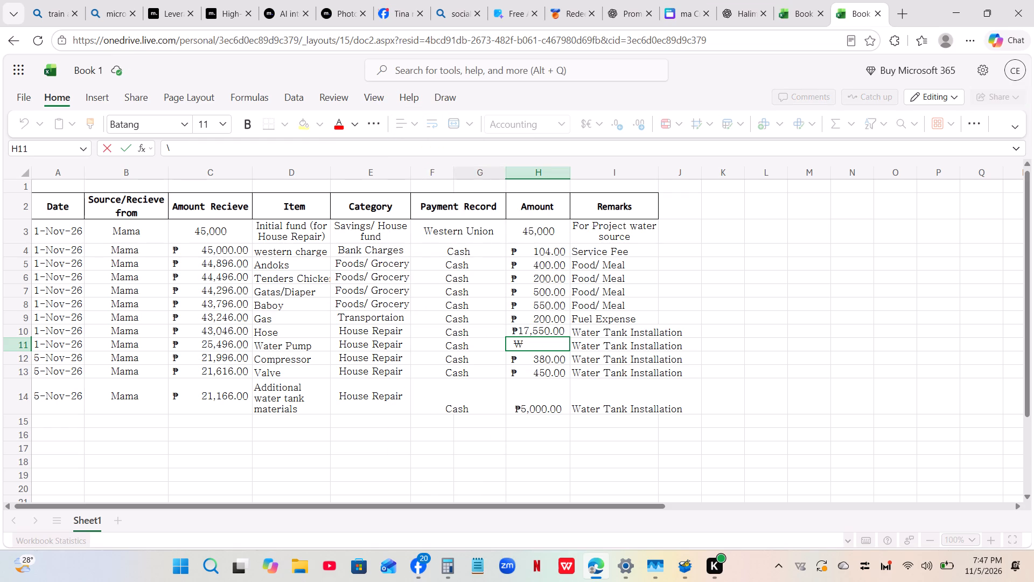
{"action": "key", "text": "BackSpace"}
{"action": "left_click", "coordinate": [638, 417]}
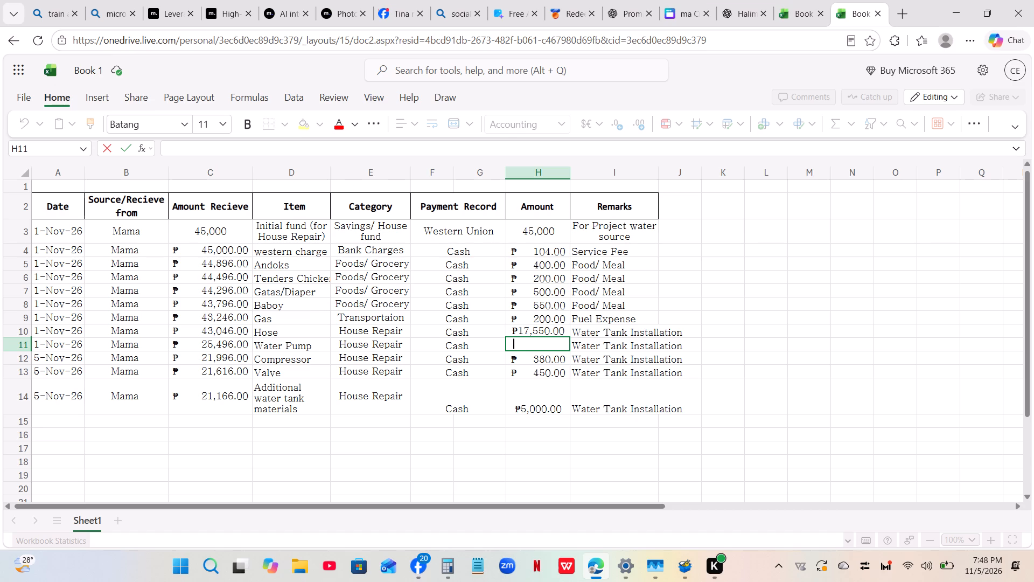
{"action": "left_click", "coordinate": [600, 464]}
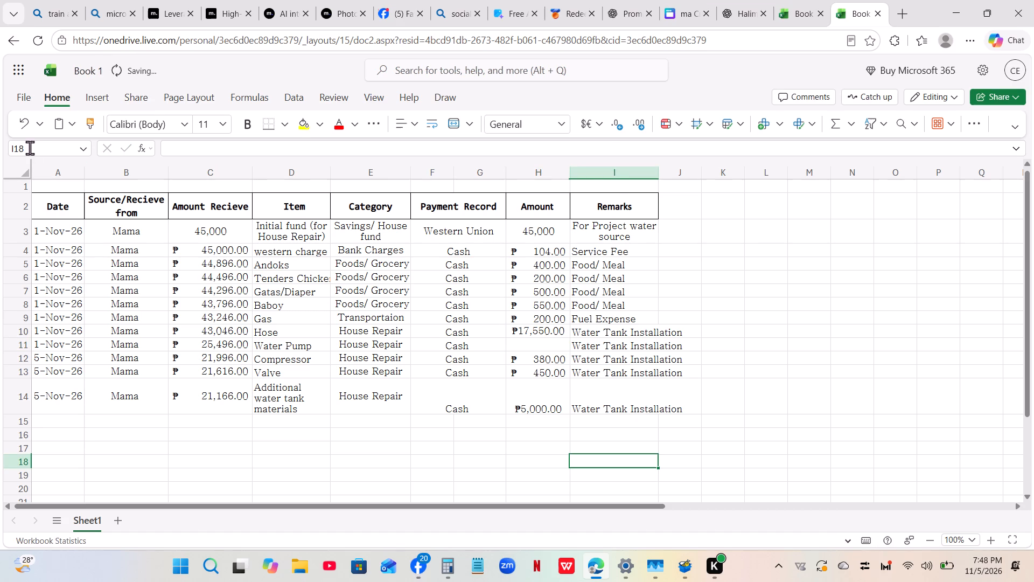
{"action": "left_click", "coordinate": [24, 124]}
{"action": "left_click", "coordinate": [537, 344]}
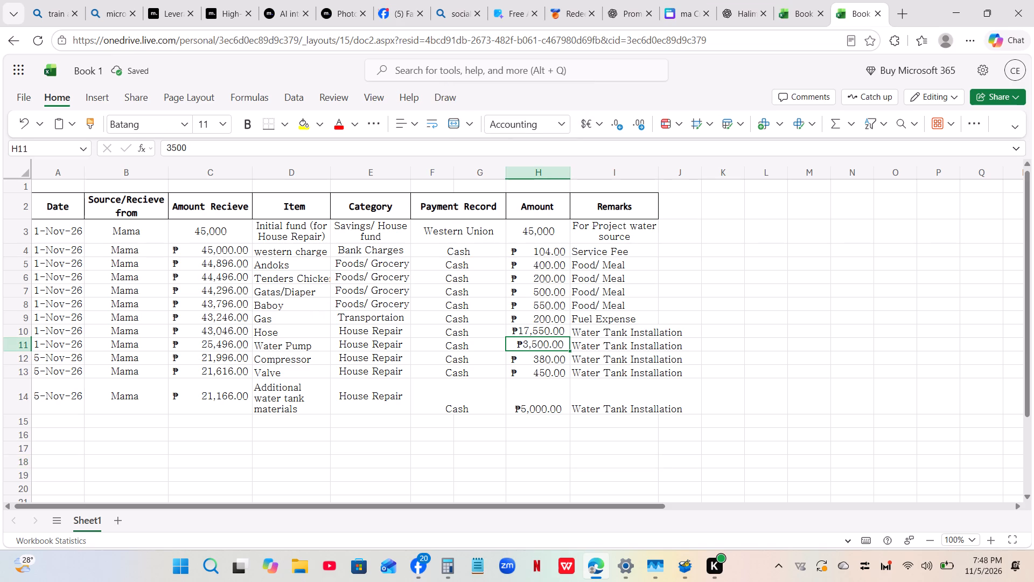
Clear the Hose amount in H10 and paste a copy of the Gas amount cell H9 there.
{"action": "left_click", "coordinate": [555, 322]}
{"action": "left_click", "coordinate": [556, 332]}
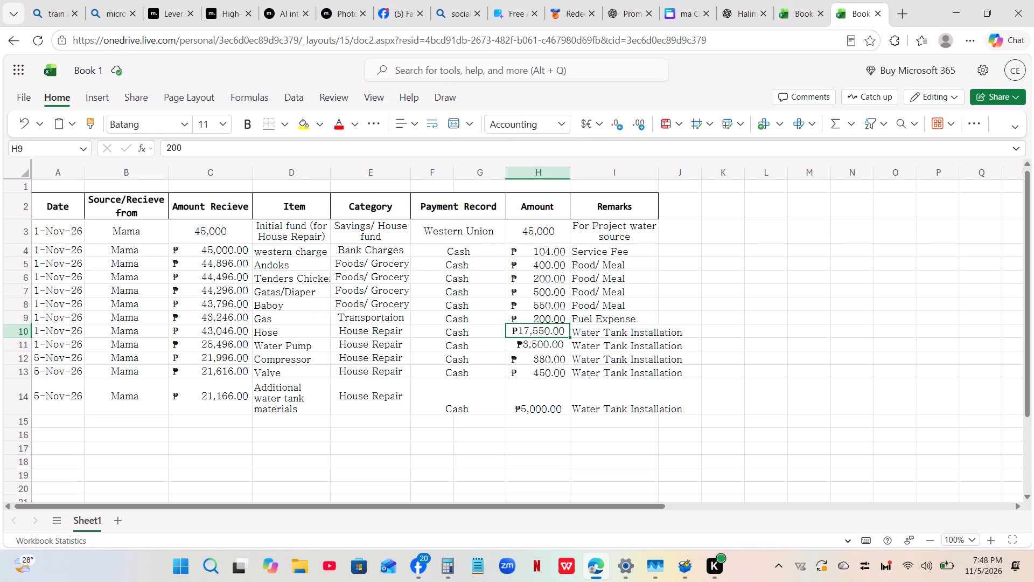
{"action": "key", "text": "BackSpace"}
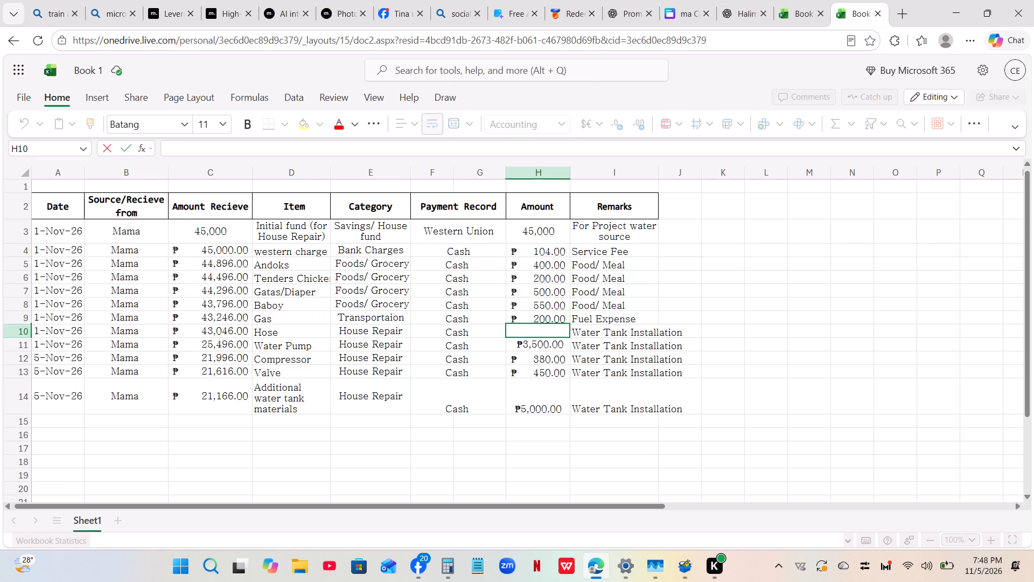
{"action": "left_click", "coordinate": [558, 315]}
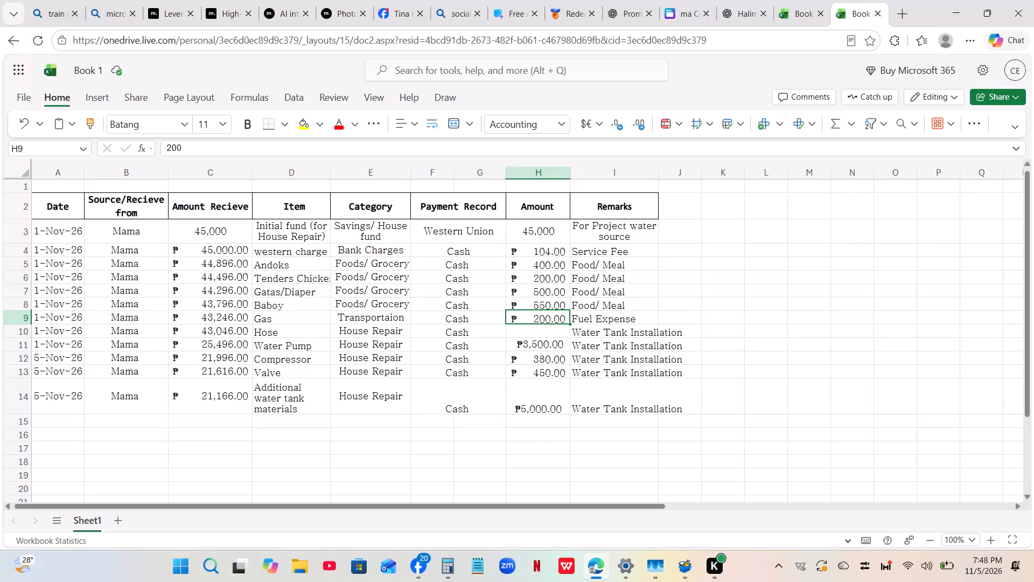
{"action": "key", "text": "ctrl+c"}
{"action": "key", "text": "Down"}
{"action": "key", "text": "ctrl+v"}
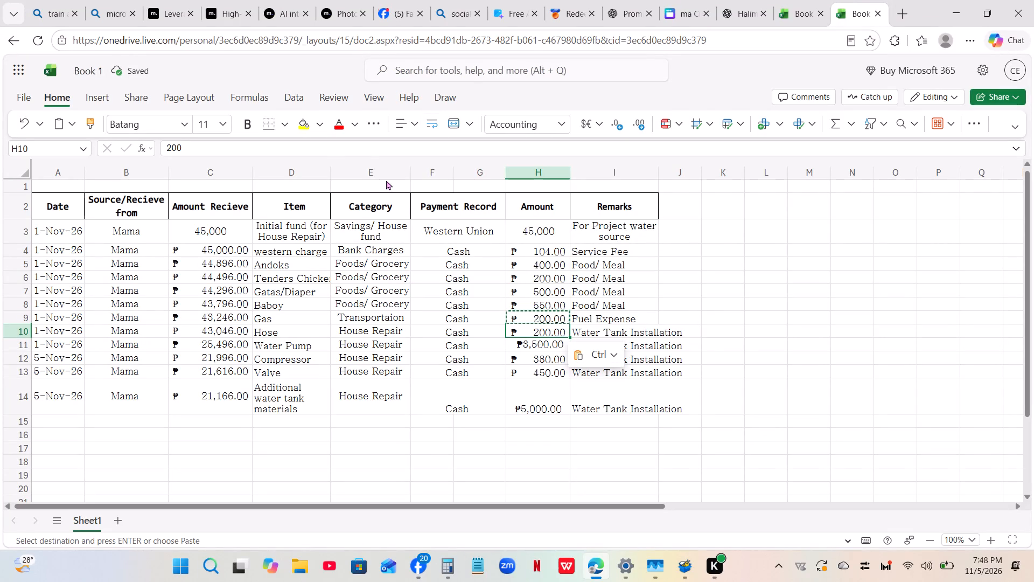
Replace the pasted value in H10 with the Hose amount 17550.
{"action": "left_click", "coordinate": [364, 149]}
{"action": "key", "text": "BackSpace"}
{"action": "key", "text": "BackSpace"}
{"action": "key", "text": "BackSpace"}
{"action": "key", "text": "BackSpace"}
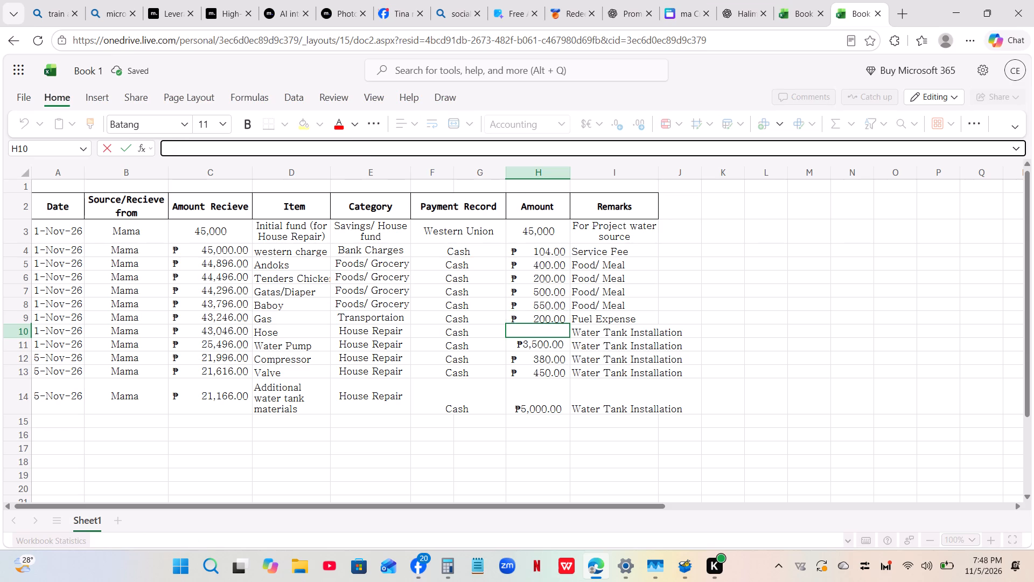
{"action": "type", "text": "17"}
{"action": "type", "text": "550"}
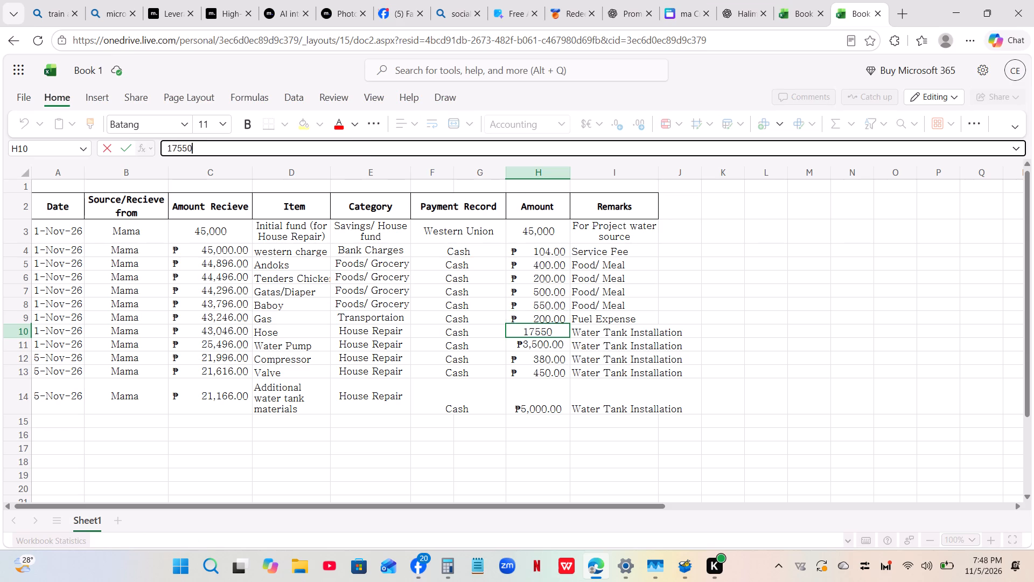
{"action": "key", "text": "Return"}
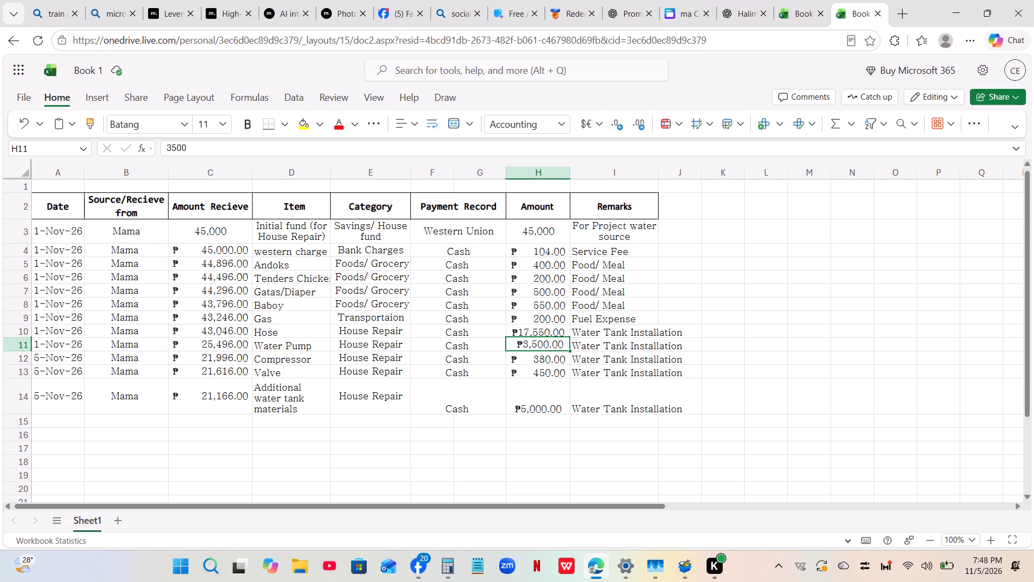
Clear the Water Pump amount in H11 and paste a copy of the Gas amount cell H9 there.
{"action": "key", "text": "BackSpace"}
{"action": "key", "text": "Up"}
{"action": "key", "text": "Up"}
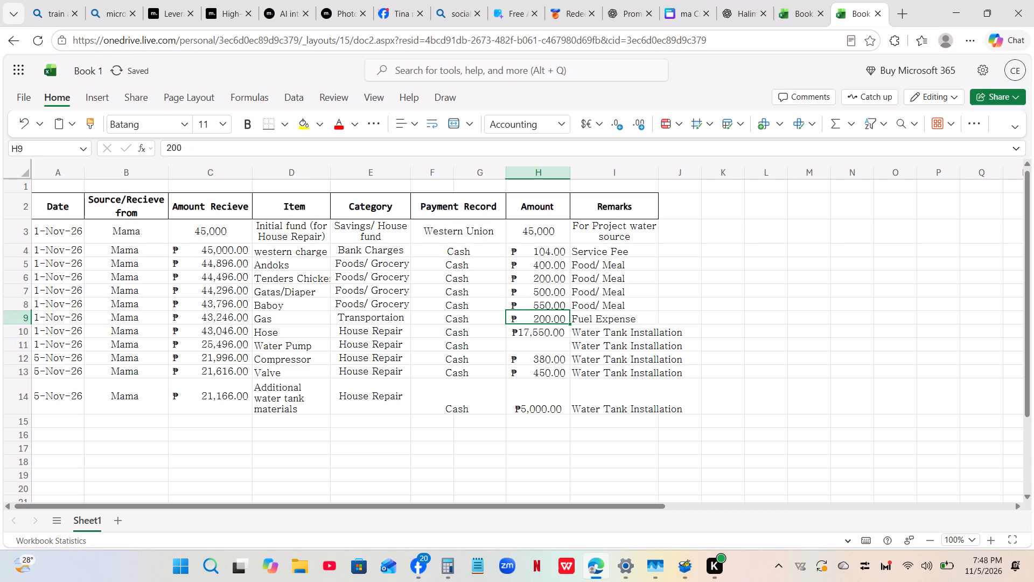
{"action": "key", "text": "ctrl+c"}
{"action": "key", "text": "Down"}
{"action": "key", "text": "Down"}
{"action": "key", "text": "ctrl+v"}
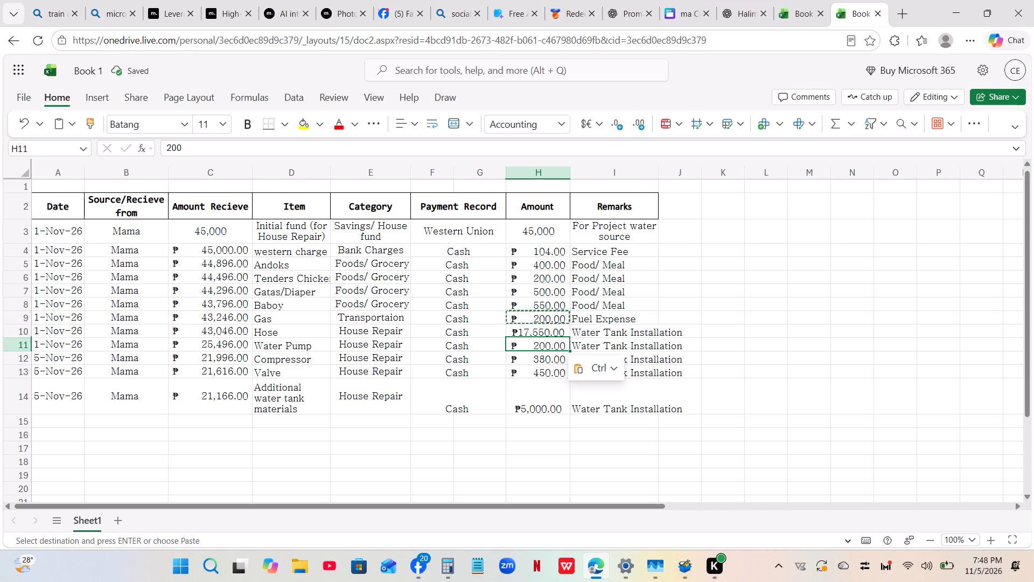
Replace the pasted value in H11 with the Water Pump amount 3500.
{"action": "double_click", "coordinate": [439, 149]}
{"action": "double_click", "coordinate": [439, 149]}
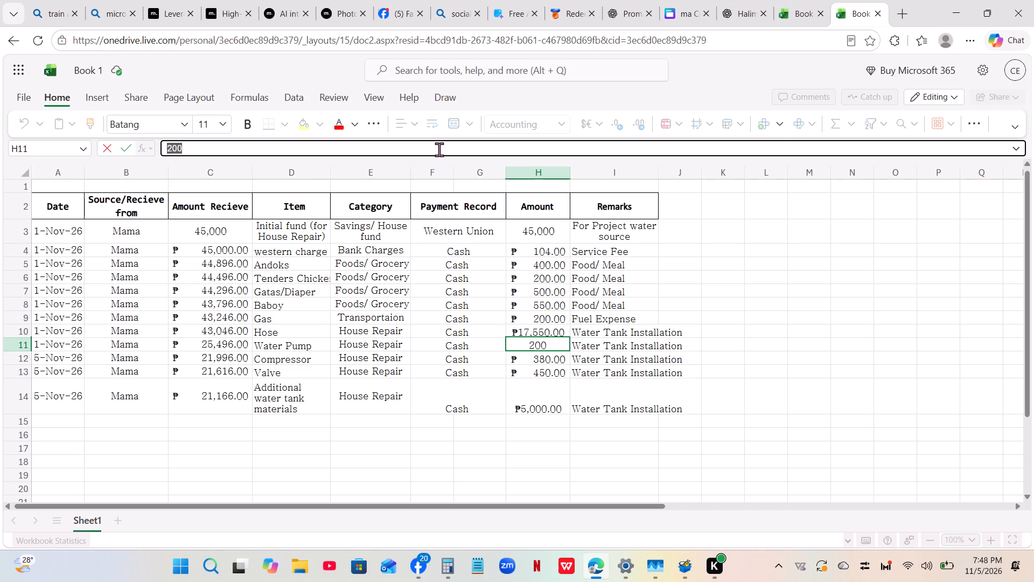
{"action": "type", "text": "3500"}
{"action": "key", "text": "Return"}
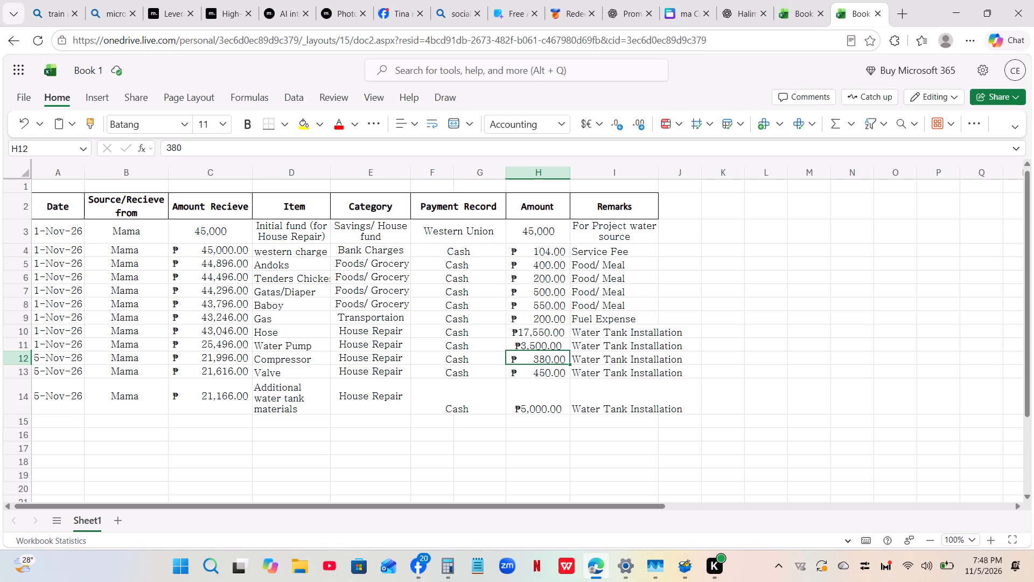
Wrap the text of the Water Tank Installation remarks in I10:I14.
{"action": "key", "text": "Right"}
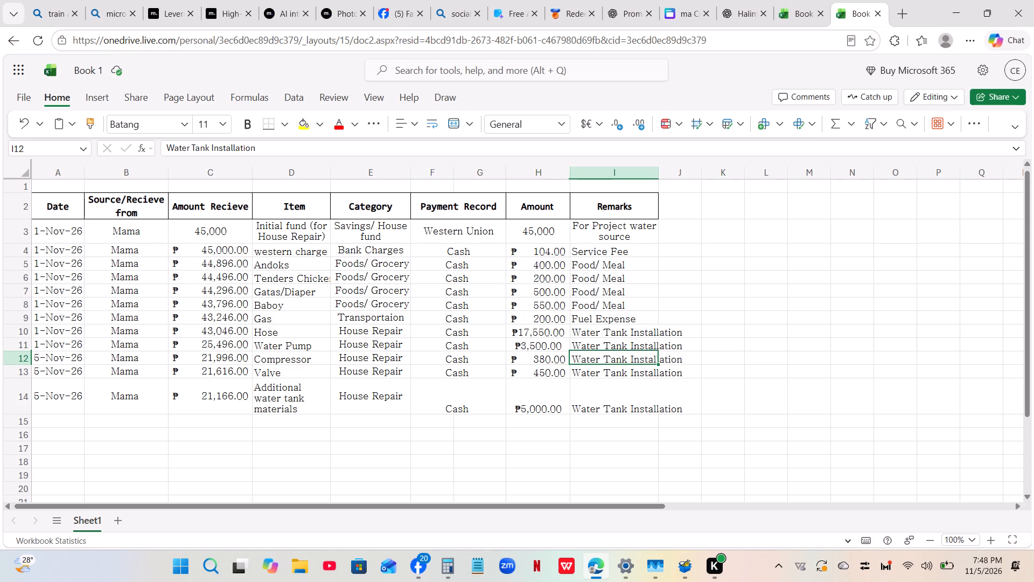
{"action": "key", "text": "Up"}
{"action": "key", "text": "Up"}
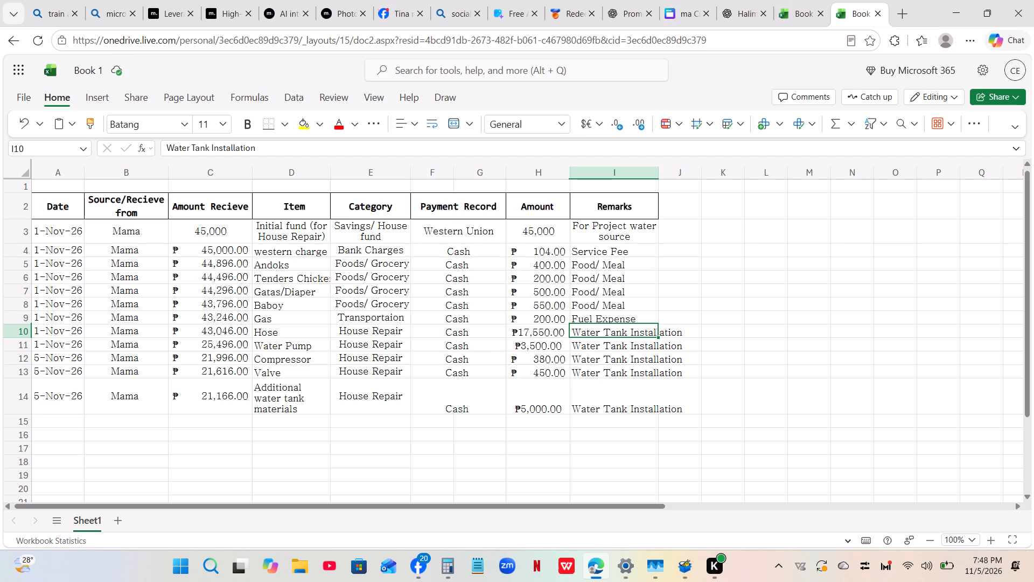
{"action": "key", "text": "ctrl+shift+Down"}
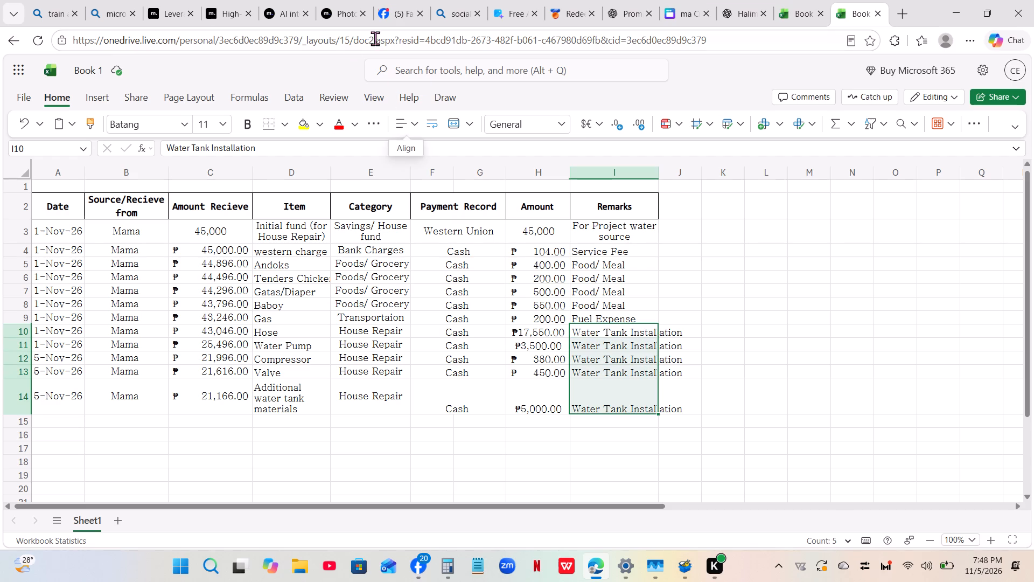
{"action": "left_click", "coordinate": [435, 124]}
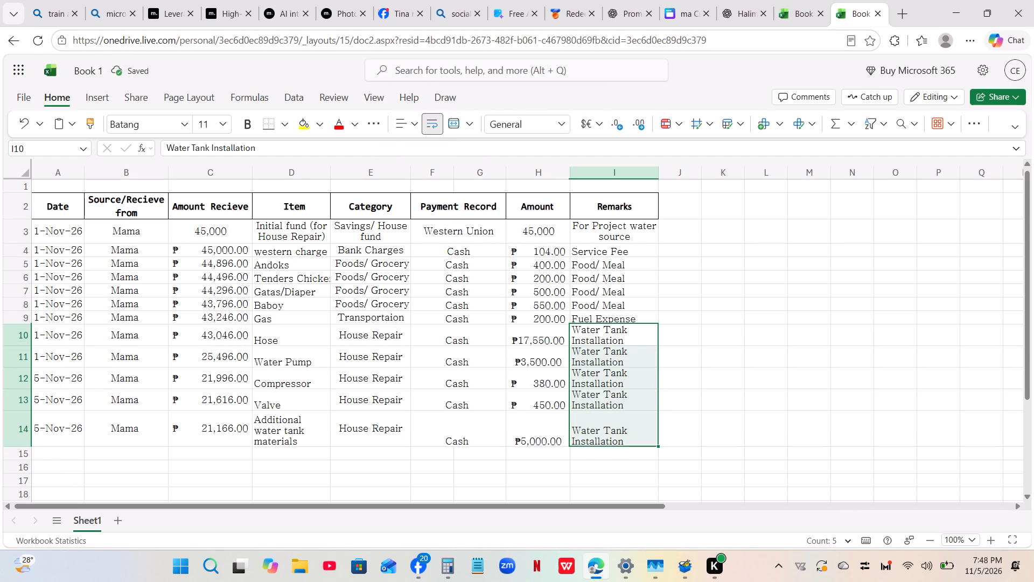
{"action": "double_click", "coordinate": [701, 393]}
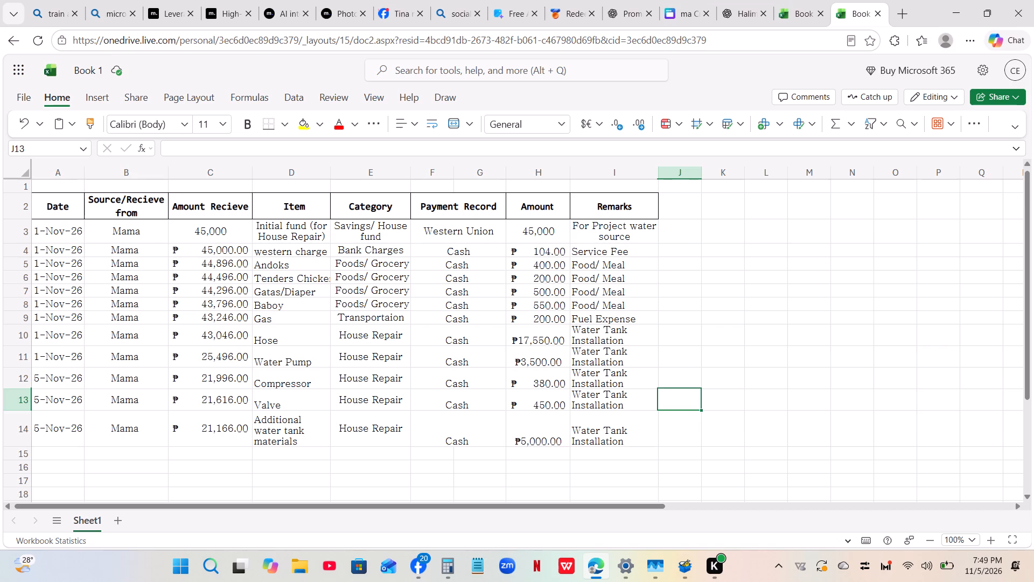
Apply all borders to the expense entries in A3:I14.
{"action": "scroll", "coordinate": [516, 452], "scroll_direction": "down", "scroll_amount": 1}
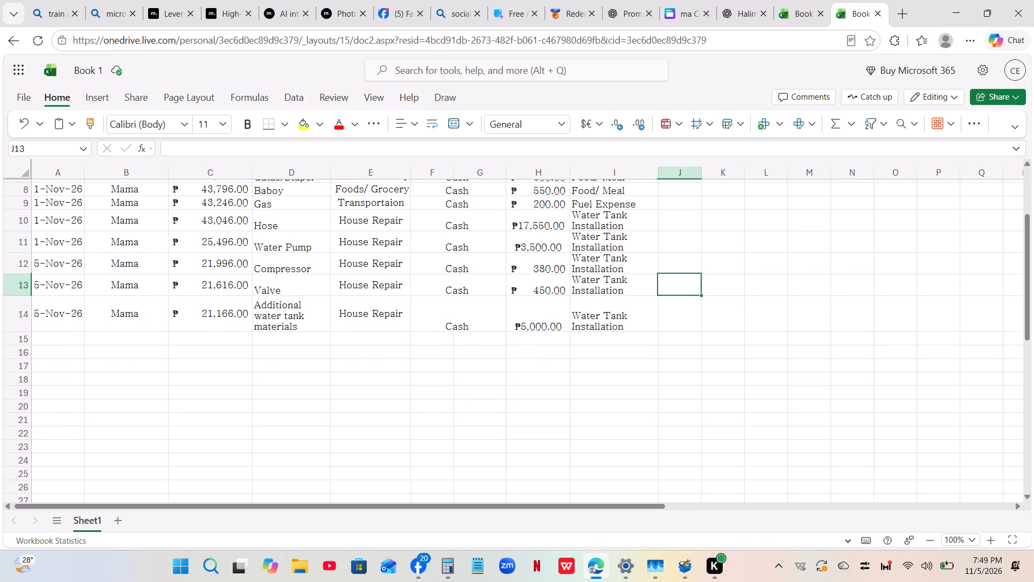
{"action": "scroll", "coordinate": [259, 340], "scroll_direction": "up", "scroll_amount": 2}
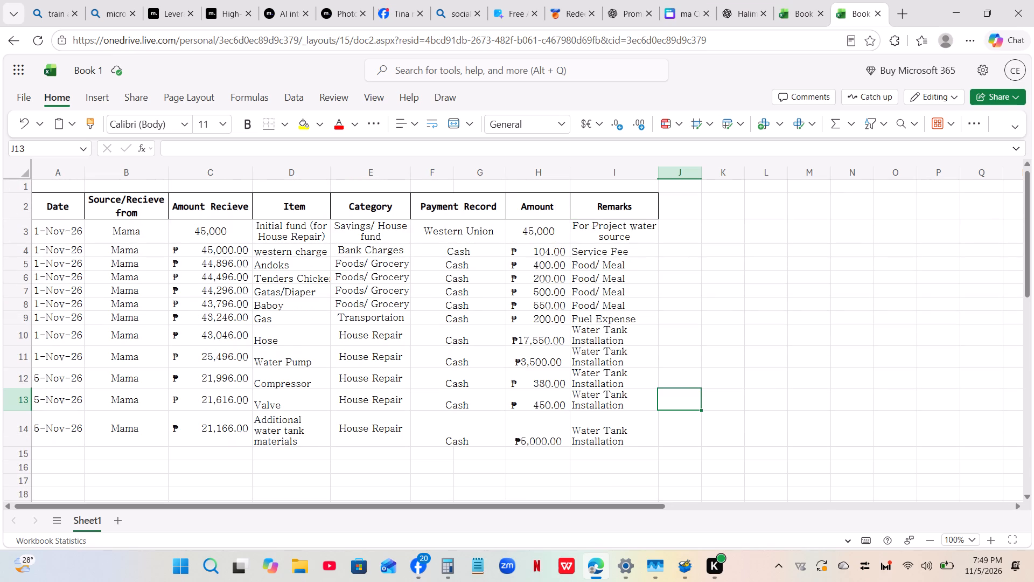
{"action": "left_click", "coordinate": [74, 236]}
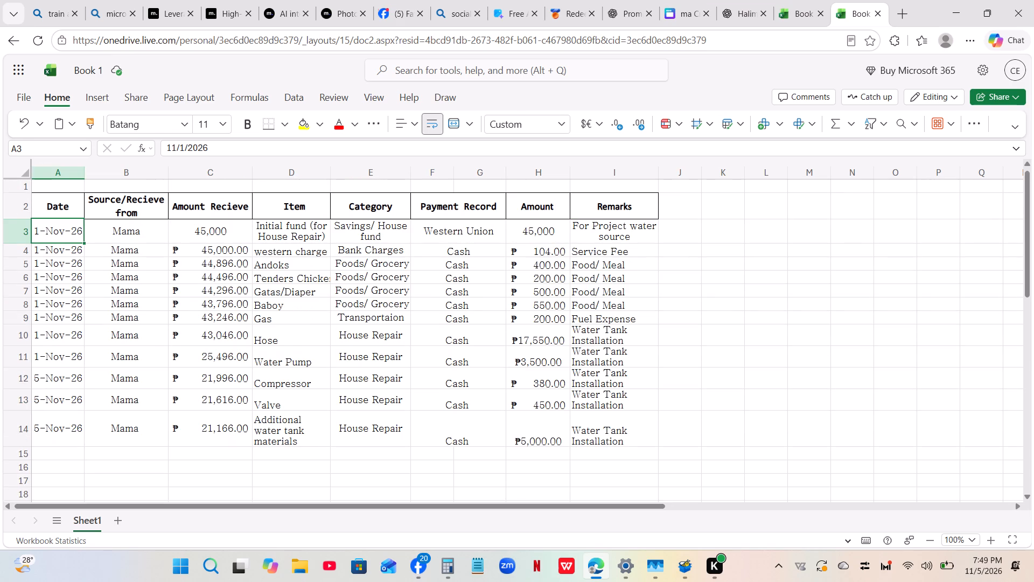
{"action": "key", "text": "ctrl+shift+Down"}
{"action": "key", "text": "ctrl+shift+Right"}
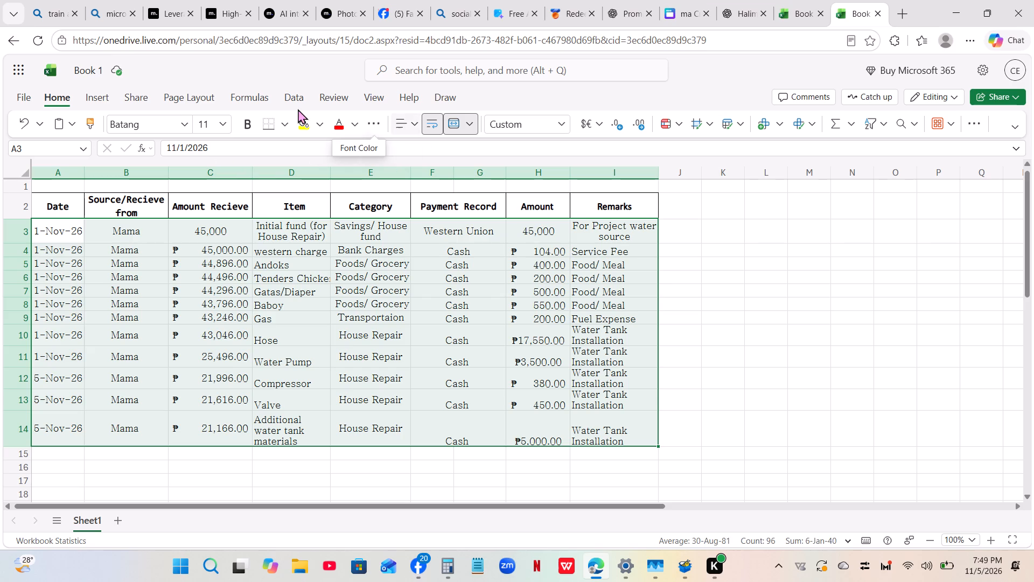
{"action": "left_click", "coordinate": [285, 126]}
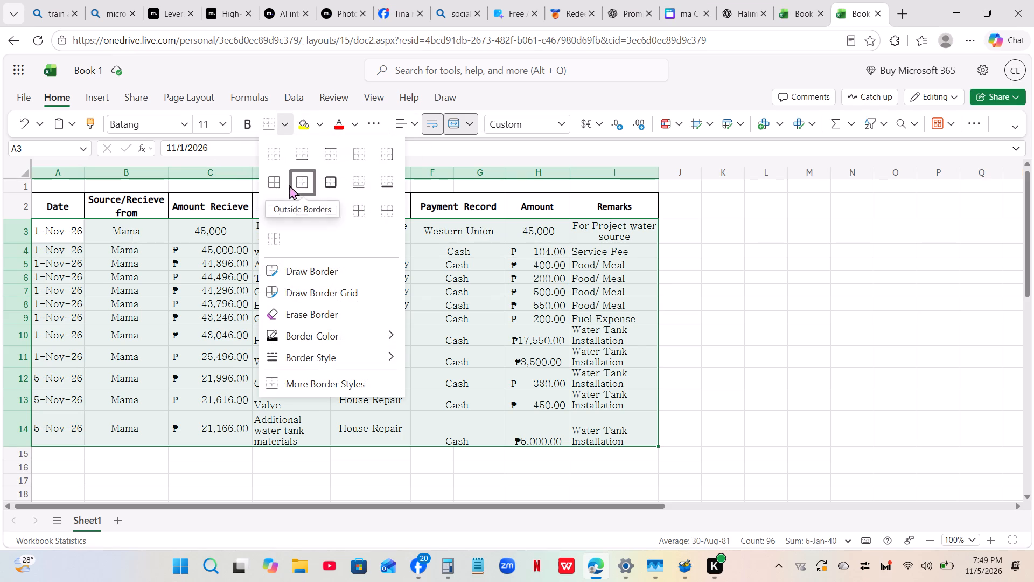
{"action": "left_click", "coordinate": [275, 179]}
{"action": "left_click", "coordinate": [686, 361]}
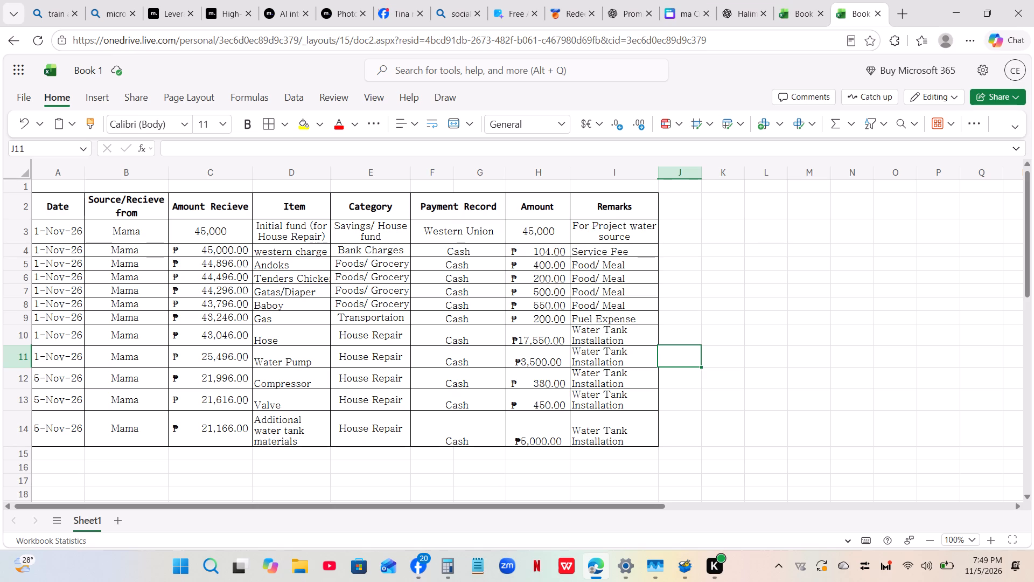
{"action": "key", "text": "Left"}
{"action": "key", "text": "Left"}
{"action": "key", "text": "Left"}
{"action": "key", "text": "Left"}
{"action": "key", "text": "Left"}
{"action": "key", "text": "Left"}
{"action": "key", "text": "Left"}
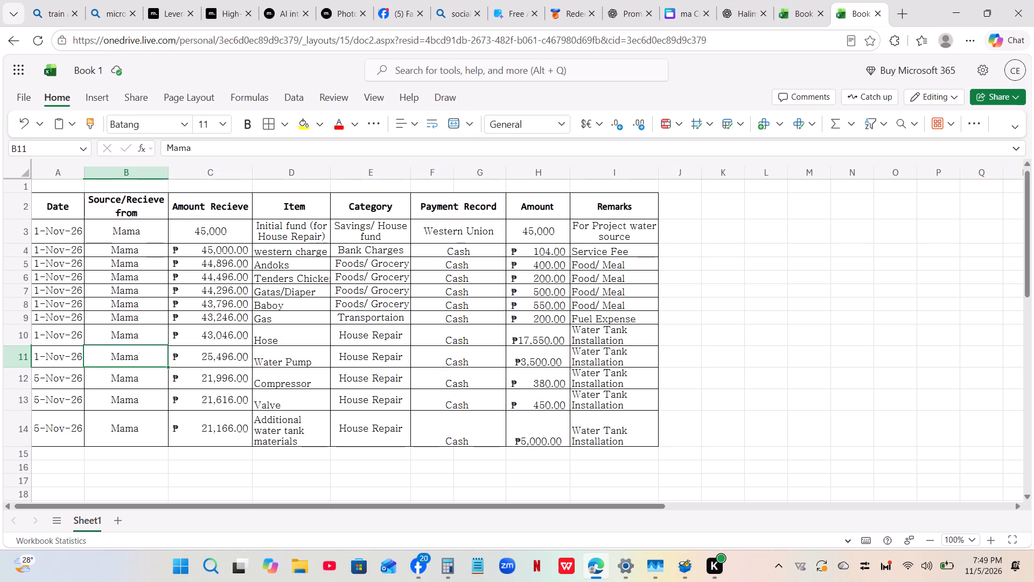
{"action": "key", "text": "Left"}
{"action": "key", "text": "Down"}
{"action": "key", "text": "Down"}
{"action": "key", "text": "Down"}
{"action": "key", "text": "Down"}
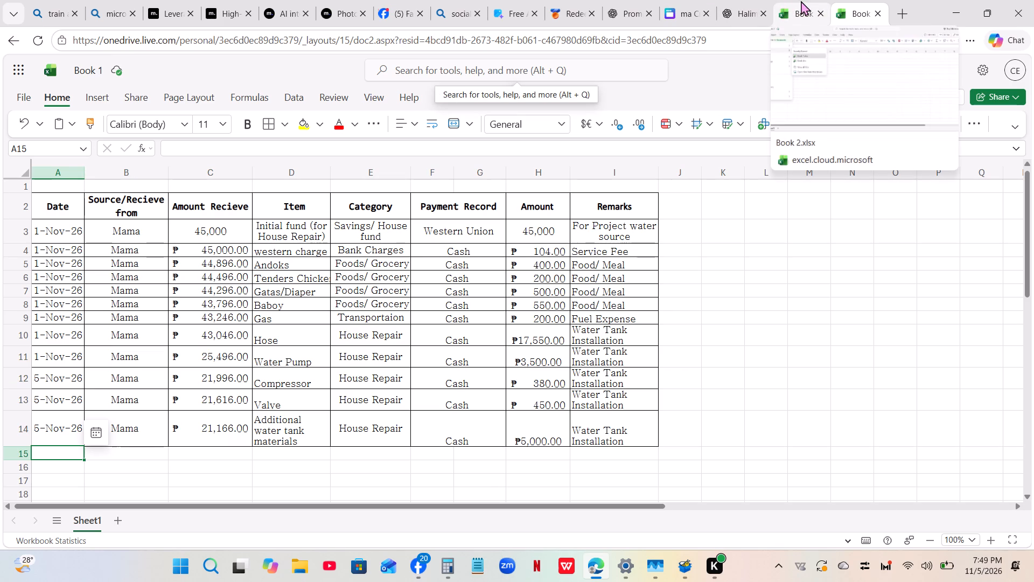
Close the other open workbook, Book 2.
{"action": "left_click", "coordinate": [819, 12]}
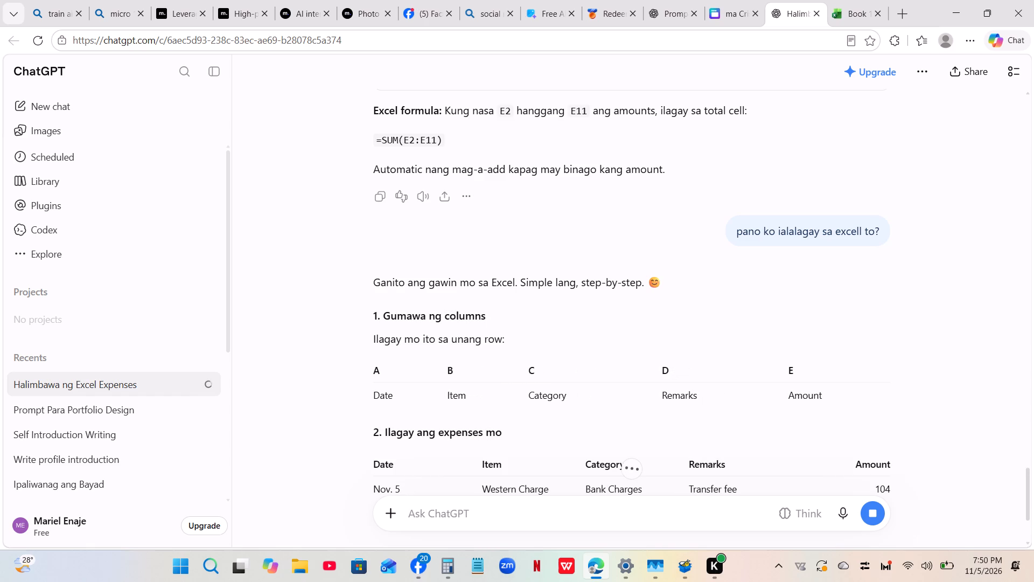
{"action": "scroll", "coordinate": [599, 424], "scroll_direction": "down", "scroll_amount": 3}
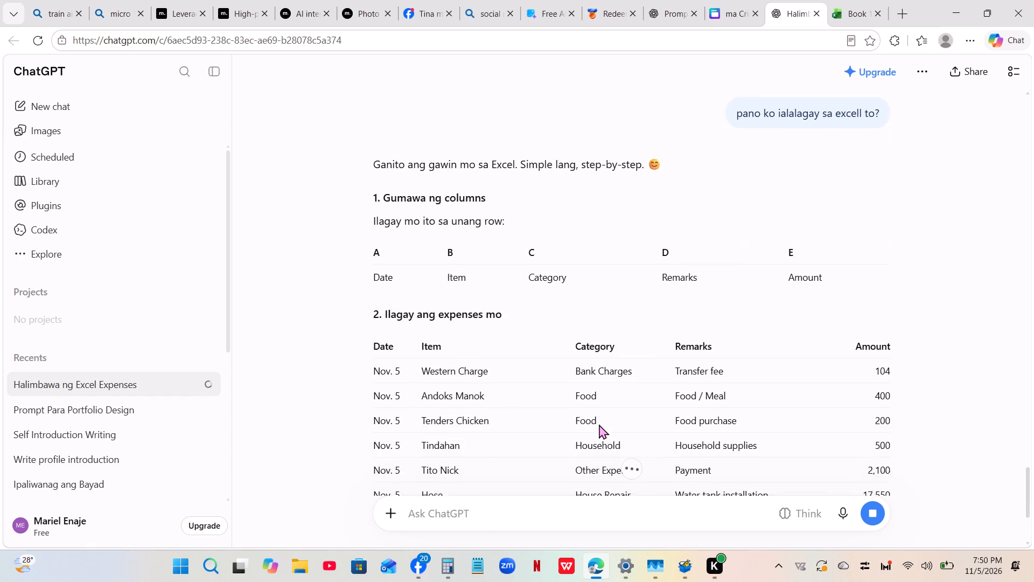
{"action": "scroll", "coordinate": [599, 424], "scroll_direction": "down", "scroll_amount": 3}
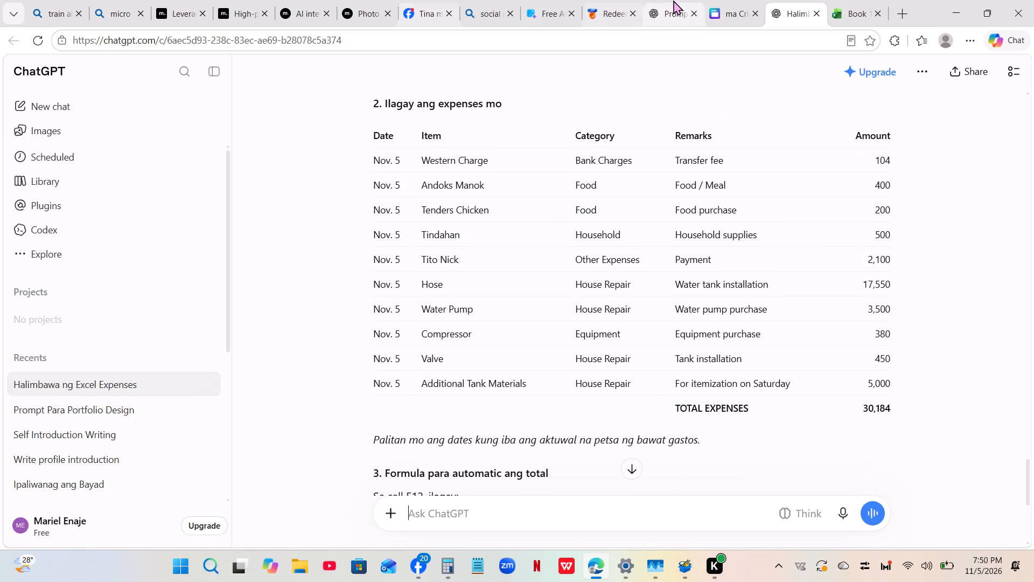
Return to the Book 1 workbook and merge and center cells F15:G15 below the Payment Record column.
{"action": "left_click", "coordinate": [856, 0]}
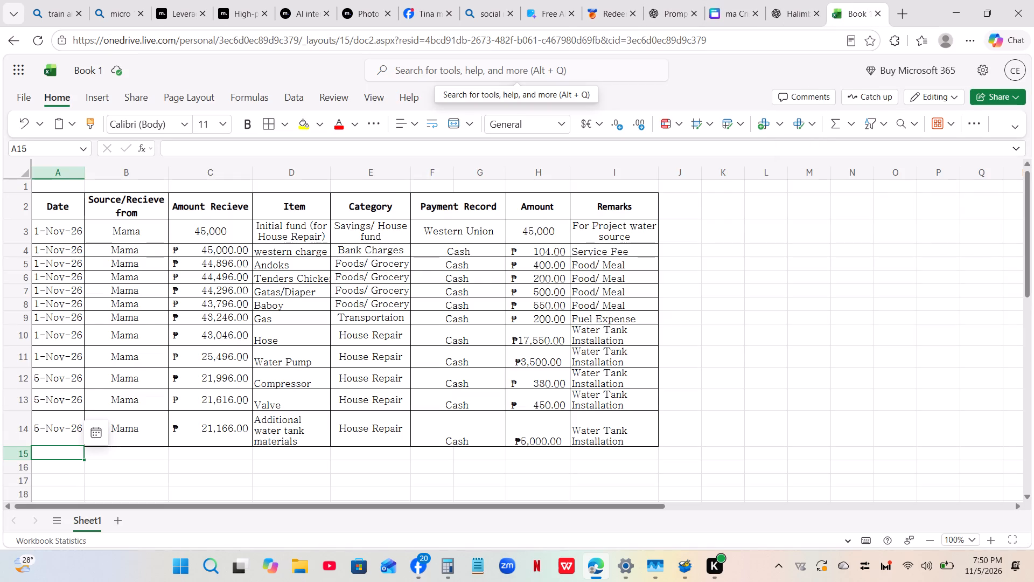
{"action": "left_click", "coordinate": [436, 459]}
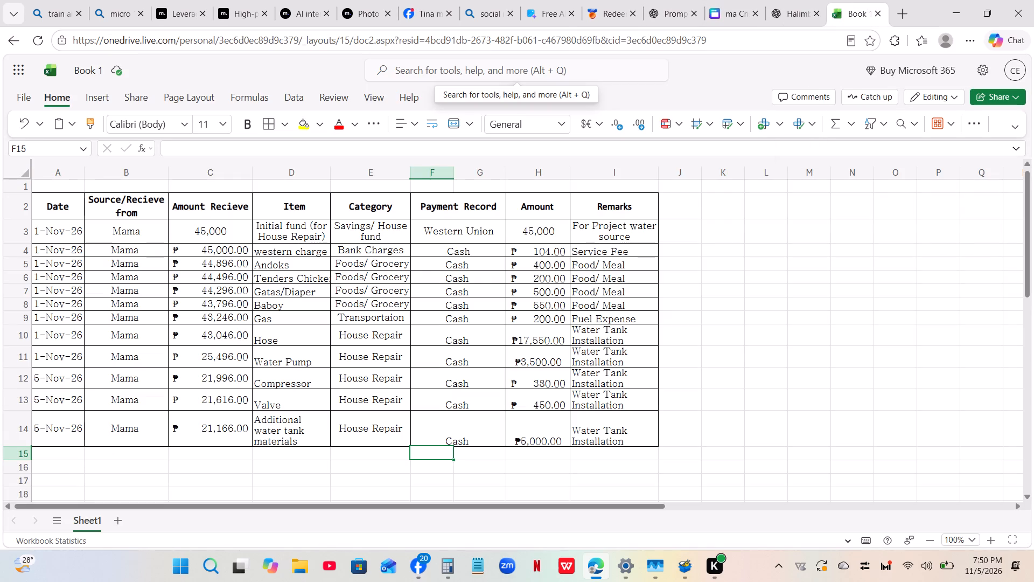
{"action": "left_click", "coordinate": [488, 454], "text": "ctrl+shift"}
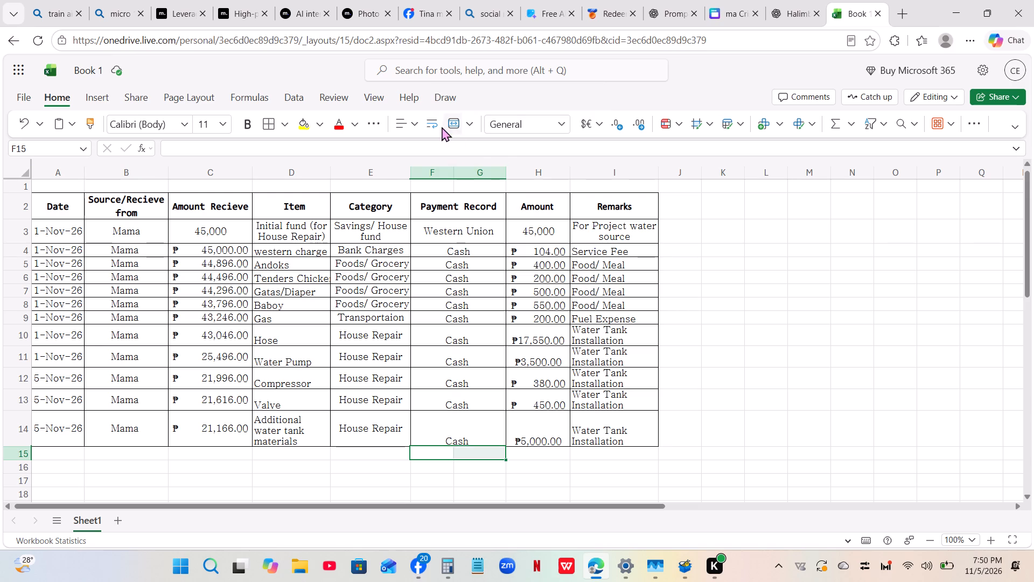
{"action": "left_click", "coordinate": [459, 119]}
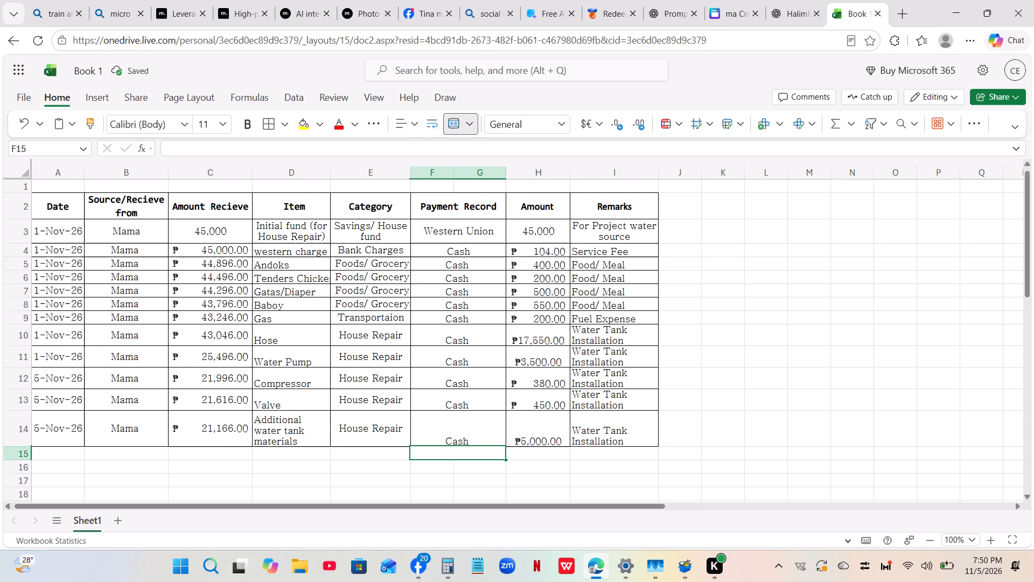
Enter the label "TOTAL EXPENSES" in merged cell F15 below the Payment Record column.
{"action": "key", "text": "t"}
{"action": "key", "text": "o"}
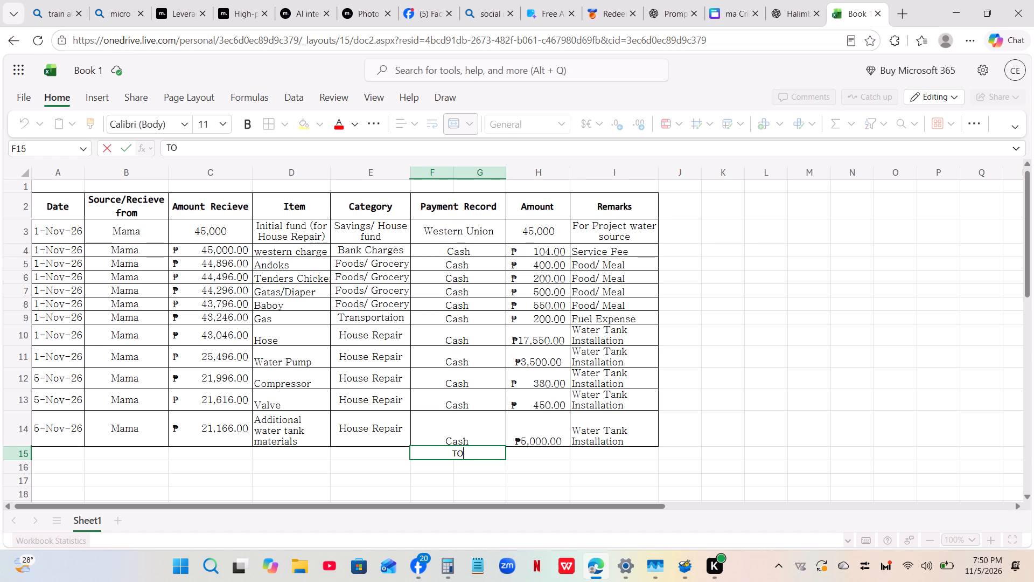
{"action": "type", "text": "TAL EXPENSES"}
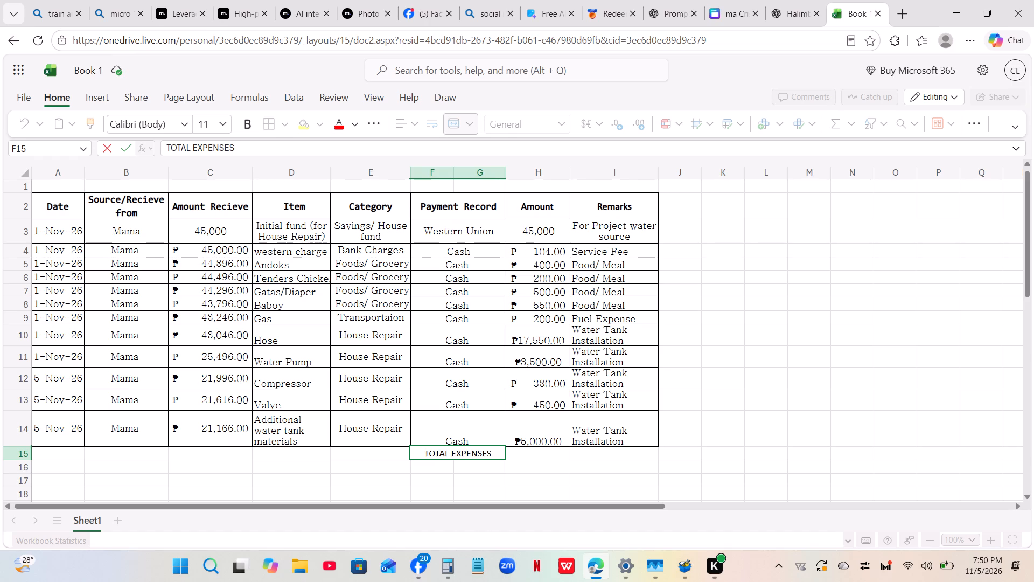
{"action": "left_click", "coordinate": [551, 464]}
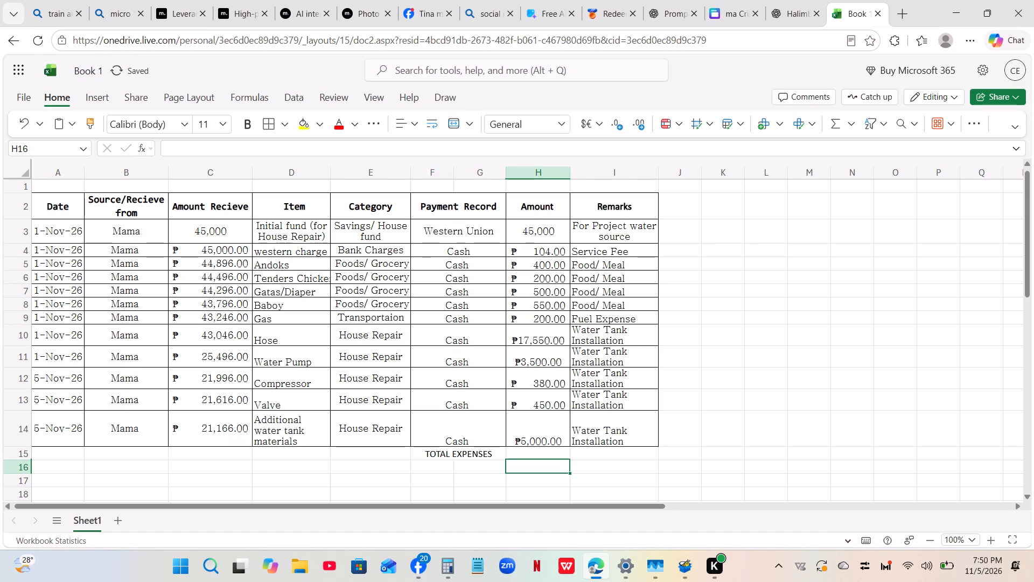
Format the TOTAL EXPENSES label in bold Consolas to match the Payment Record header.
{"action": "left_click", "coordinate": [492, 455]}
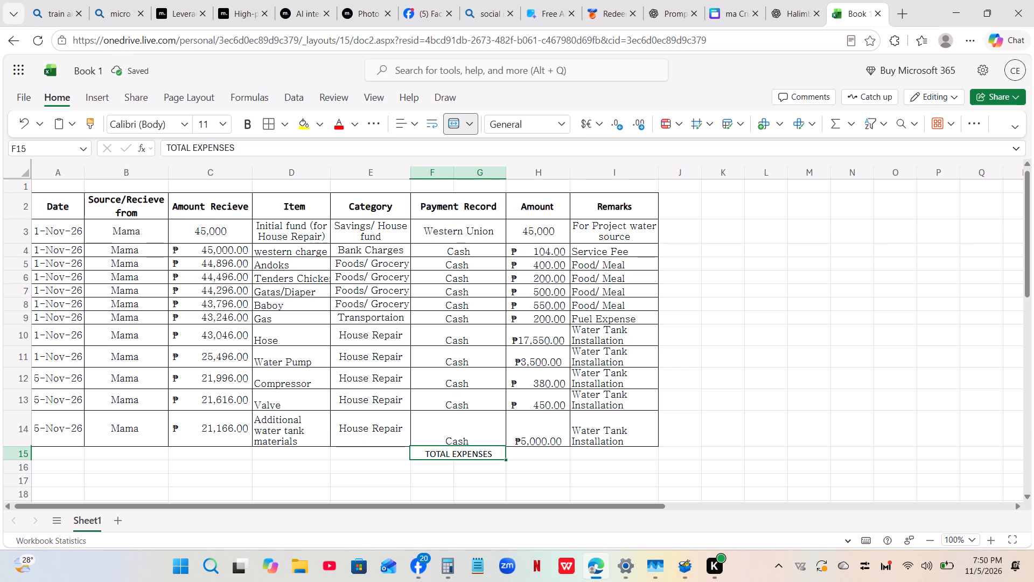
{"action": "left_click", "coordinate": [429, 207]}
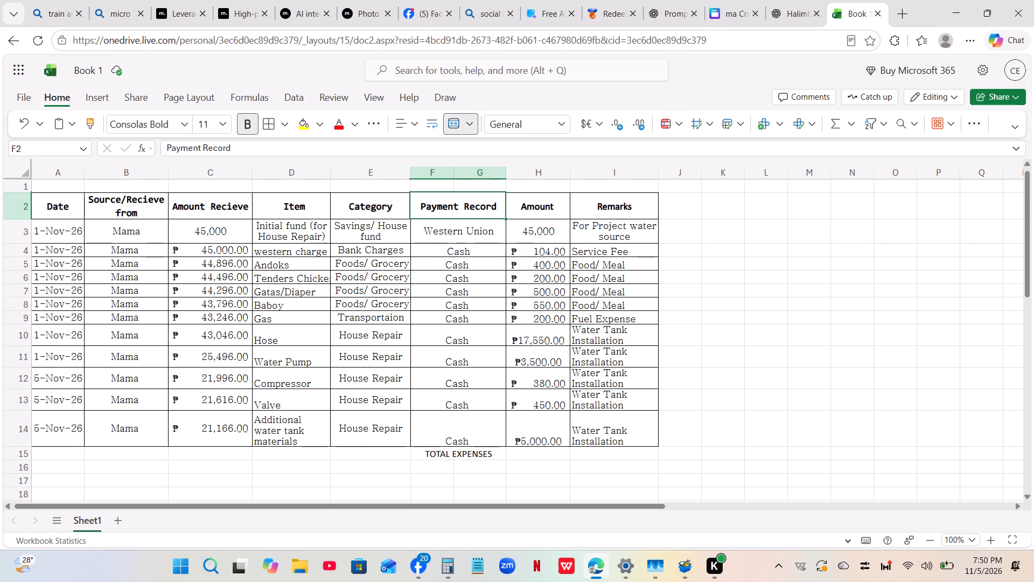
{"action": "left_click", "coordinate": [469, 455]}
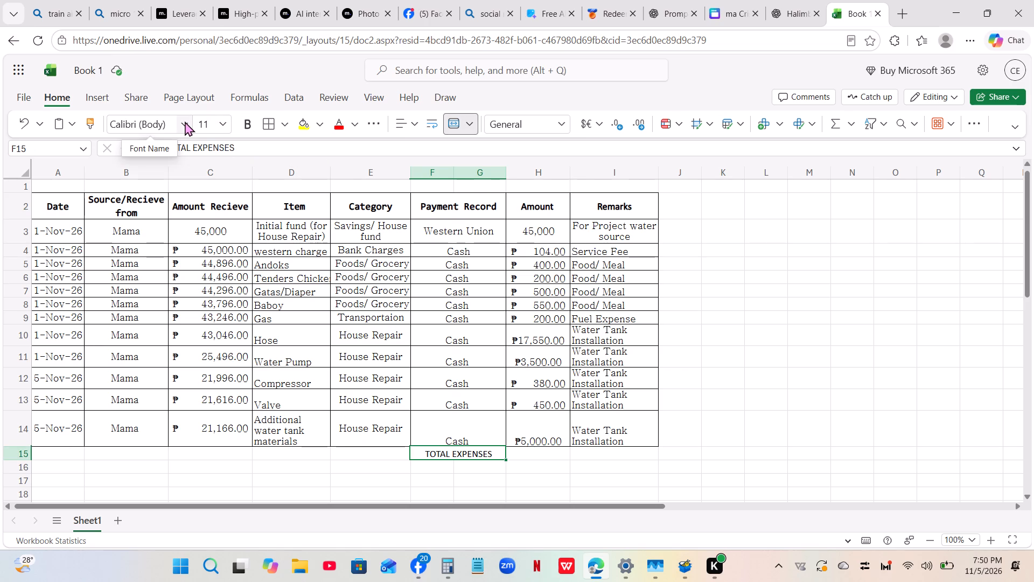
{"action": "left_click", "coordinate": [185, 121]}
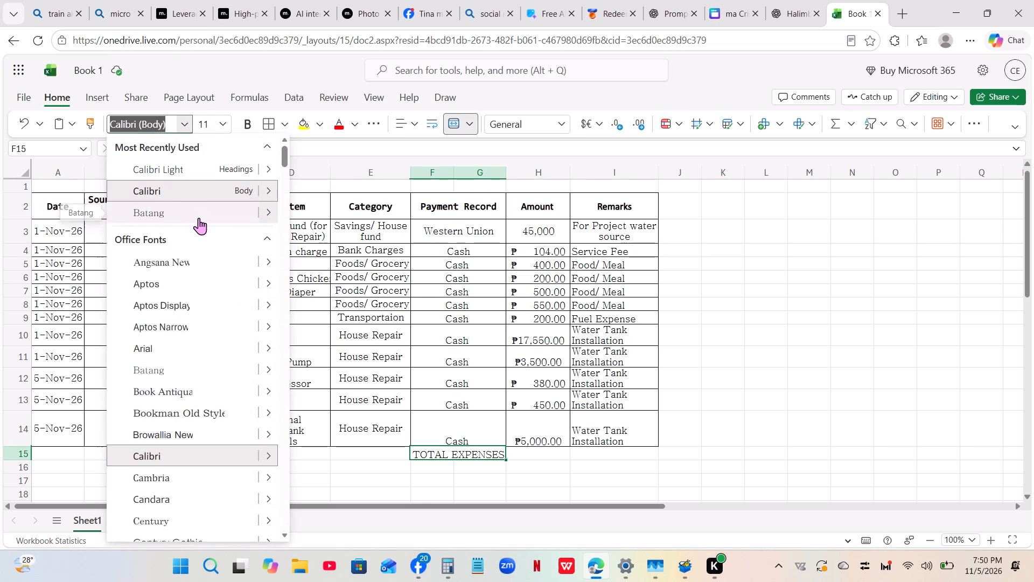
{"action": "scroll", "coordinate": [213, 409], "scroll_direction": "down", "scroll_amount": 1}
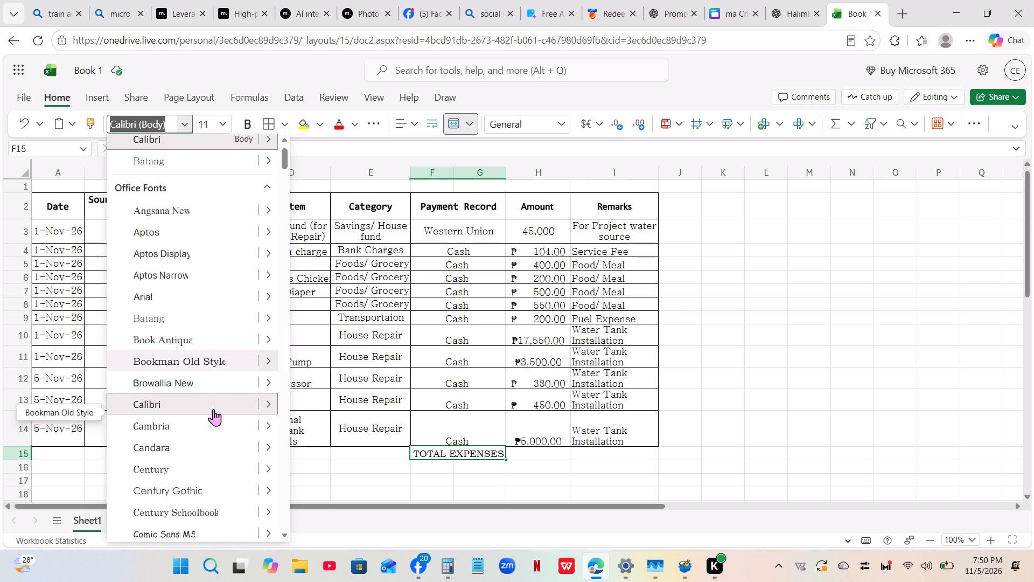
{"action": "scroll", "coordinate": [213, 409], "scroll_direction": "down", "scroll_amount": 2}
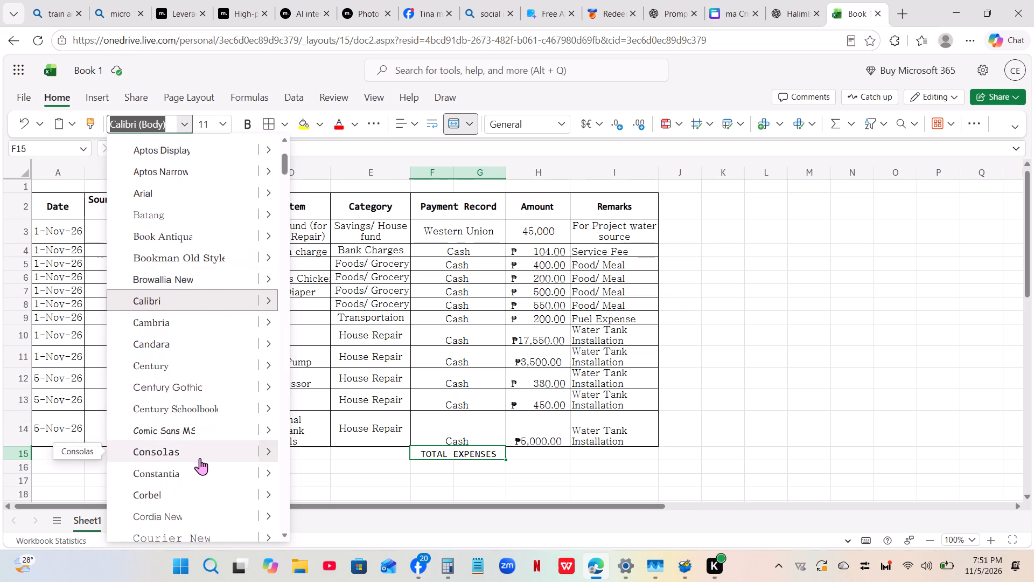
{"action": "left_click", "coordinate": [200, 458]}
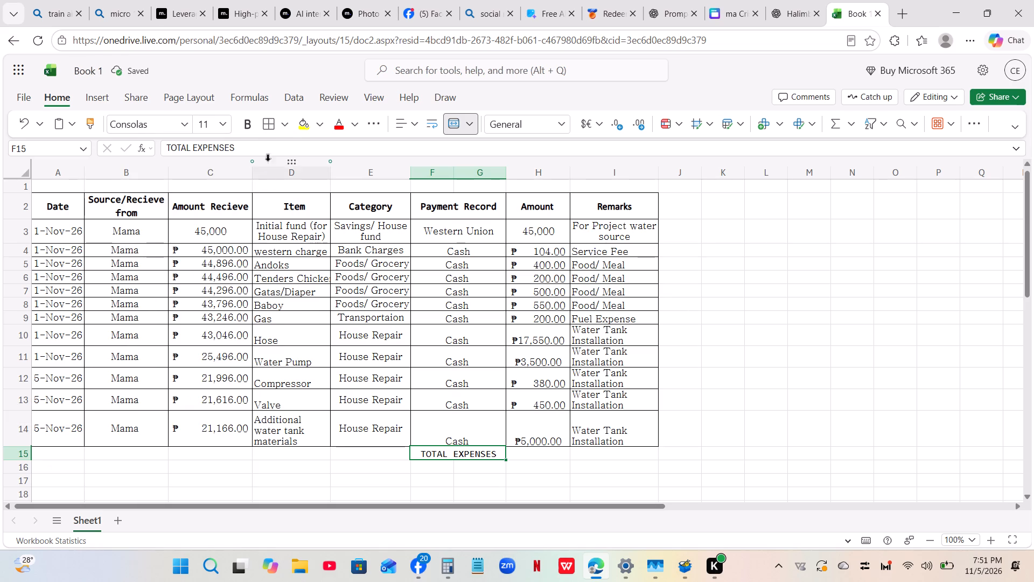
{"action": "left_click", "coordinate": [248, 118]}
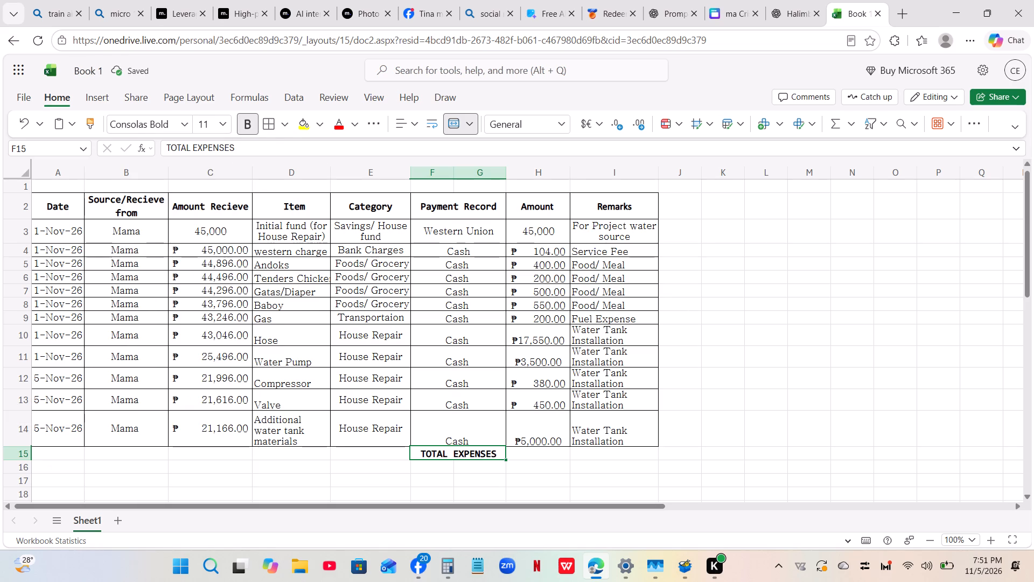
{"action": "left_click", "coordinate": [403, 497]}
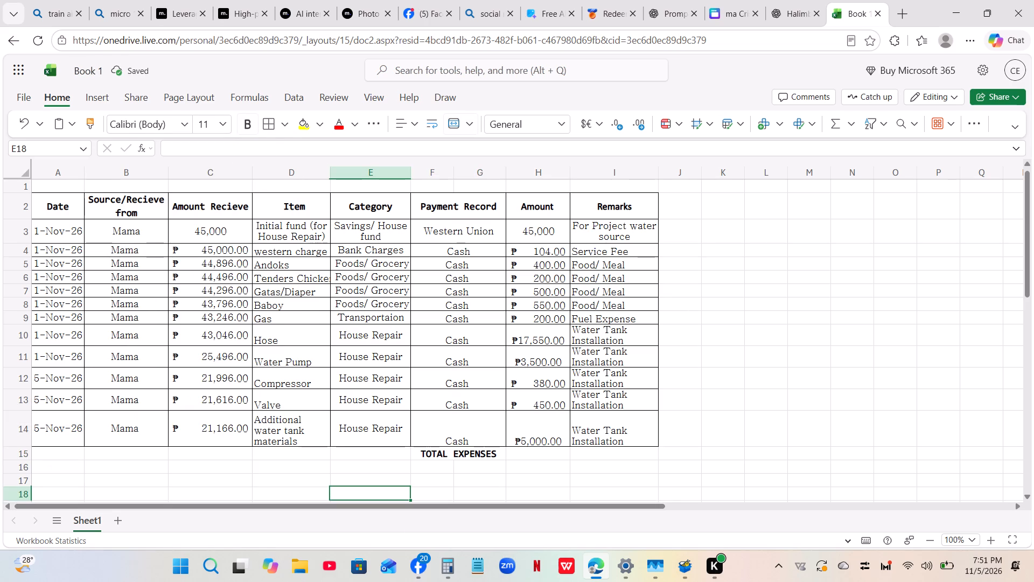
Select the expense amounts in H4:H14 and check their summary statistics, including the sum.
{"action": "left_click", "coordinate": [529, 454]}
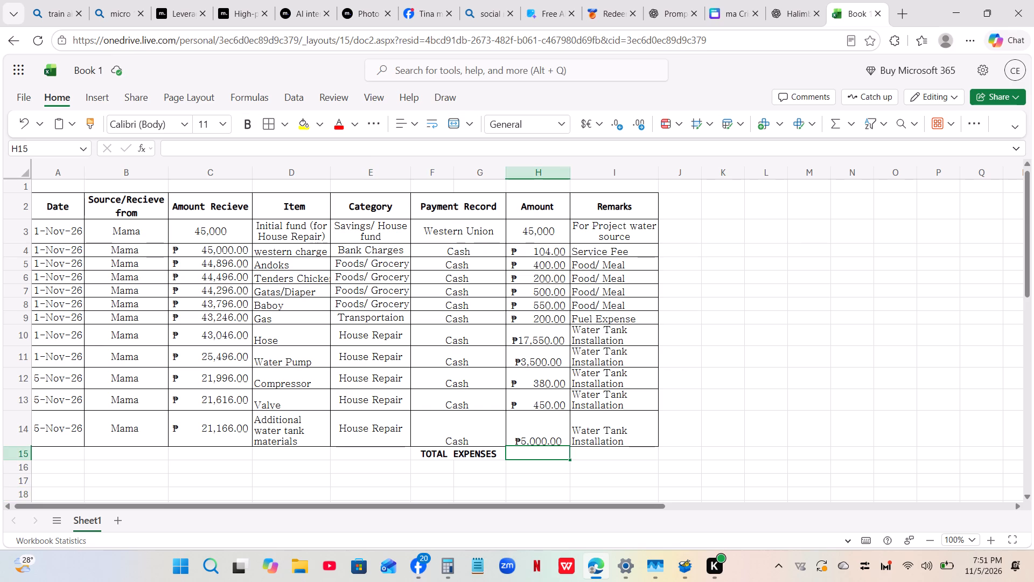
{"action": "left_click", "coordinate": [554, 253]}
{"action": "key", "text": "ctrl+shift+Down"}
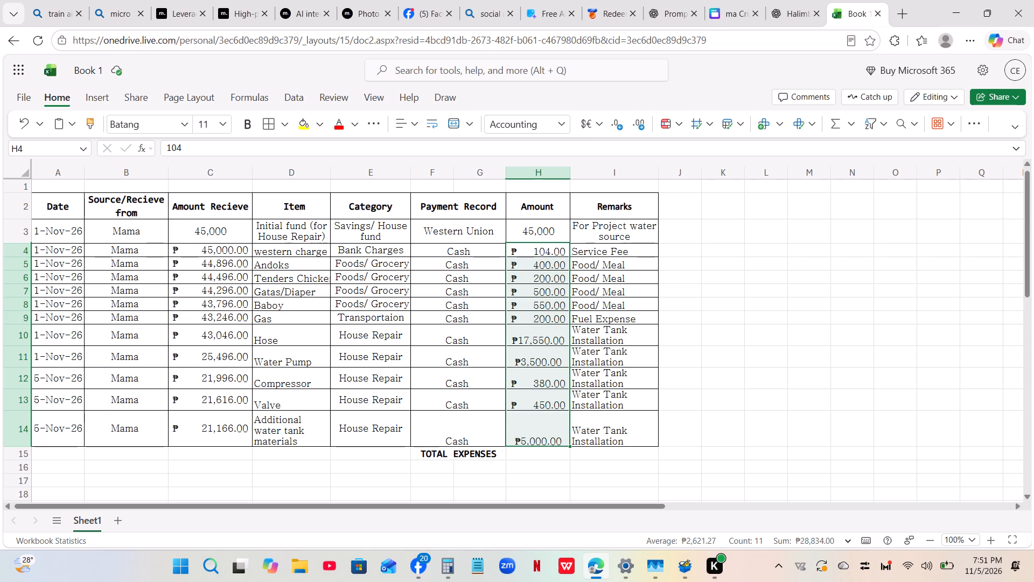
{"action": "left_click", "coordinate": [822, 543]}
{"action": "left_click", "coordinate": [847, 541]}
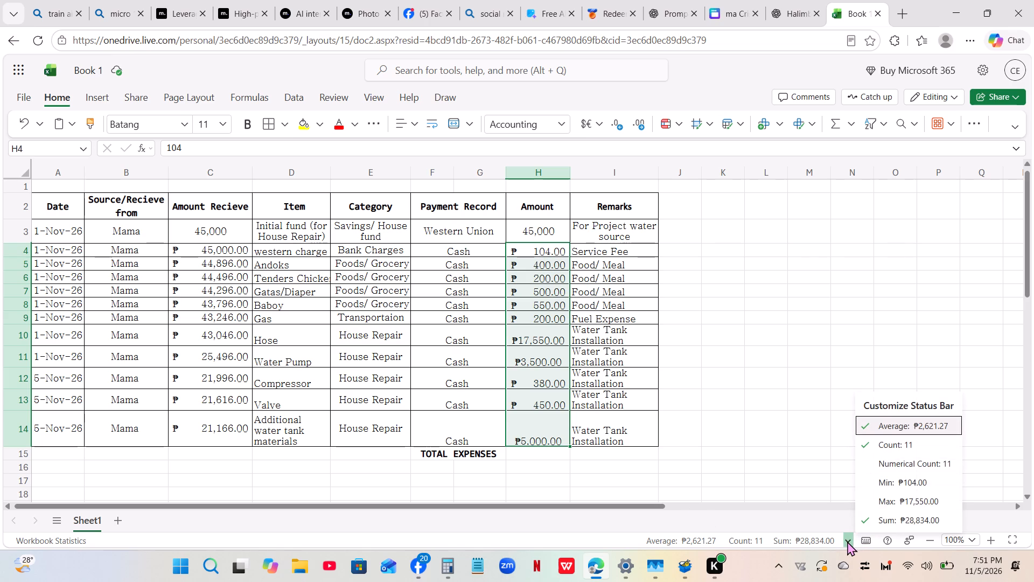
{"action": "left_click", "coordinate": [847, 541]}
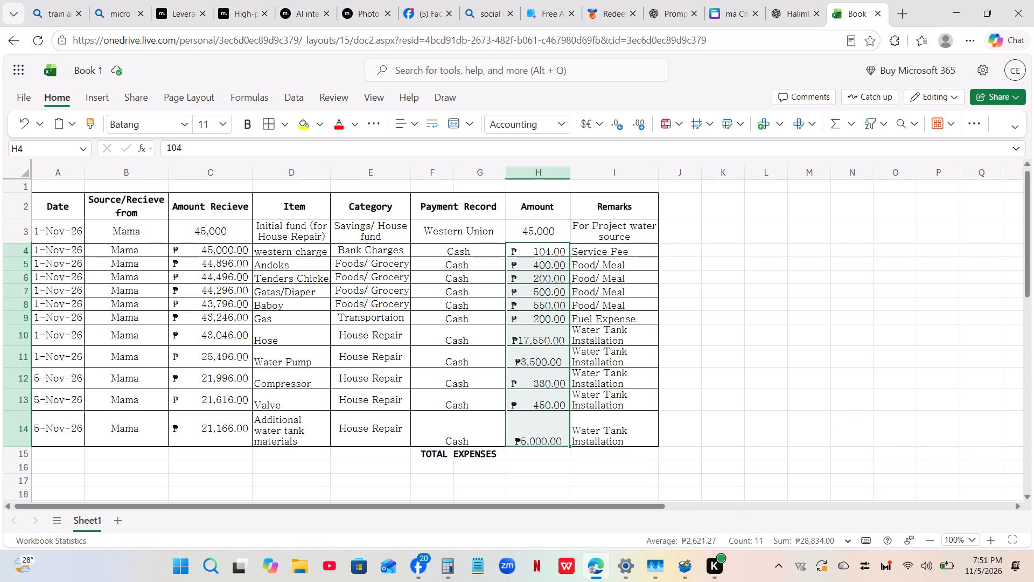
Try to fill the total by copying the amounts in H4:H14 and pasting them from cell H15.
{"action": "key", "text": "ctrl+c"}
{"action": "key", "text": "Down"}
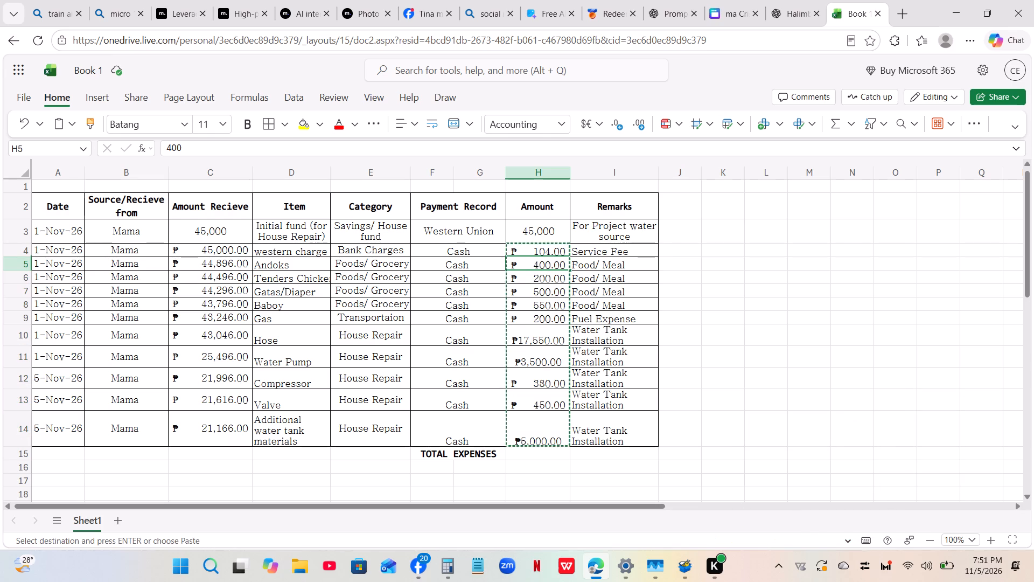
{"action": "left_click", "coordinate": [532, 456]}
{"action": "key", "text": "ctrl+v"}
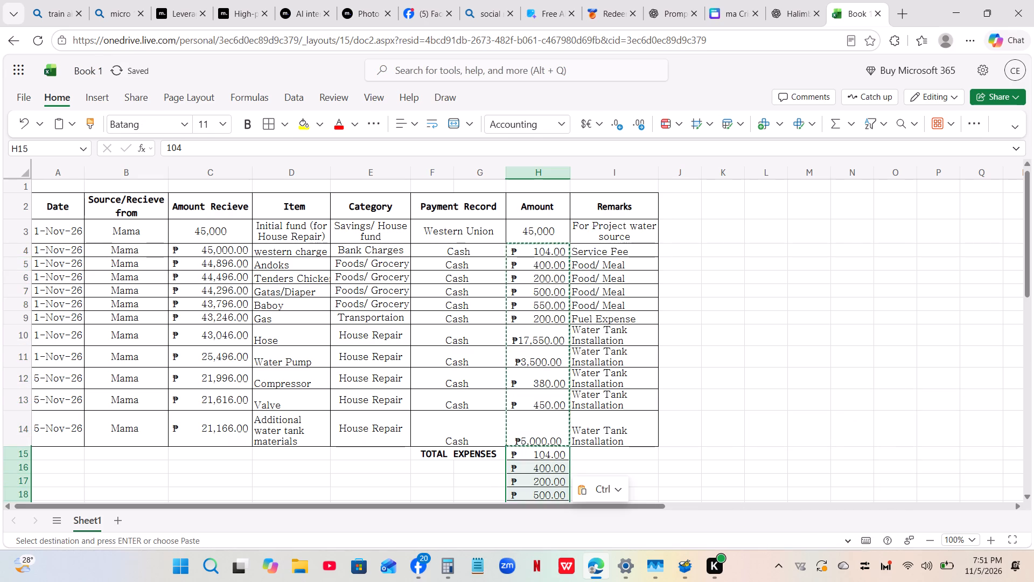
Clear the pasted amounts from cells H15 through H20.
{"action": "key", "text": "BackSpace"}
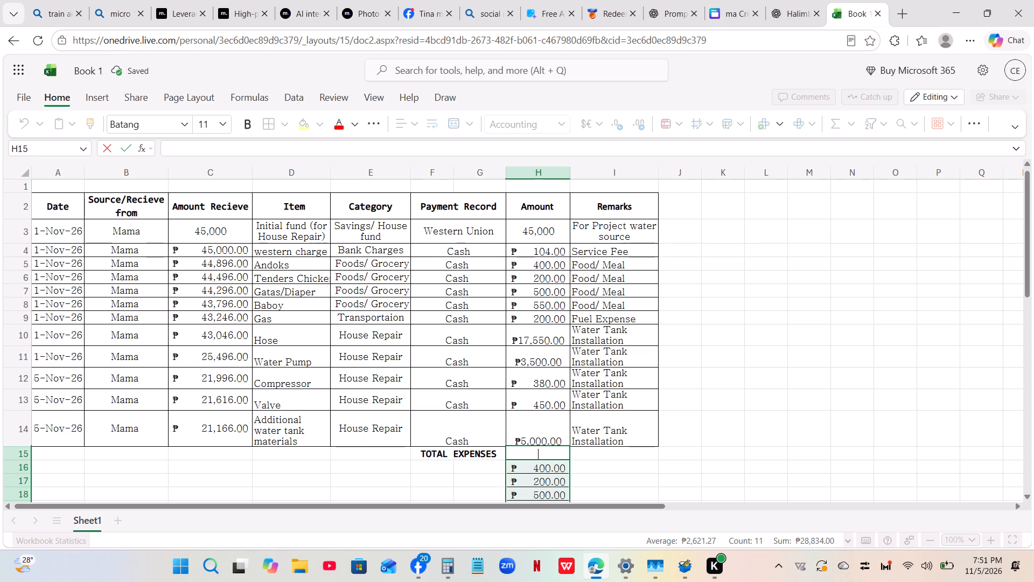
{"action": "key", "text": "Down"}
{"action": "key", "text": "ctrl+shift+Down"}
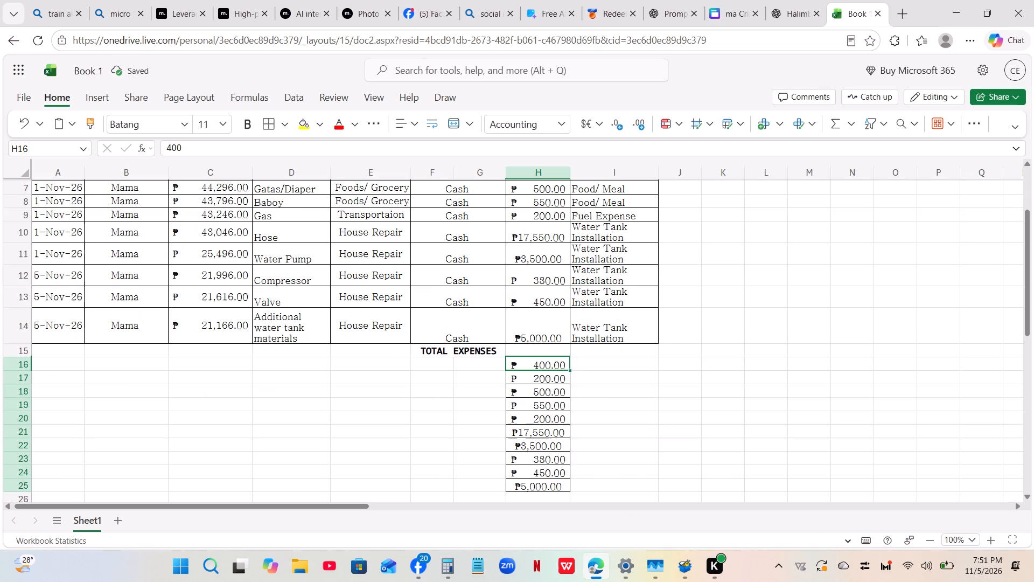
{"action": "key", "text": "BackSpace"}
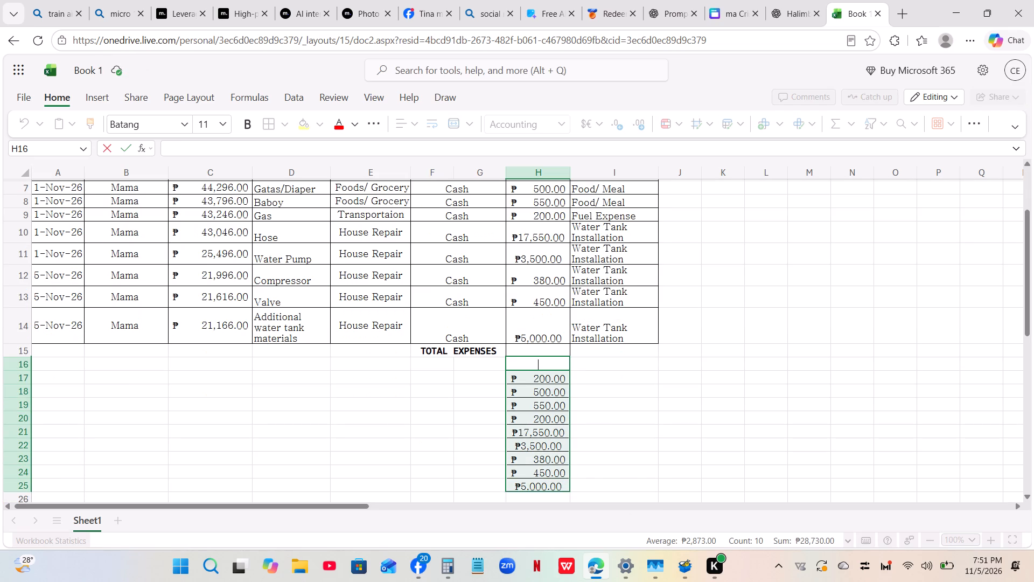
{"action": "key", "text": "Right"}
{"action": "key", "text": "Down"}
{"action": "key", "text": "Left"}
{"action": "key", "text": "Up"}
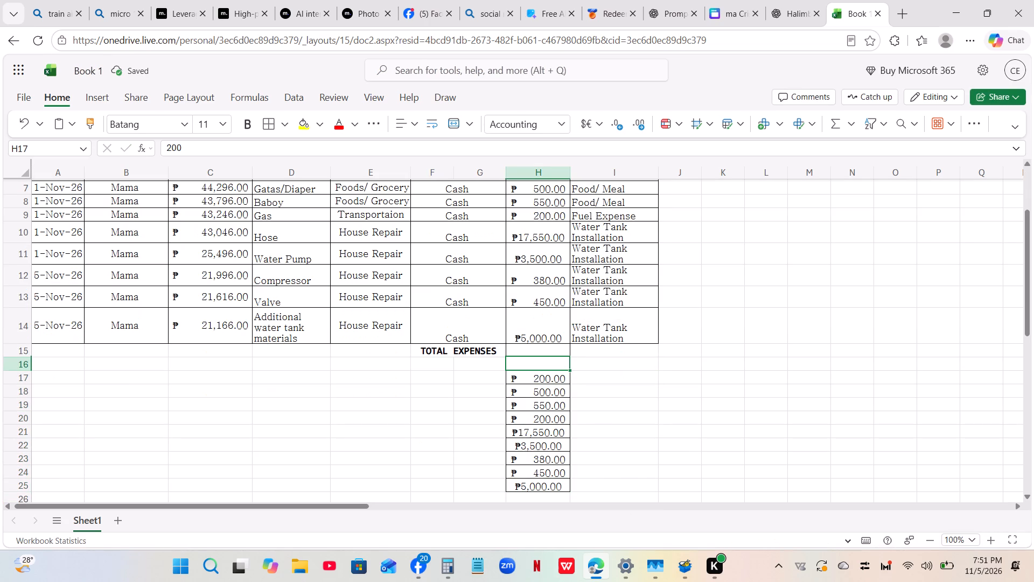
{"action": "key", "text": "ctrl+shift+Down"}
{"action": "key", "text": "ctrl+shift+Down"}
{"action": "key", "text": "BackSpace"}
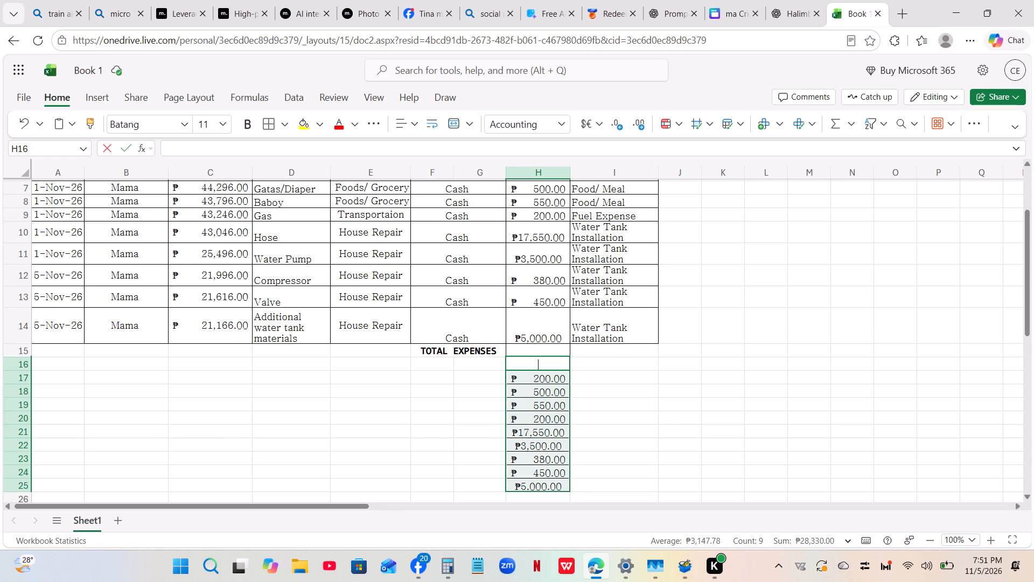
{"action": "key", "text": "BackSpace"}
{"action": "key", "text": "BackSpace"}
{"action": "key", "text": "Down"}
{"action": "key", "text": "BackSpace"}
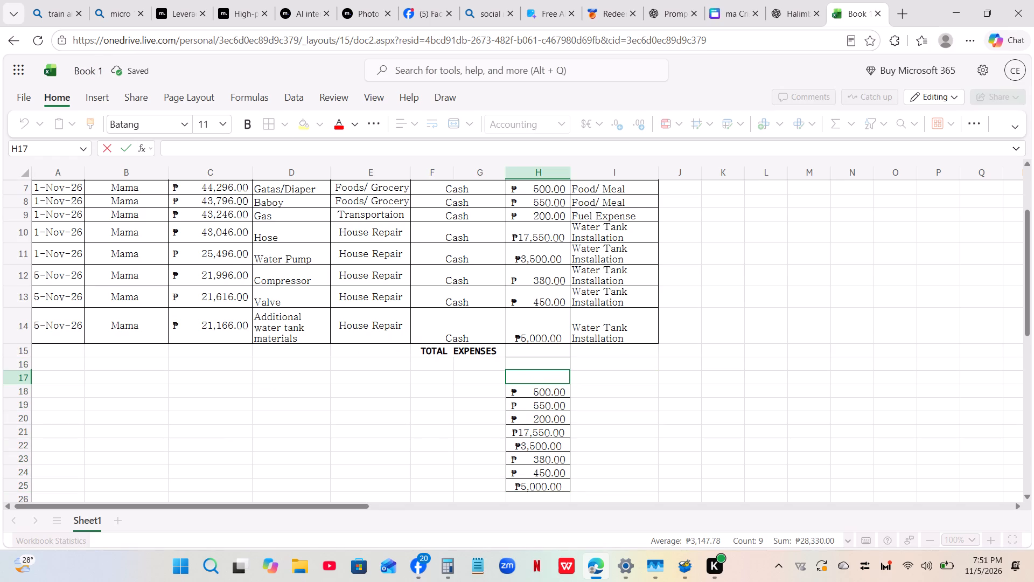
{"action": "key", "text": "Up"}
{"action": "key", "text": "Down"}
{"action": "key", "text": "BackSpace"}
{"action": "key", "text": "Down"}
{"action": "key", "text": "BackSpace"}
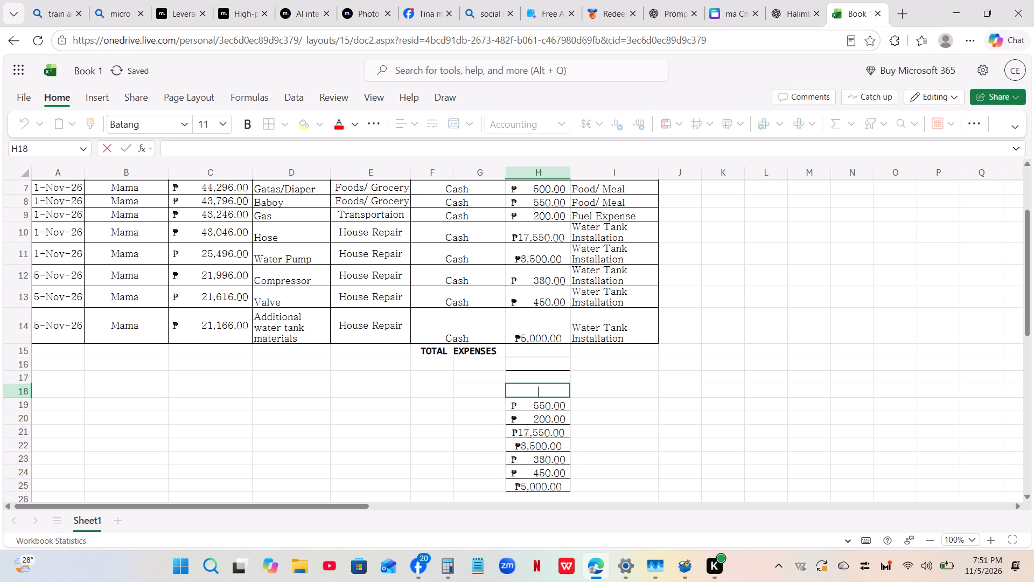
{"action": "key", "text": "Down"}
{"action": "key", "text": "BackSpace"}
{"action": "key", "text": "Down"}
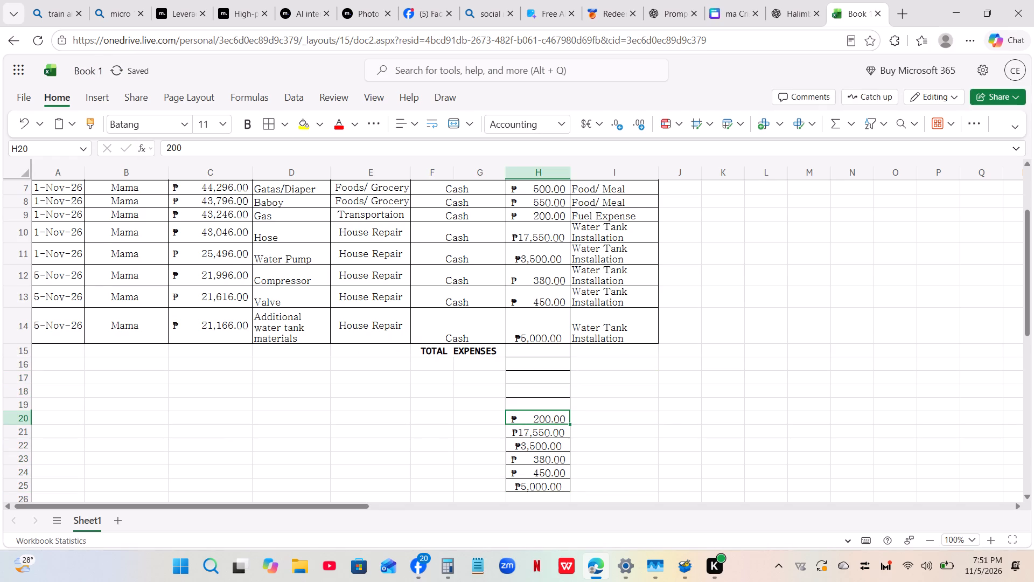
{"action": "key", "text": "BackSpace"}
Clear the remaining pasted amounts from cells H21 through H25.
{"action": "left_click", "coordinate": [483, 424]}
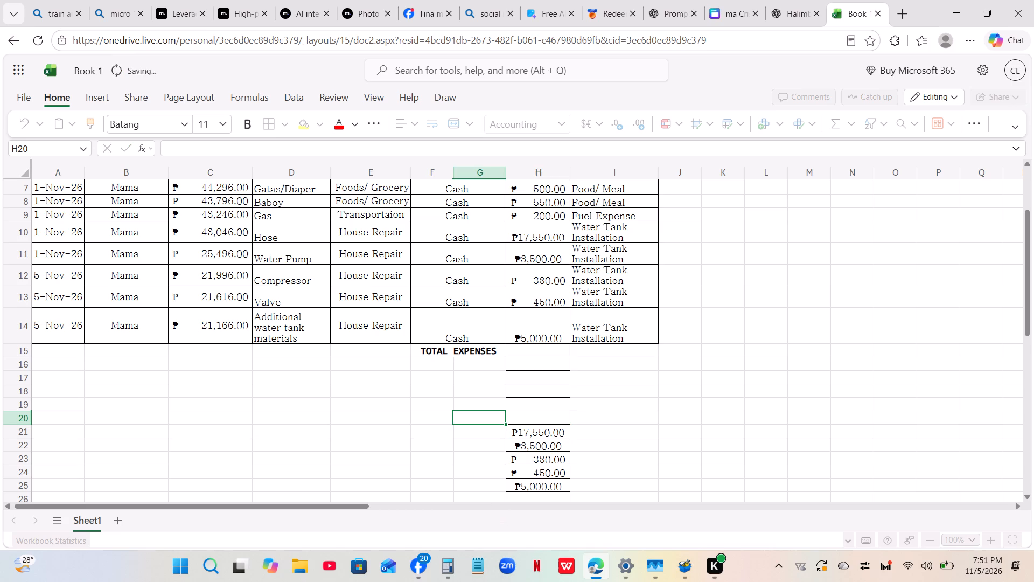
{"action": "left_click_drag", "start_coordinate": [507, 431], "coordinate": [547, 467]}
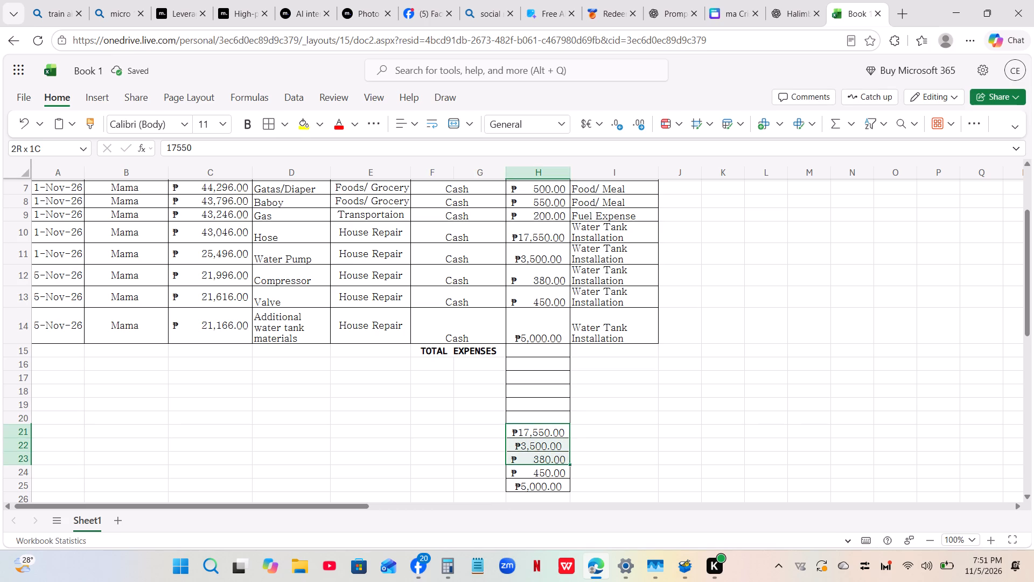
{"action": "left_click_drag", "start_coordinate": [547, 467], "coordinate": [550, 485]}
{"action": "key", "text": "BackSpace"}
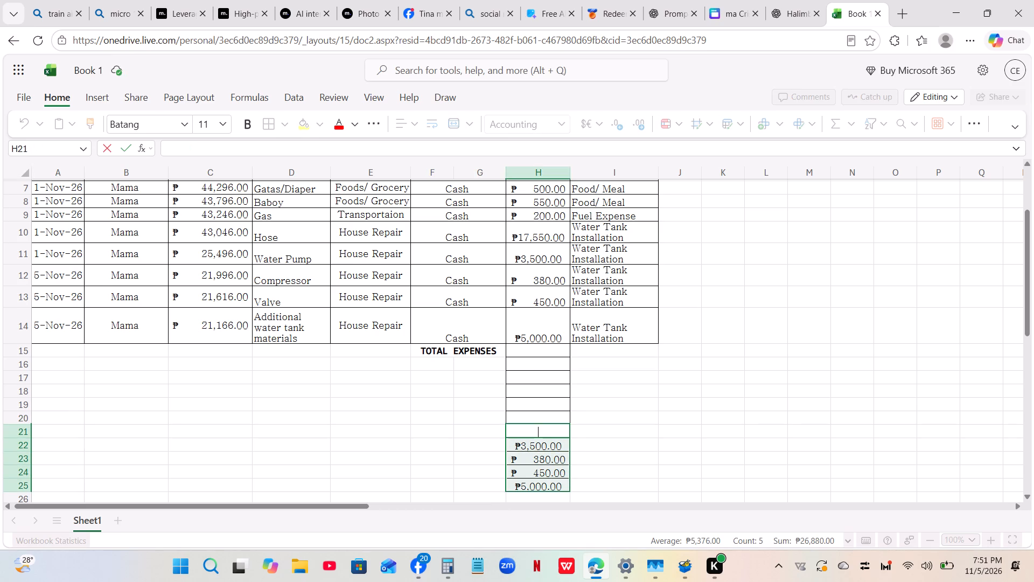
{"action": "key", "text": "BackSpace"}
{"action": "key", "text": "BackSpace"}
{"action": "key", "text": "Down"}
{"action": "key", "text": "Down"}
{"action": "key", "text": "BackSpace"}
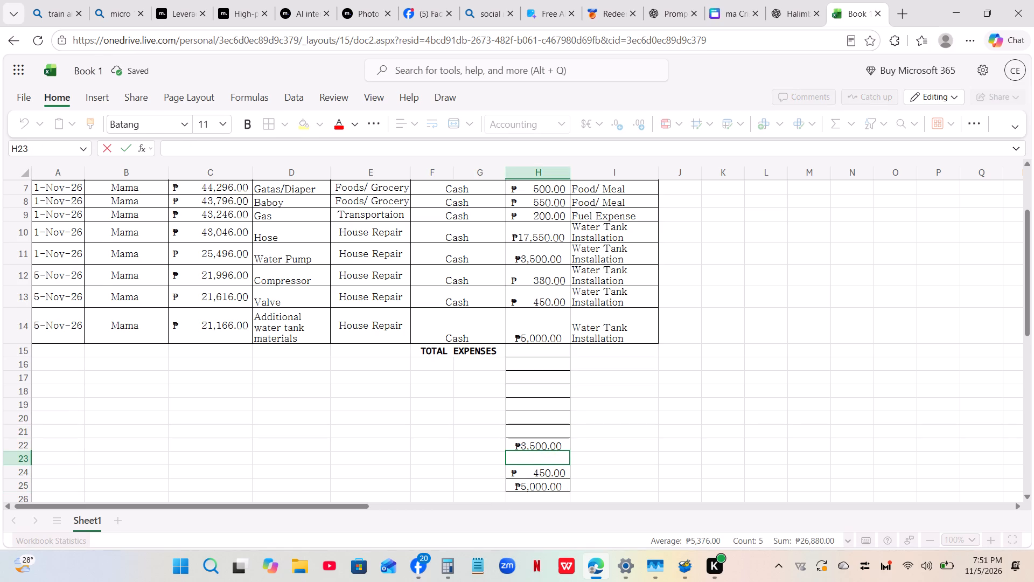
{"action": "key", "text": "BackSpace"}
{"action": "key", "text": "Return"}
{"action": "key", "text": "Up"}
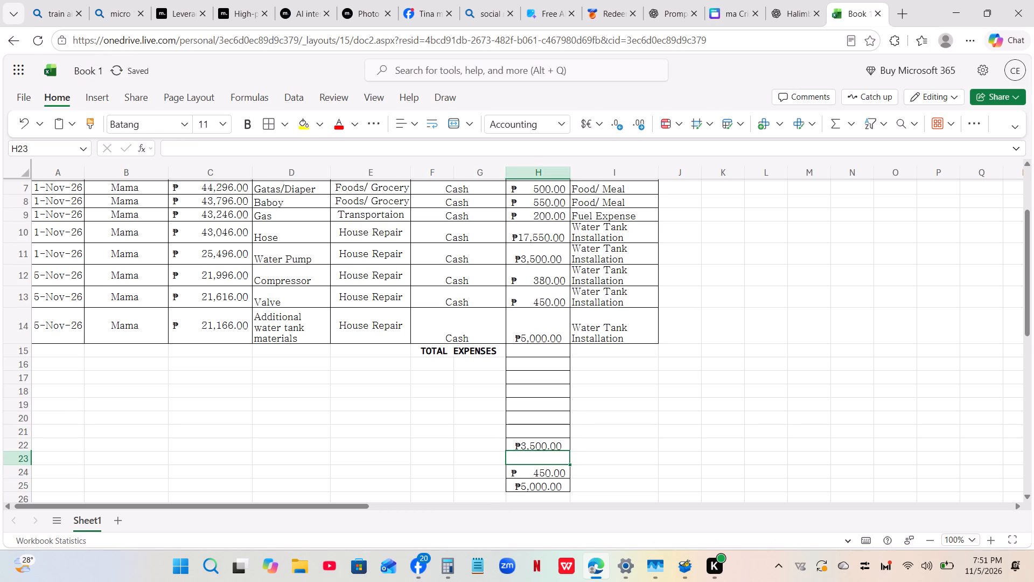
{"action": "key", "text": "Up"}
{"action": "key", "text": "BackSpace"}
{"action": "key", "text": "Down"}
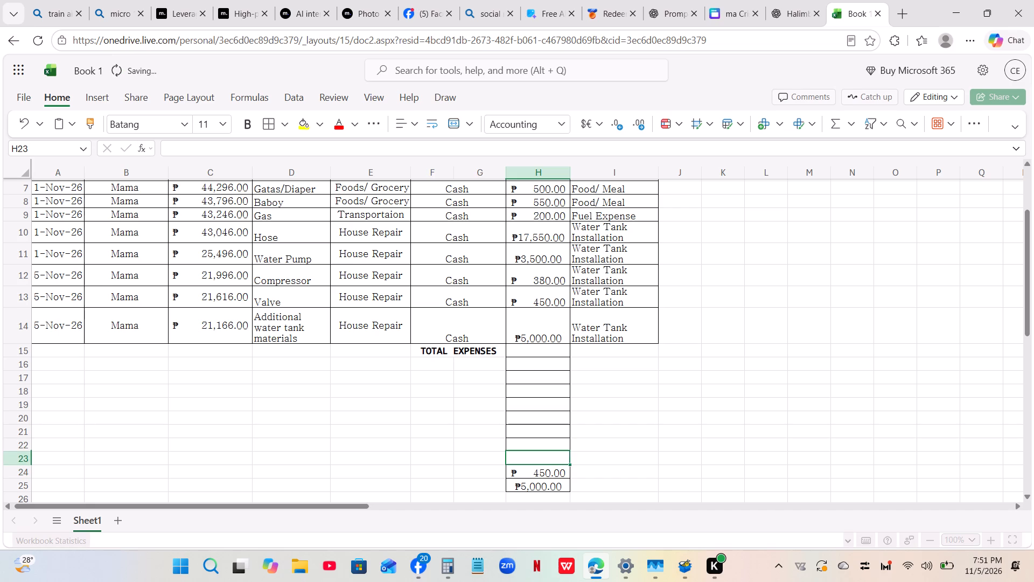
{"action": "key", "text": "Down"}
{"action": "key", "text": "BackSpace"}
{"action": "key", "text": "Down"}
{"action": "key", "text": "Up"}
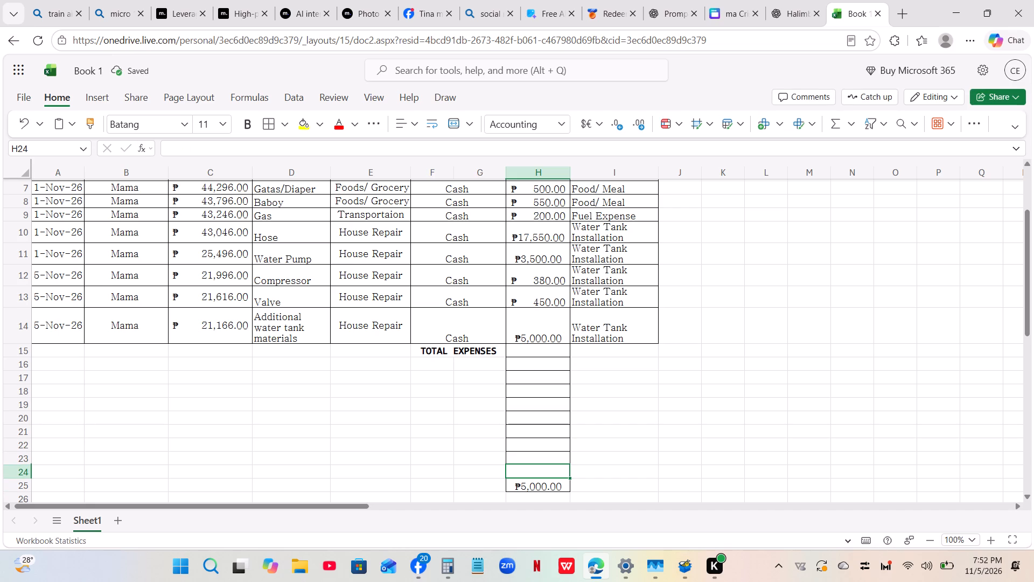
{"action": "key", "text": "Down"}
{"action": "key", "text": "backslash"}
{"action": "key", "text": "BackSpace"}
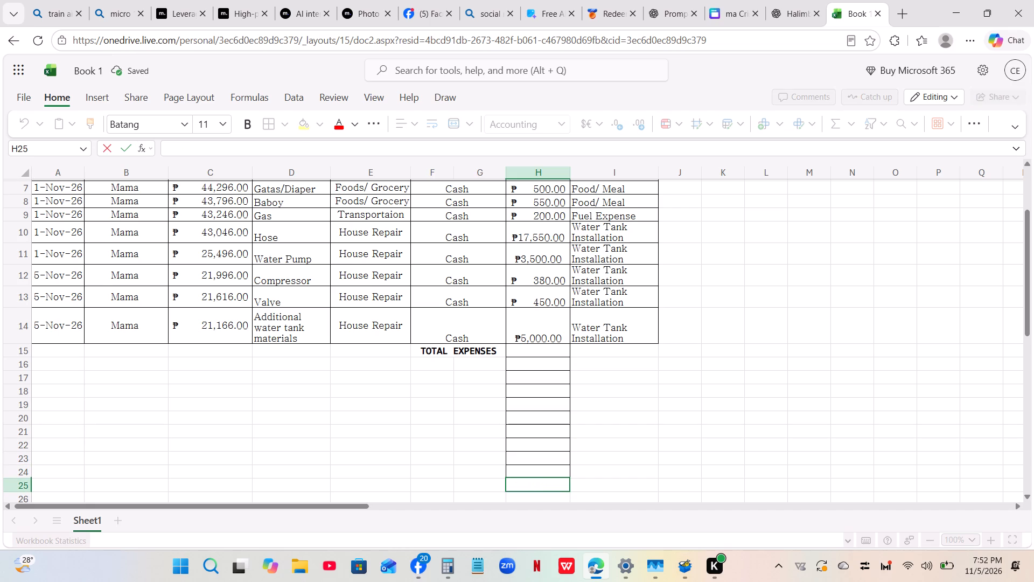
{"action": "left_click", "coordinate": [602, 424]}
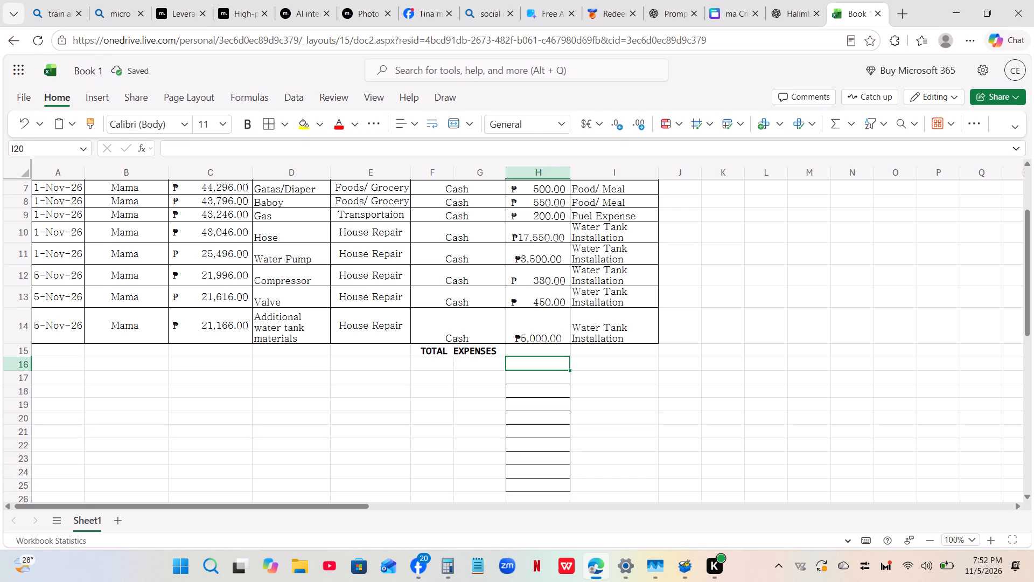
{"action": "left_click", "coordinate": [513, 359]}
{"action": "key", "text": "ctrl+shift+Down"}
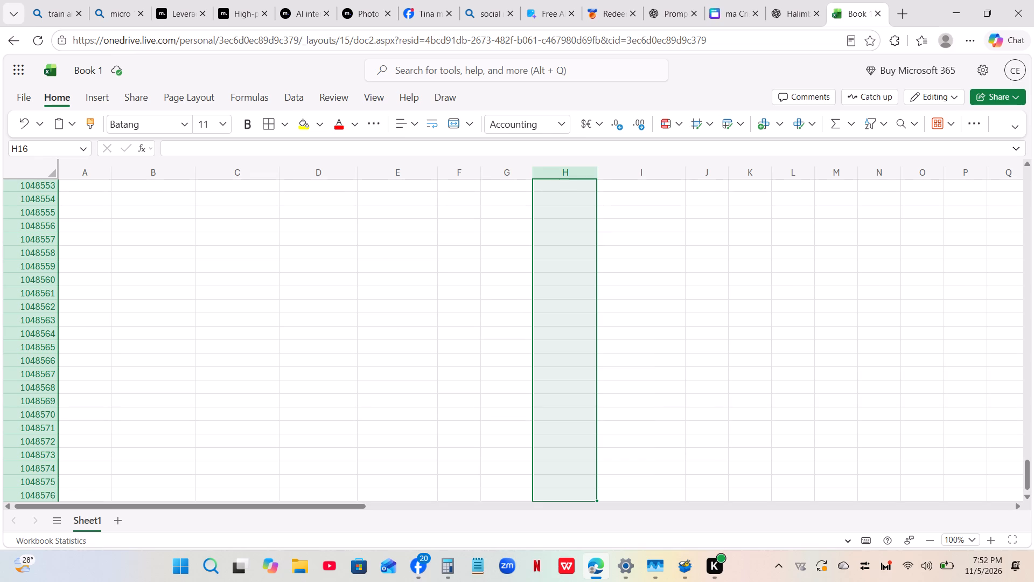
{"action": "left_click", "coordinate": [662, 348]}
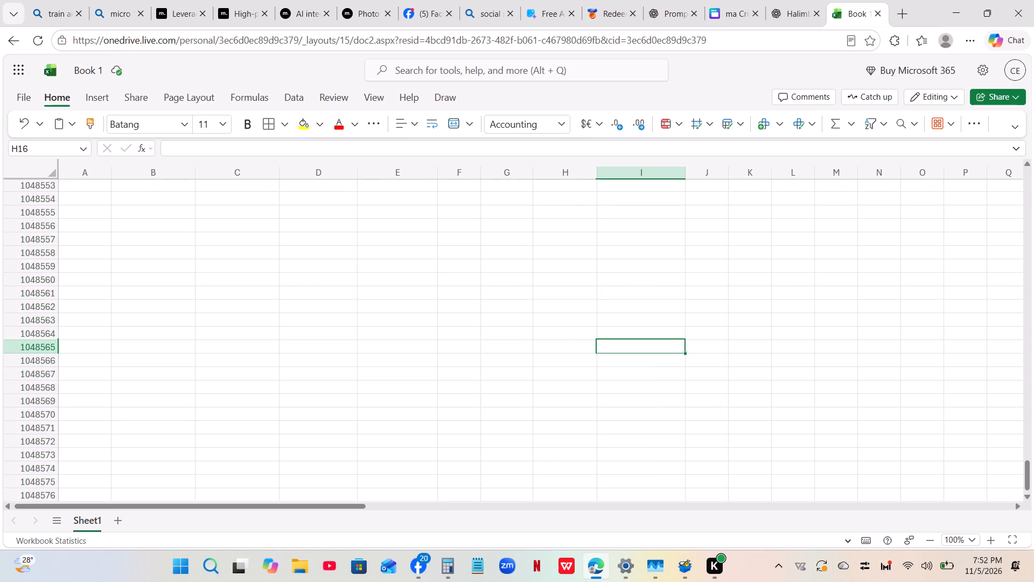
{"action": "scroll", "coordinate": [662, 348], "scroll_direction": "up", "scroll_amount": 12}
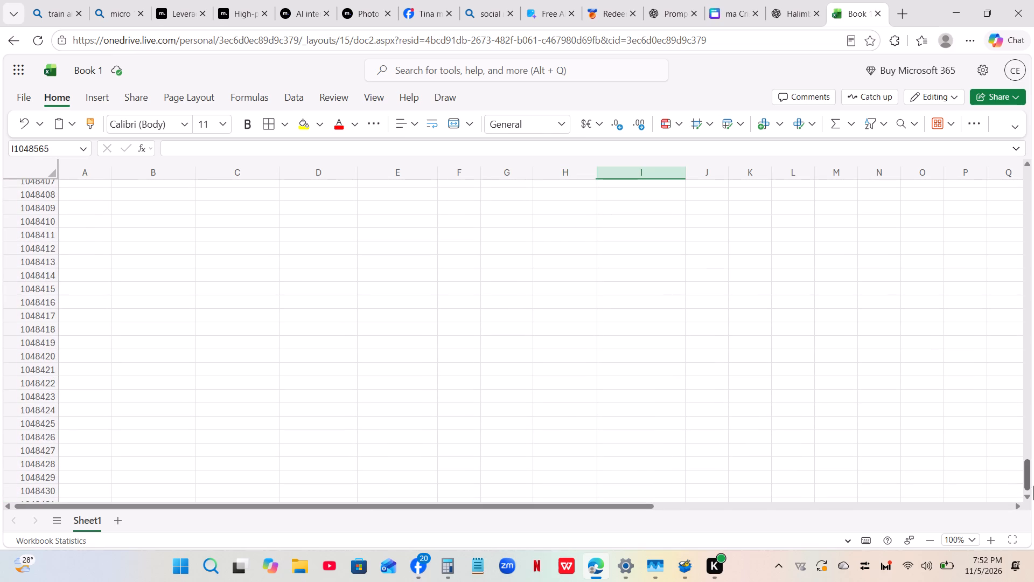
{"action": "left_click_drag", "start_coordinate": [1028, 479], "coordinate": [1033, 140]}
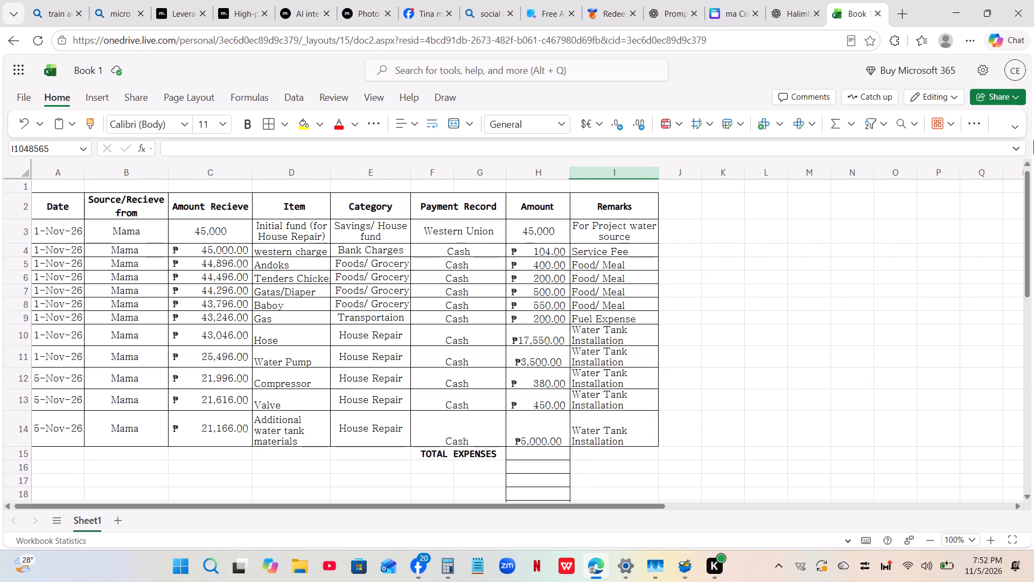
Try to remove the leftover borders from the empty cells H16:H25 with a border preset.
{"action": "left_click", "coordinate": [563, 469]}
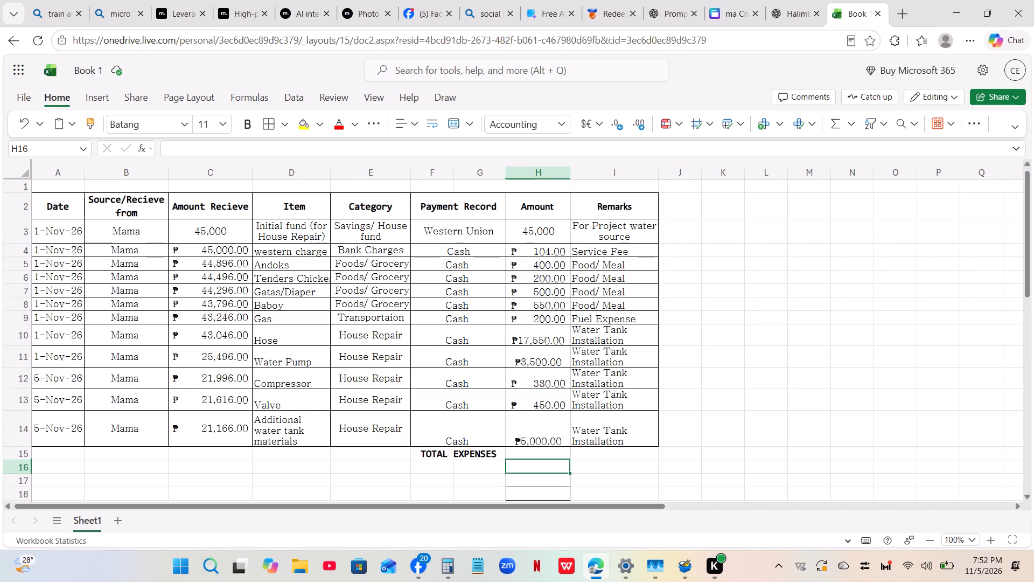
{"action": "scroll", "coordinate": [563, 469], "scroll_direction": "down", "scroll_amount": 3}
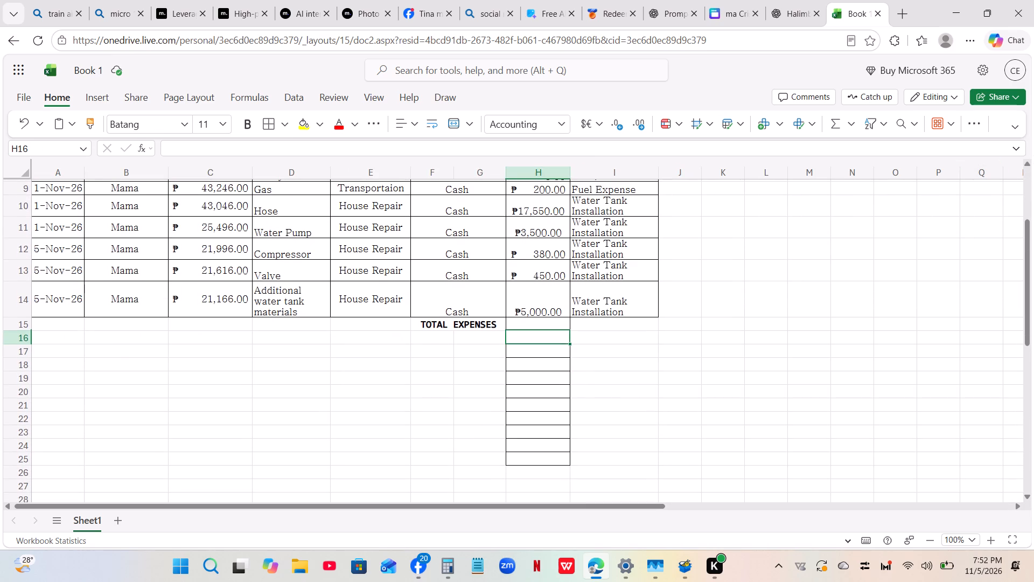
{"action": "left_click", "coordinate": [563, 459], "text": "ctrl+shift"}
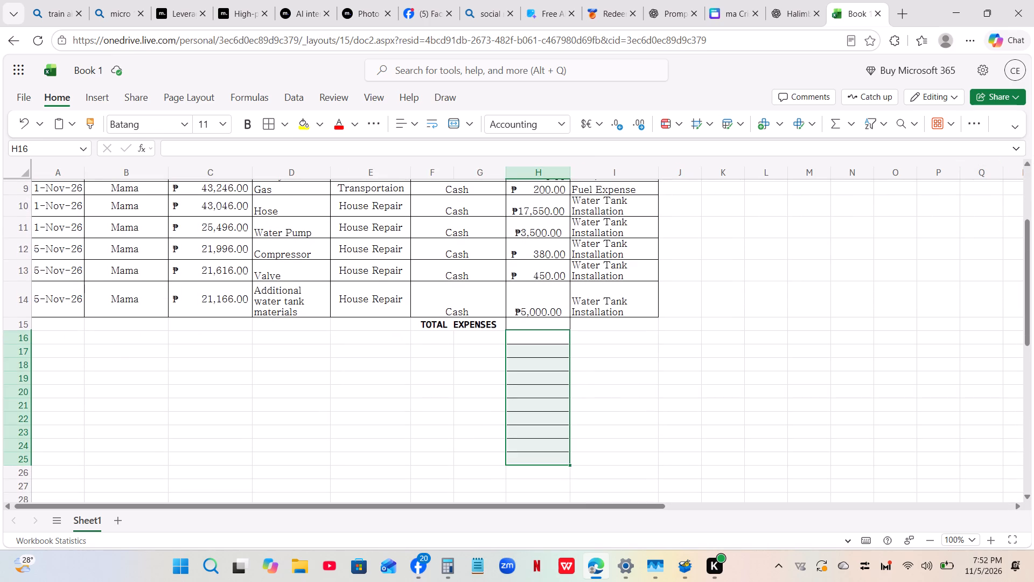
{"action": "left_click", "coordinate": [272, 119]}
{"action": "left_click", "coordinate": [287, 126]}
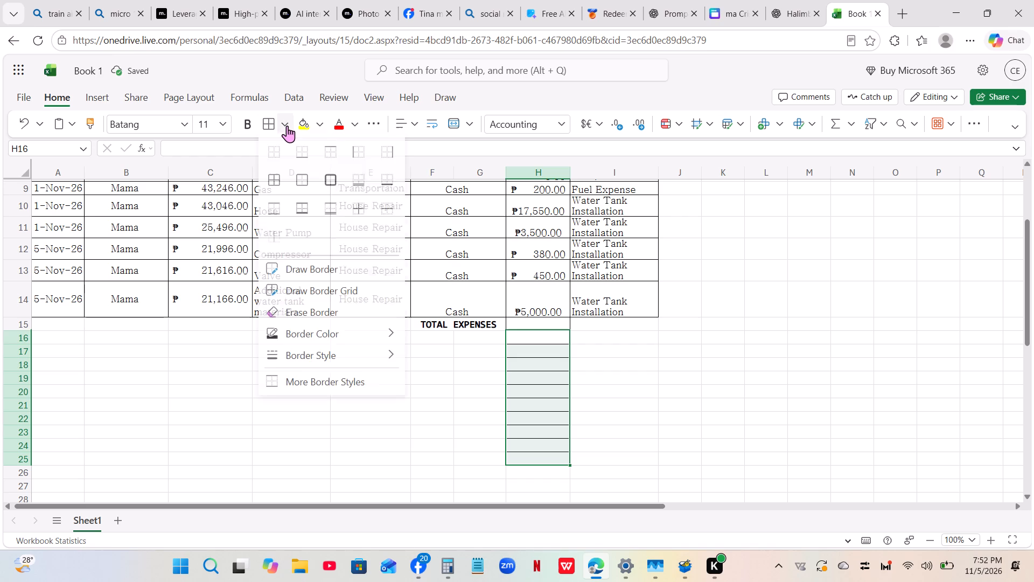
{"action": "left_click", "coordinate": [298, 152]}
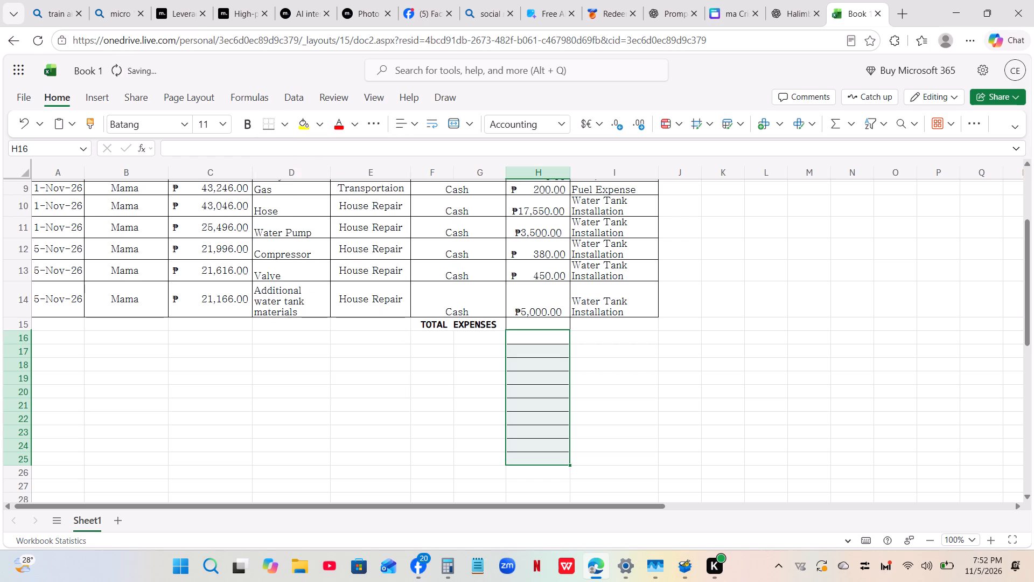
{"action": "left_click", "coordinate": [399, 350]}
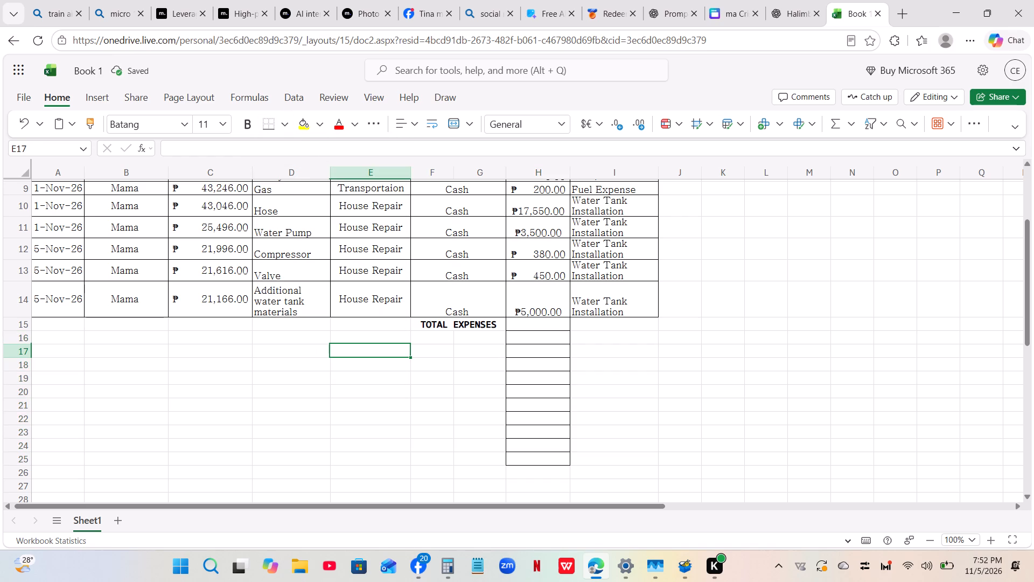
Undo the recent edits in H15:H25 back through the border change and cell clearing to before the amounts were pasted.
{"action": "left_click", "coordinate": [533, 341]}
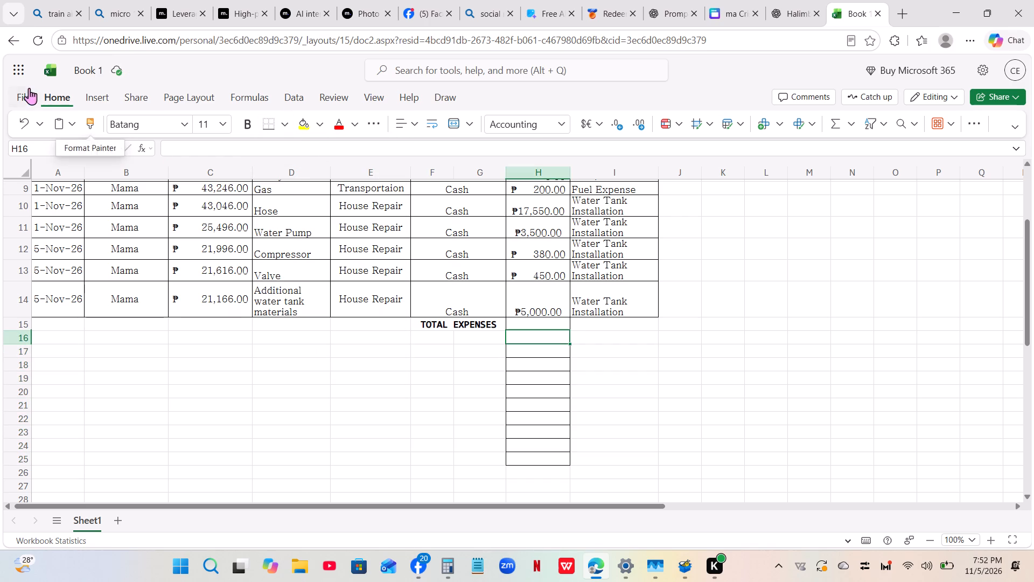
{"action": "left_click", "coordinate": [22, 122]}
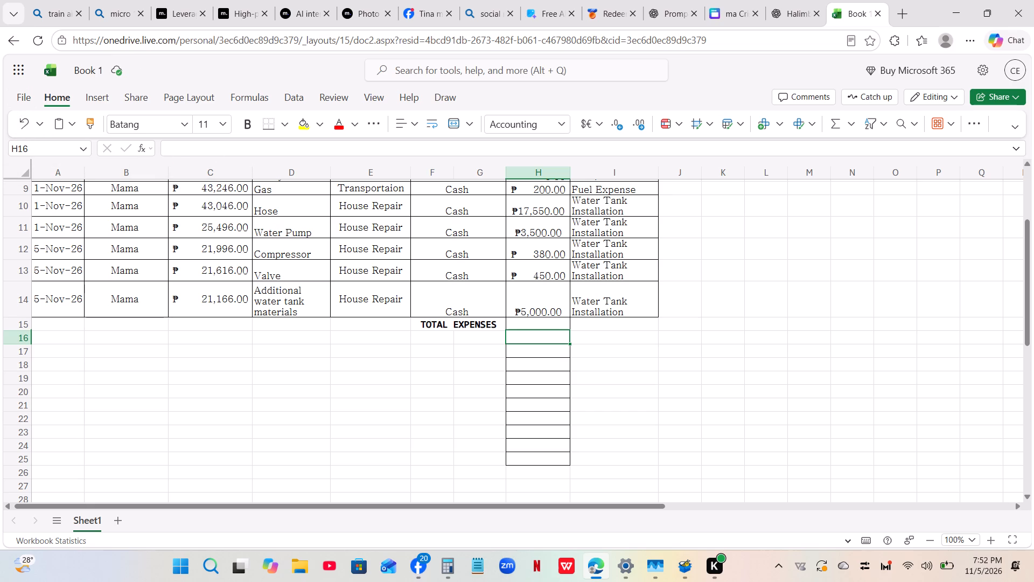
{"action": "left_click", "coordinate": [22, 119]}
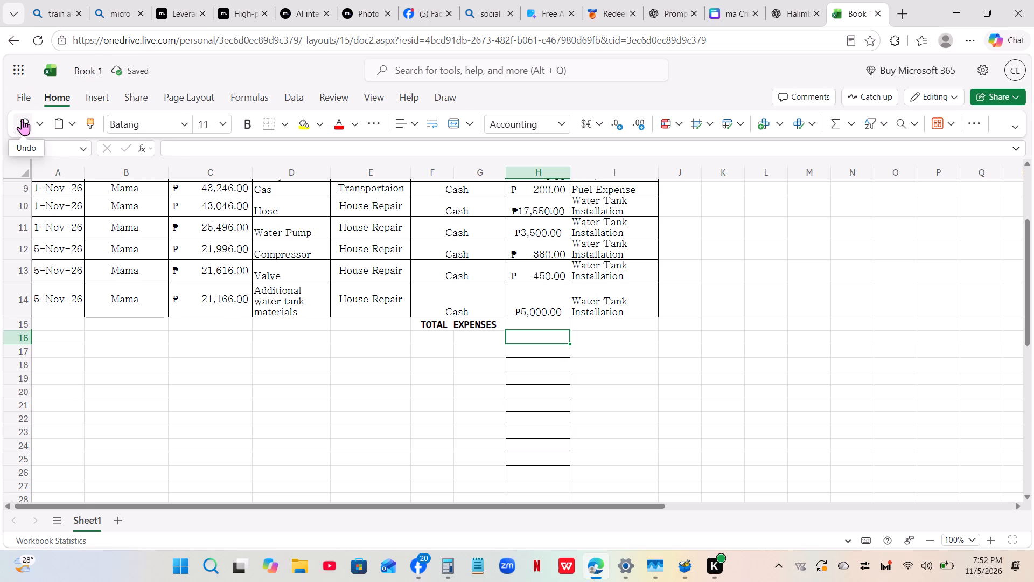
{"action": "left_click", "coordinate": [24, 121]}
{"action": "left_click", "coordinate": [24, 121]}
{"action": "triple_click", "coordinate": [24, 121]}
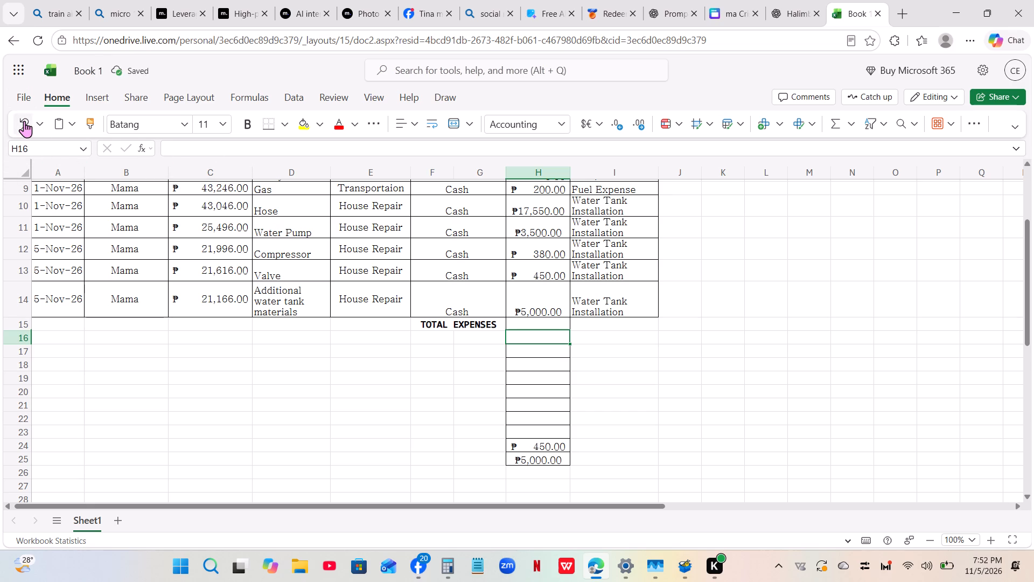
{"action": "triple_click", "coordinate": [24, 121]}
{"action": "triple_click", "coordinate": [24, 121]}
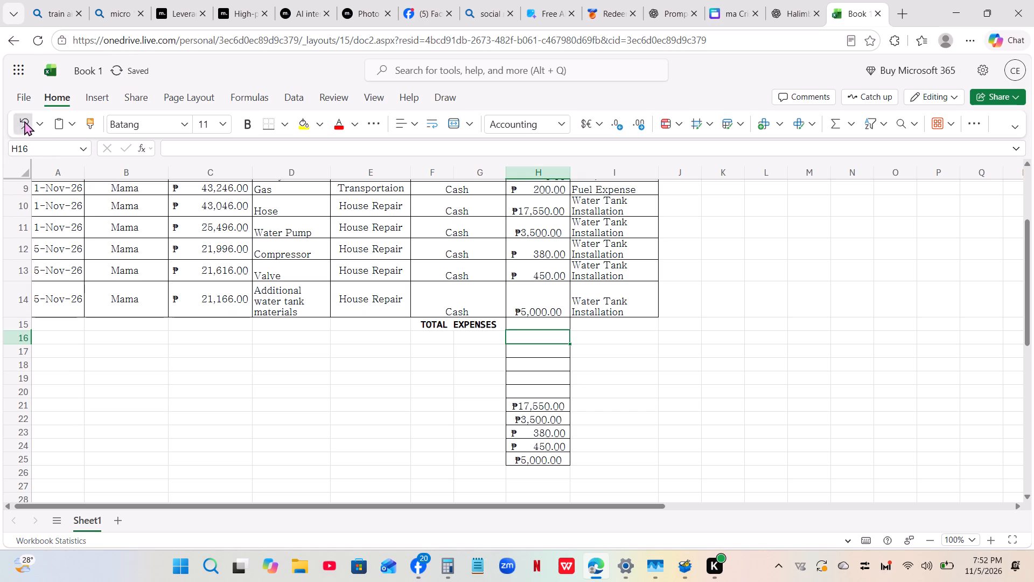
{"action": "triple_click", "coordinate": [24, 121]}
{"action": "double_click", "coordinate": [24, 121]}
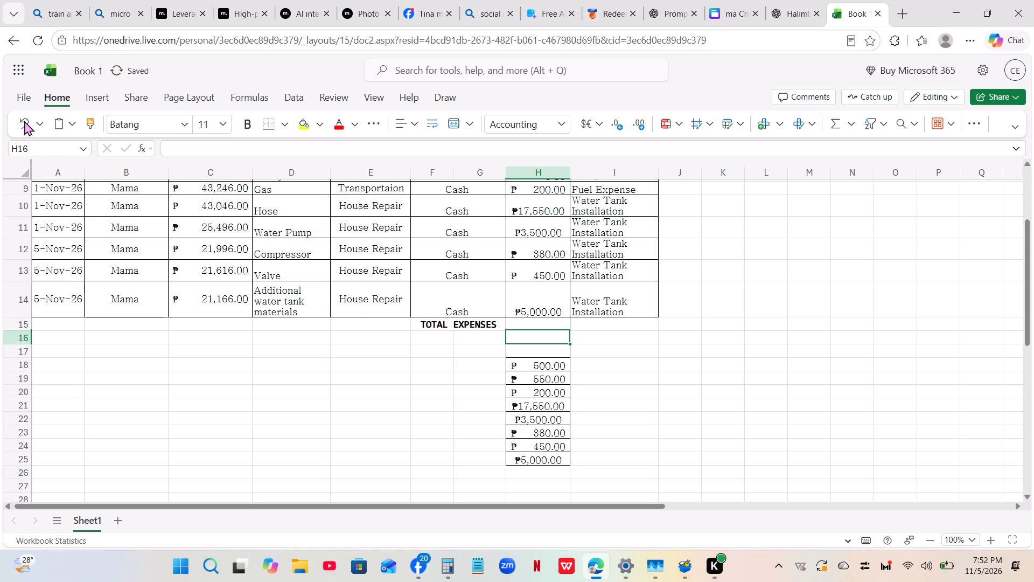
{"action": "left_click", "coordinate": [24, 121]}
{"action": "left_click", "coordinate": [24, 121]}
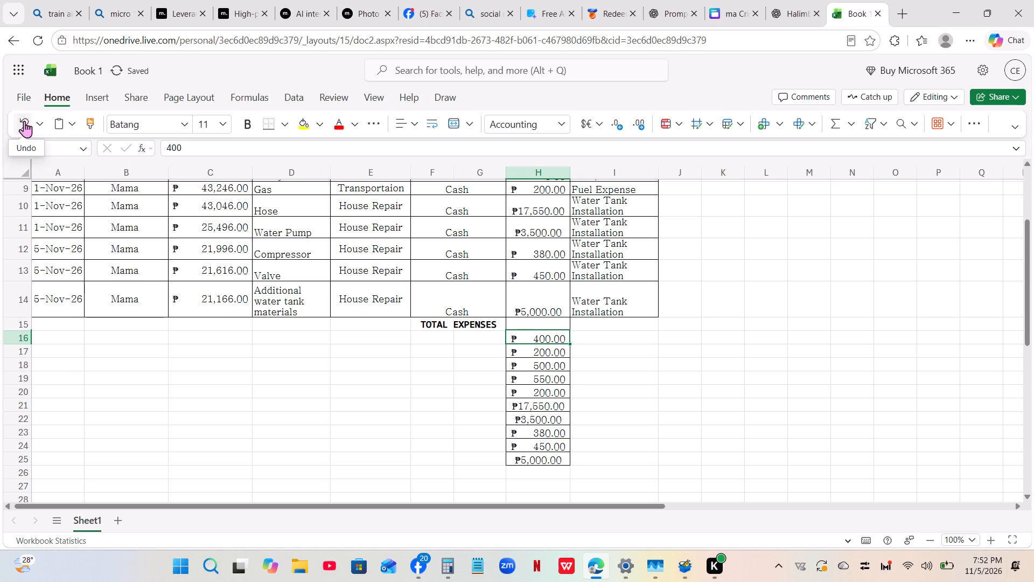
{"action": "left_click", "coordinate": [24, 121]}
{"action": "left_click", "coordinate": [24, 121]}
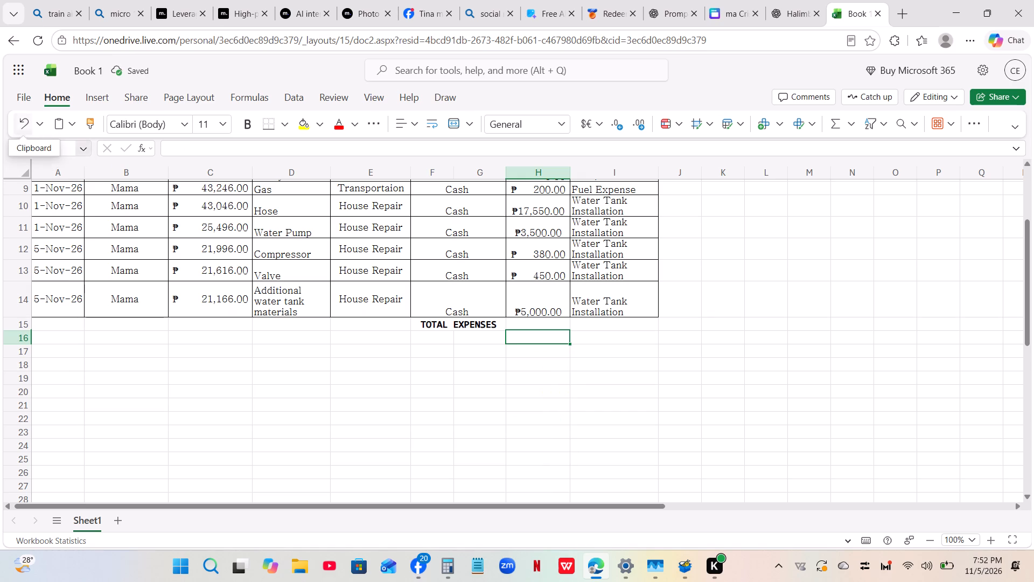
Vertically centre the expense amounts in cells H4:H14.
{"action": "left_click", "coordinate": [447, 392]}
{"action": "scroll", "coordinate": [698, 357], "scroll_direction": "up", "scroll_amount": 1}
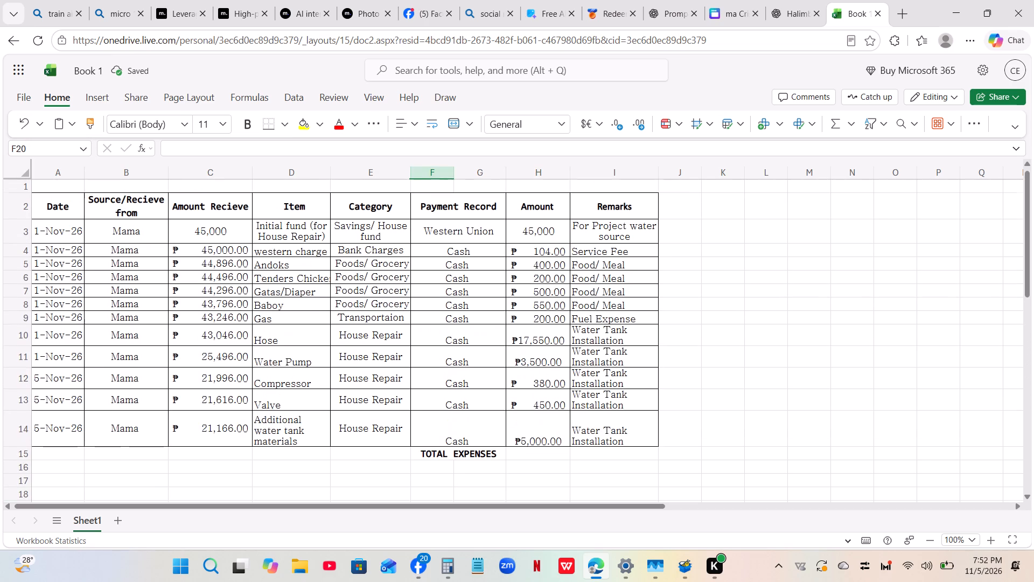
{"action": "scroll", "coordinate": [698, 357], "scroll_direction": "up", "scroll_amount": 2}
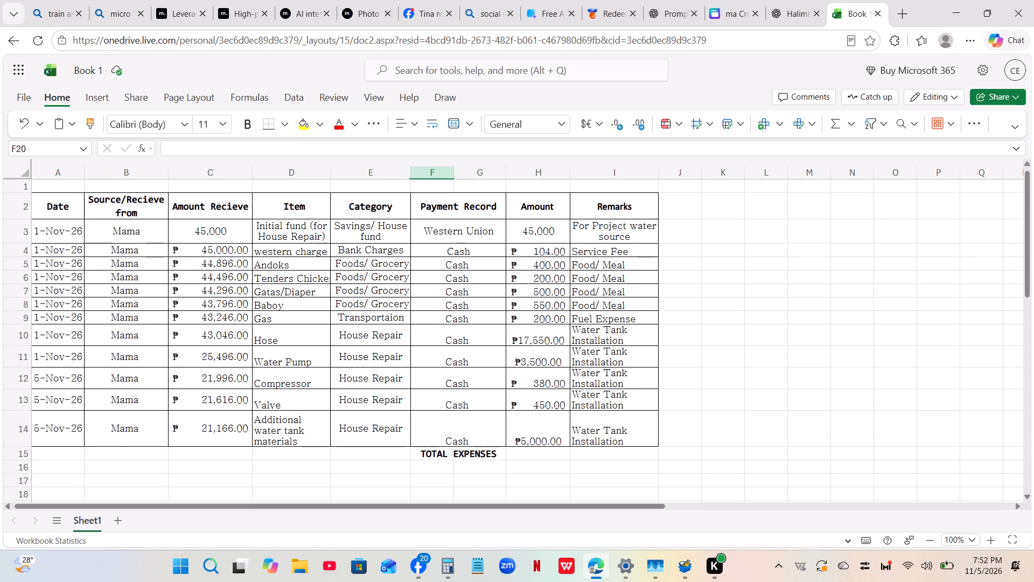
{"action": "left_click", "coordinate": [539, 436]}
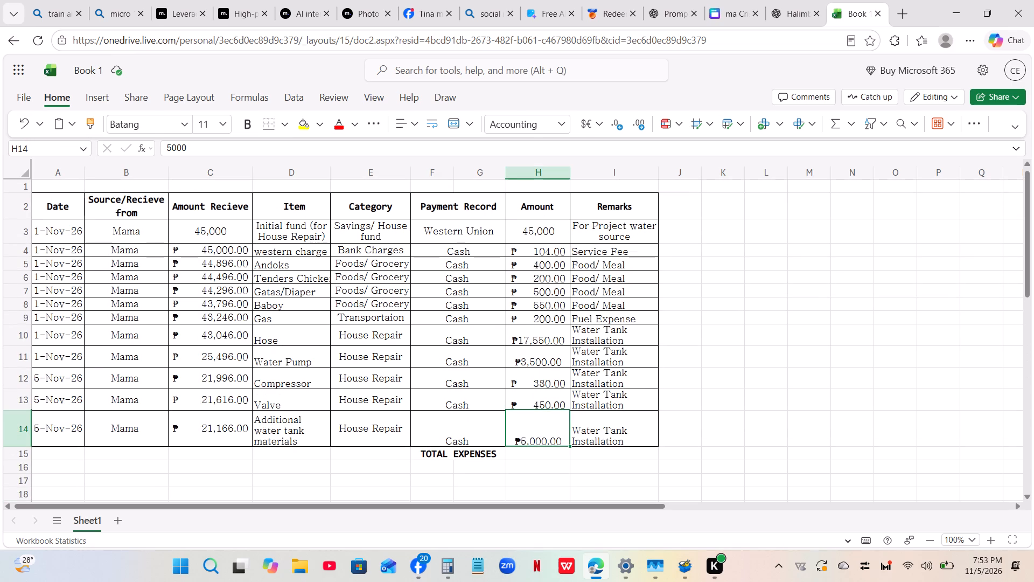
{"action": "left_click", "coordinate": [548, 247]}
{"action": "key", "text": "ctrl+shift+Down"}
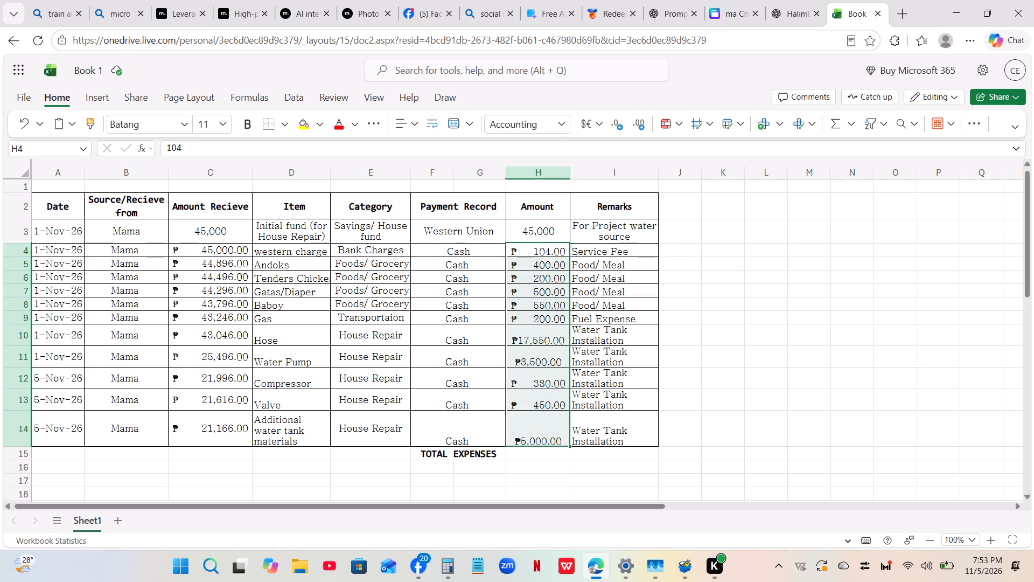
{"action": "left_click", "coordinate": [410, 122]}
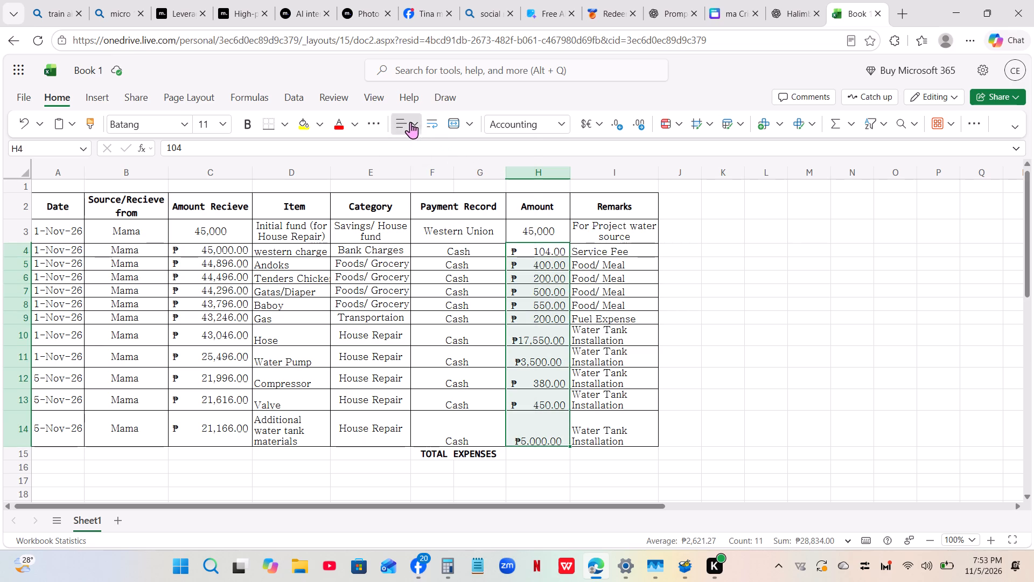
{"action": "left_click", "coordinate": [436, 209]}
{"action": "left_click", "coordinate": [781, 335]}
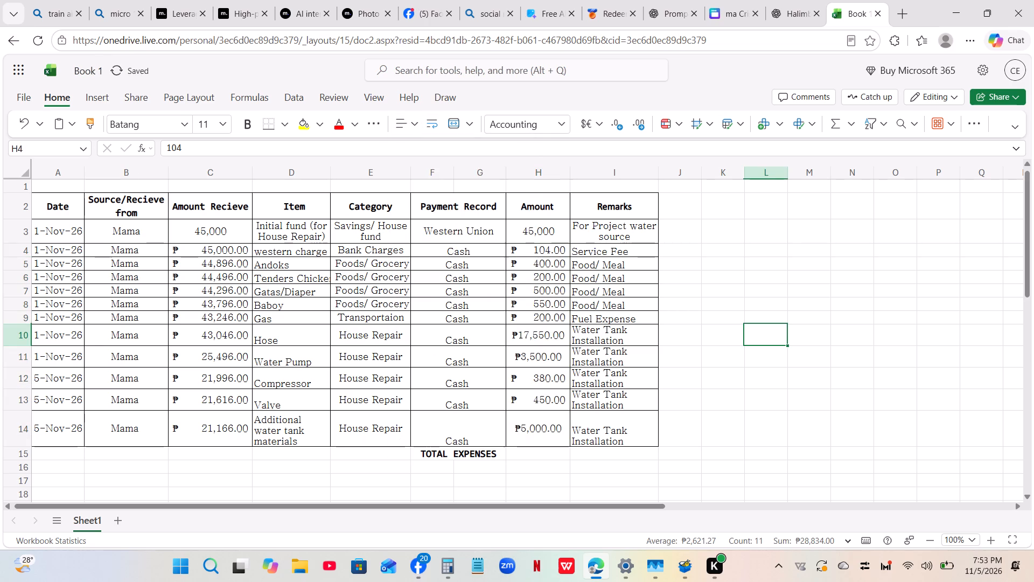
Check the sum of the amounts in H4:H14 and enter 28,834 in cell H15 beside TOTAL EXPENSES.
{"action": "left_click", "coordinate": [528, 459]}
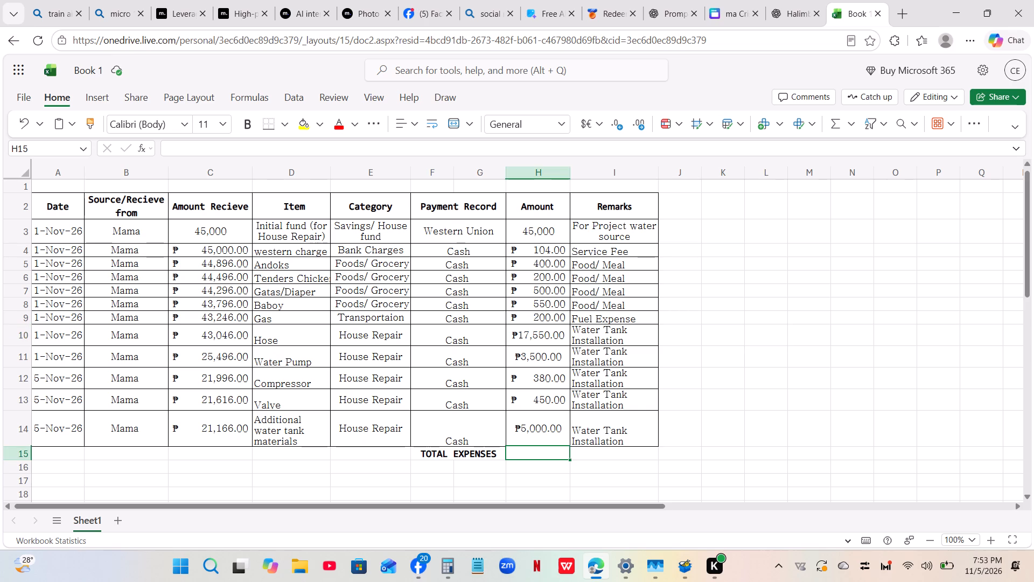
{"action": "left_click", "coordinate": [549, 250]}
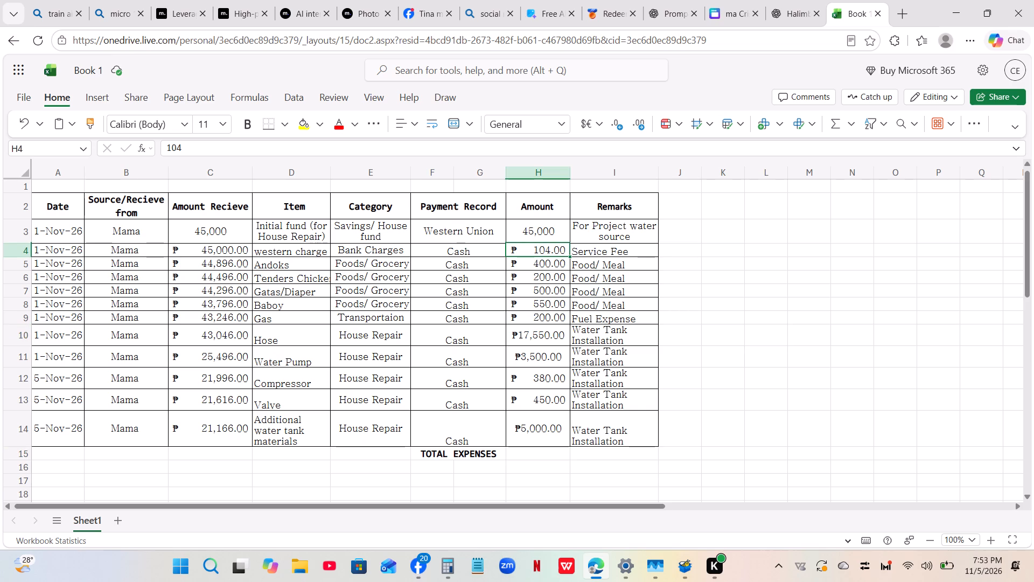
{"action": "key", "text": "ctrl+shift+Down"}
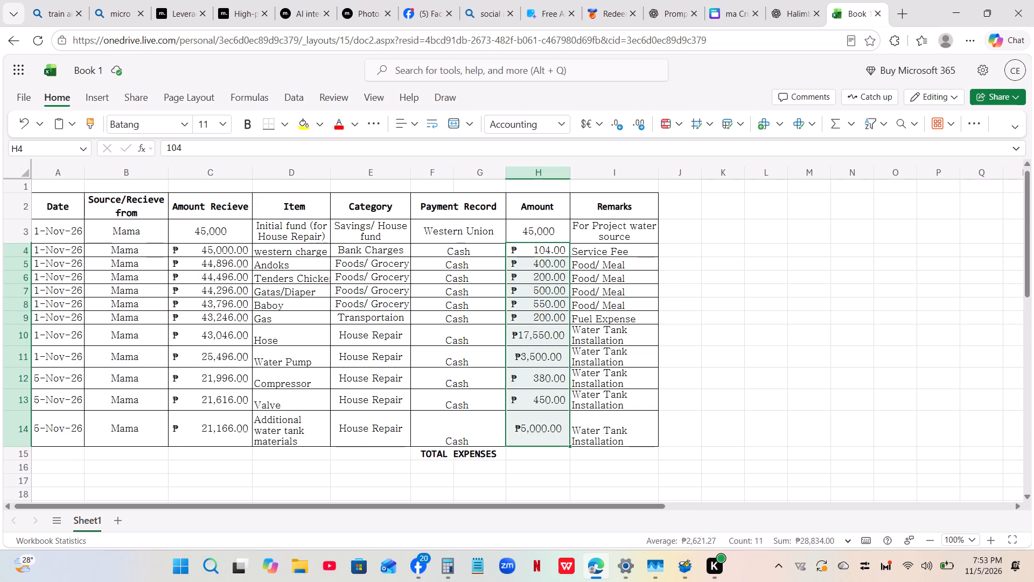
{"action": "left_click", "coordinate": [526, 455]}
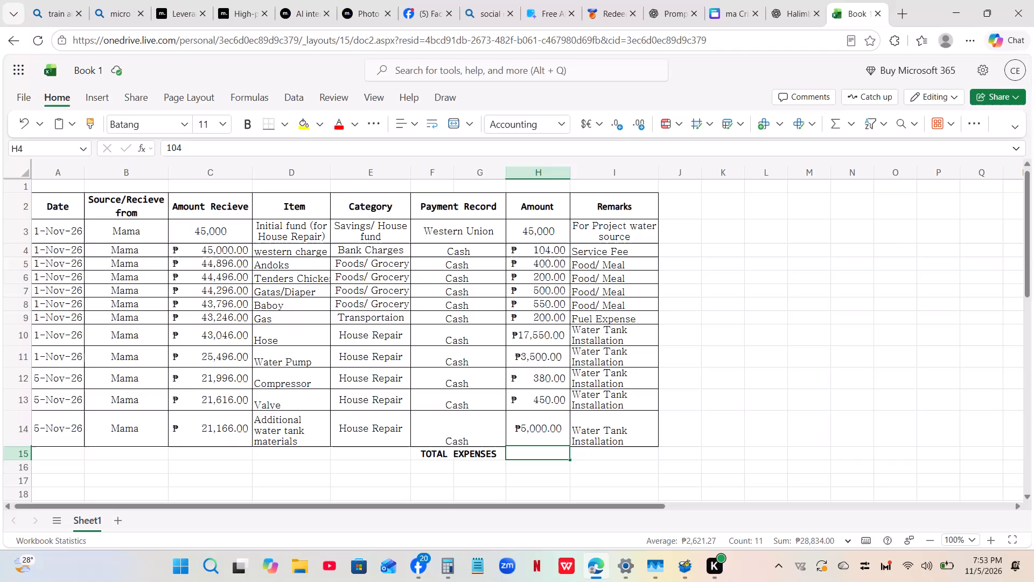
{"action": "type", "text": "28,"}
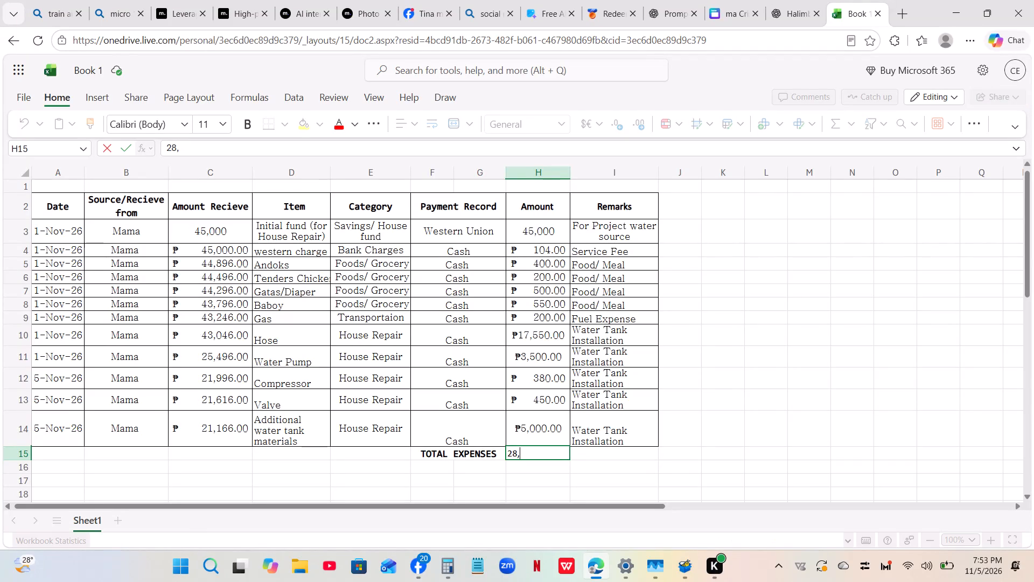
{"action": "left_click", "coordinate": [551, 252]}
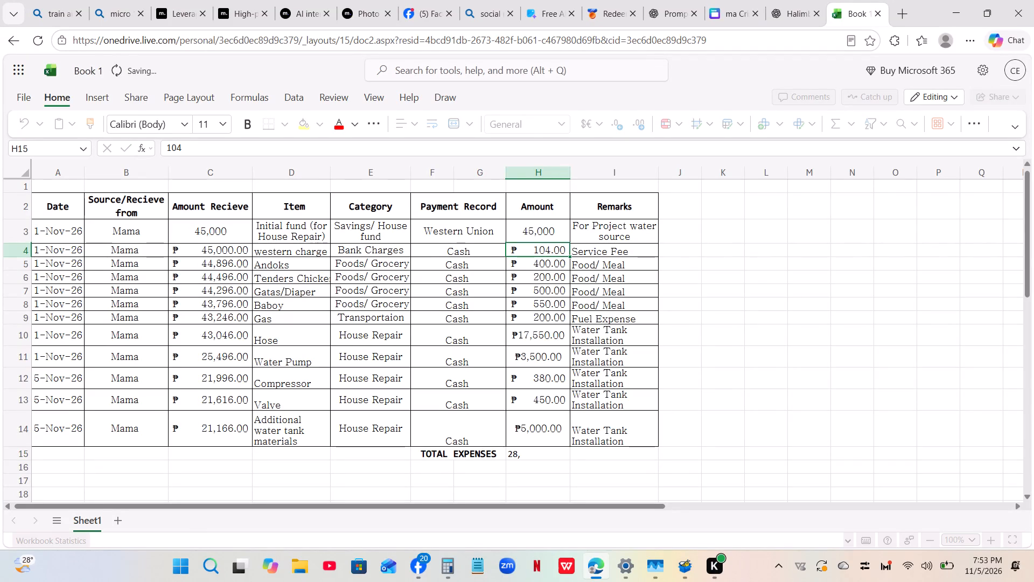
{"action": "left_click", "coordinate": [548, 432], "text": "ctrl+shift"}
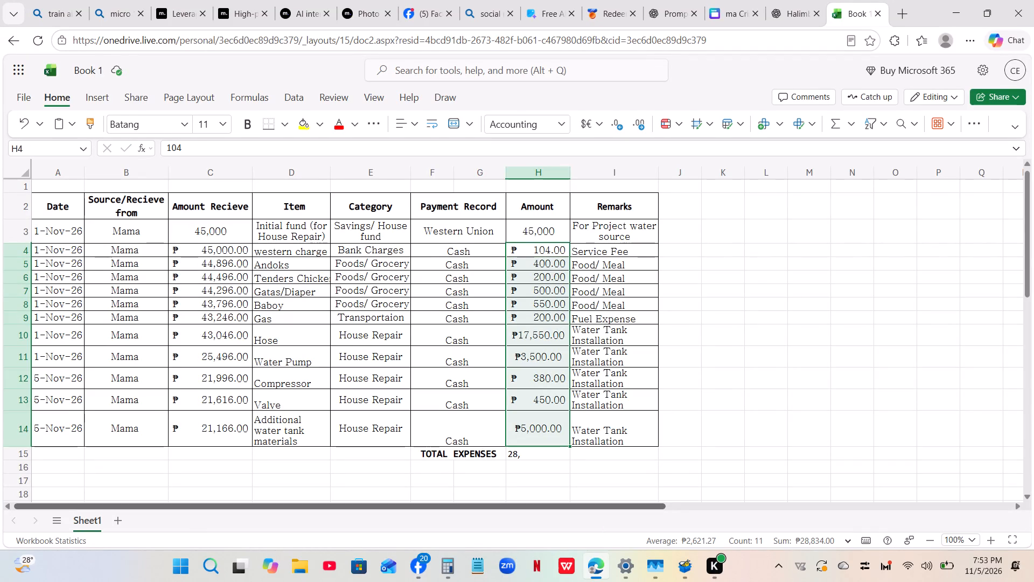
{"action": "left_click", "coordinate": [543, 457]}
{"action": "left_click", "coordinate": [543, 457]}
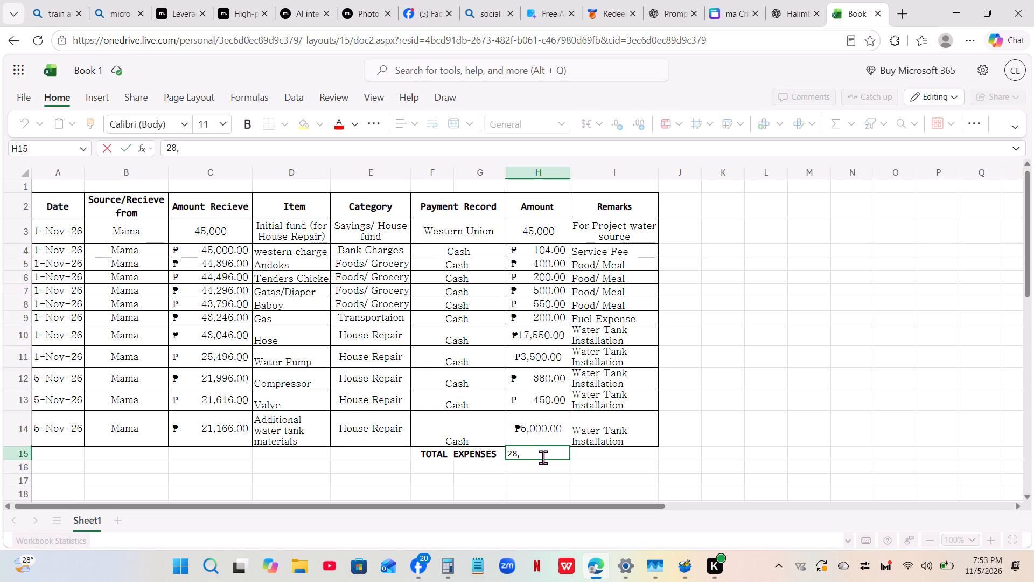
{"action": "type", "text": "834"}
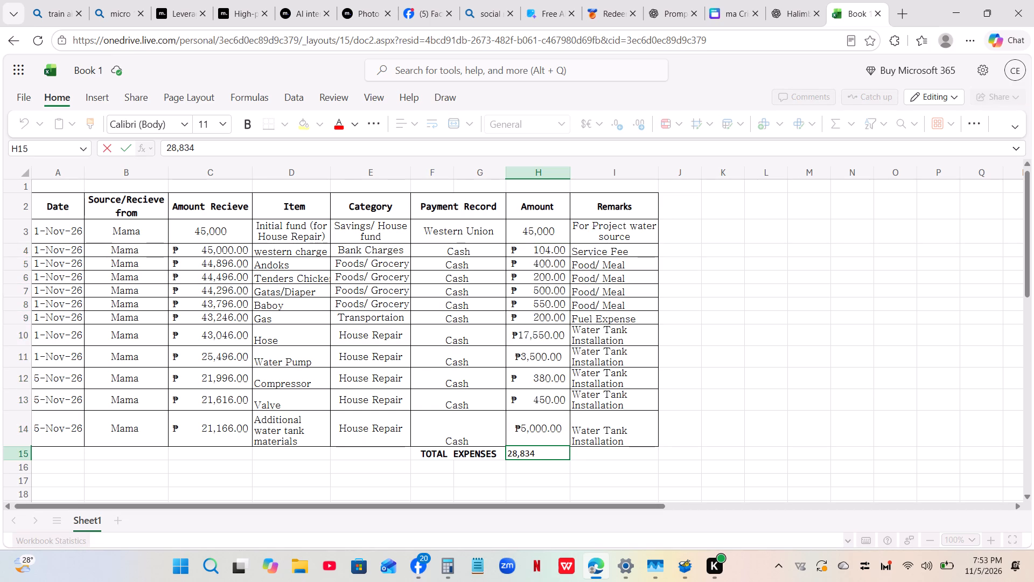
{"action": "key", "text": "Return"}
{"action": "key", "text": "Up"}
{"action": "key", "text": "Up"}
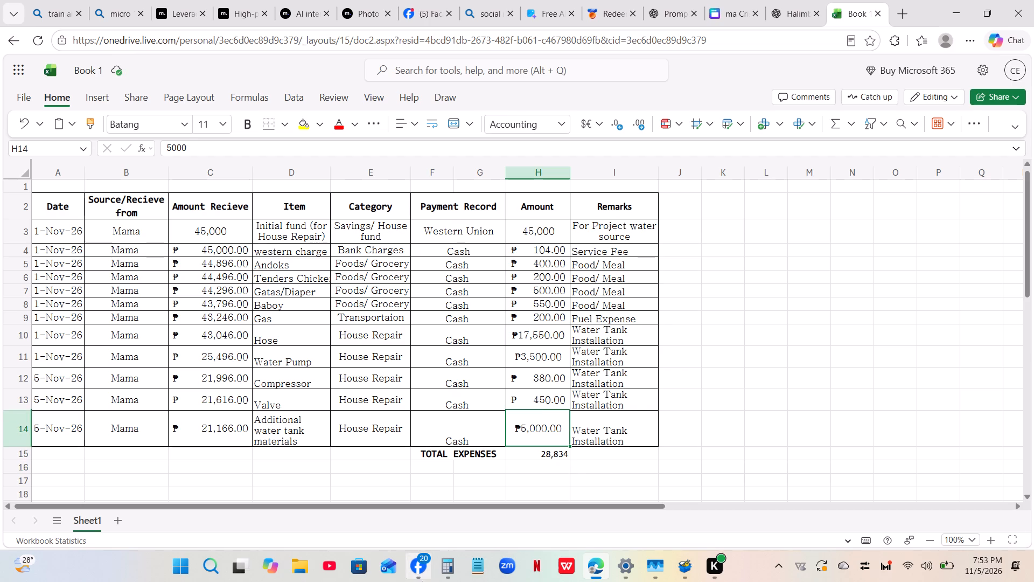
{"action": "left_click", "coordinate": [538, 458]}
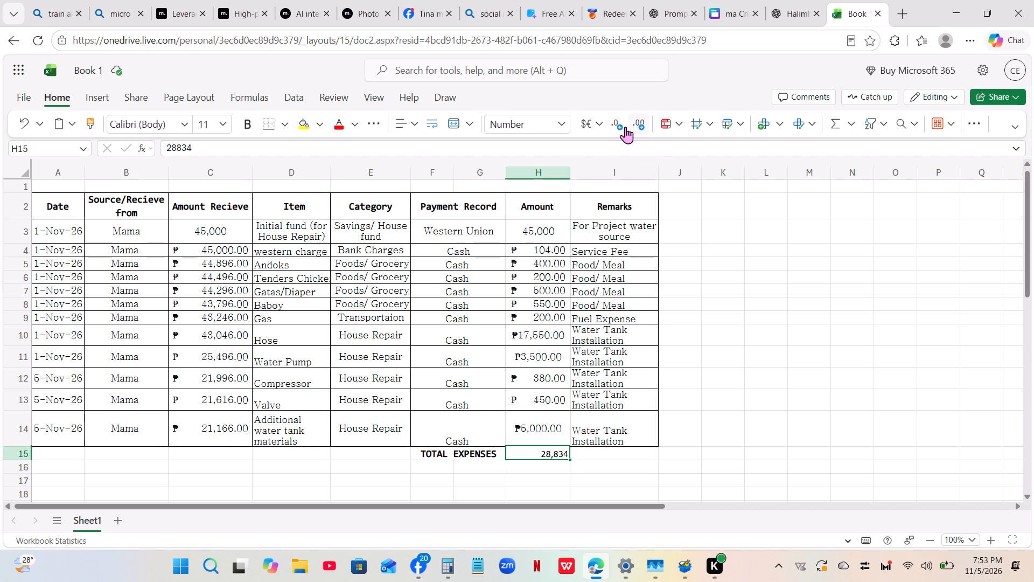
{"action": "left_click", "coordinate": [599, 122]}
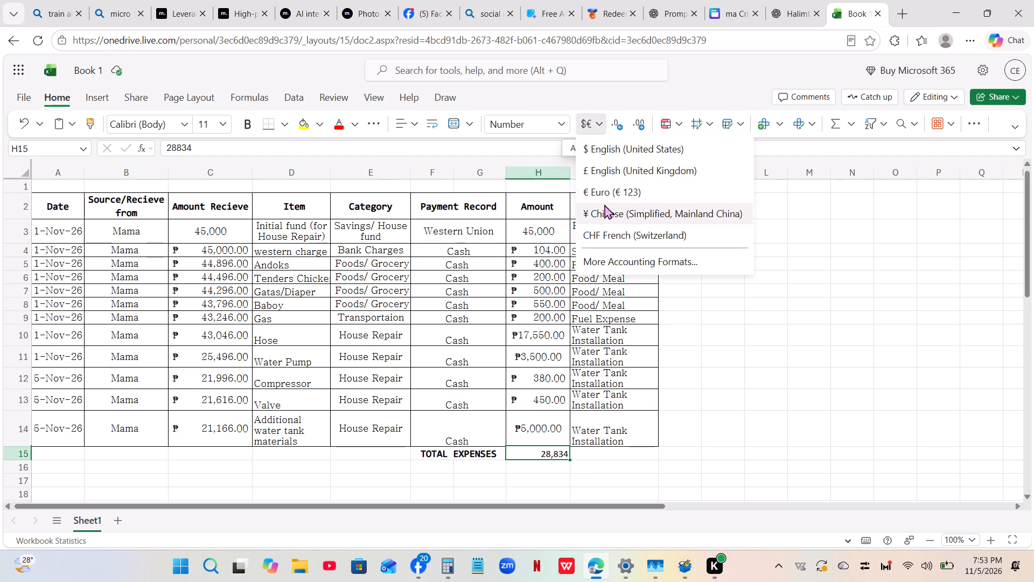
{"action": "left_click", "coordinate": [620, 260]}
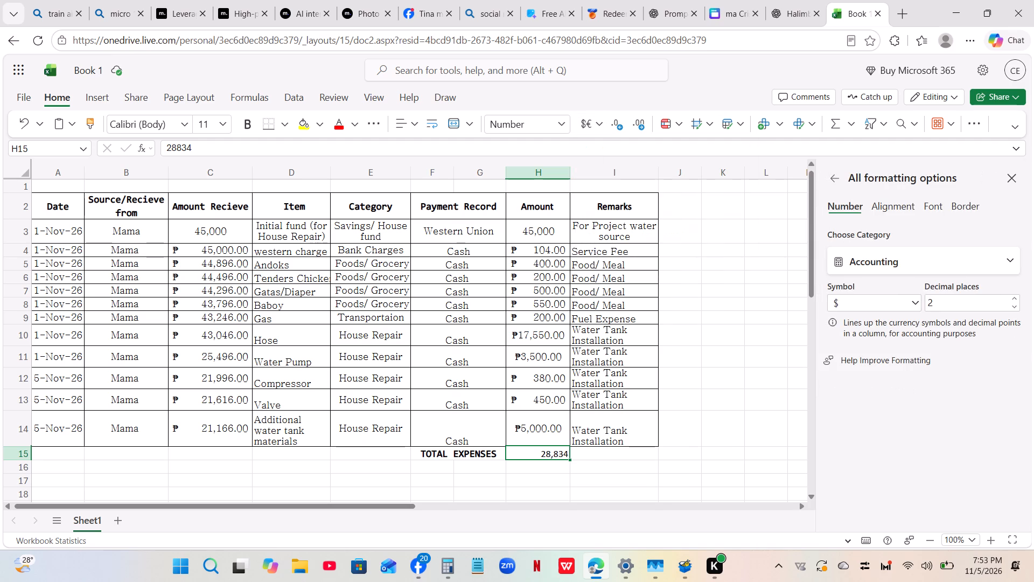
{"action": "left_click", "coordinate": [850, 297]}
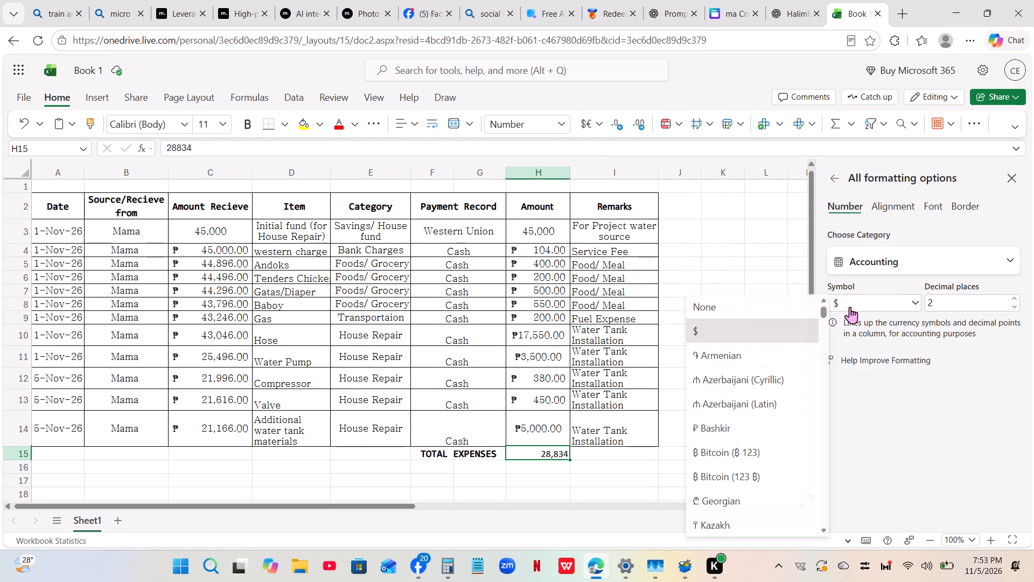
{"action": "scroll", "coordinate": [732, 429], "scroll_direction": "down", "scroll_amount": 4}
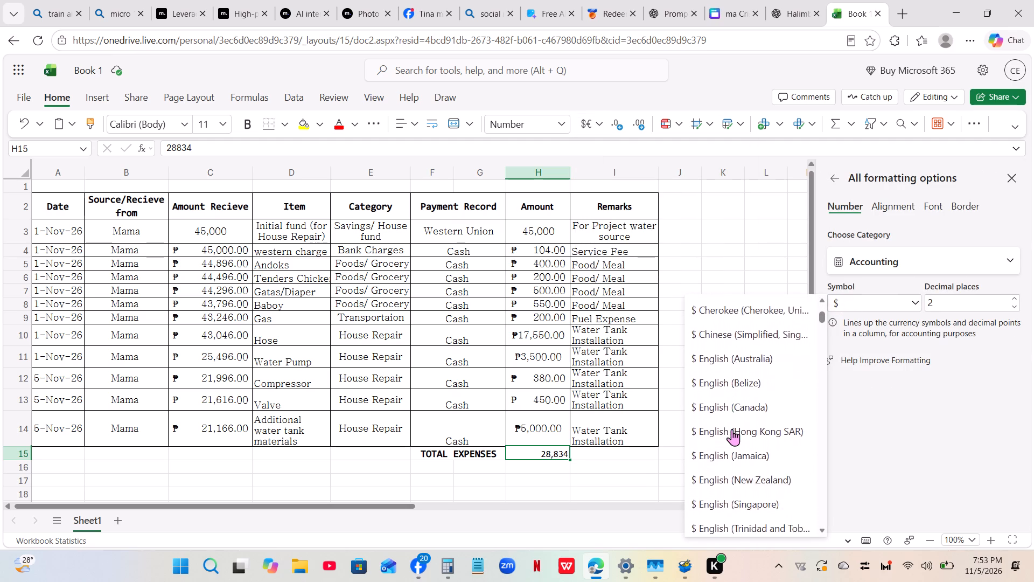
{"action": "scroll", "coordinate": [732, 429], "scroll_direction": "down", "scroll_amount": 1}
{"action": "scroll", "coordinate": [732, 429], "scroll_direction": "up", "scroll_amount": 3}
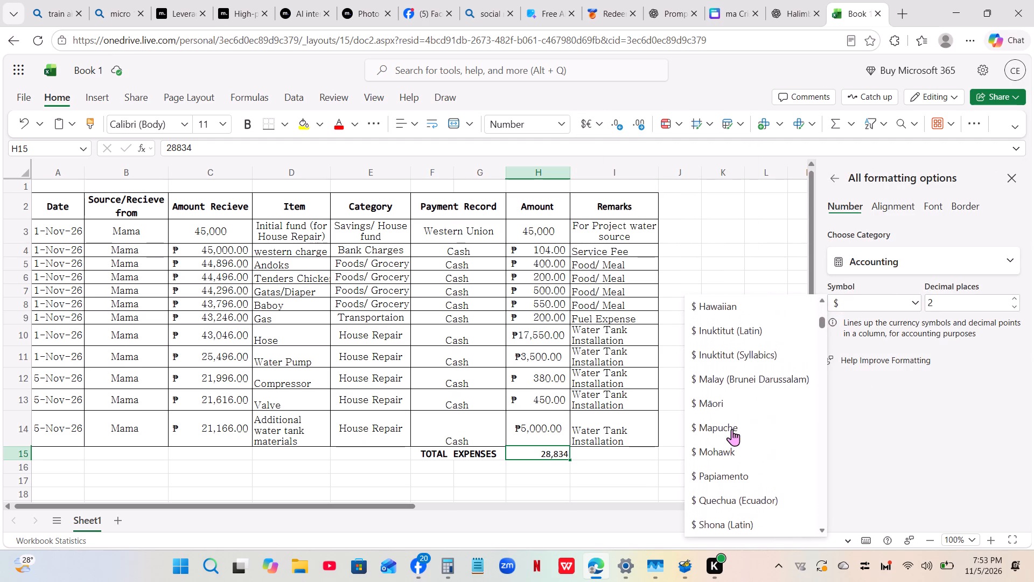
{"action": "scroll", "coordinate": [732, 429], "scroll_direction": "up", "scroll_amount": 4}
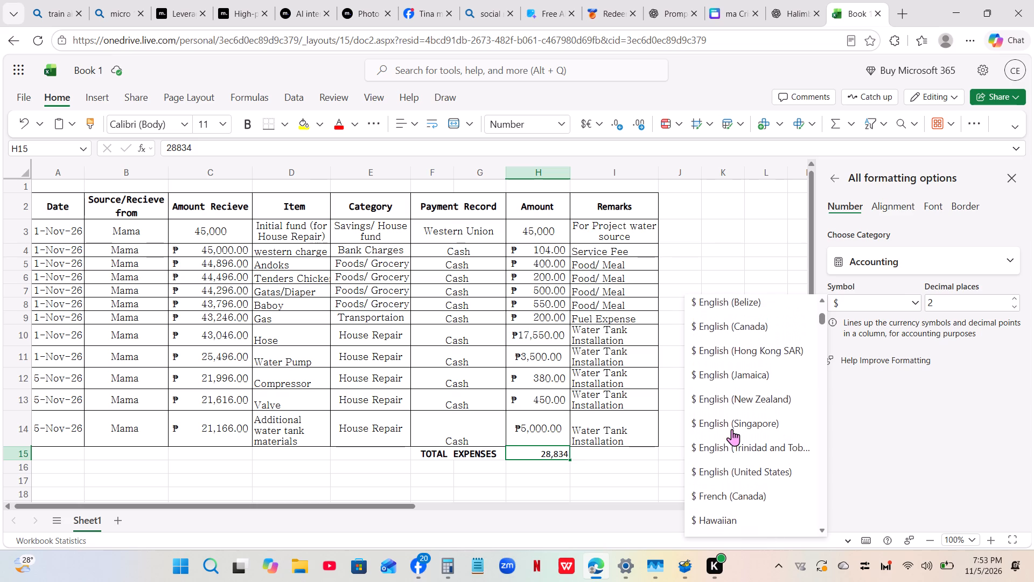
{"action": "scroll", "coordinate": [732, 429], "scroll_direction": "up", "scroll_amount": 2}
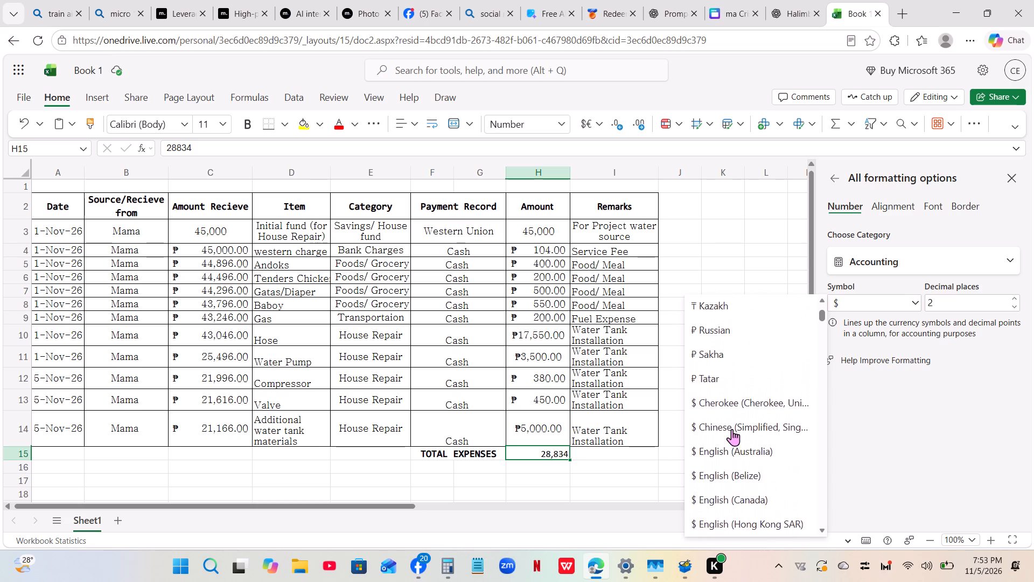
{"action": "scroll", "coordinate": [732, 429], "scroll_direction": "down", "scroll_amount": 2}
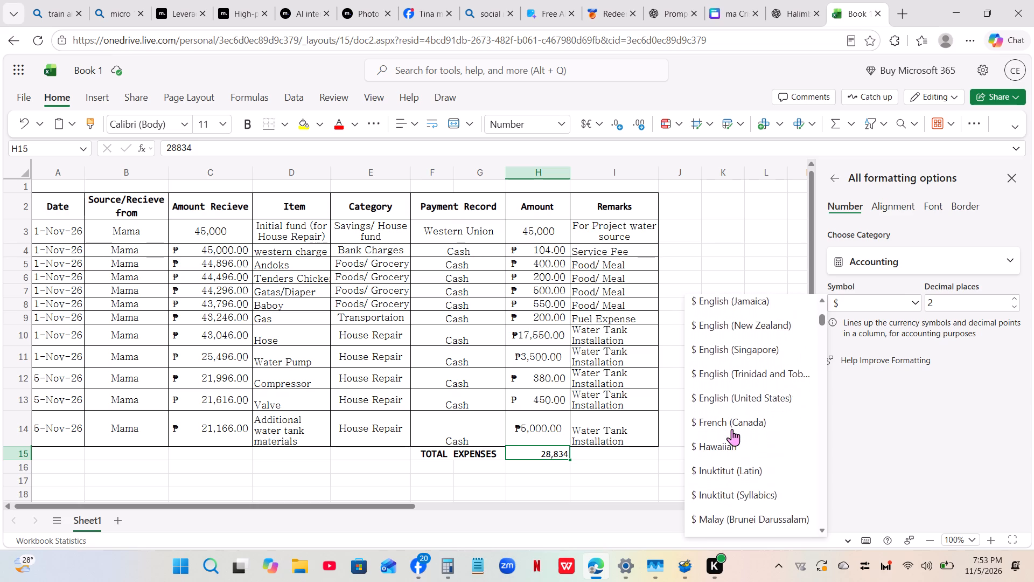
{"action": "scroll", "coordinate": [732, 429], "scroll_direction": "down", "scroll_amount": 6}
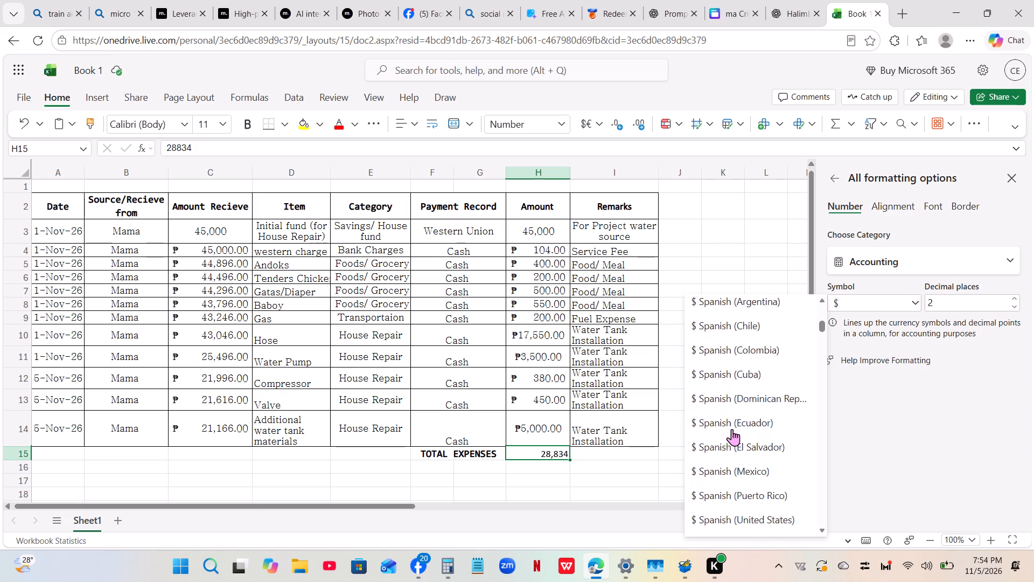
{"action": "scroll", "coordinate": [732, 429], "scroll_direction": "down", "scroll_amount": 6}
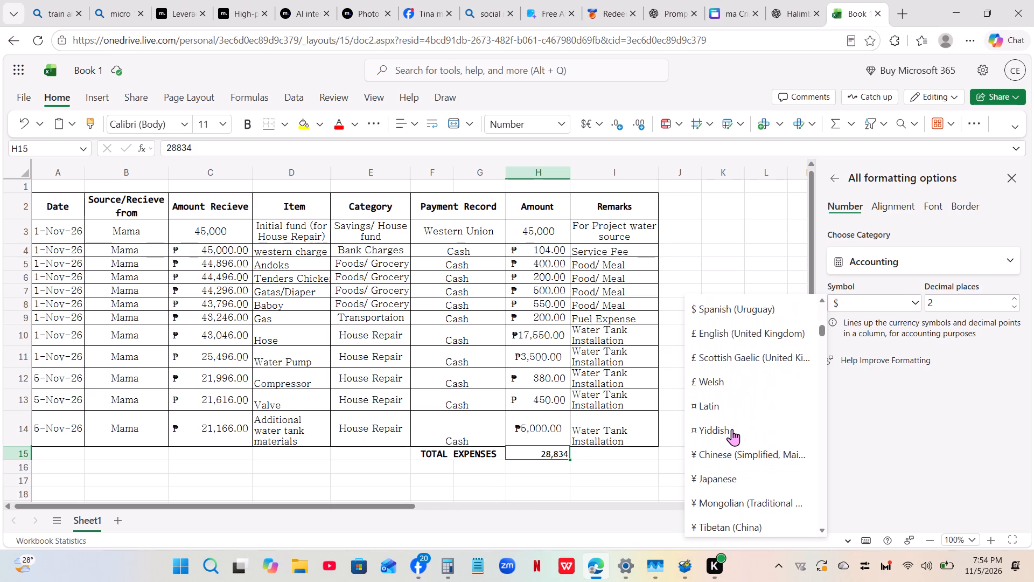
{"action": "scroll", "coordinate": [732, 429], "scroll_direction": "down", "scroll_amount": 3}
{"action": "left_click", "coordinate": [730, 448]}
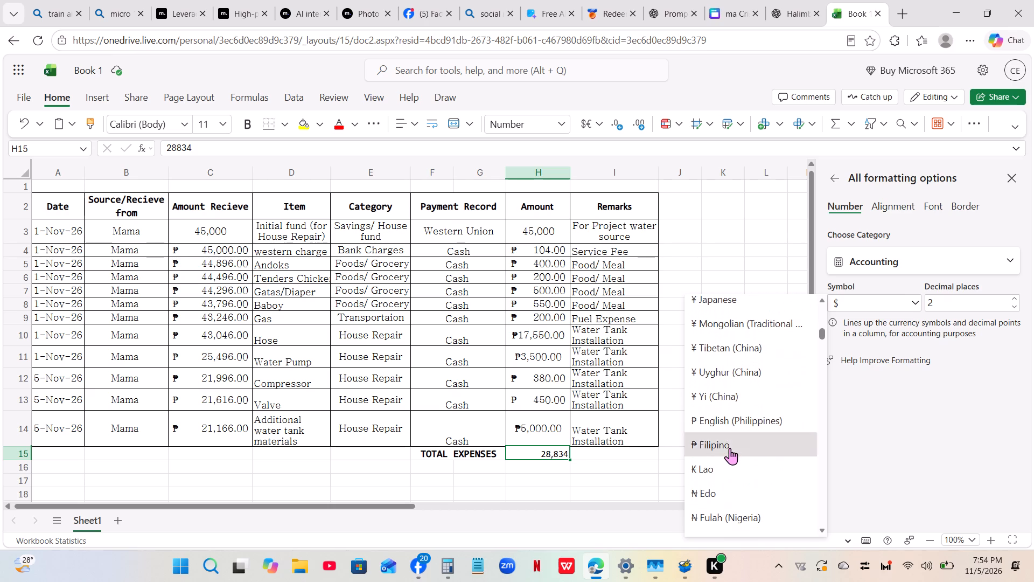